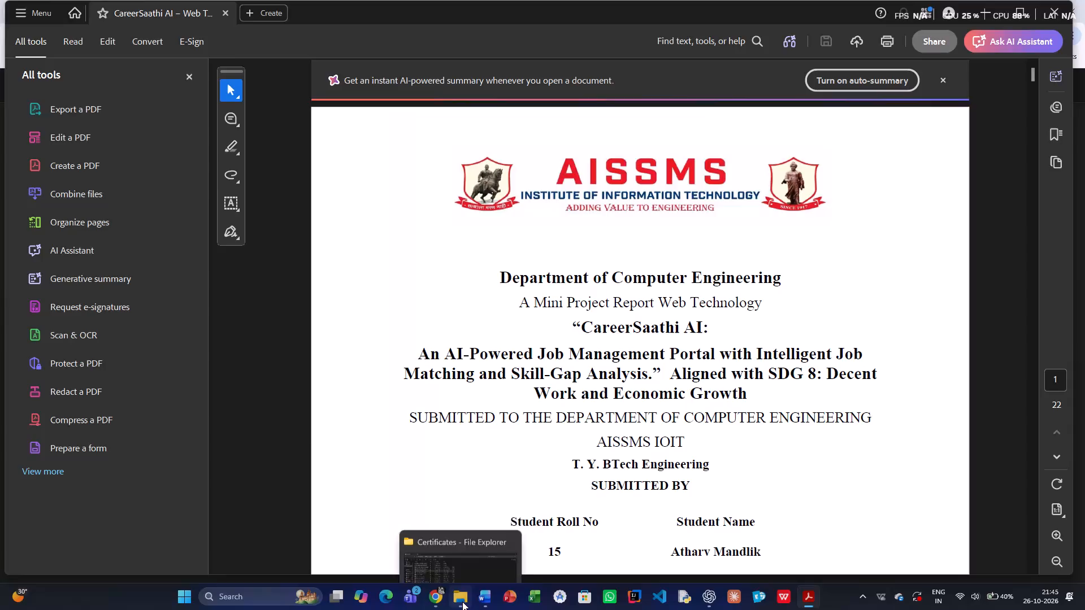
Switch to File Explorer and open the Final_CareerSaathi_AI_WT_Project_Report PDF from the Downloads folder with Word, just once.
click(462, 602)
click(47, 180)
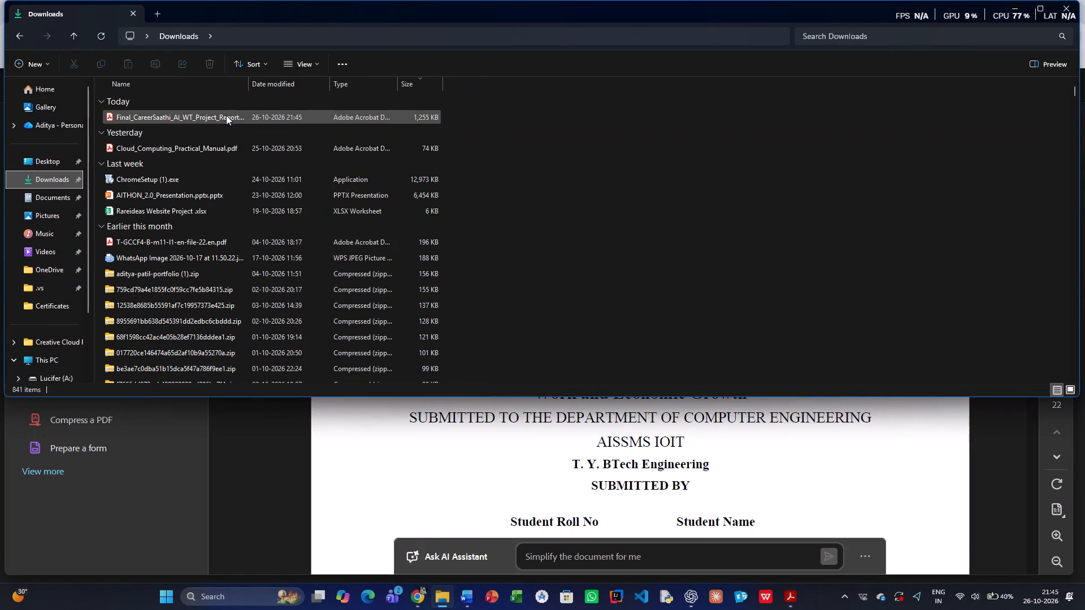
right_click(226, 115)
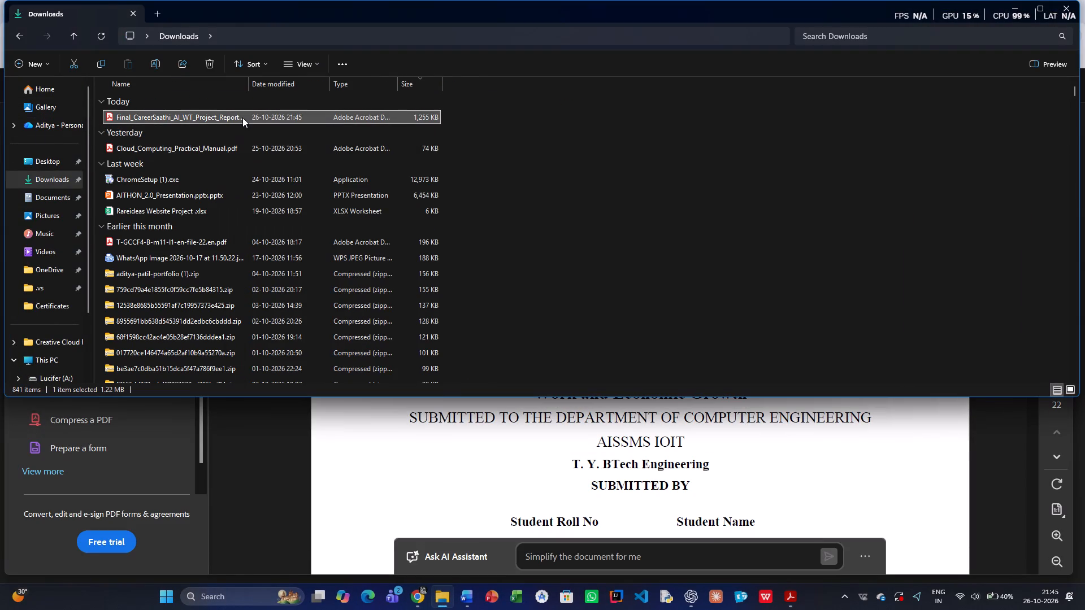
right_click(244, 115)
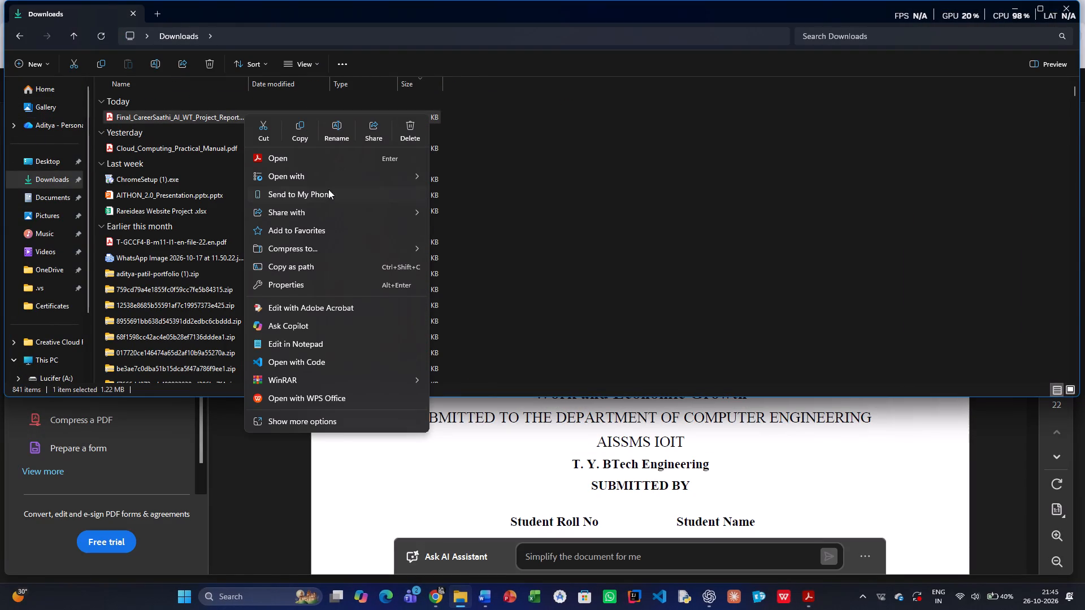
click(329, 172)
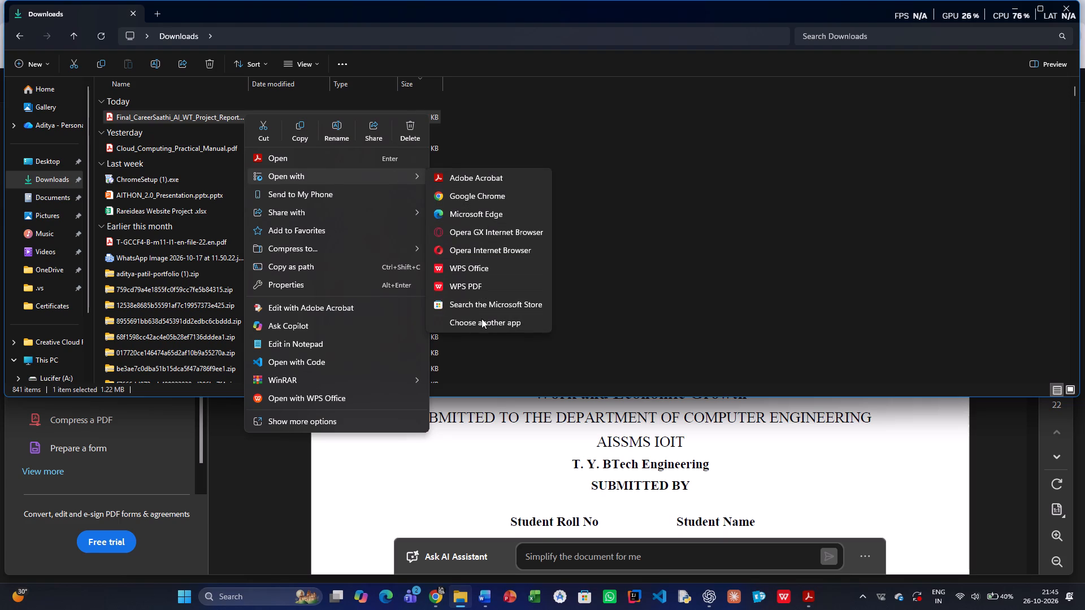
click(481, 320)
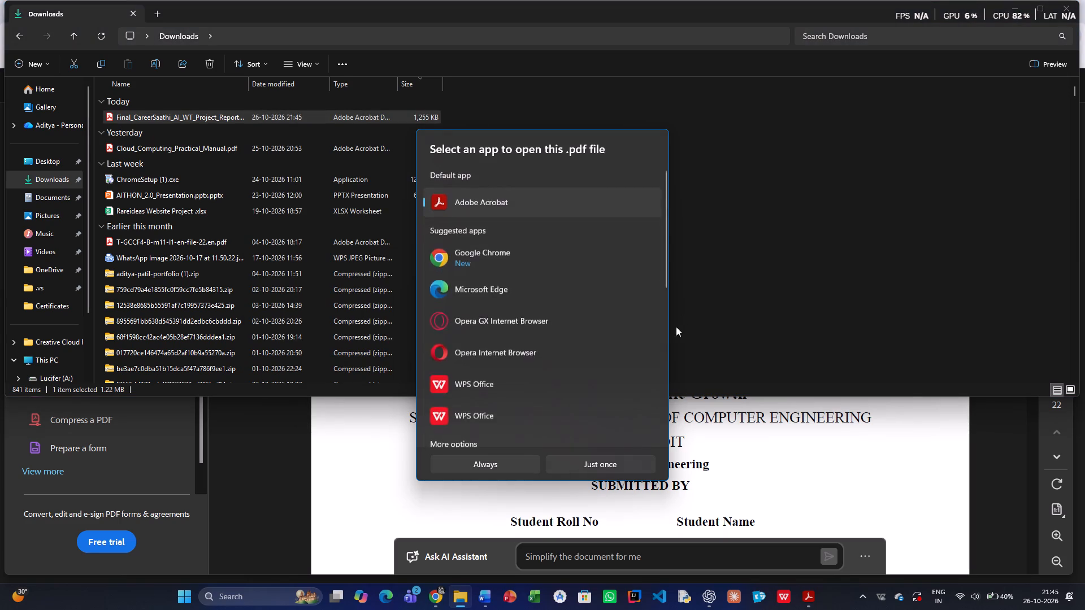
scroll(646, 341, down, 5)
click(507, 364)
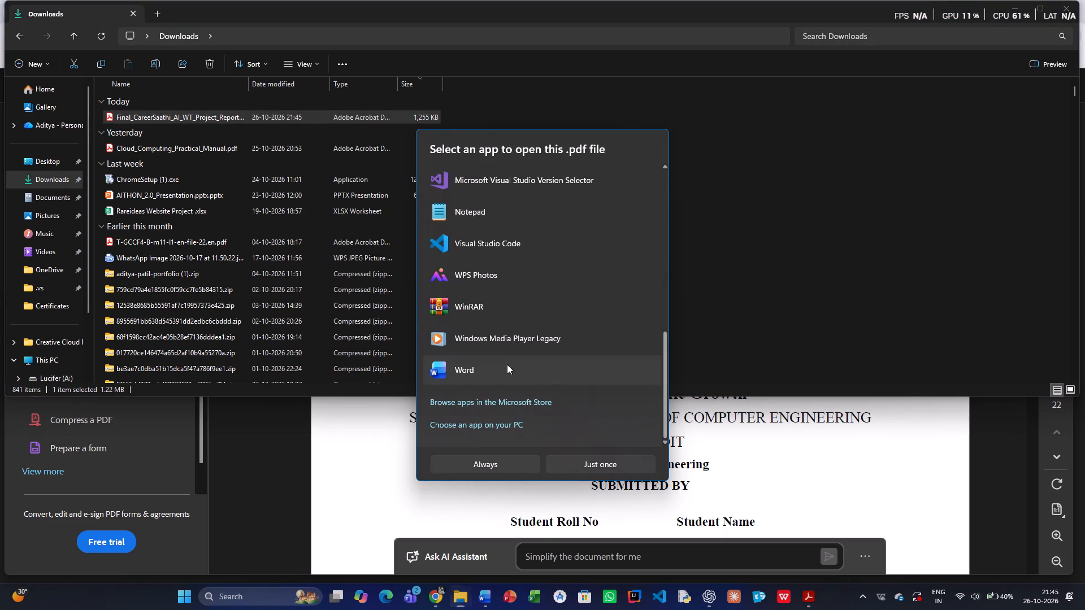
click(600, 460)
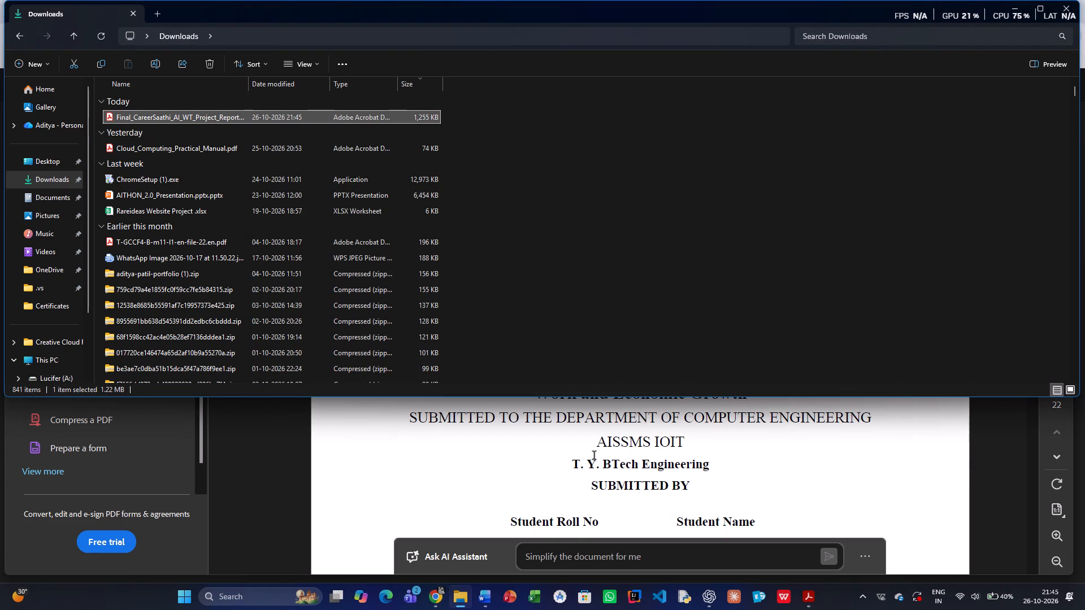
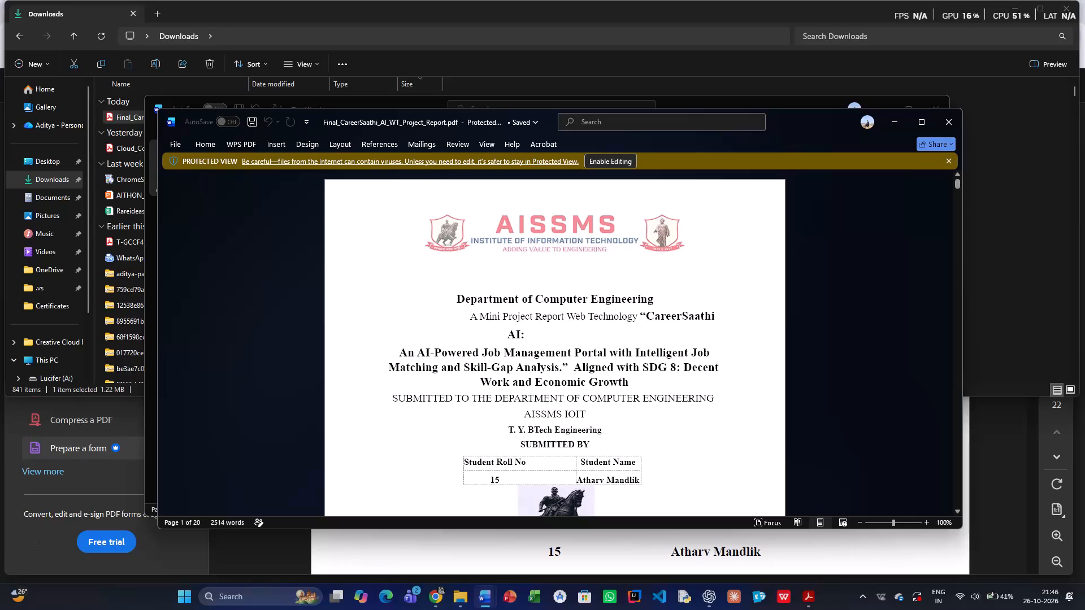
Bring up only the CareerSaathi report window from the desktop, enable editing on it and maximize it.
key(super+d)
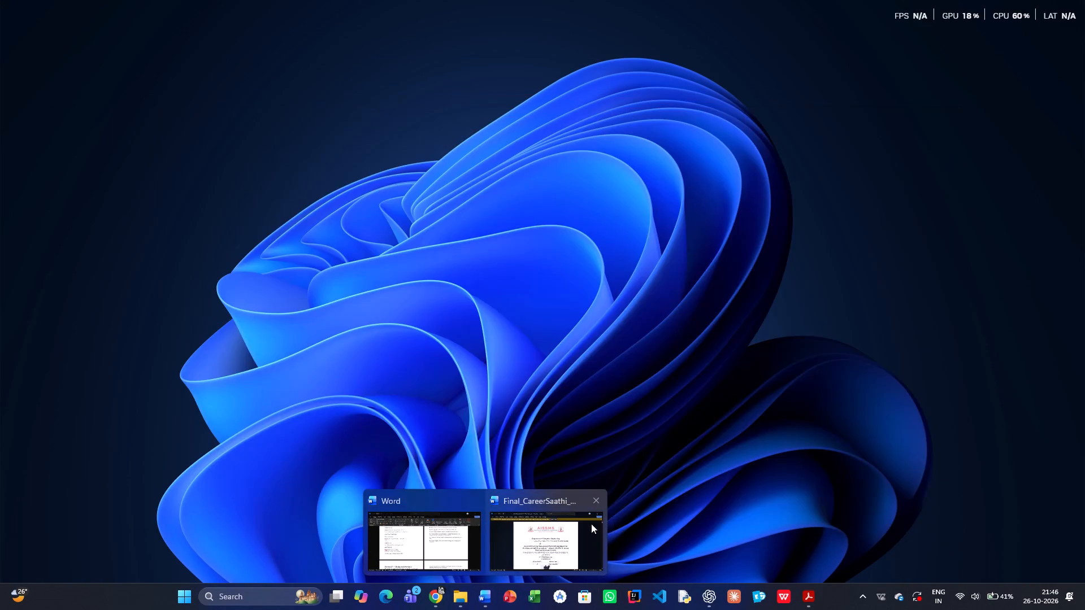
click(570, 524)
click(606, 159)
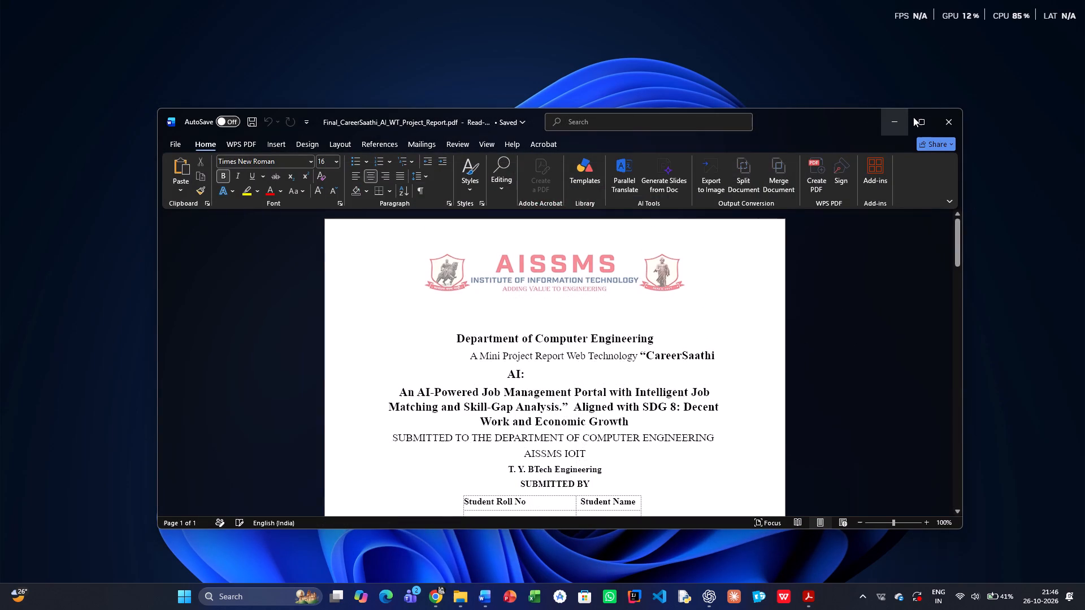
click(917, 122)
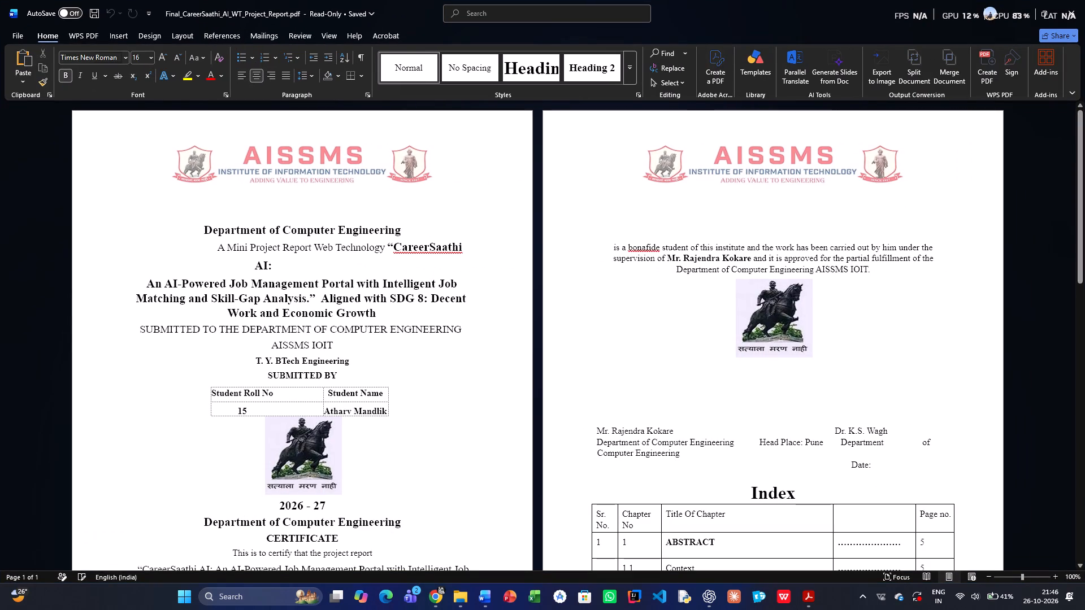
Break the cover page line after "A Mini Project Report Web Technology" so the quoted CareerSaathi AI title starts on its own line.
drag(1081, 134, 1084, 377)
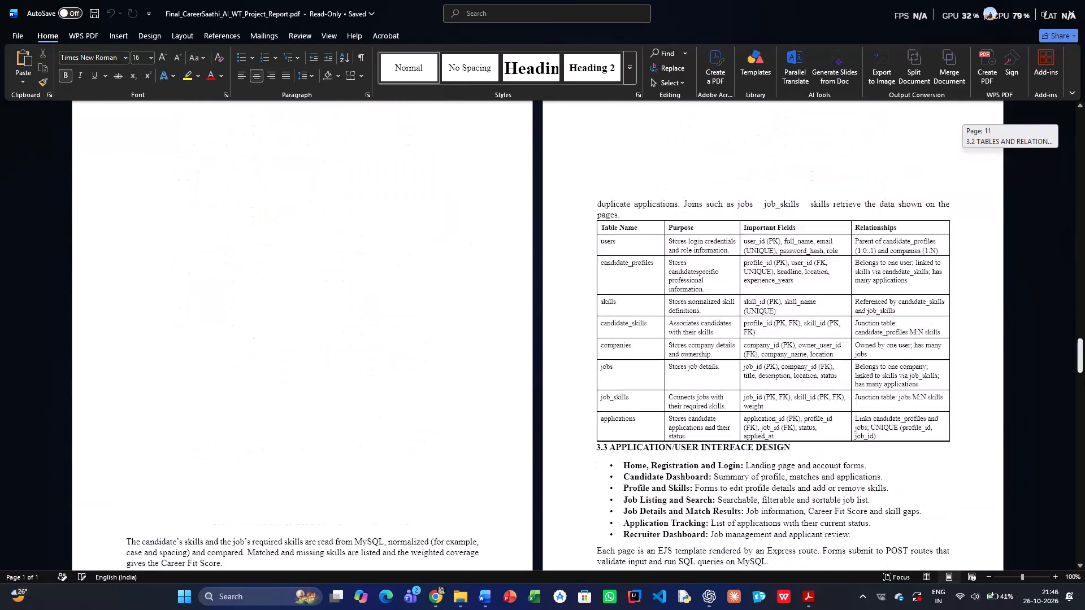
drag(1084, 377, 1074, 516)
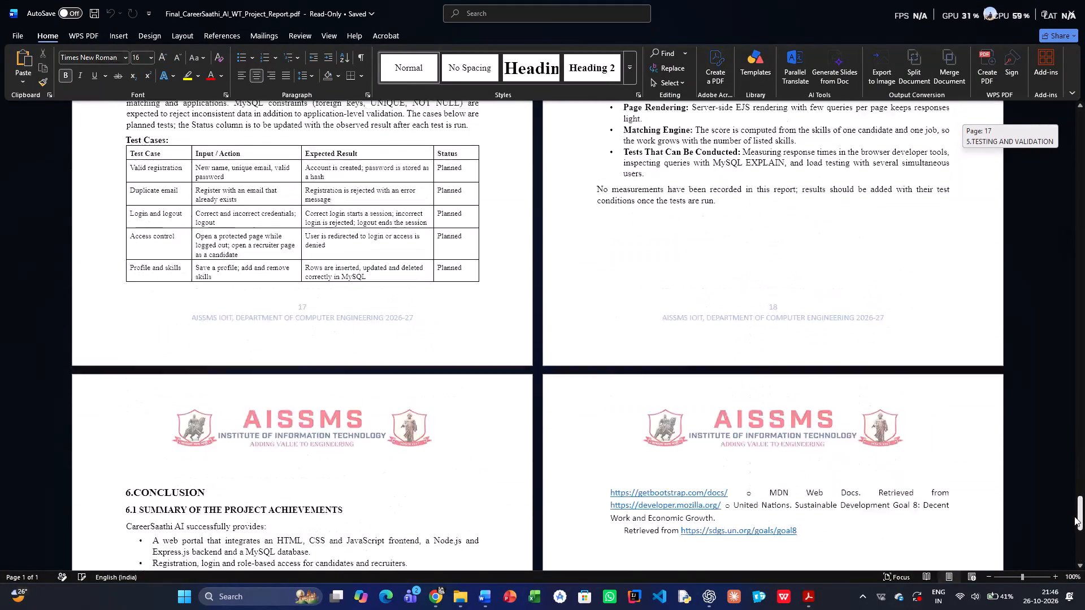
drag(1074, 516, 1028, 128)
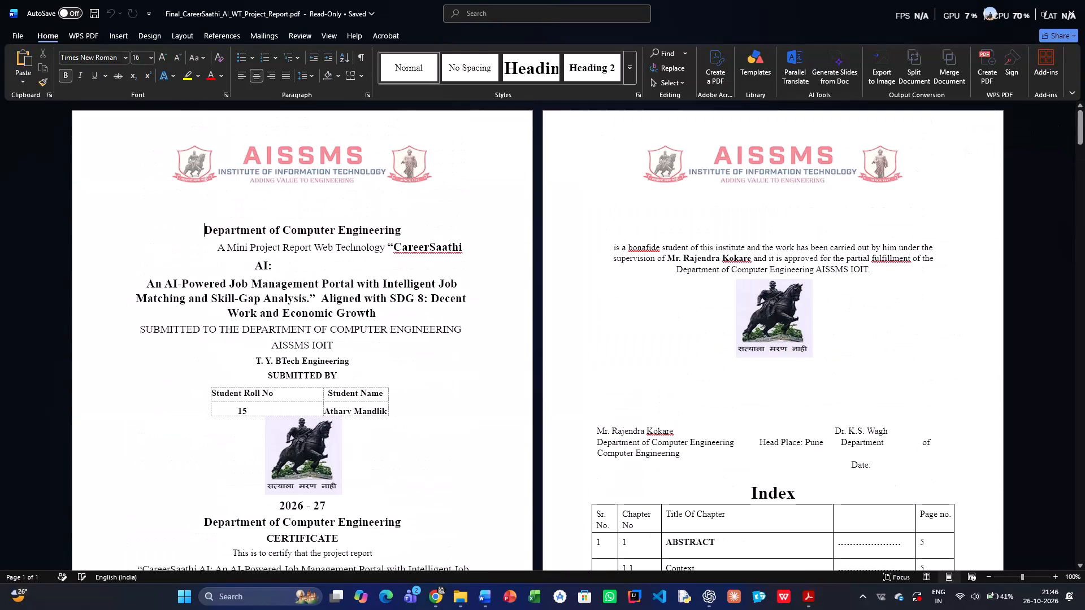
click(390, 246)
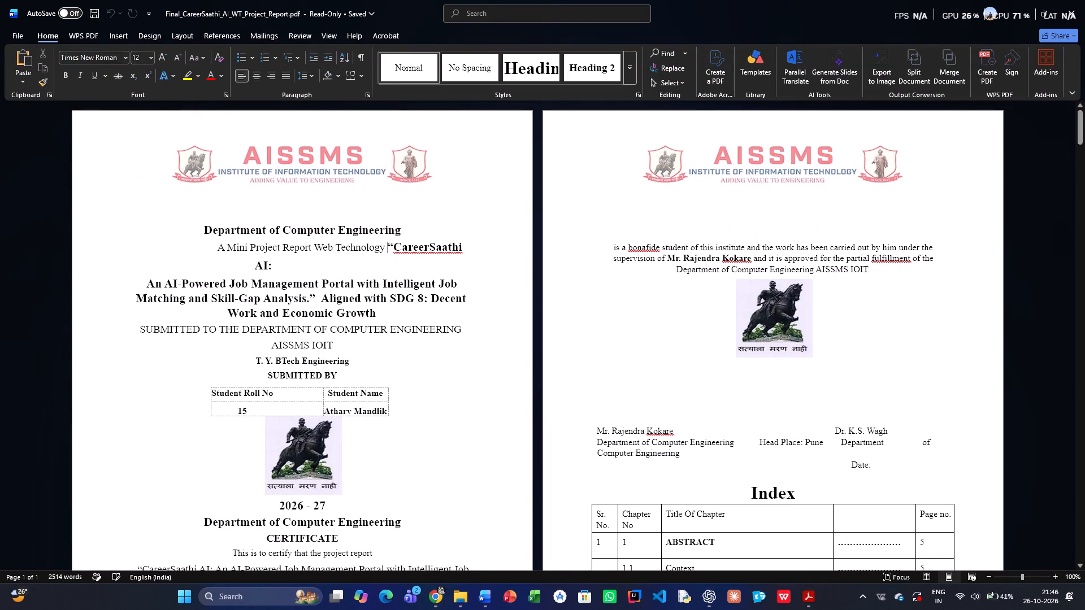
key(Return)
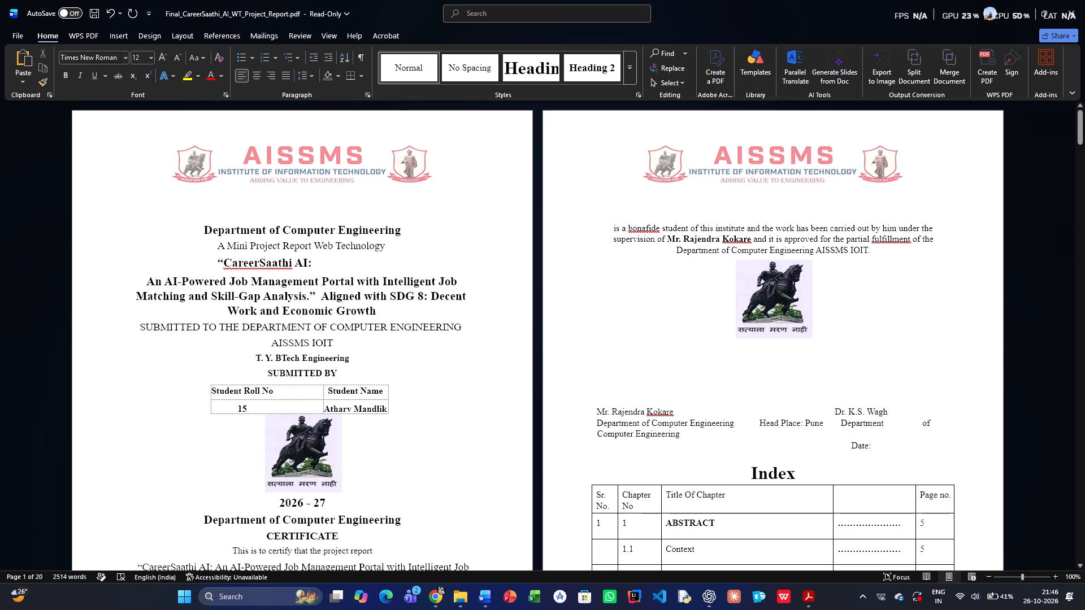
Select the cover page's project title text inside the quotation marks, from "CareerSaathi AI:" through "Skill-Gap Analysis.".
drag(223, 263, 245, 268)
drag(245, 268, 342, 290)
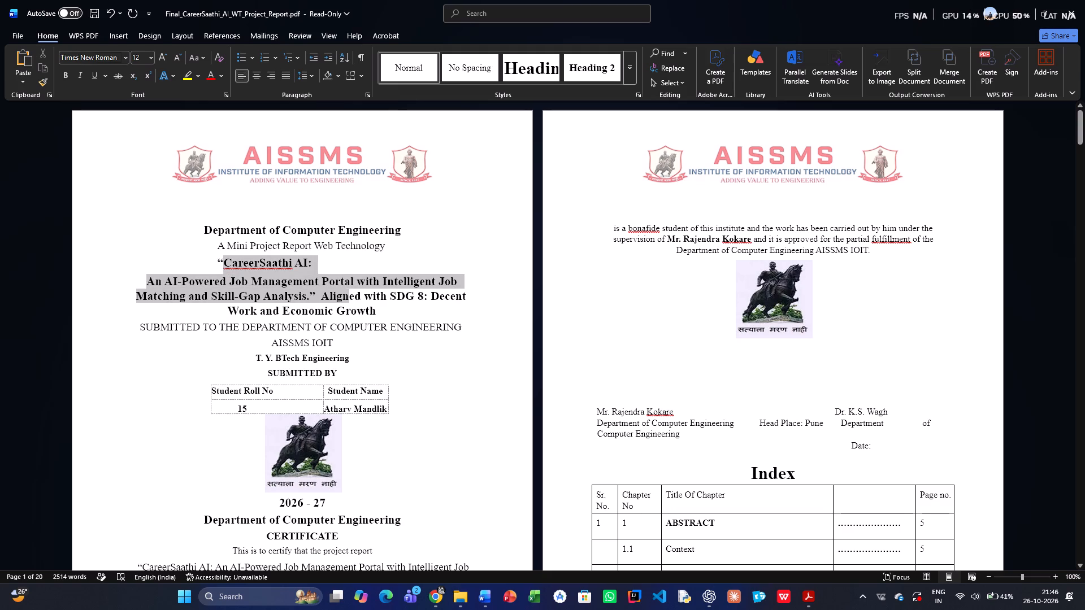
drag(342, 290, 309, 294)
drag(309, 294, 307, 294)
drag(307, 294, 309, 294)
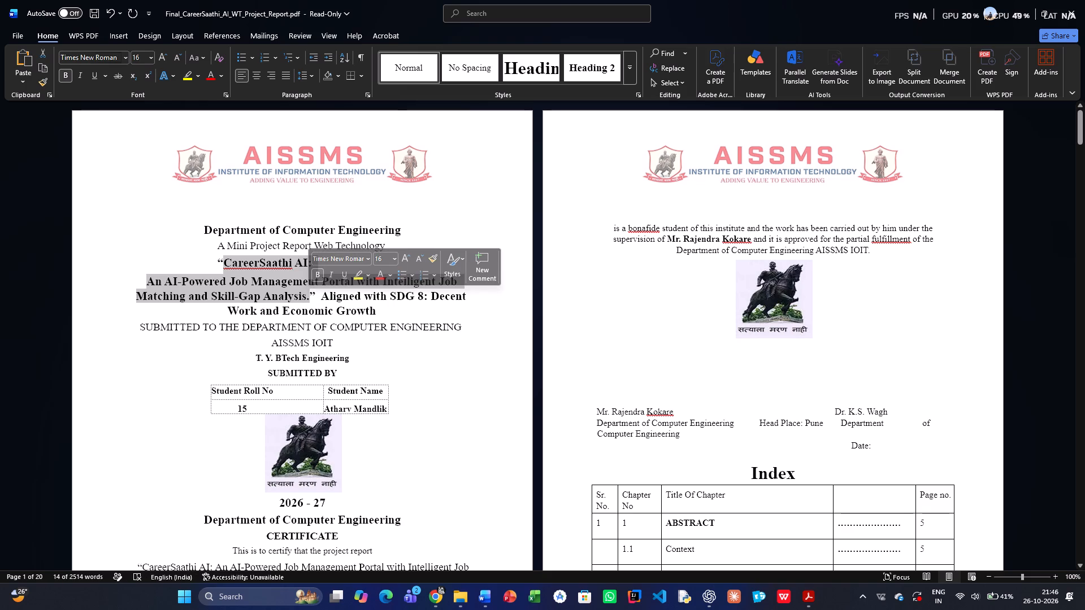
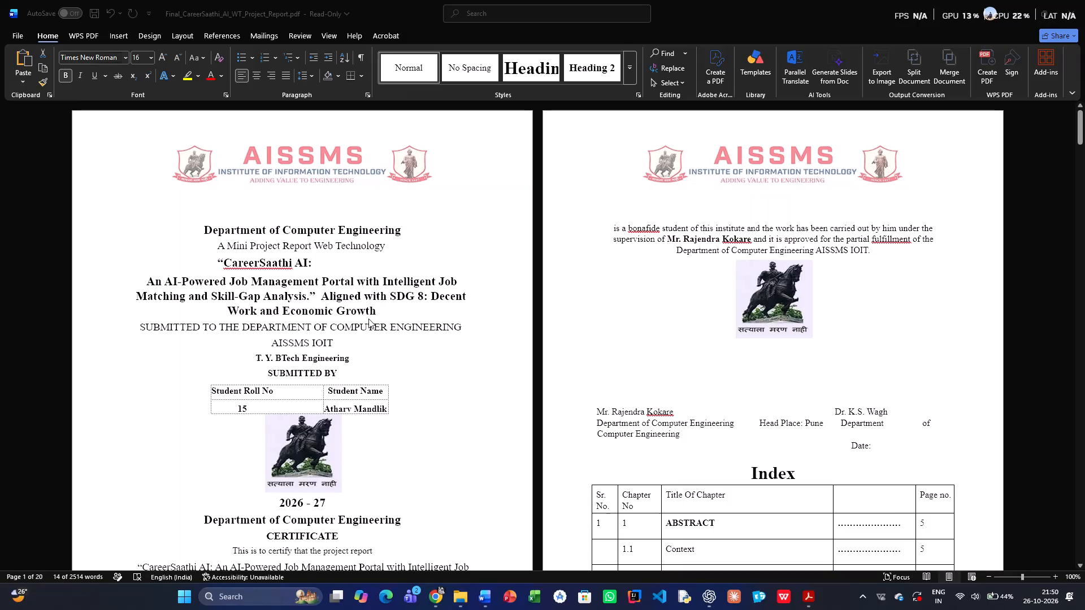
Delete the cover page's project title between the quotation marks, from "CareerSaathi AI:" through "Skill-Gap Analysis.", keeping both quotation marks.
click(306, 297)
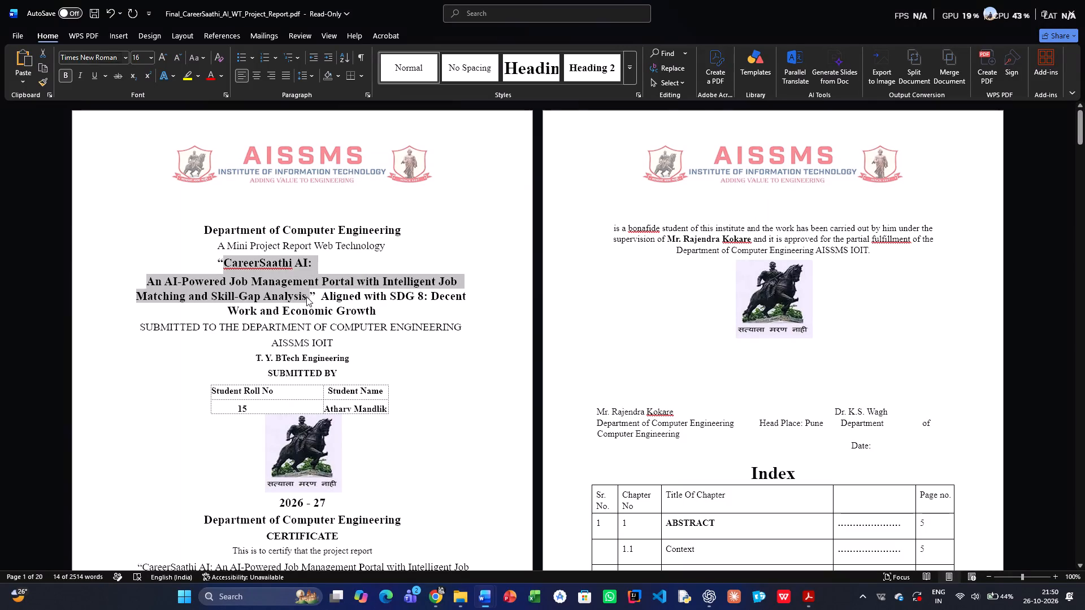
click(306, 297)
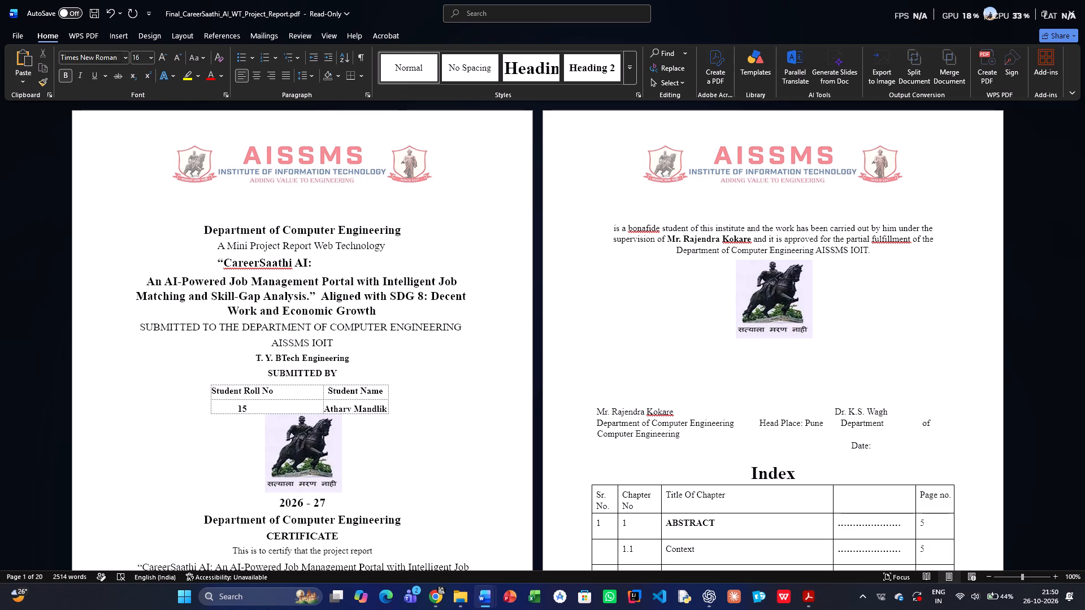
key(Right)
key(BackSpace)
key(BackSpace)
key(BackSpace)
key(BackSpace)
key(BackSpace)
key(BackSpace)
key(BackSpace)
key(BackSpace)
key(BackSpace)
key(BackSpace)
key(BackSpace)
key(BackSpace)
key(BackSpace)
key(BackSpace)
key(BackSpace)
key(BackSpace)
key(BackSpace)
key(BackSpace)
key(BackSpace)
key(BackSpace)
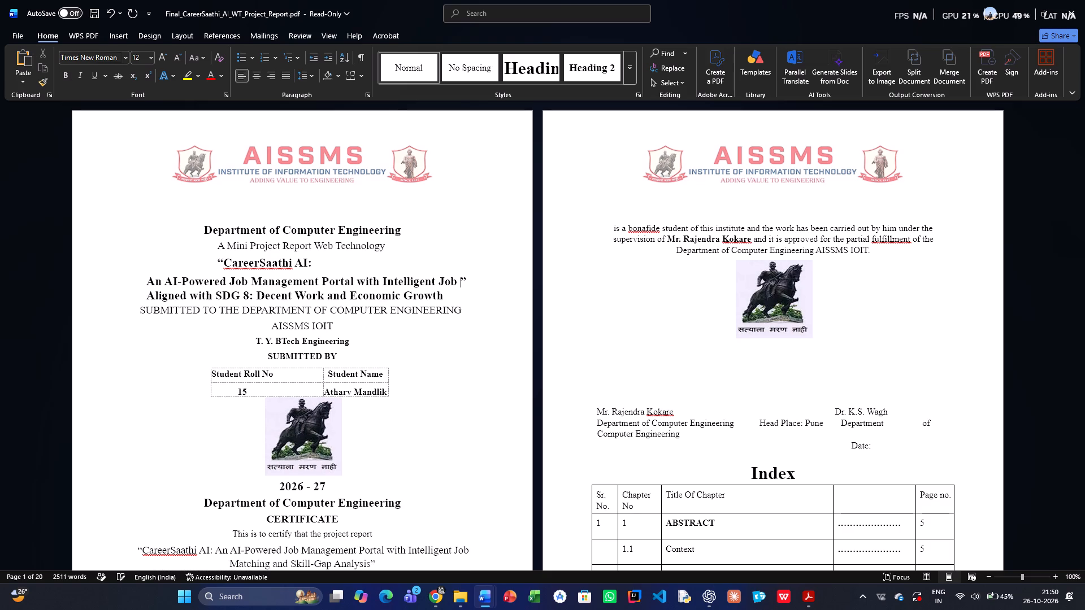
key(BackSpace)
key(BackSpace)
key(BackSpace)
key(BackSpace)
key(BackSpace)
key(BackSpace)
key(BackSpace)
key(BackSpace)
key(BackSpace)
key(BackSpace)
key(BackSpace)
key(BackSpace)
key(BackSpace)
key(BackSpace)
key(BackSpace)
key(BackSpace)
key(BackSpace)
key(BackSpace)
key(BackSpace)
key(BackSpace)
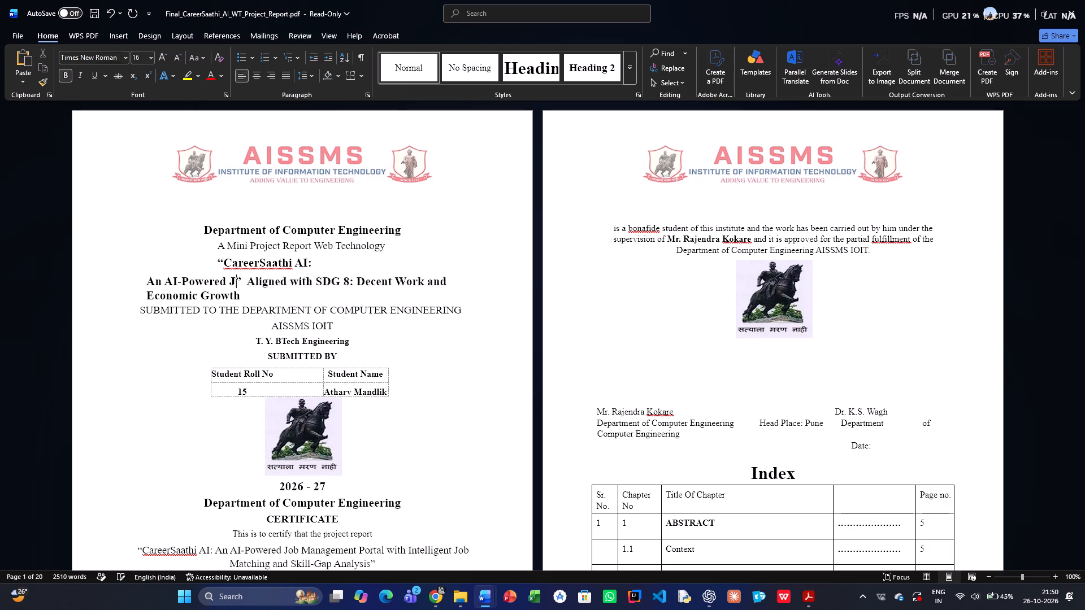
key(BackSpace)
key(BackSpace)
key(BackSpace)
key(BackSpace)
key(BackSpace)
key(BackSpace)
key(BackSpace)
key(BackSpace)
key(BackSpace)
key(BackSpace)
key(BackSpace)
key(BackSpace)
key(BackSpace)
key(BackSpace)
key(BackSpace)
key(BackSpace)
key(BackSpace)
key(BackSpace)
key(BackSpace)
key(BackSpace)
key(BackSpace)
key(BackSpace)
key(BackSpace)
key(BackSpace)
key(BackSpace)
key(BackSpace)
key(BackSpace)
key(BackSpace)
key(BackSpace)
key(BackSpace)
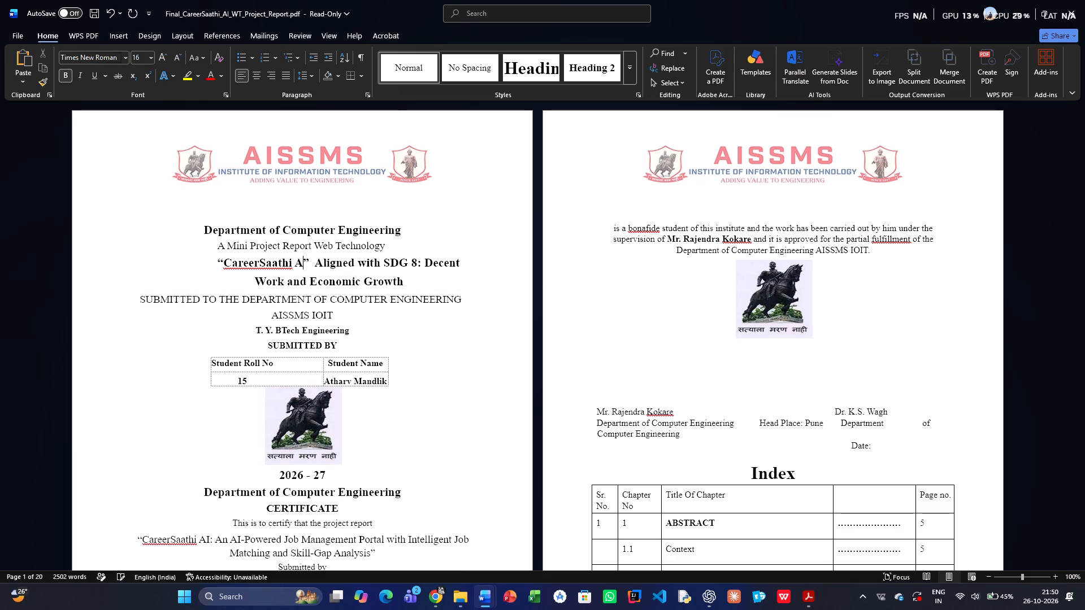
key(BackSpace)
key(BackSpace)
Enter a new project title starting with "Responsive Professional" between the cover page's quotation marks.
text(Responsive)
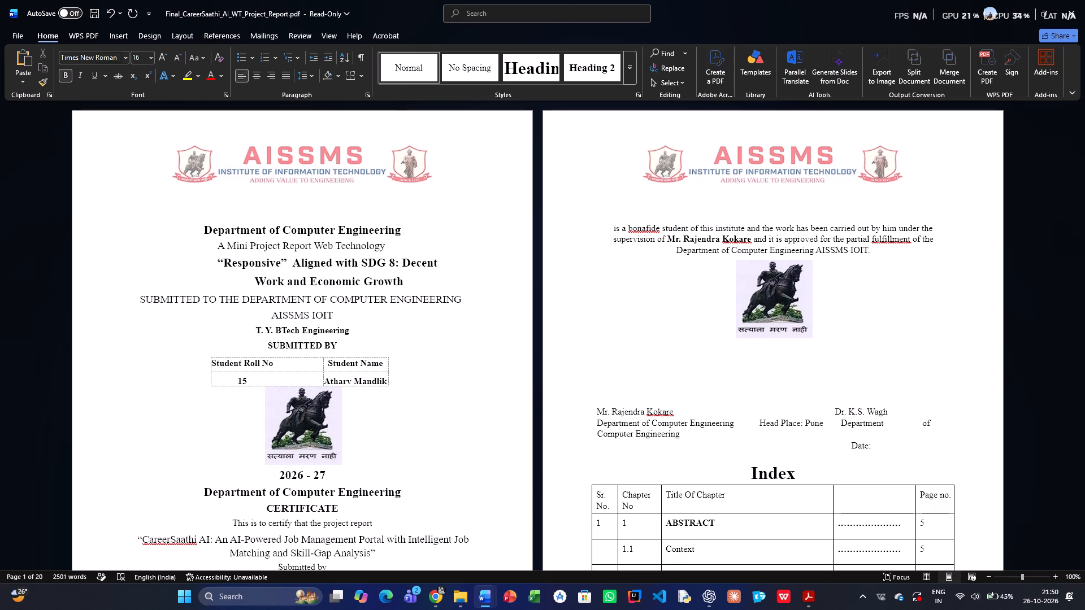
key(space)
text(Professional)
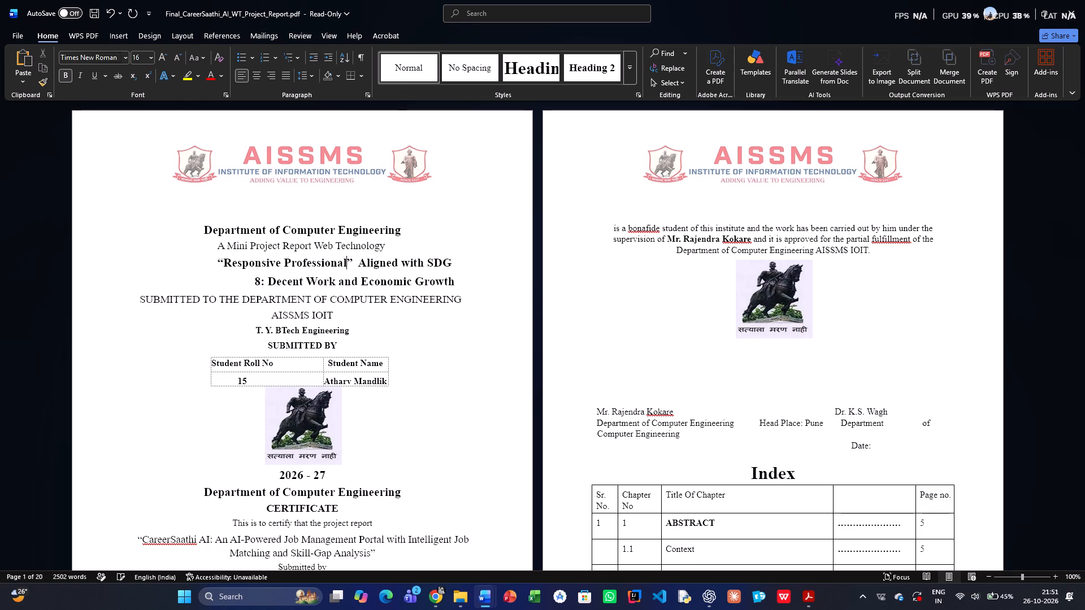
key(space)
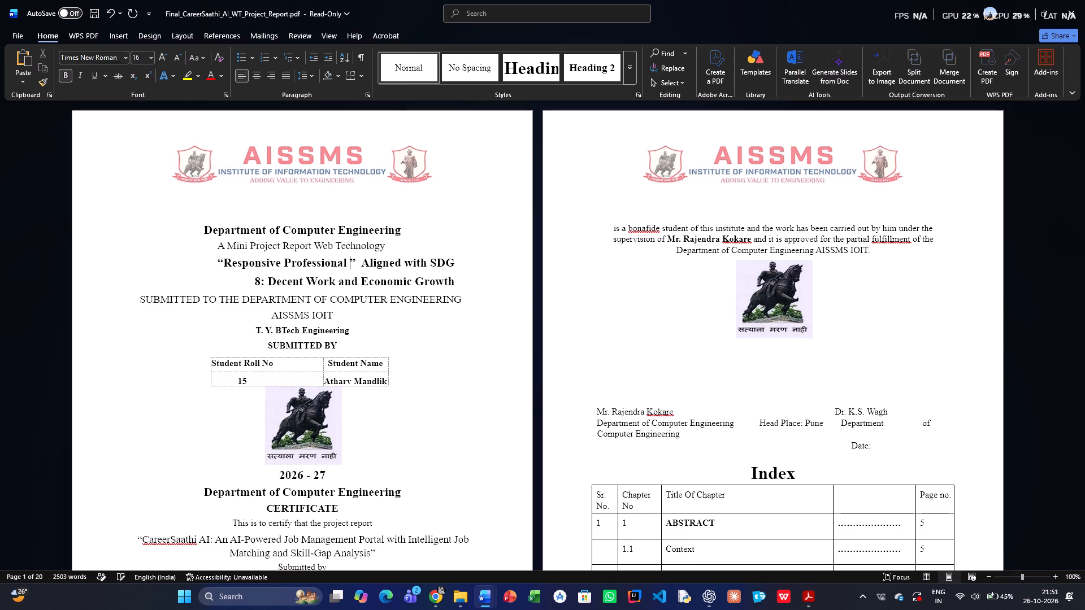
Complete the cover page's quoted project title after "Responsive Professional" with "Portfolio Web Application .", keeping it inside the quotation marks.
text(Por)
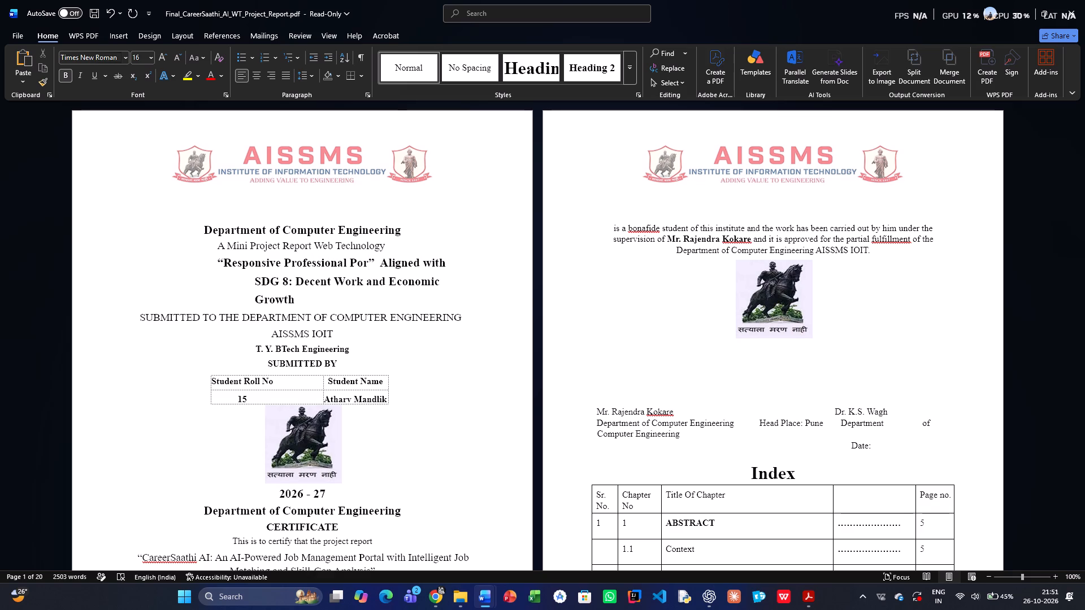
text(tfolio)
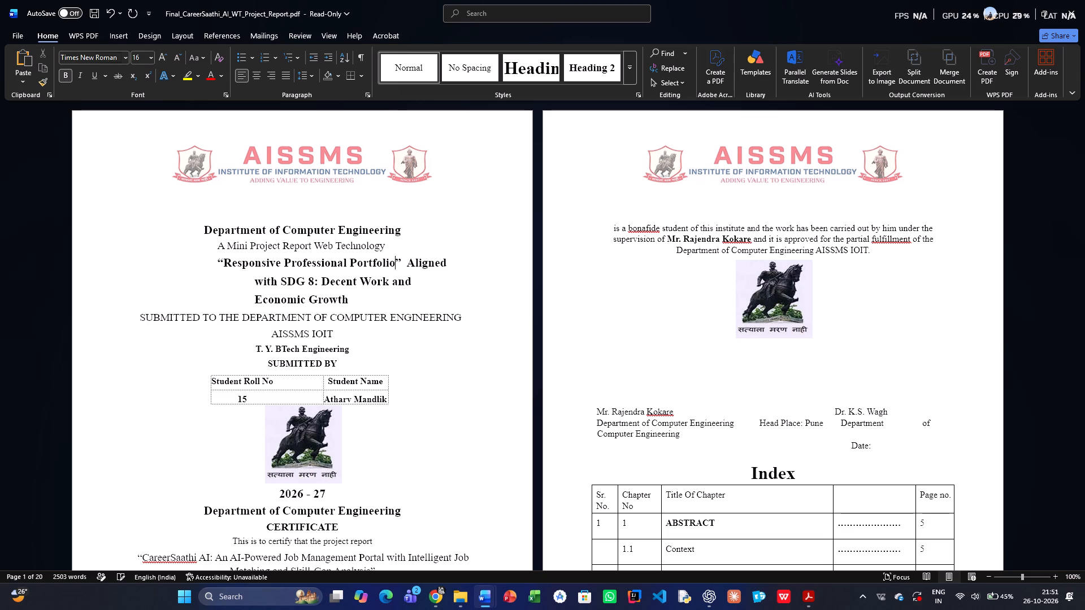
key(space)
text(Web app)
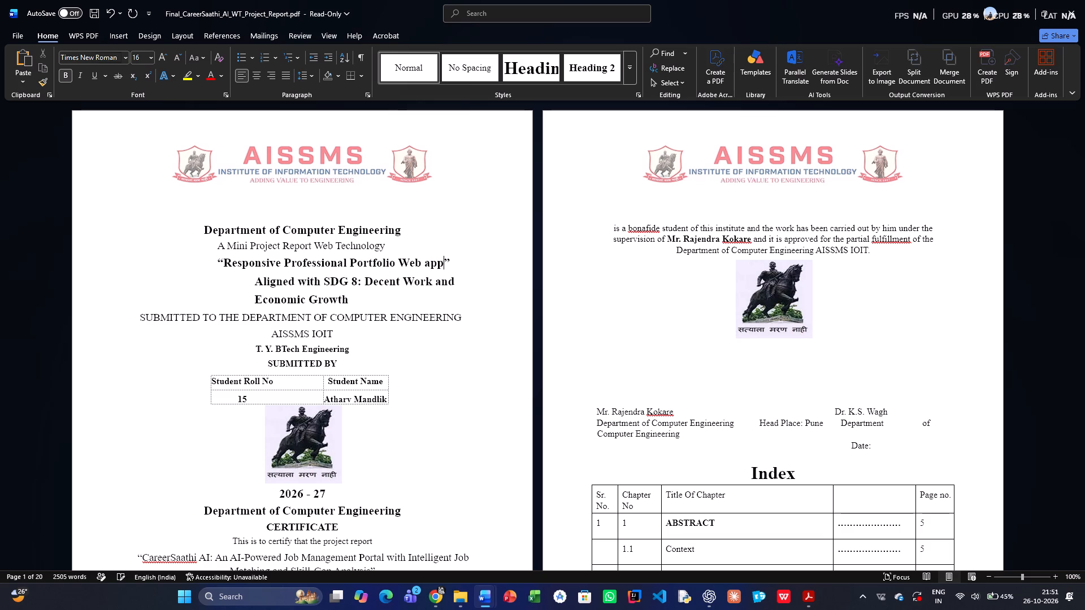
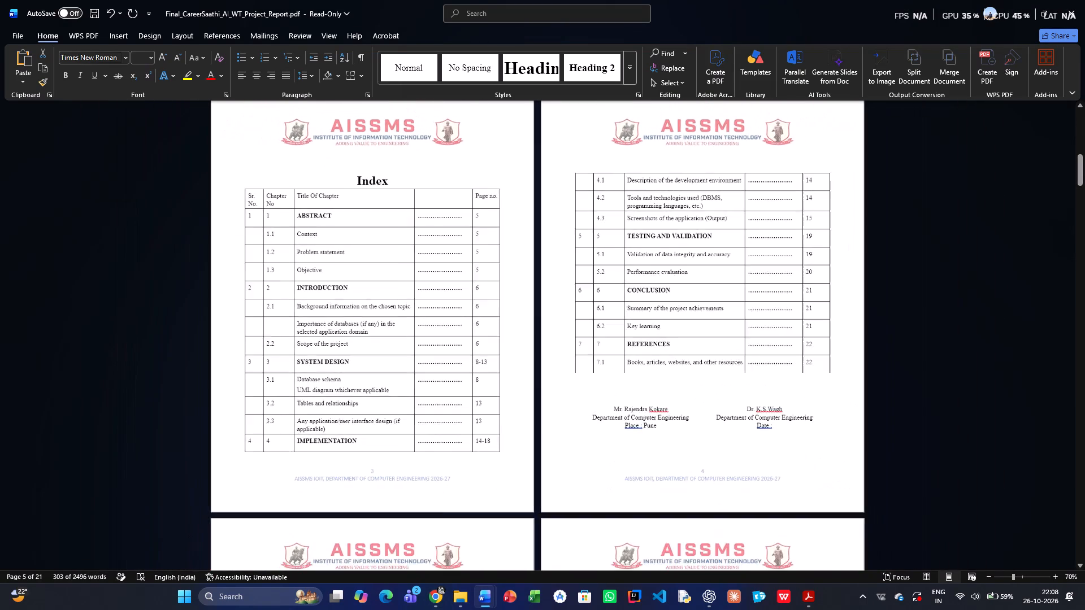
scroll(290, 287, left, 1)
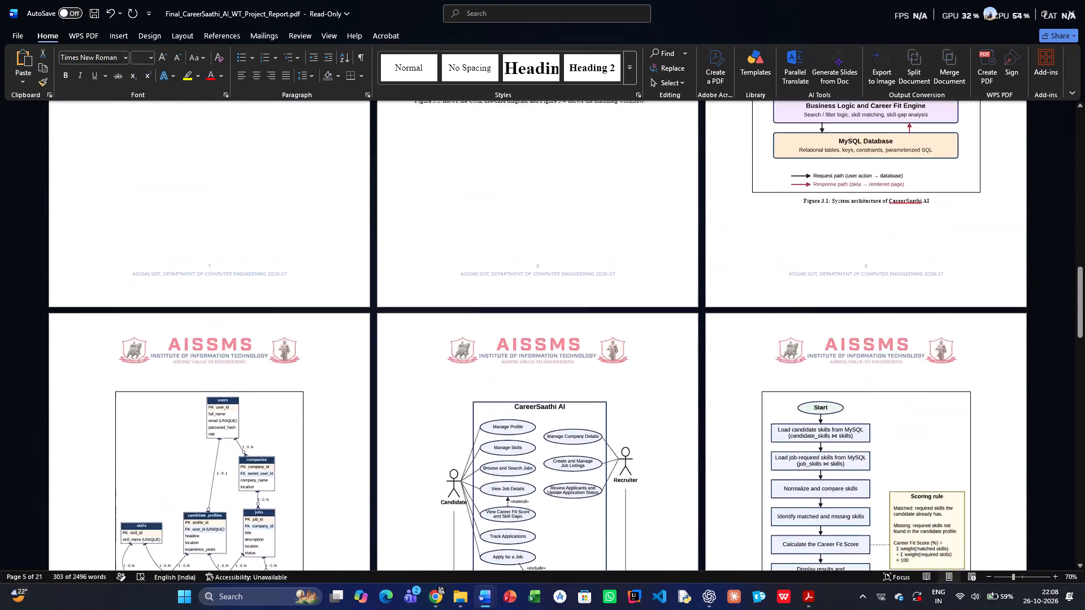
scroll(313, 290, left, 1)
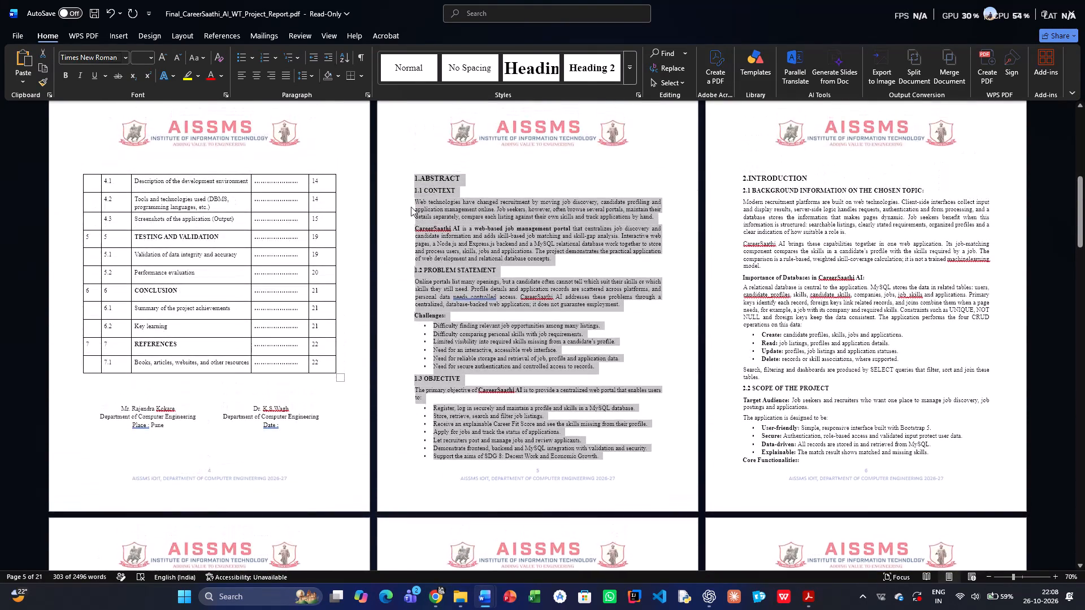
click(413, 202)
drag(414, 199, 649, 445)
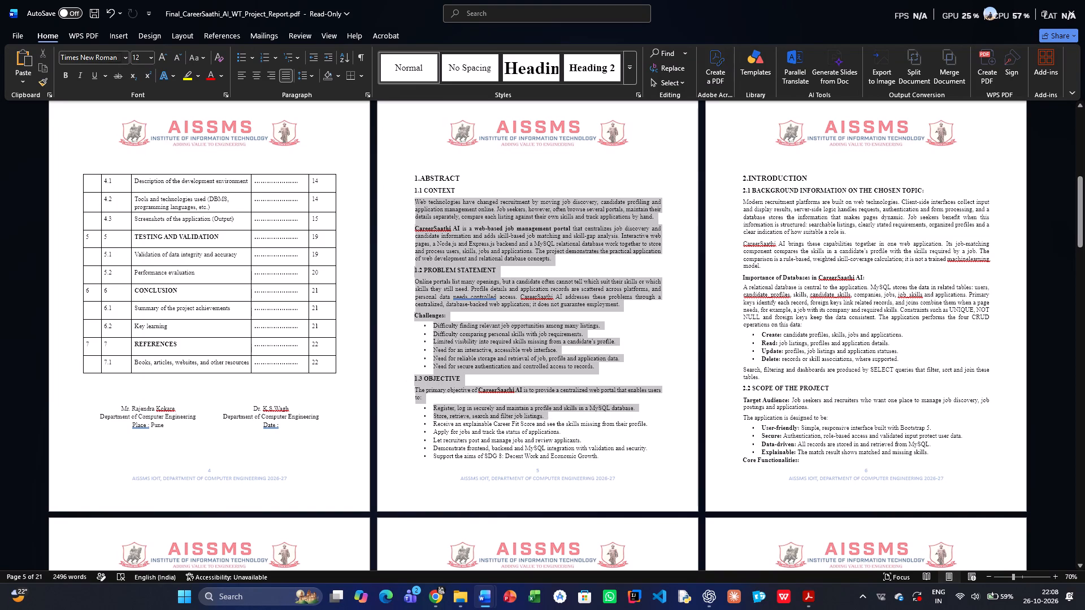
drag(649, 445, 670, 493)
key(Delete)
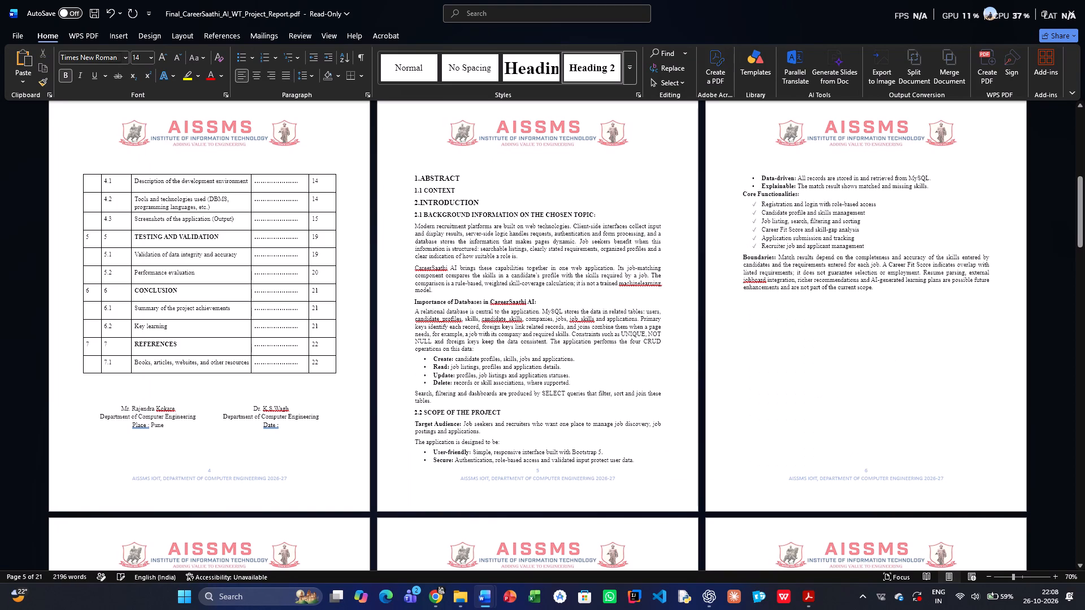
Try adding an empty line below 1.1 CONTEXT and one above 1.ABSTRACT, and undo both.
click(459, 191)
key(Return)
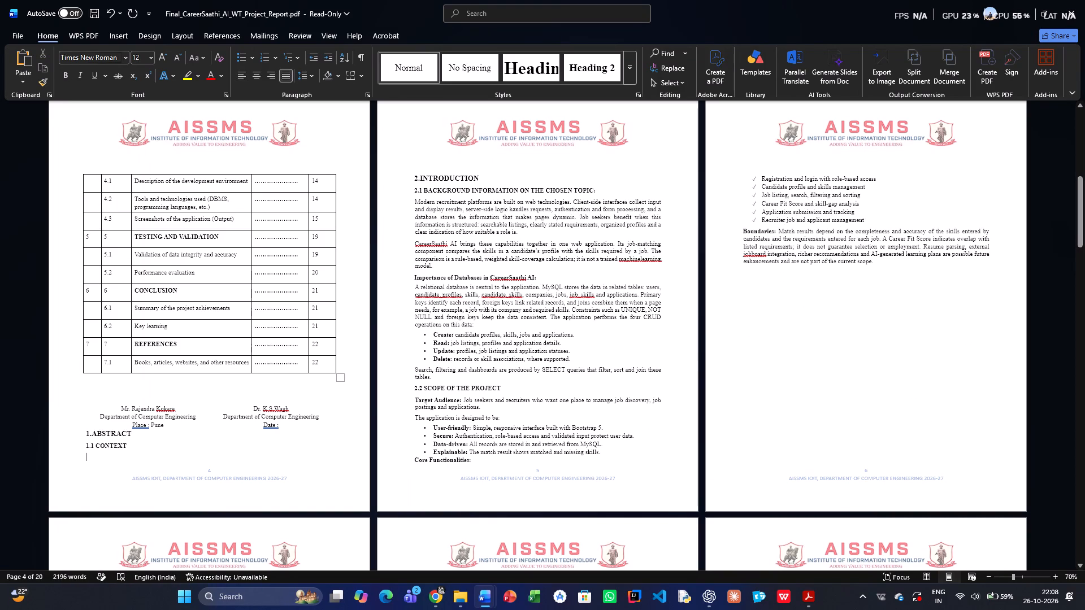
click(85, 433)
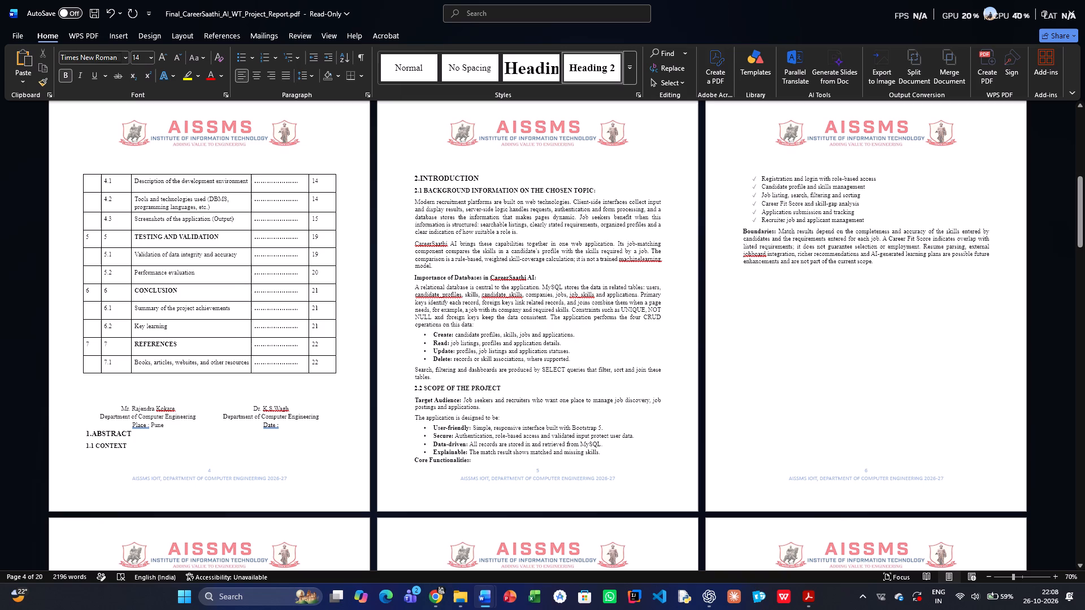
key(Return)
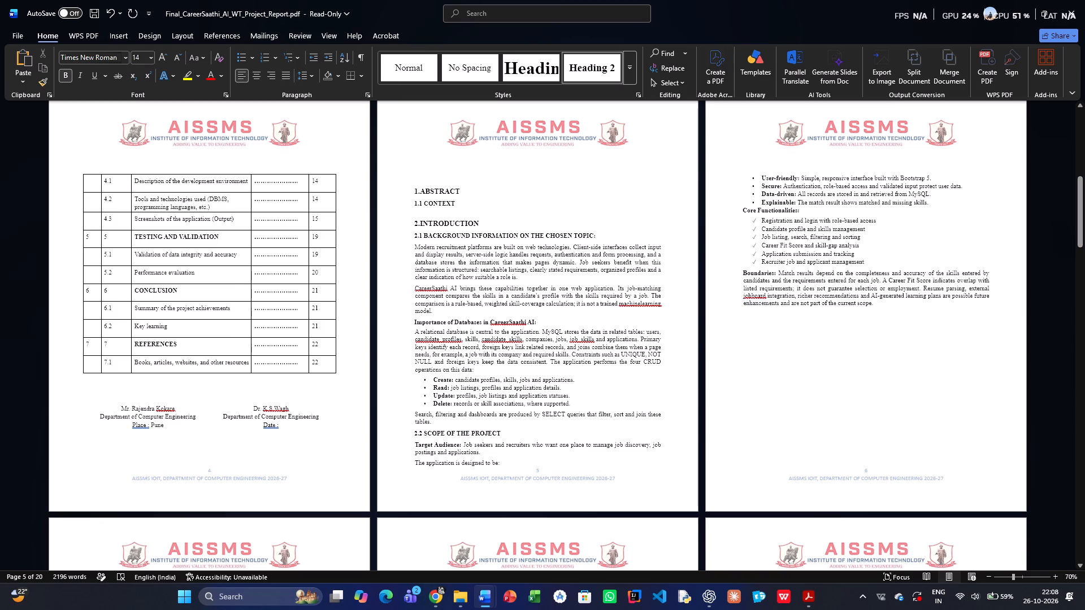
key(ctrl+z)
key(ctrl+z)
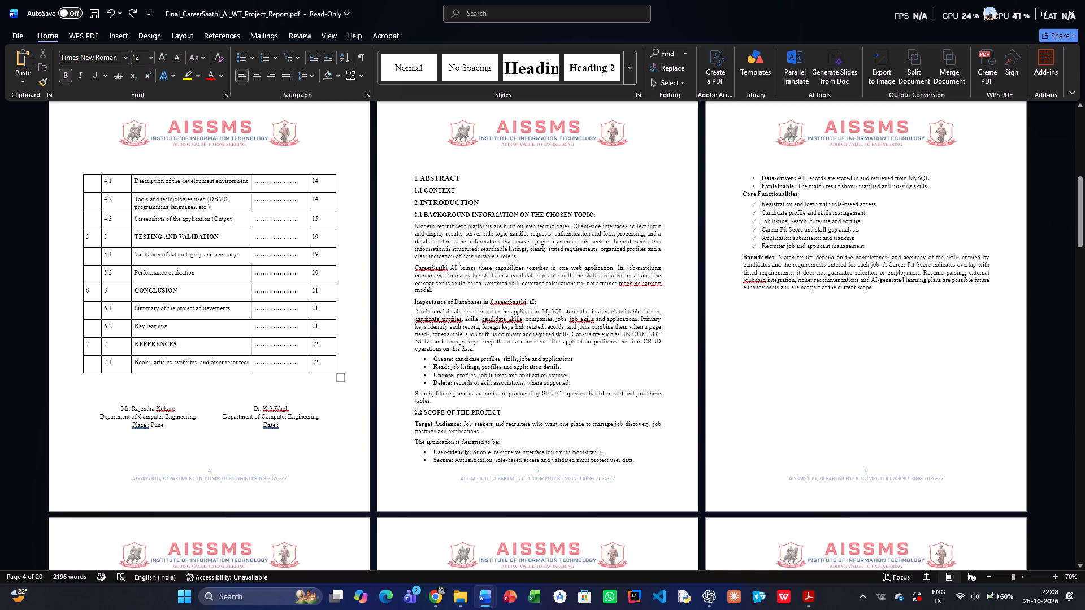
Insert an empty line between 1.1 CONTEXT and 2.INTRODUCTION and paste the copied portfolio abstract there, keeping its source formatting.
click(414, 203)
key(Return)
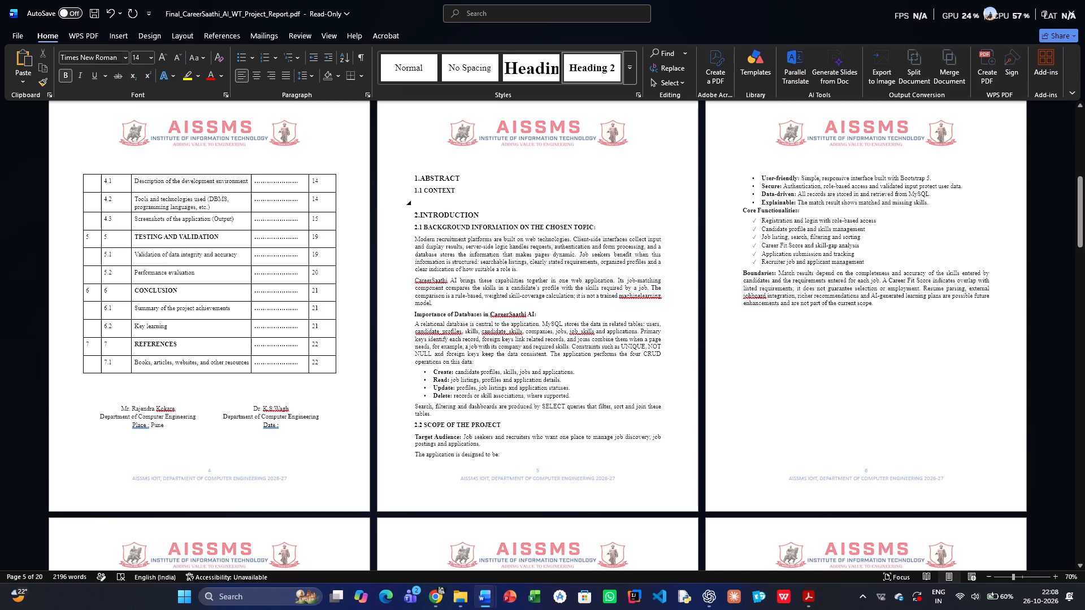
click(423, 202)
right_click(423, 202)
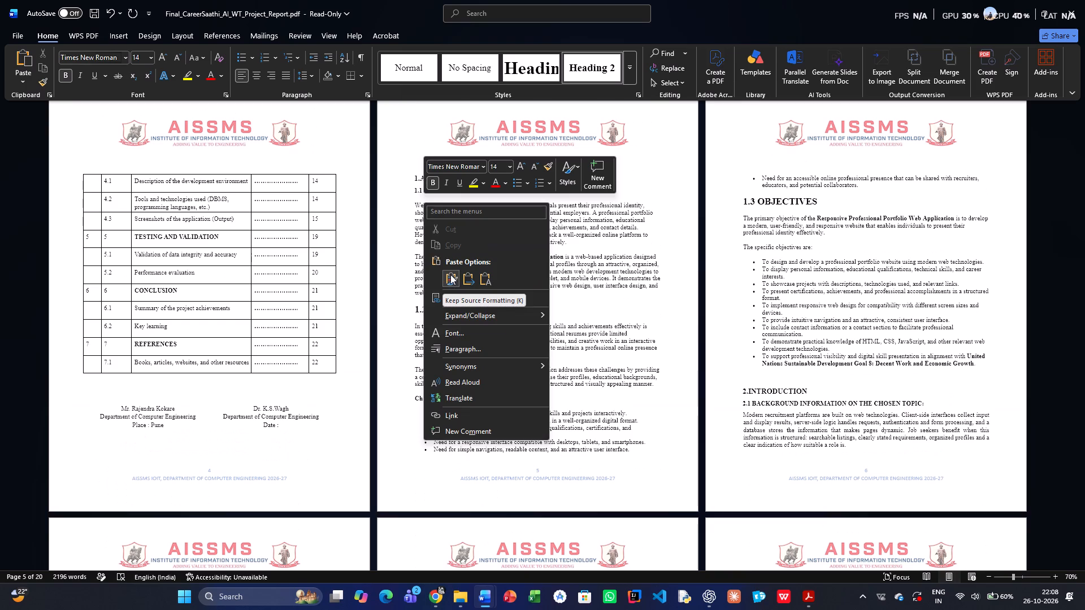
click(450, 274)
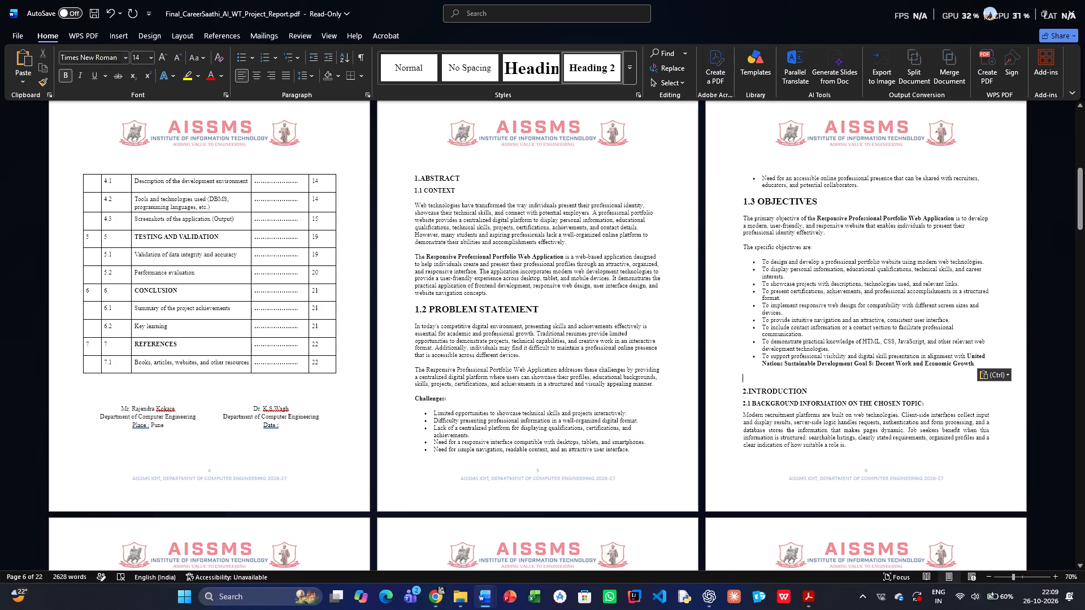
drag(414, 204, 995, 367)
Add eight empty lines directly above the 2.INTRODUCTION heading to push it onto the next page.
click(763, 383)
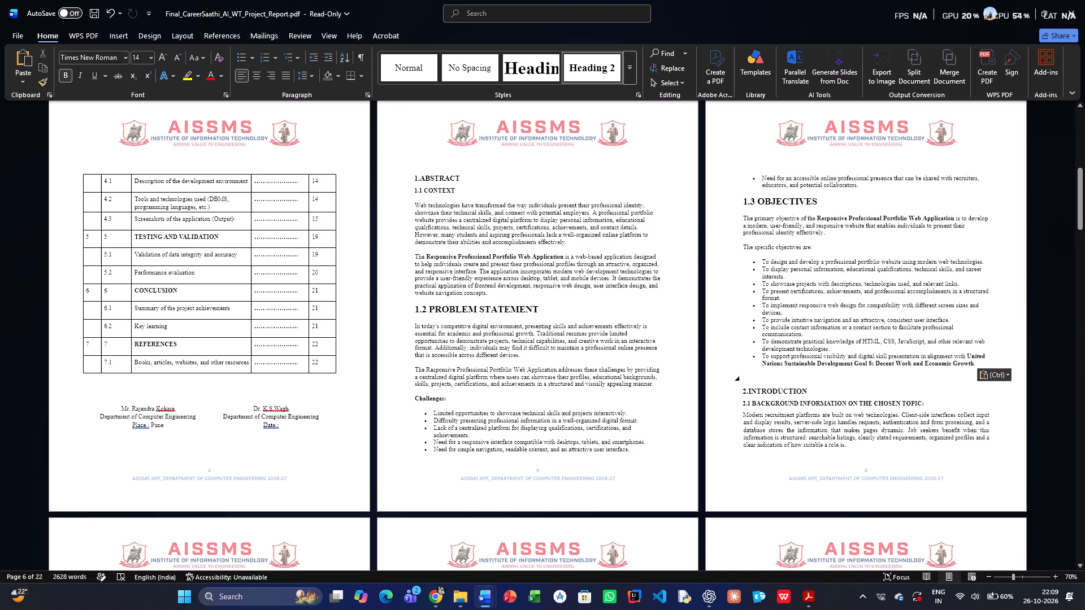
key(Return)
key(Return)
key(Return)
key(Return)
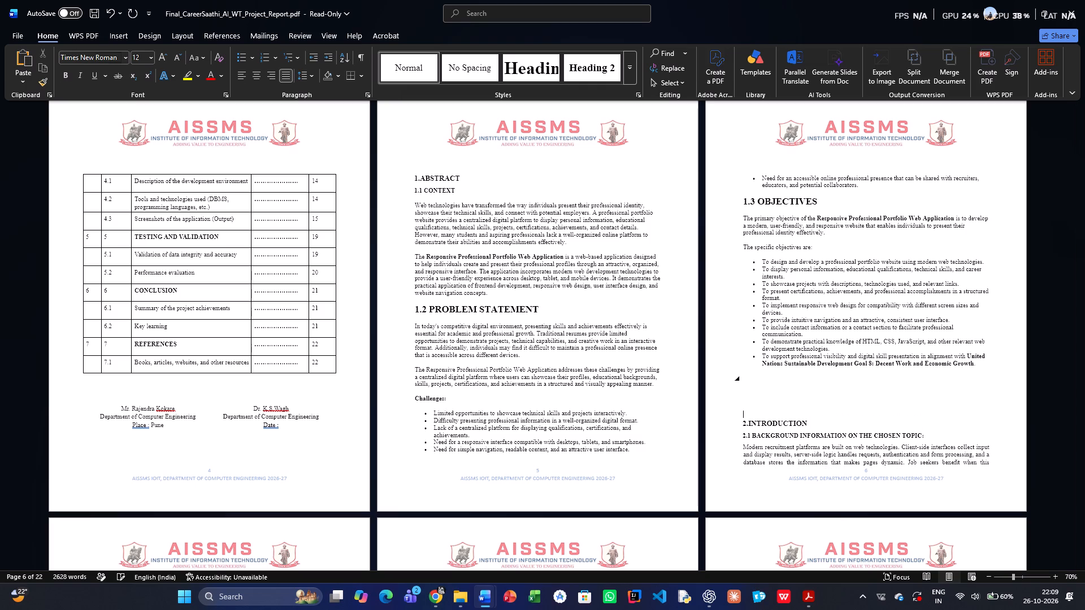
key(Return)
key(Return)
key(Return)
key(Return)
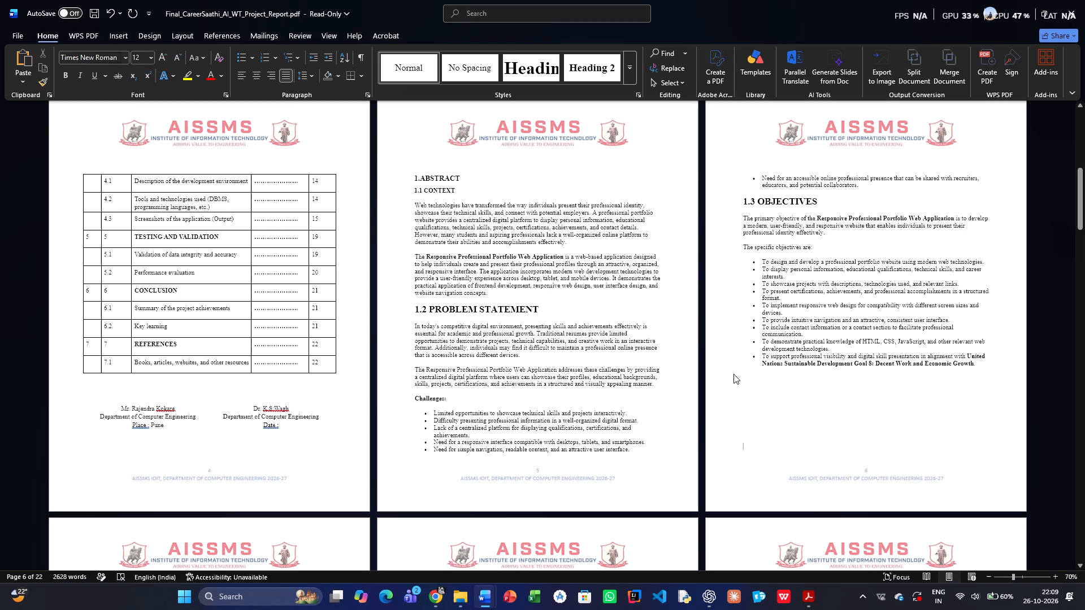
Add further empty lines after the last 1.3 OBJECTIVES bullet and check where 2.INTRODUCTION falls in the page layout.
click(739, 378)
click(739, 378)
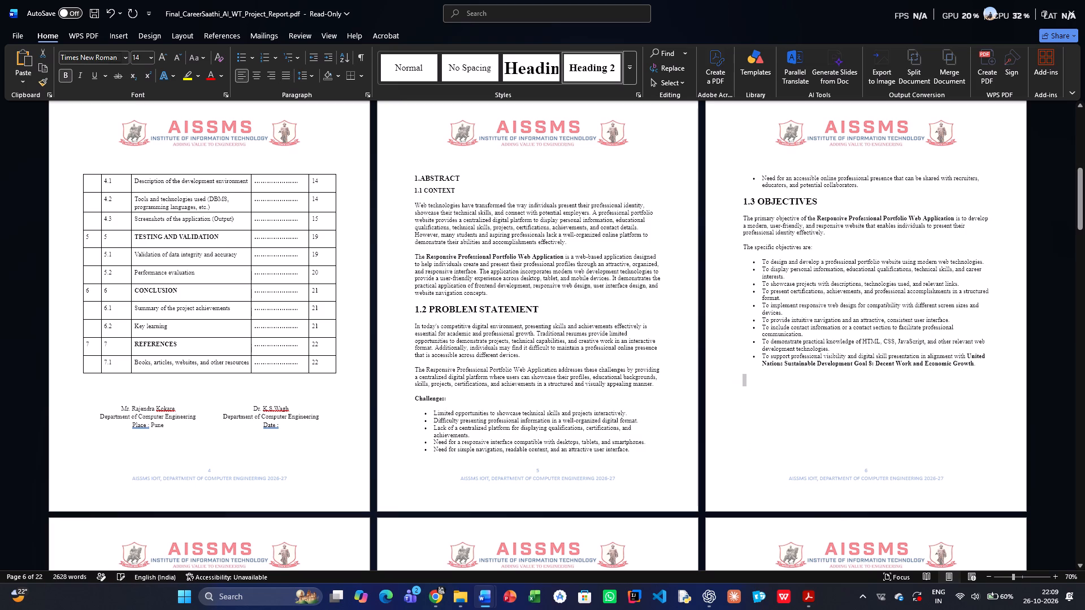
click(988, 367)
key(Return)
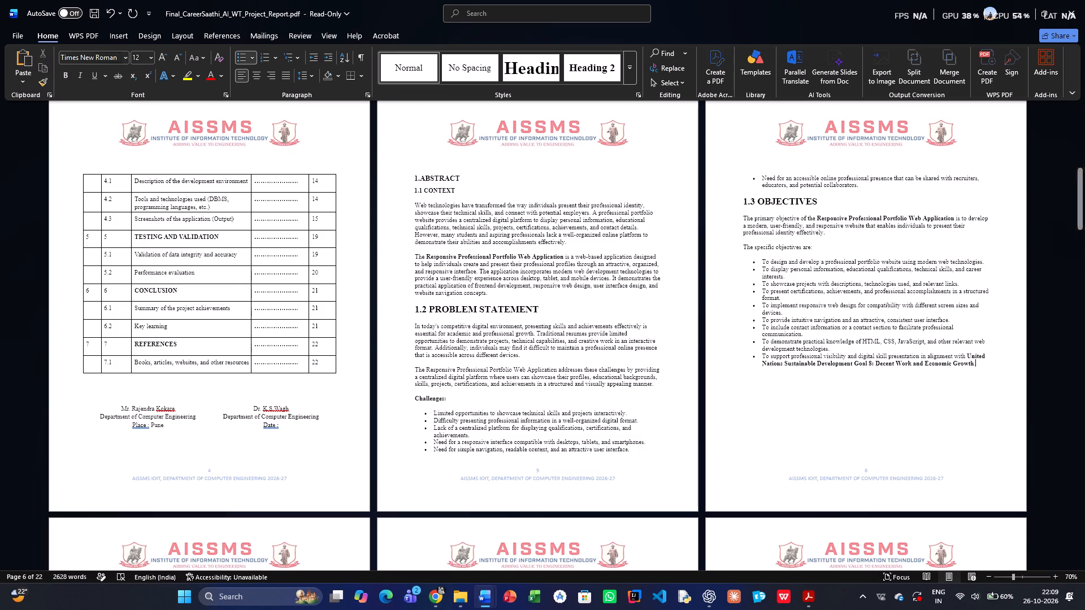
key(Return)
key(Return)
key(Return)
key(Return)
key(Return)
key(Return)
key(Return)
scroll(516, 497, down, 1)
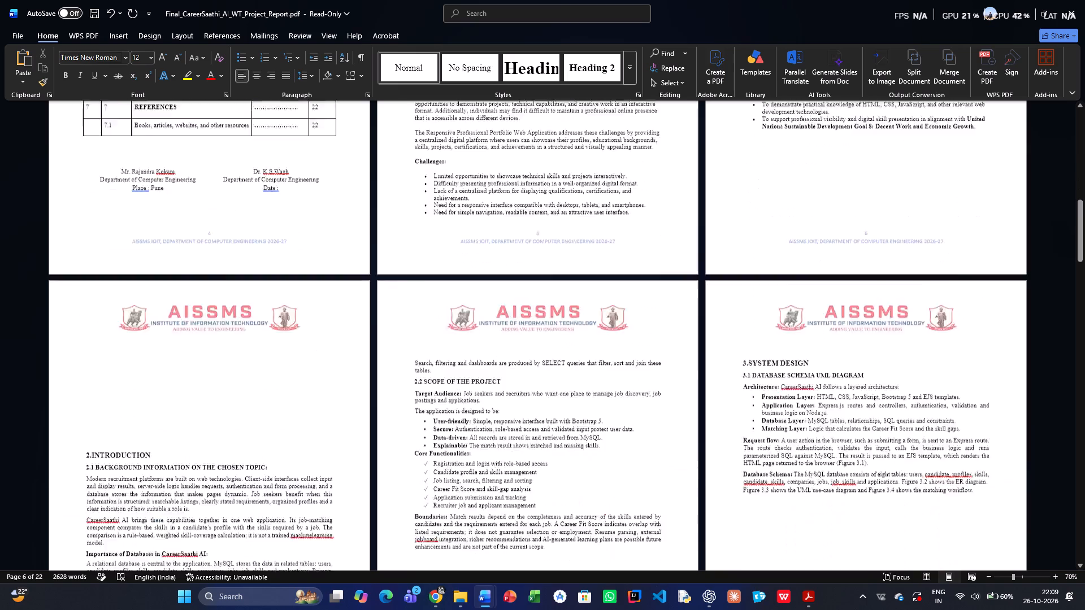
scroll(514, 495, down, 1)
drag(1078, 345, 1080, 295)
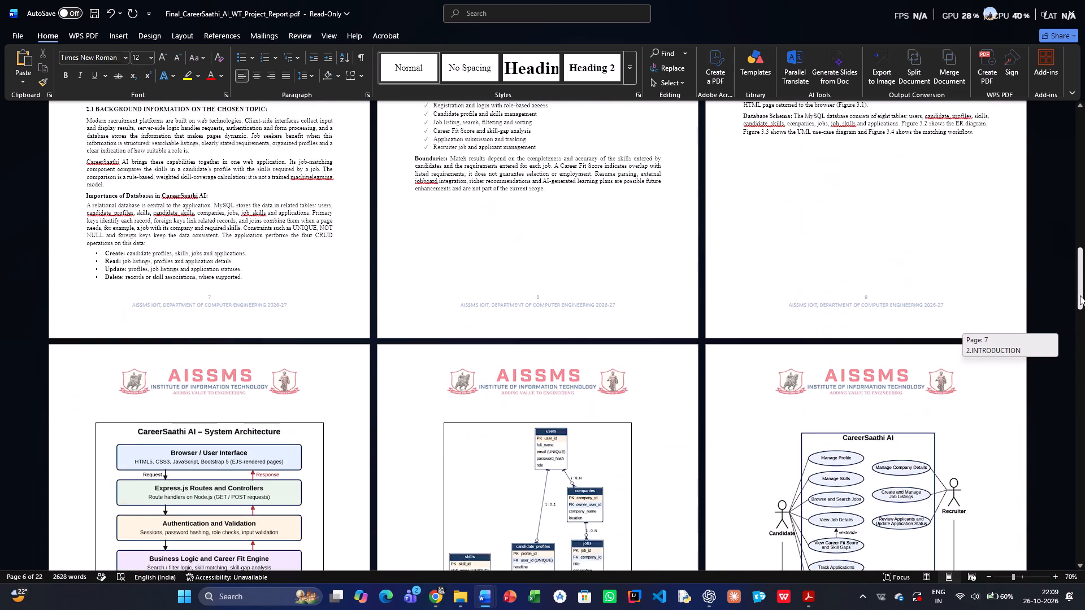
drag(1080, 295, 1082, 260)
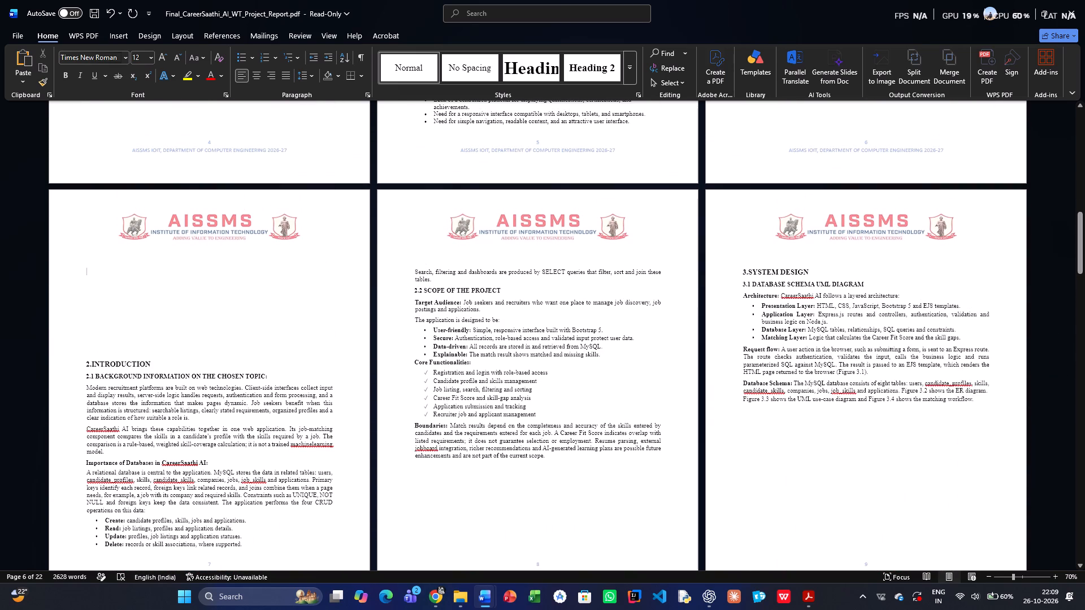
Remove the surplus empty lines above 2.INTRODUCTION so the heading starts at the very top of its page.
click(85, 354)
key(BackSpace)
key(BackSpace)
key(BackSpace)
key(BackSpace)
key(BackSpace)
key(BackSpace)
key(BackSpace)
key(BackSpace)
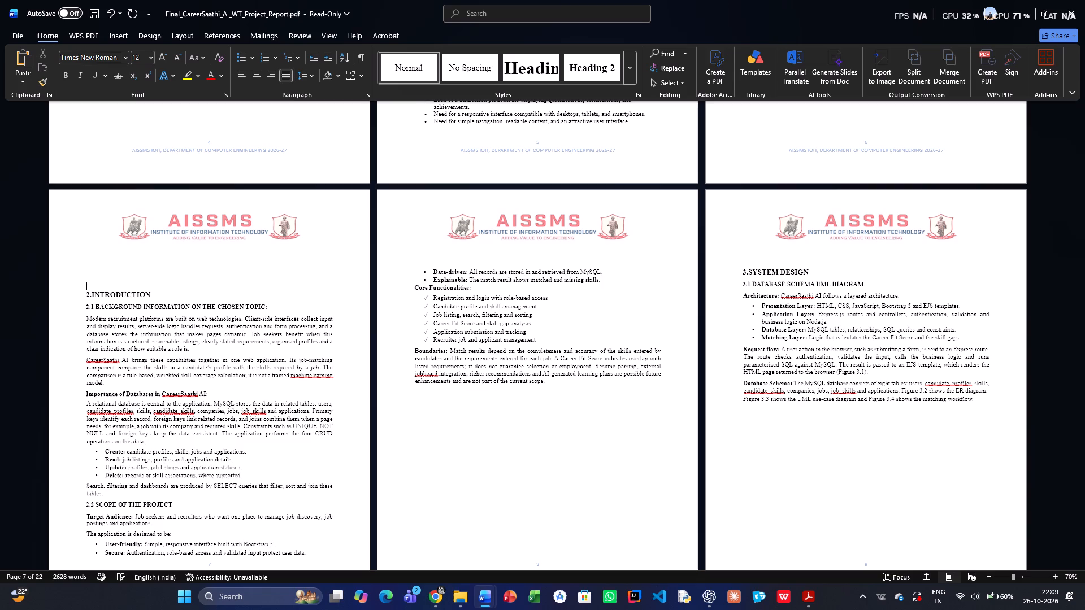
key(BackSpace)
key(BackSpace)
key(BackSpace)
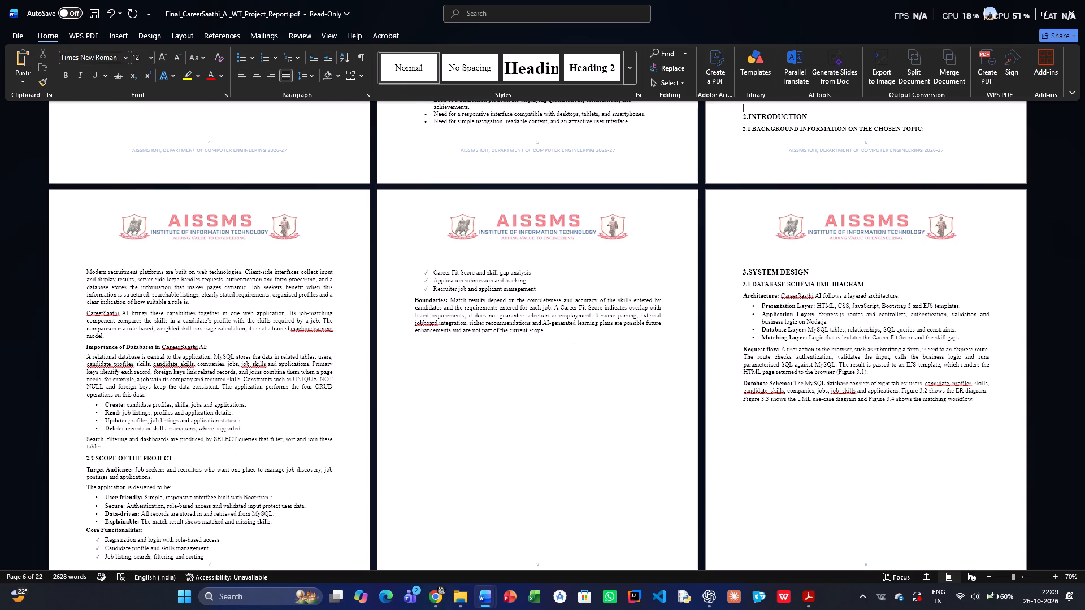
key(Return)
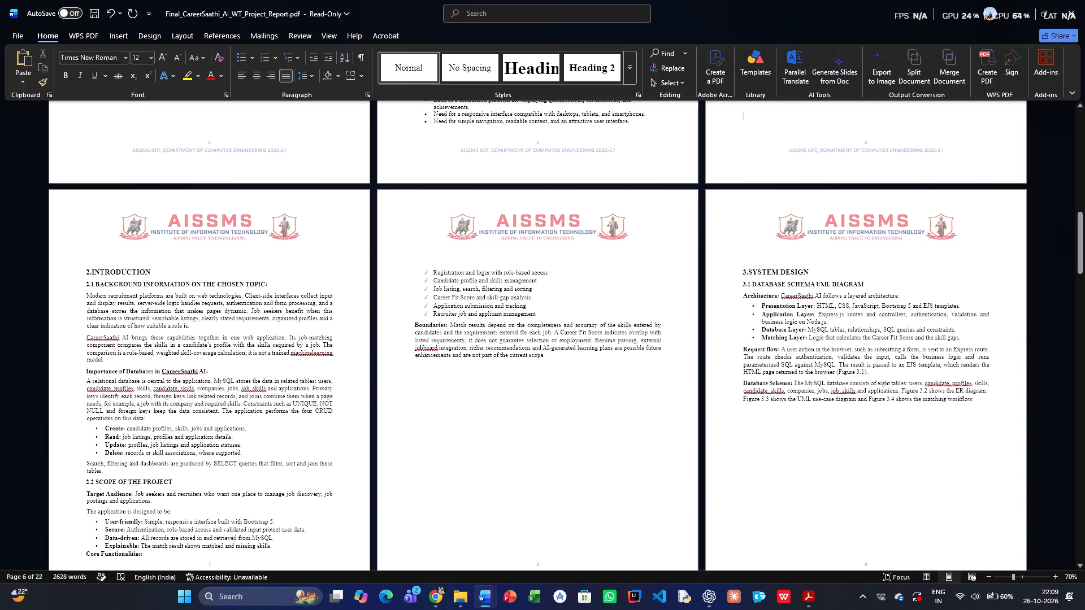
Switch to Acrobat and examine how the original PDF lays out the introduction and scope sections on its pages.
click(814, 600)
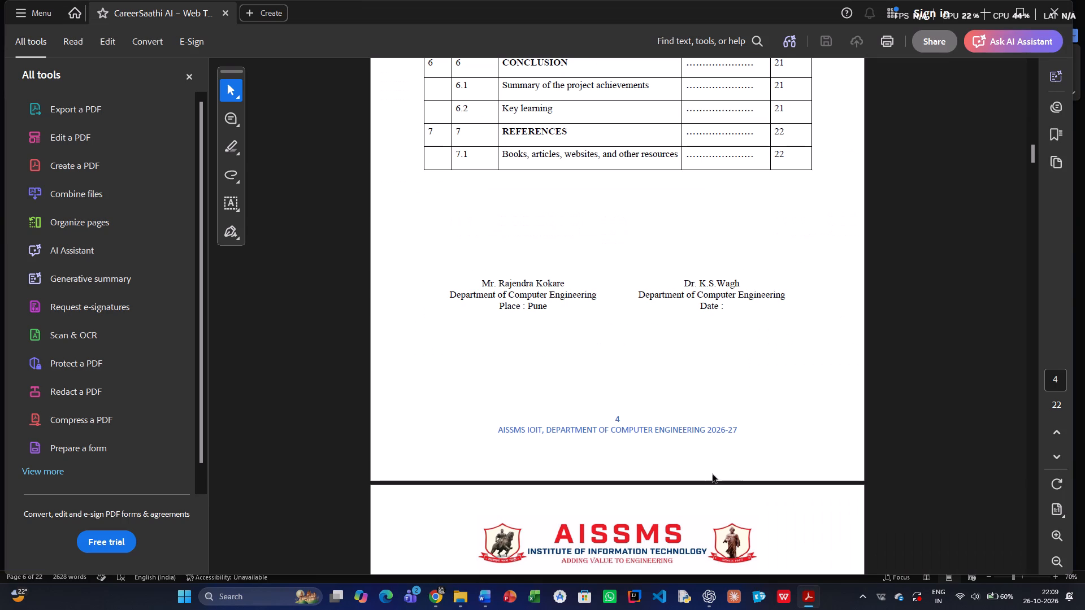
drag(1035, 154, 1038, 195)
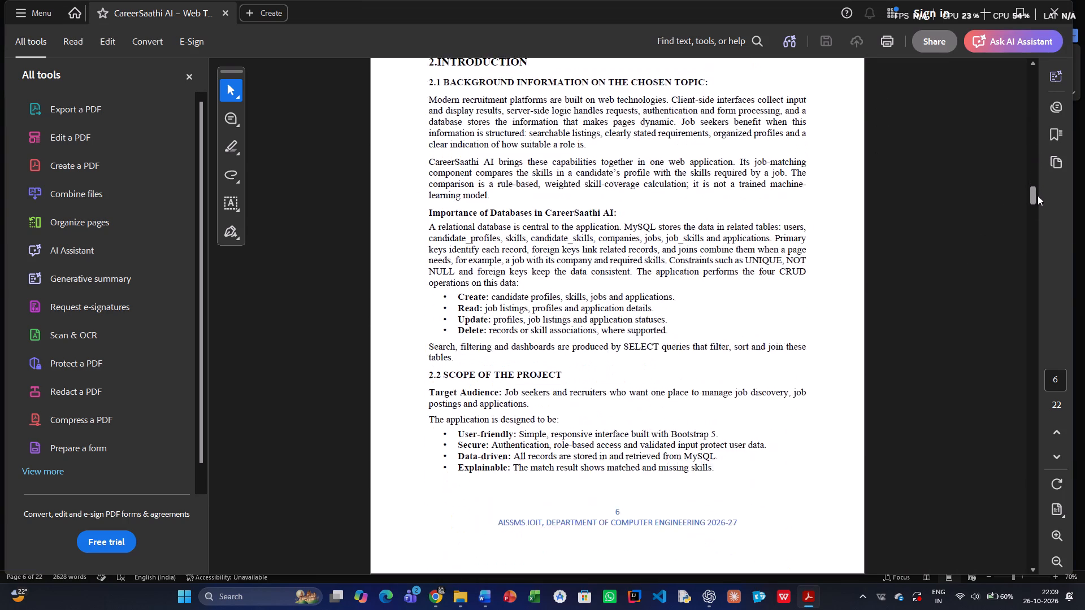
drag(1038, 195, 1047, 250)
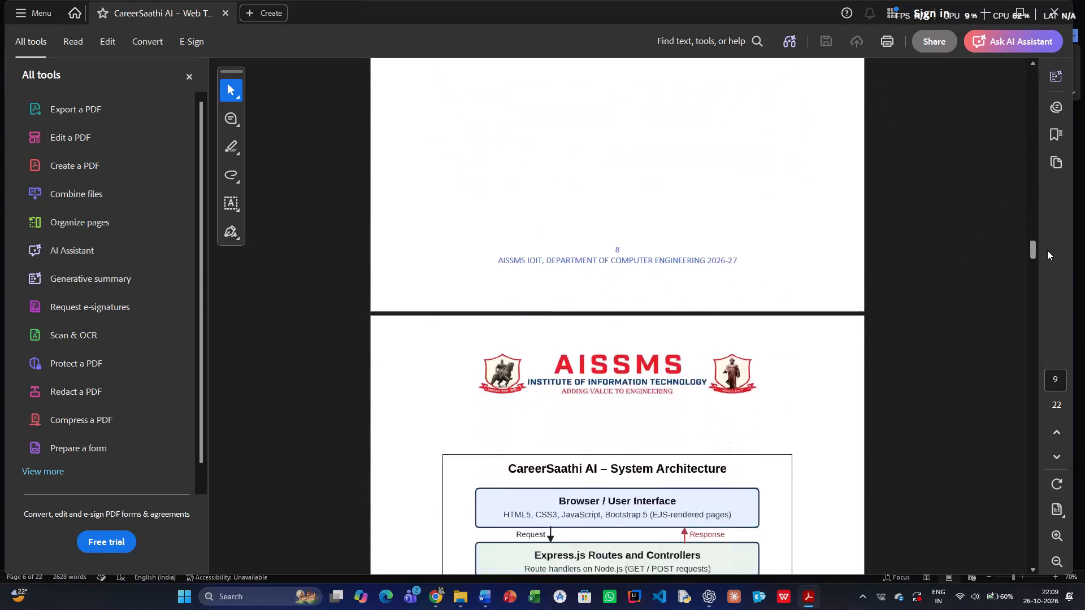
drag(1047, 250, 1047, 212)
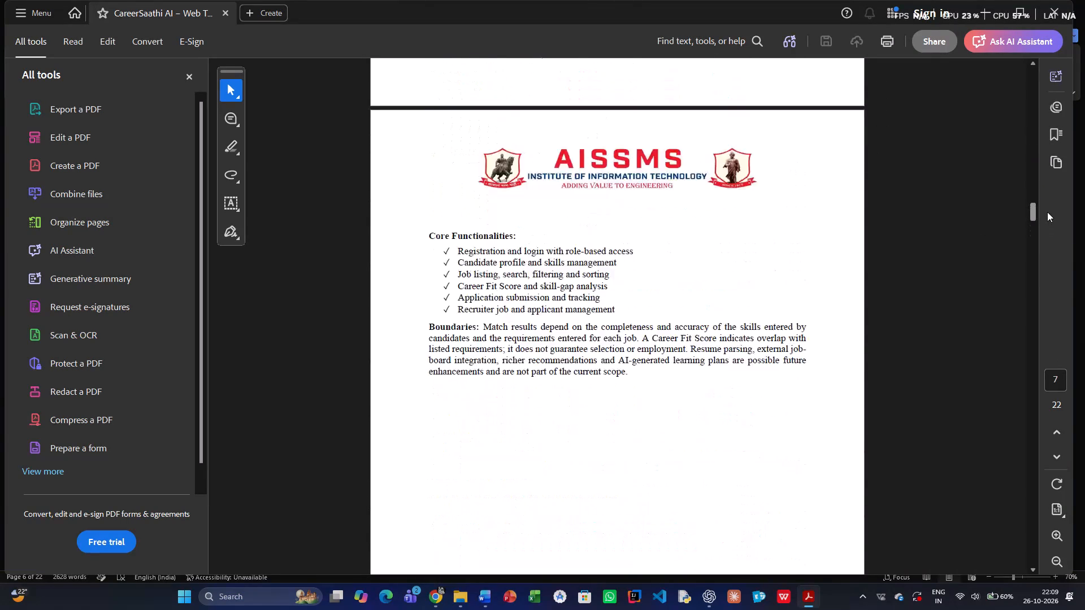
drag(1047, 212, 1047, 211)
Switch back to the Word report and copy the text from the 2.1 BACKGROUND INFORMATION heading through the Boundaries paragraph.
click(484, 599)
click(565, 528)
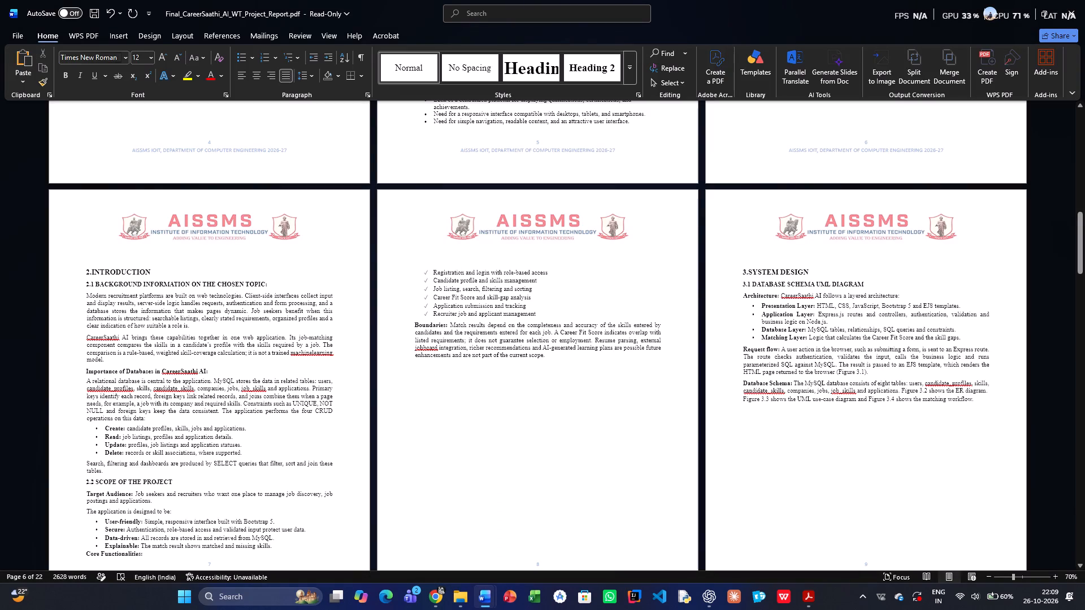
drag(86, 285, 583, 364)
key(ctrl+c)
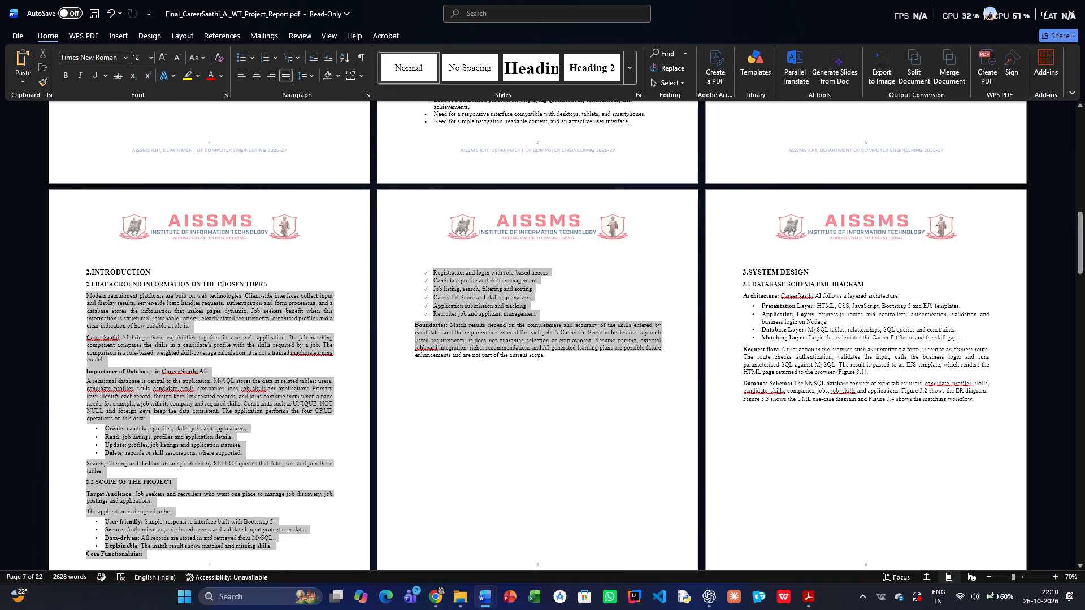
drag(504, 356, 558, 357)
key(ctrl+v)
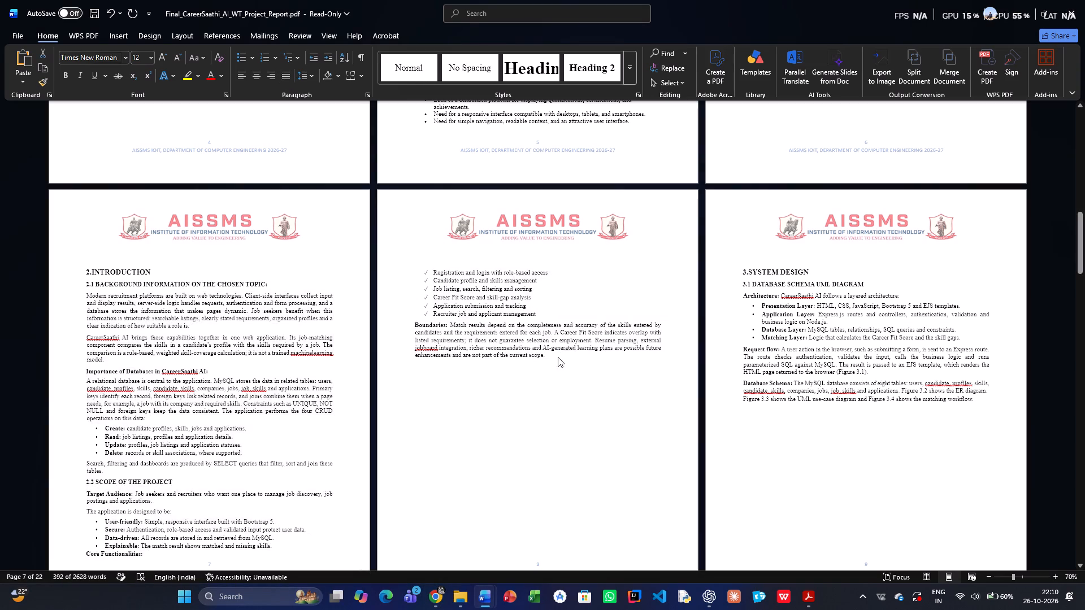
key(ctrl+z)
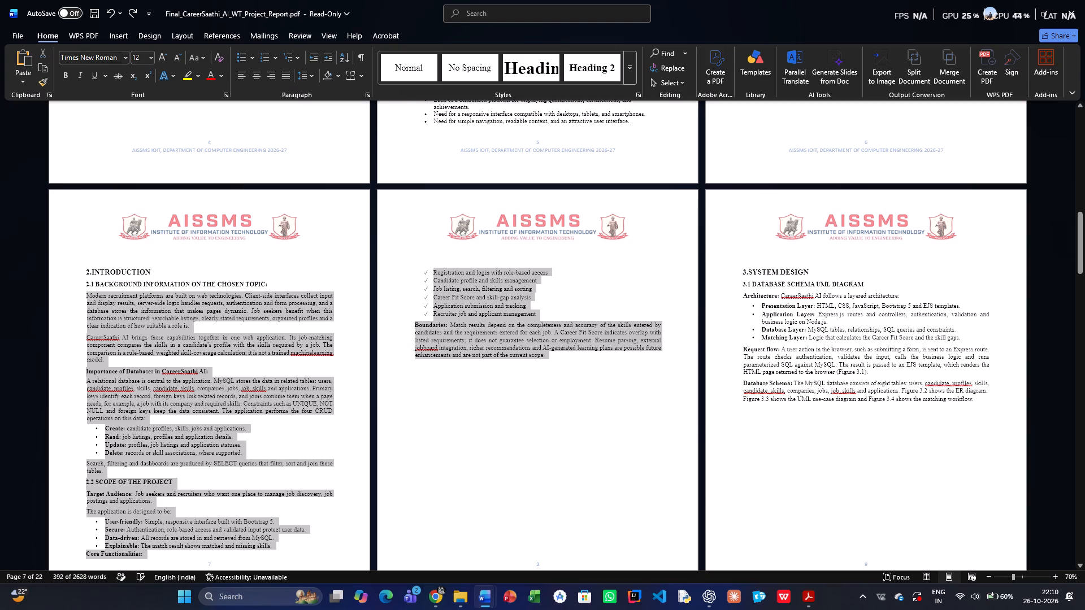
key(Delete)
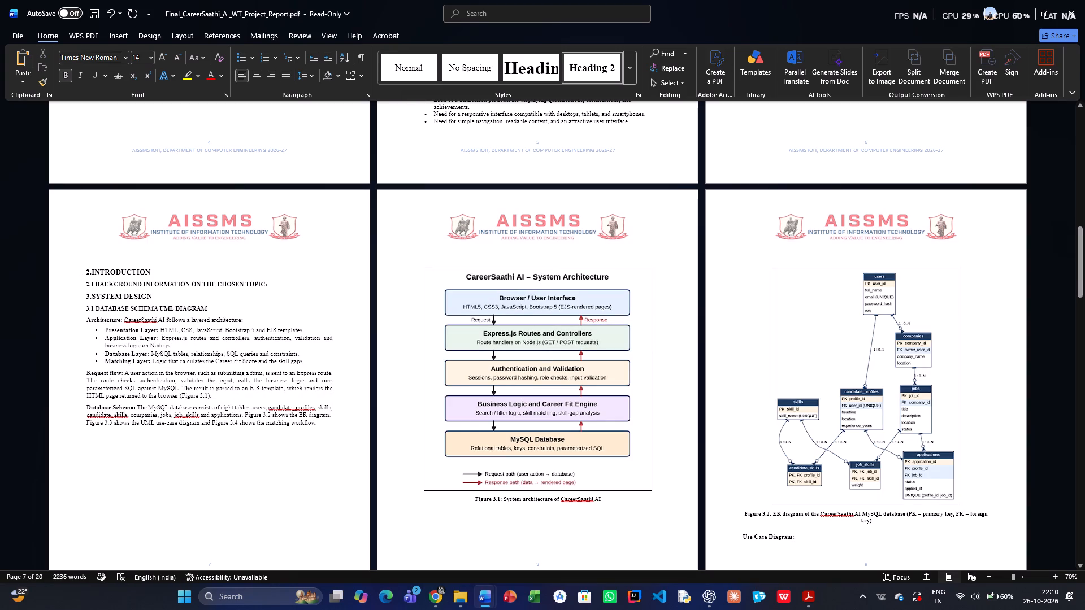
key(Return)
click(96, 295)
right_click(96, 295)
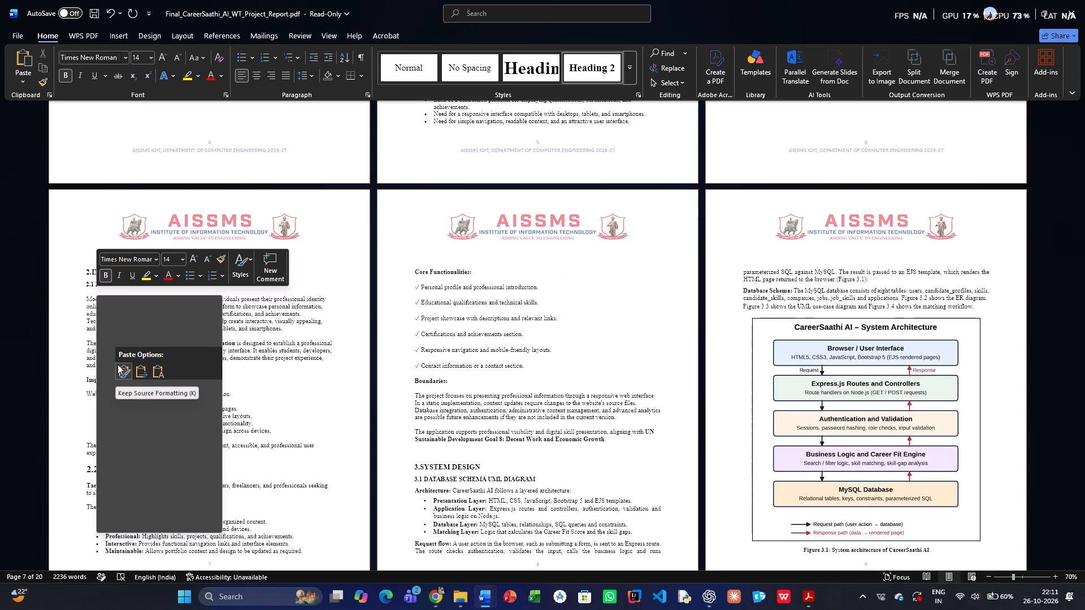
click(118, 364)
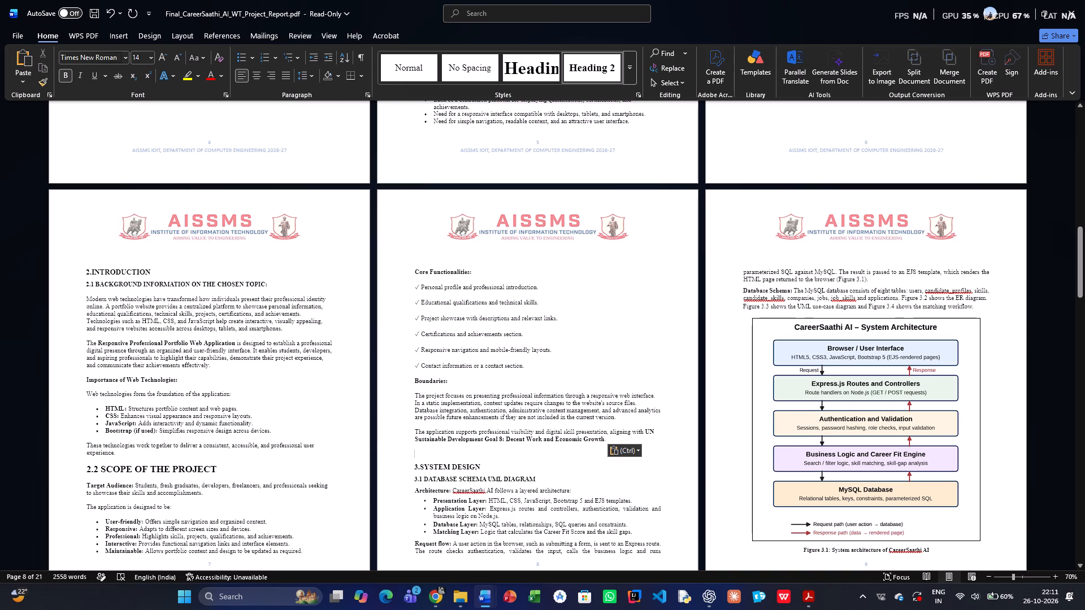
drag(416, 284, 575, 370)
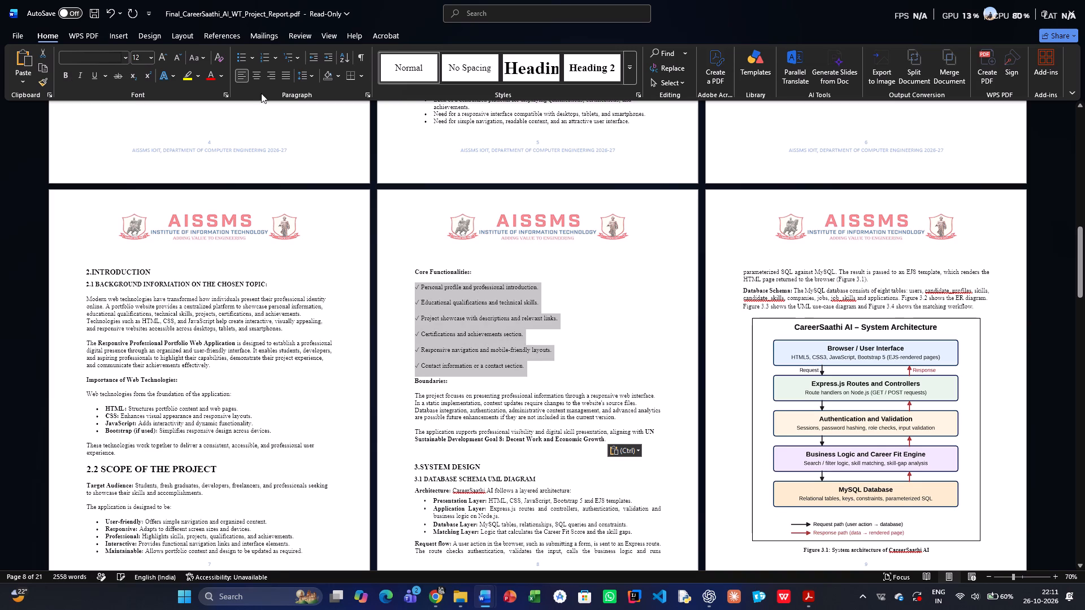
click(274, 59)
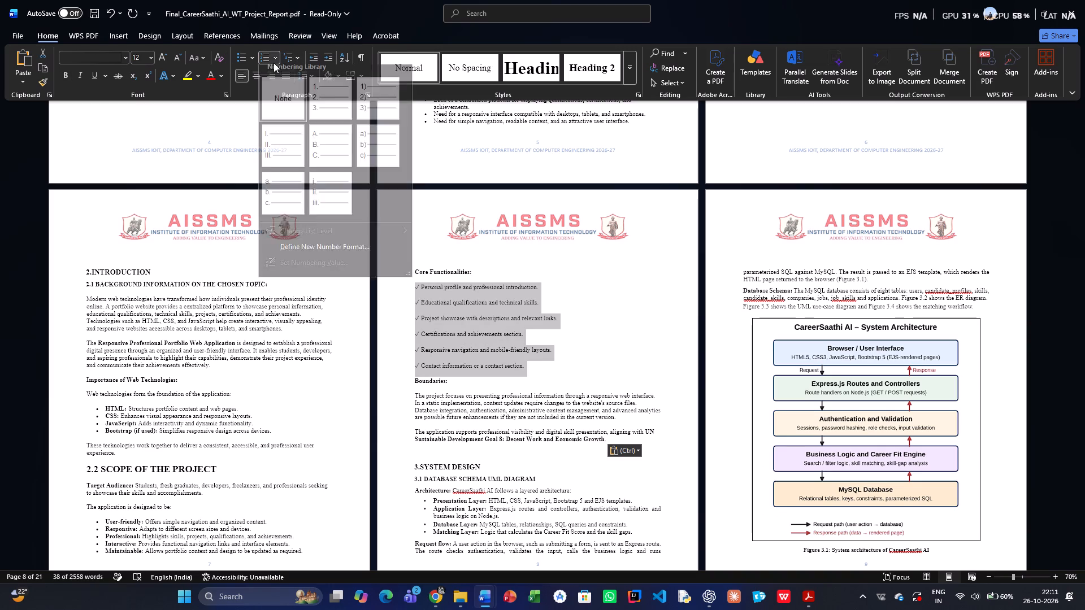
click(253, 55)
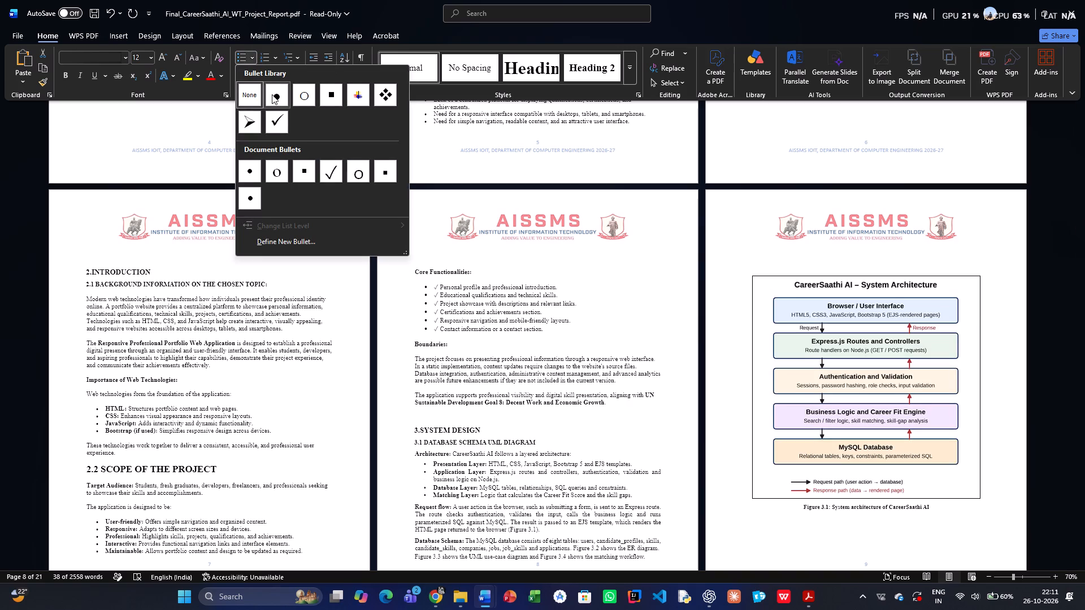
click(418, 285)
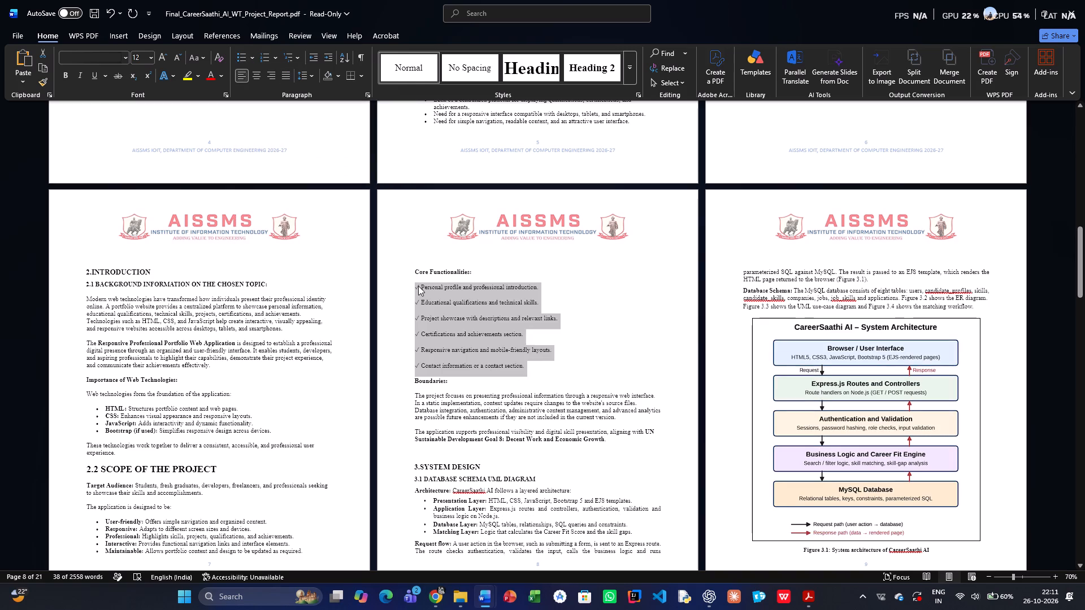
Remove the typed check marks in front of the six Core Functionalities lines.
click(418, 285)
key(BackSpace)
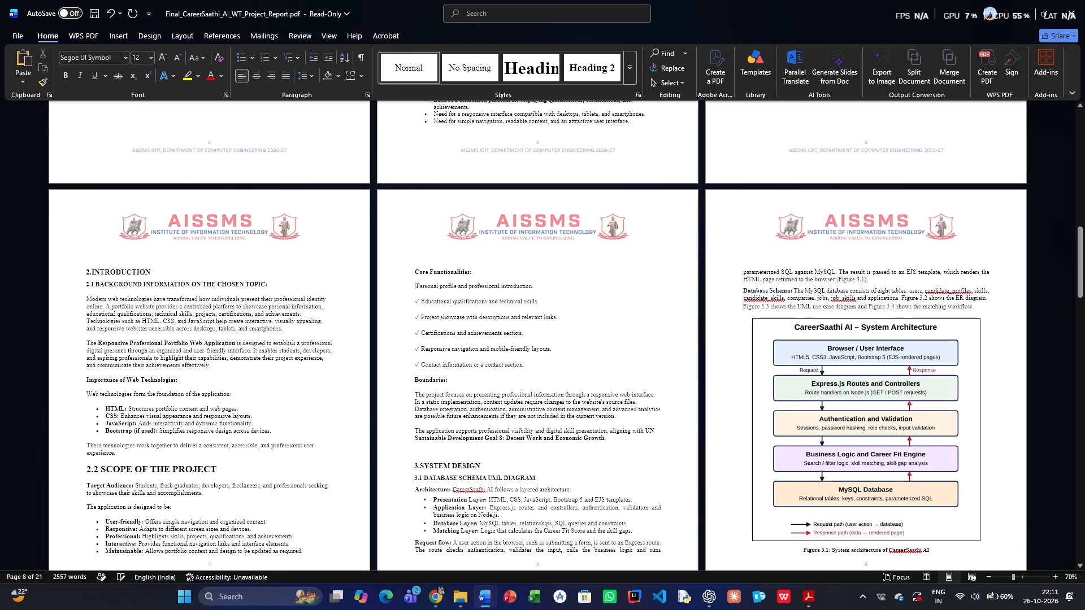
click(422, 299)
key(BackSpace)
key(BackSpace)
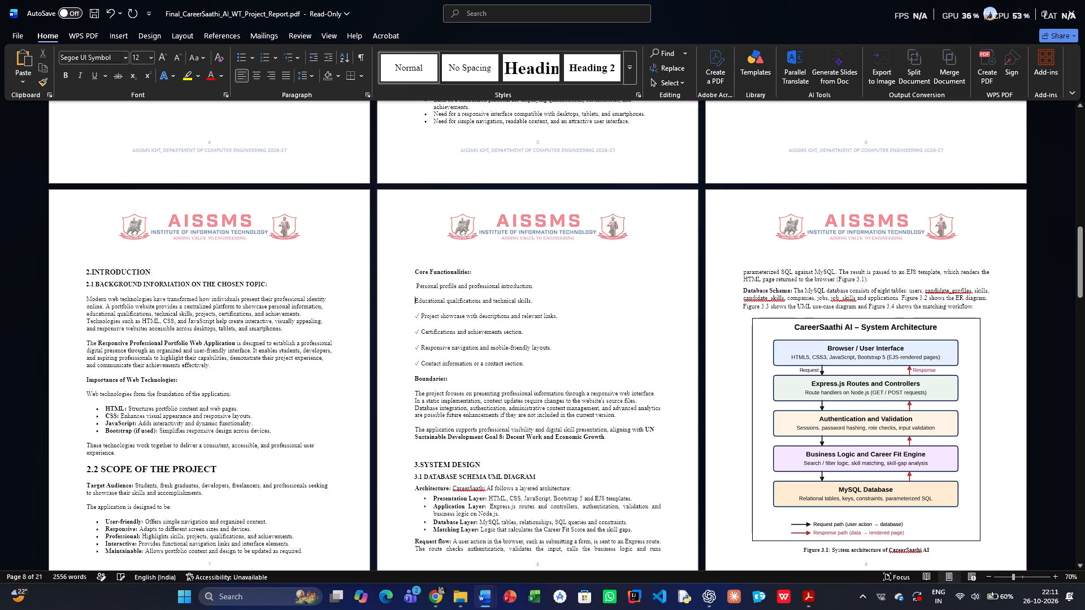
click(420, 315)
key(BackSpace)
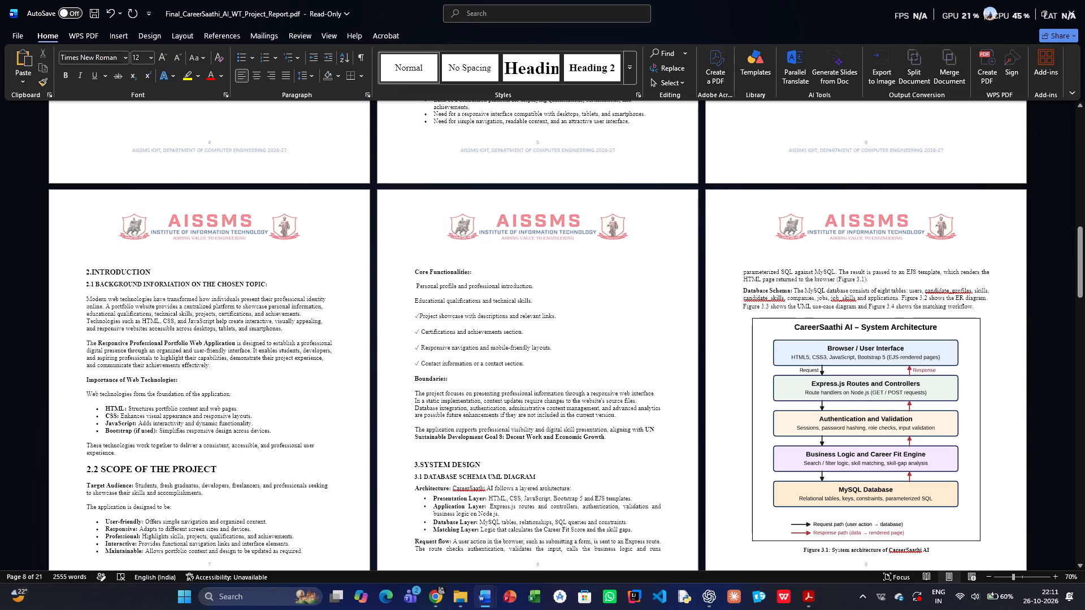
key(BackSpace)
click(422, 326)
key(BackSpace)
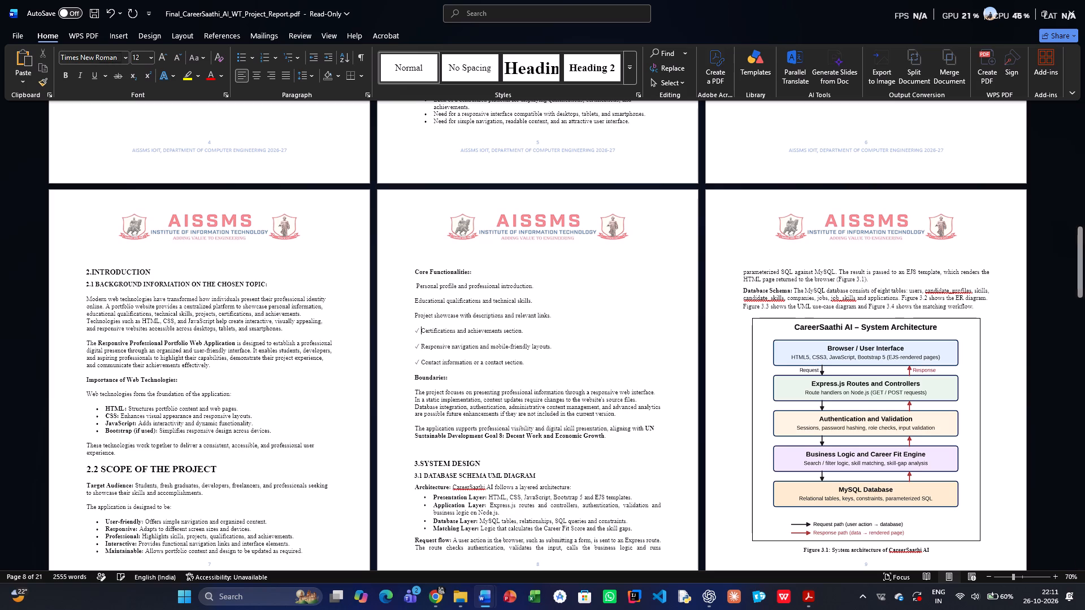
key(BackSpace)
click(420, 345)
key(BackSpace)
key(BackSpace)
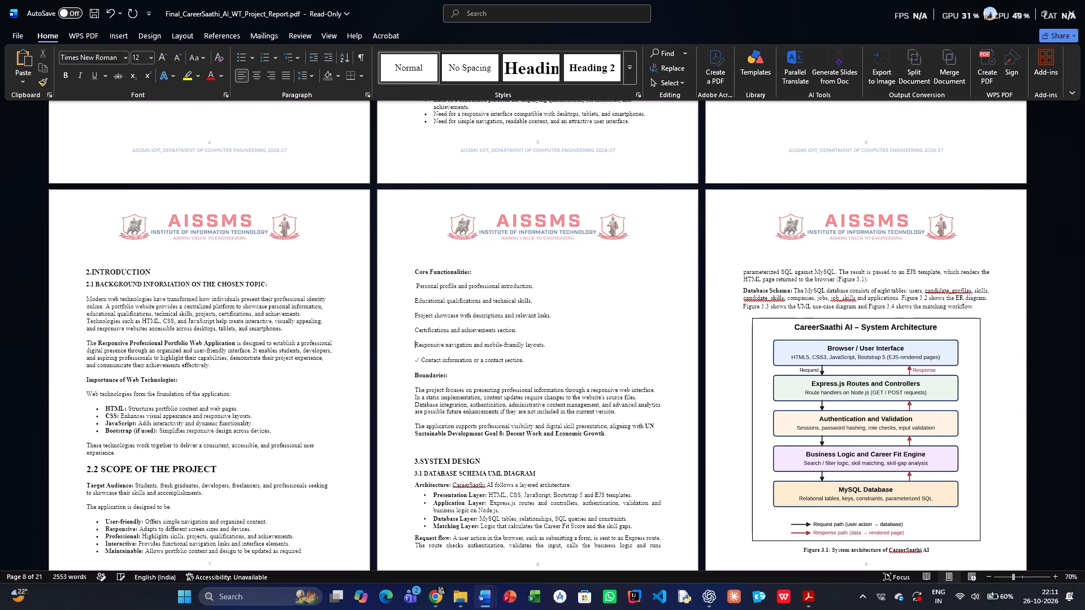
click(418, 358)
key(BackSpace)
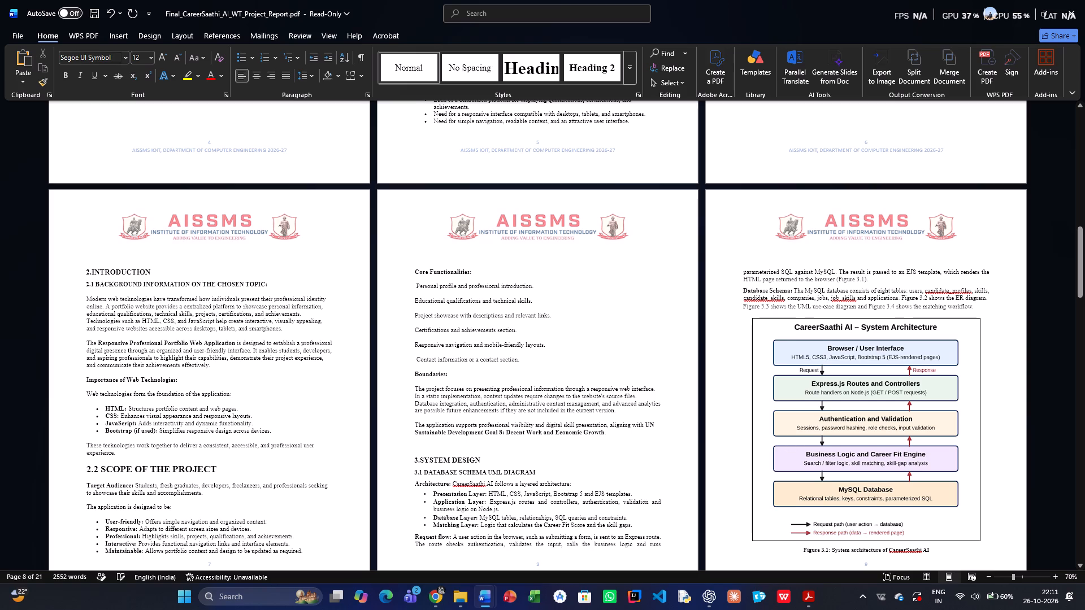
key(BackSpace)
key(Return)
Format the six Core Functionalities lines, from personal profile to contact information, as a list with round bullets.
drag(529, 360, 405, 275)
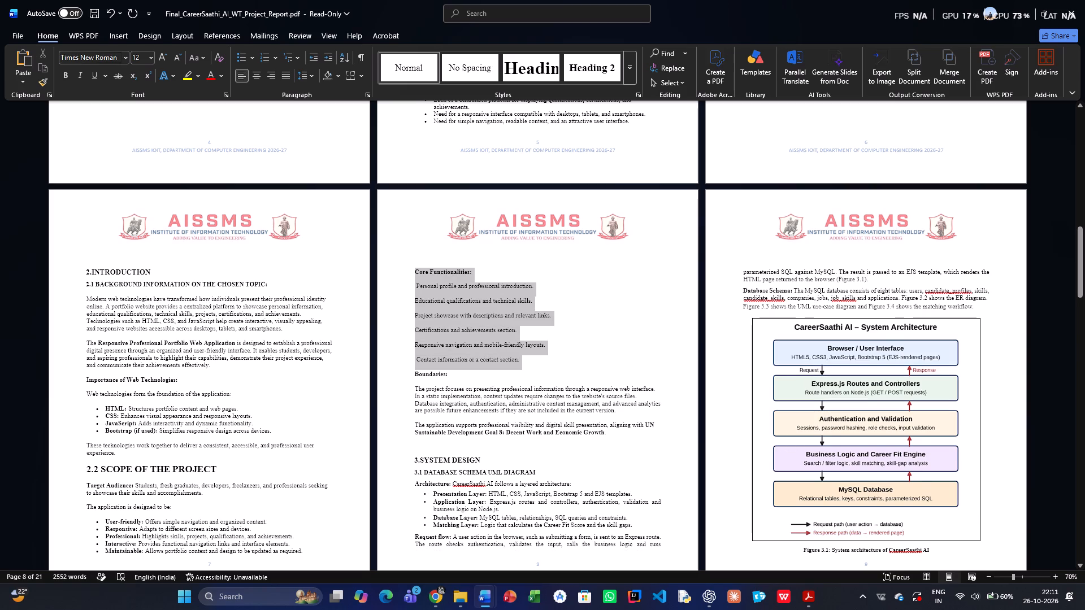
drag(405, 275, 412, 291)
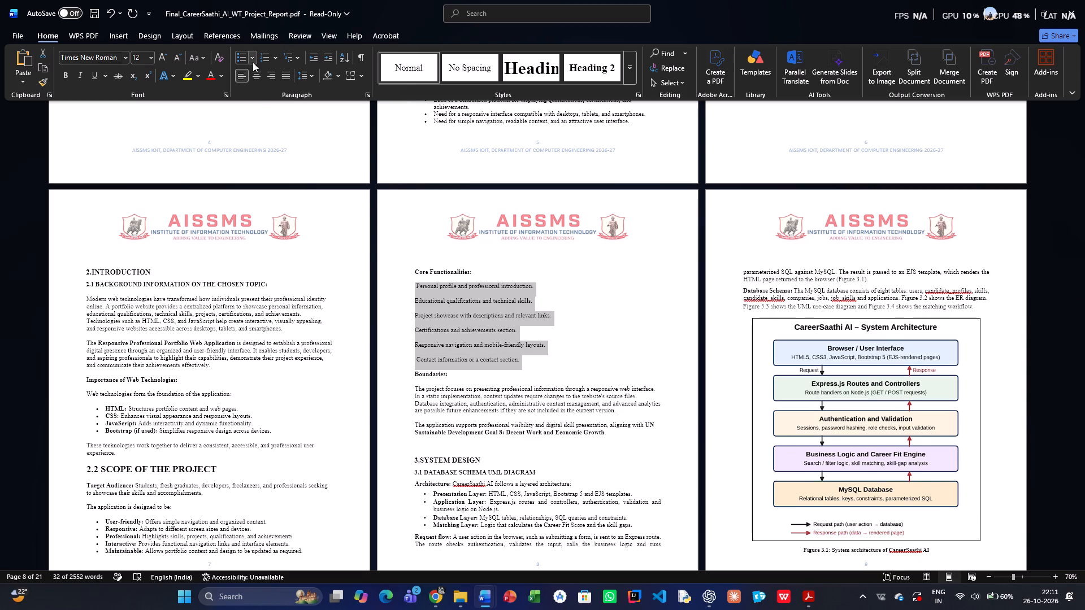
click(253, 62)
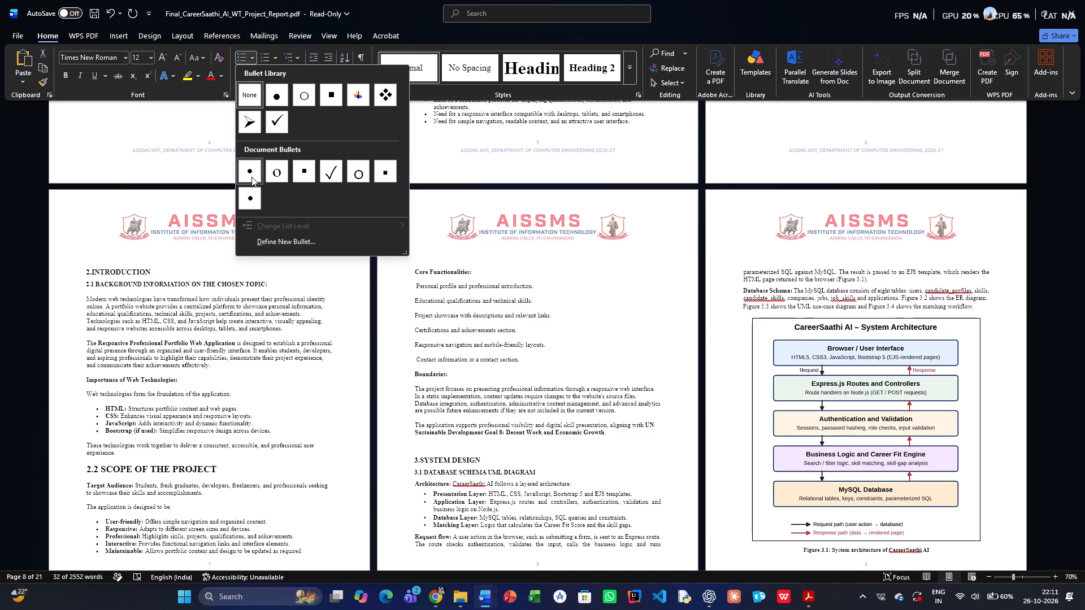
click(251, 177)
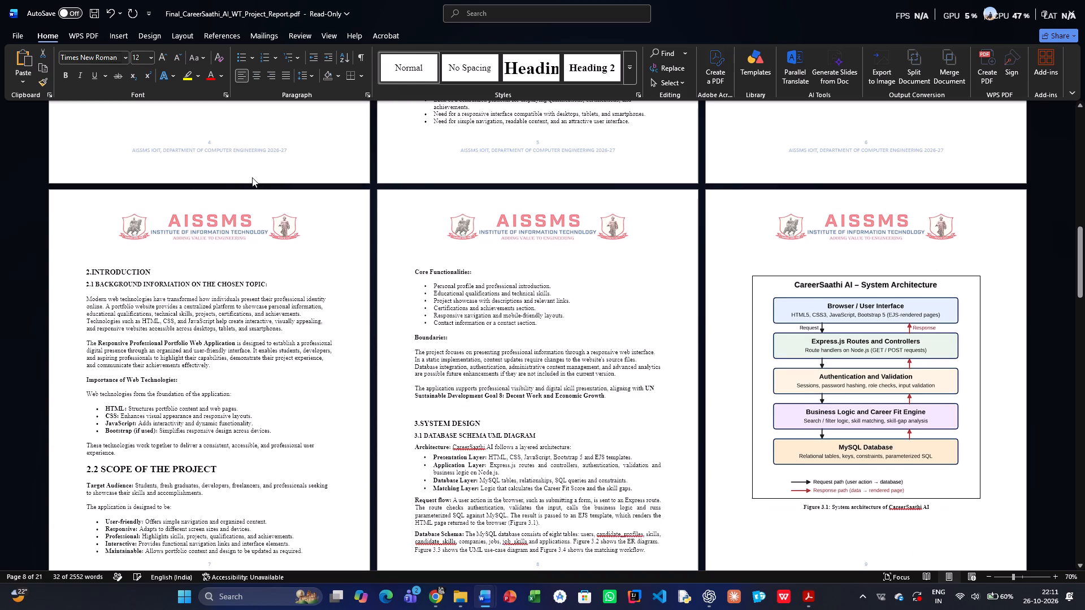
click(617, 337)
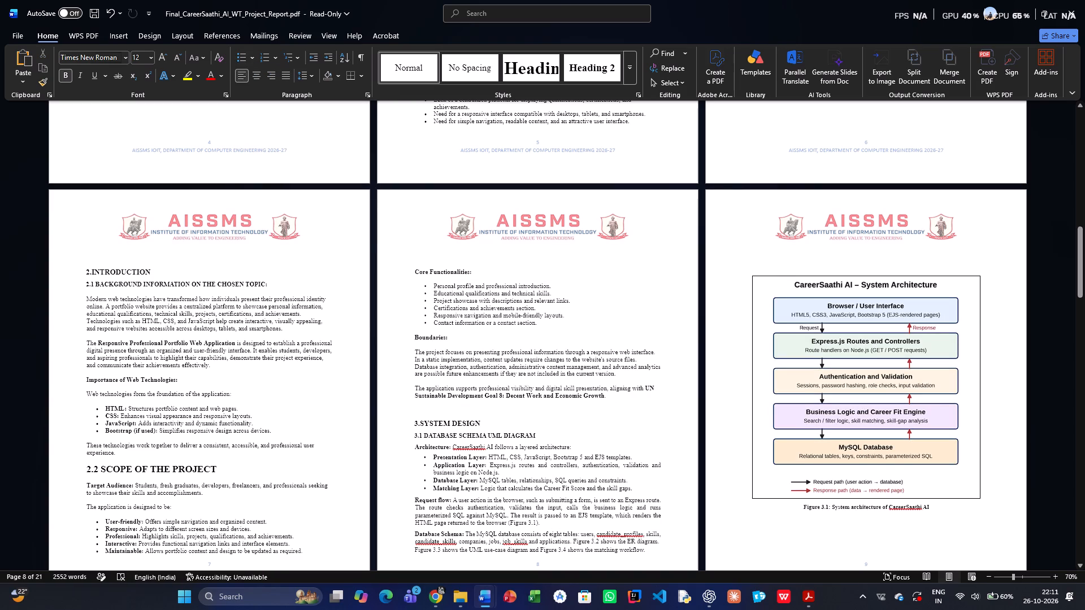
Insert blank lines after the Sustainable Development Goal 8 paragraph until the 3.SYSTEM DESIGN heading starts on a new page.
drag(1078, 273, 1083, 290)
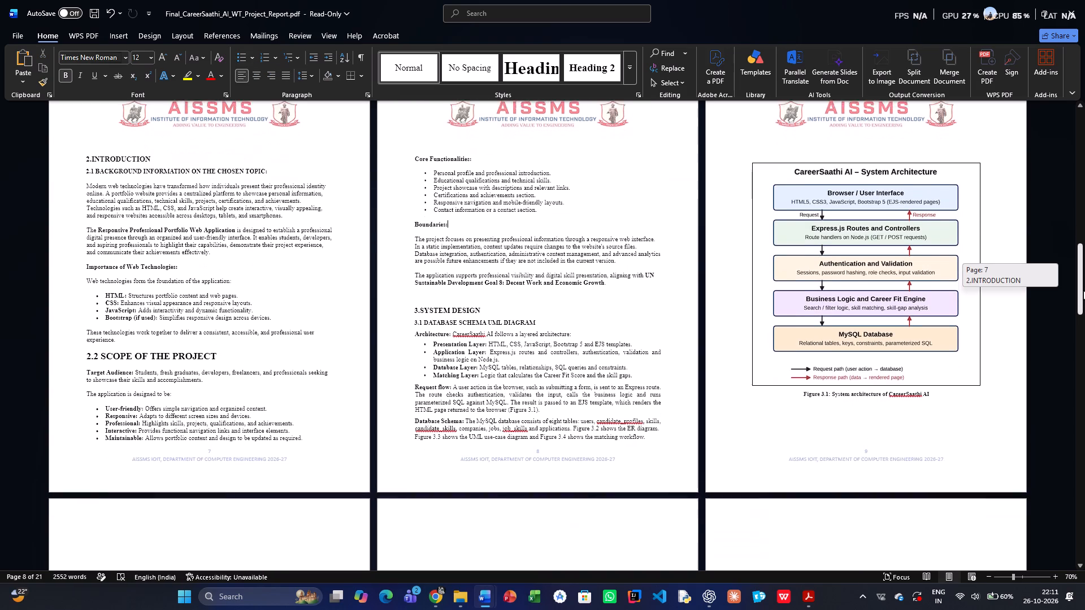
drag(1083, 290, 1083, 291)
click(431, 286)
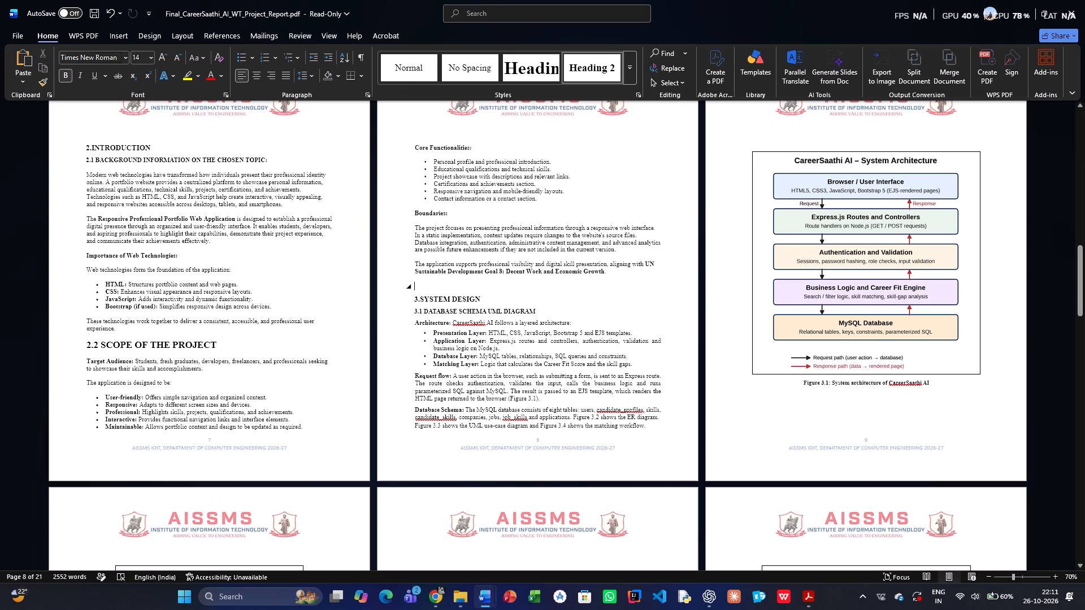
key(Return)
key(Return)
key(Return)
key(Return)
key(Return)
key(Return)
key(Return)
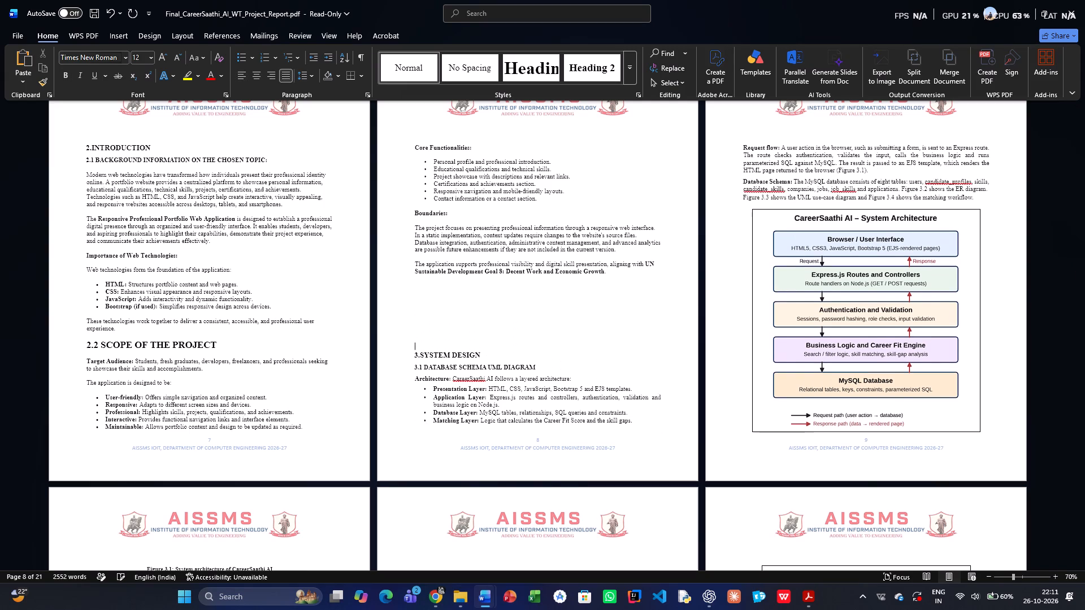
key(Return)
key(Return)
key(Return)
key(Return)
key(Return)
key(Return)
key(Return)
key(Return)
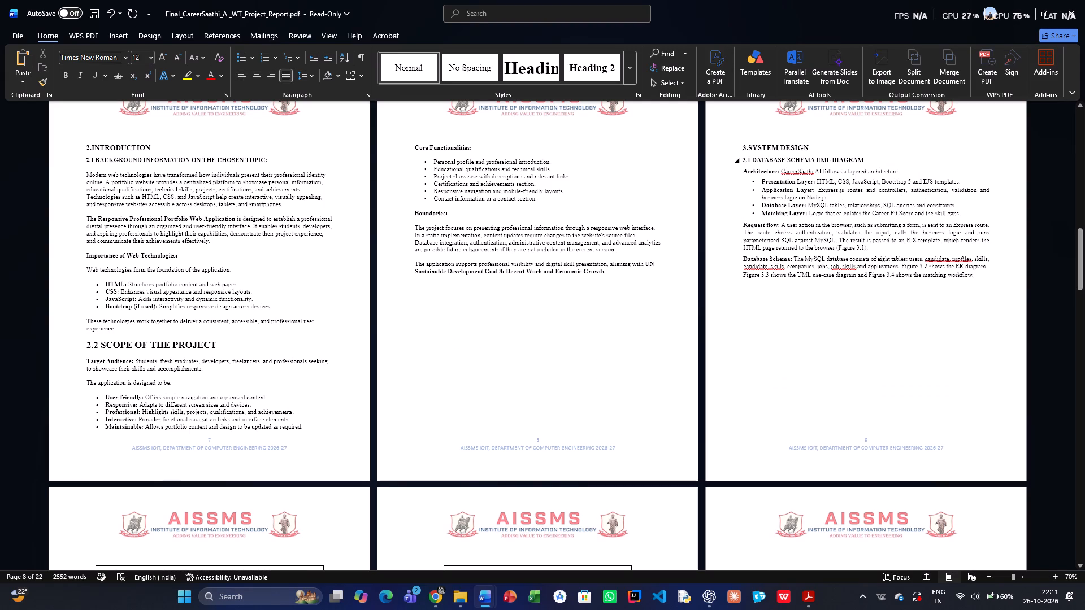
Copy the text from the 3.1 DATABASE SCHEMA/UML DIAGRAM heading through the Database Schema paragraph.
drag(742, 161, 972, 293)
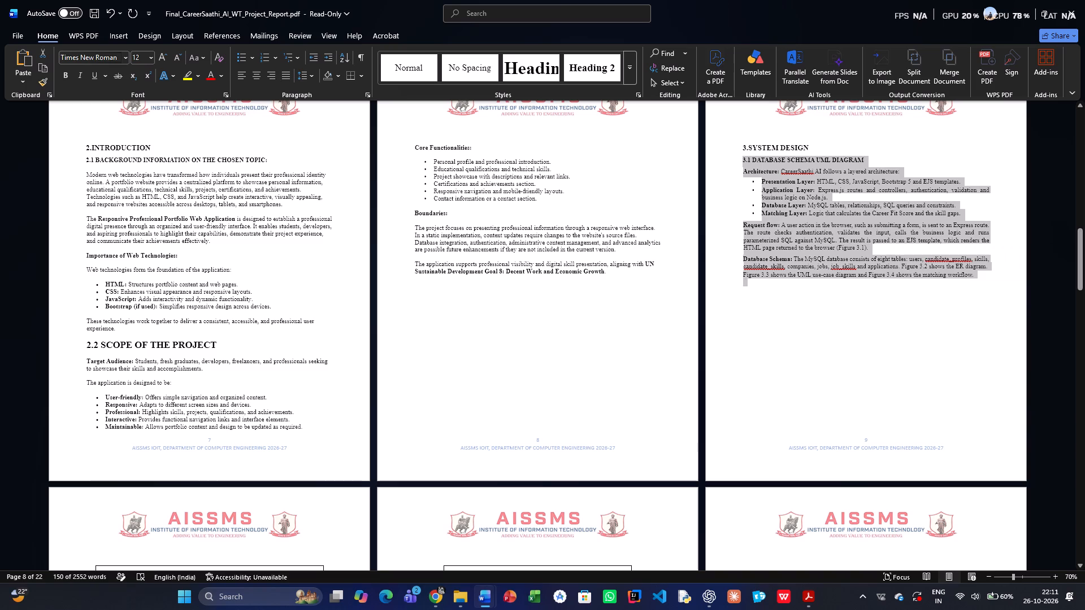
key(ctrl+c)
click(742, 175)
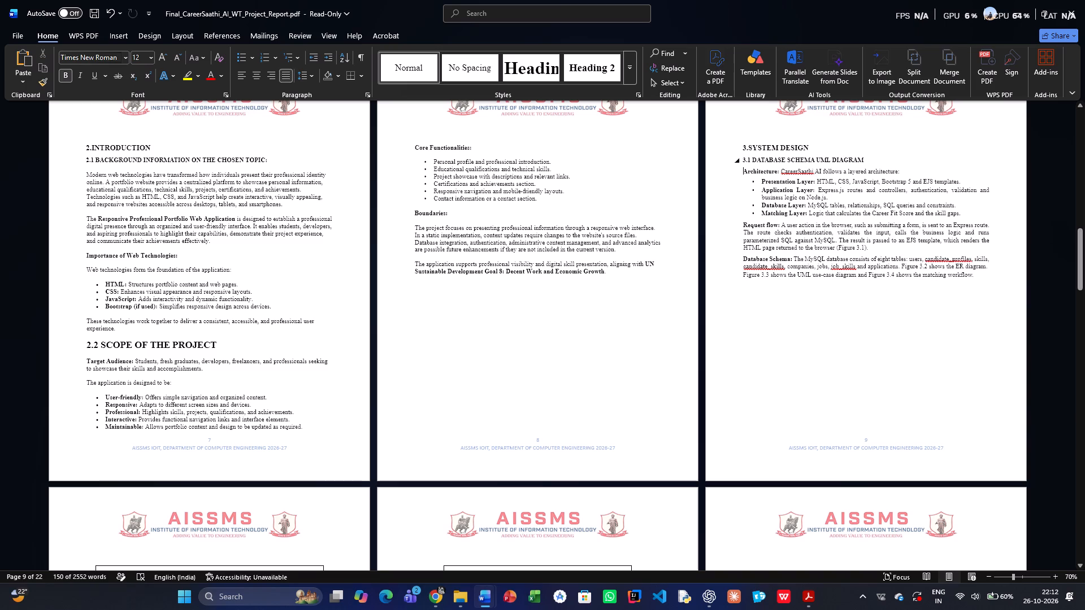
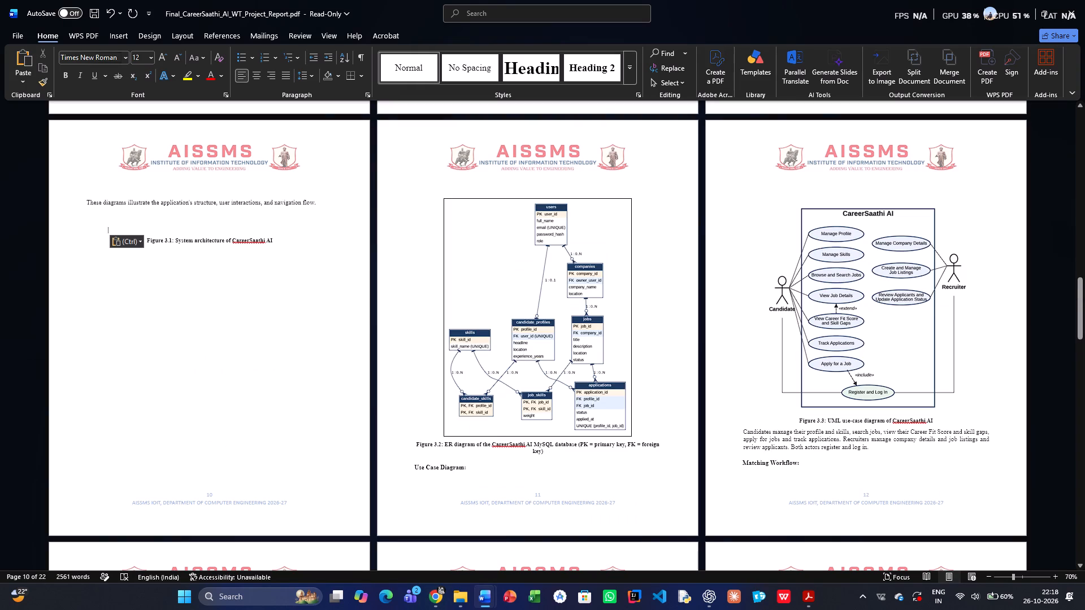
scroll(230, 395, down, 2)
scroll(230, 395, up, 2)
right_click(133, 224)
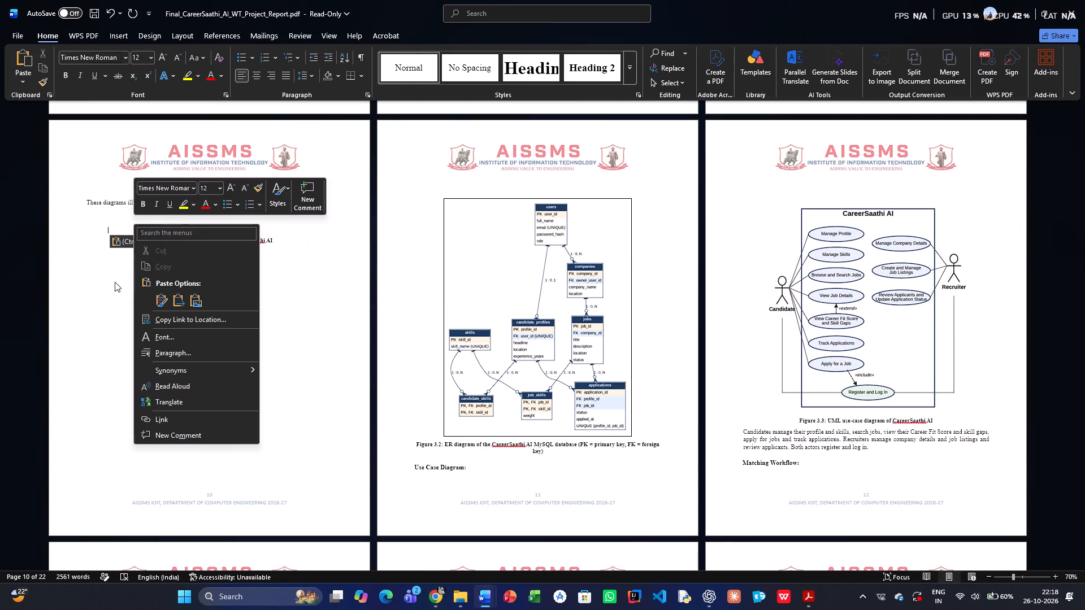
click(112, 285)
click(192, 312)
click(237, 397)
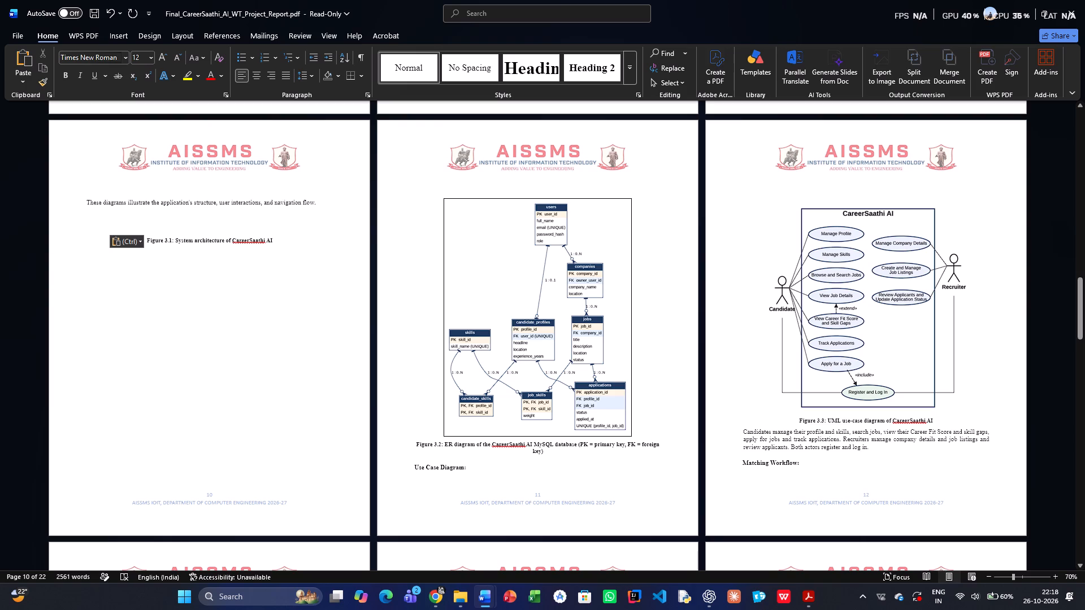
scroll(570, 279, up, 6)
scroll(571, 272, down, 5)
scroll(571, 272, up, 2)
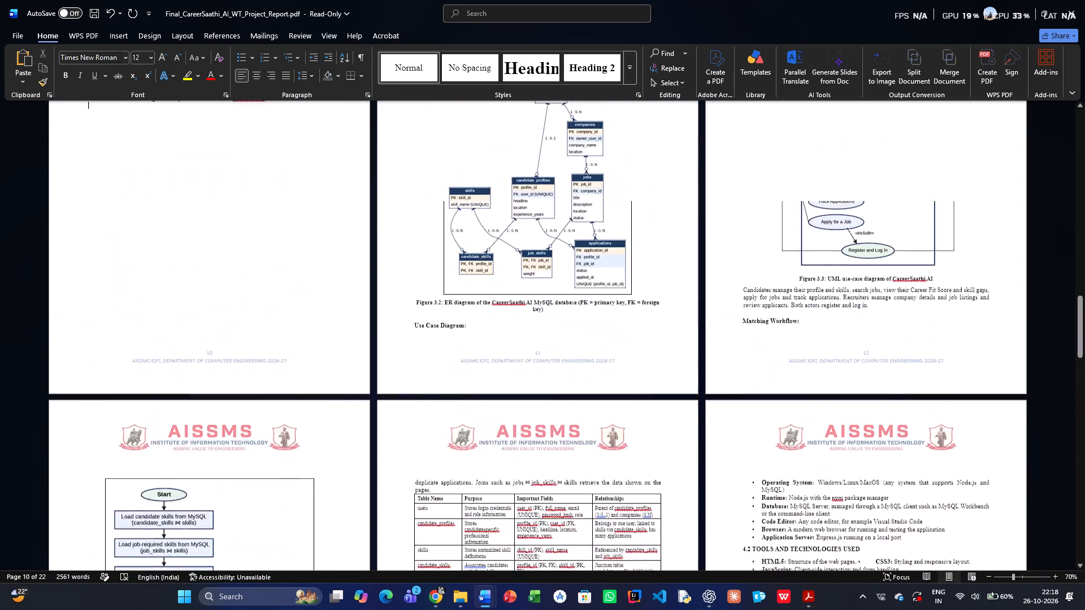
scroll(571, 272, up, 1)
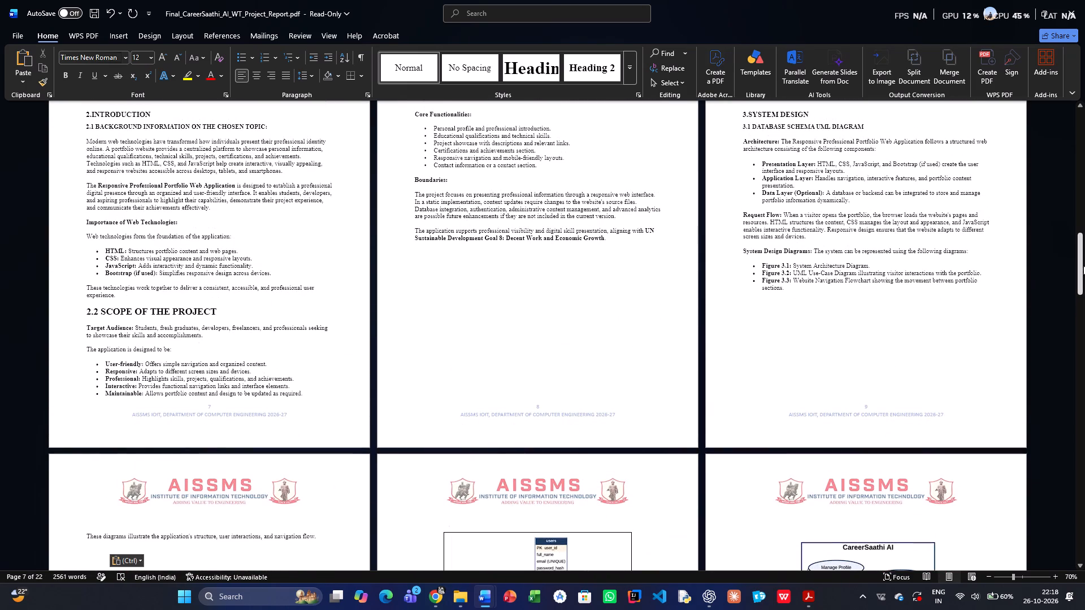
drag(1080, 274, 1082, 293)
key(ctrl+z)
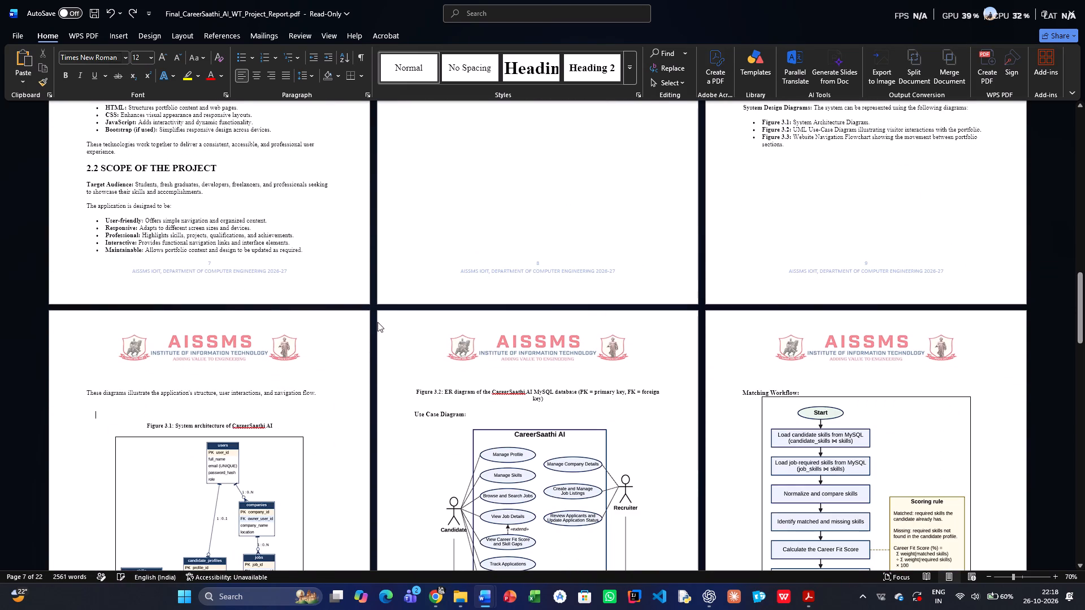
Paste the copied architecture diagram as a picture above the Figure 3.1 caption and shrink it to fit below the introductory sentence.
right_click(131, 412)
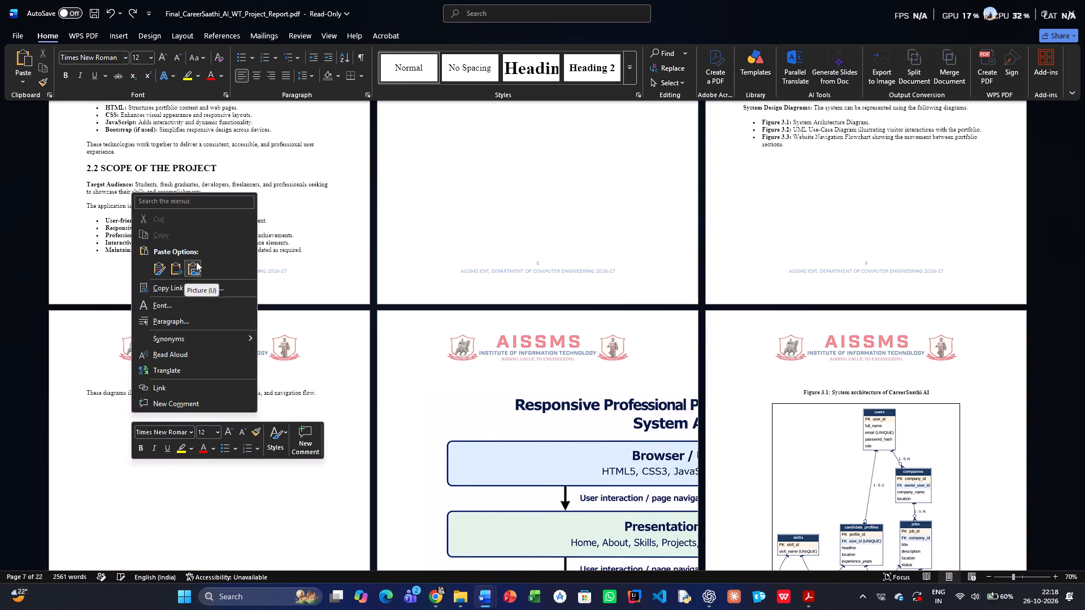
click(196, 262)
click(469, 476)
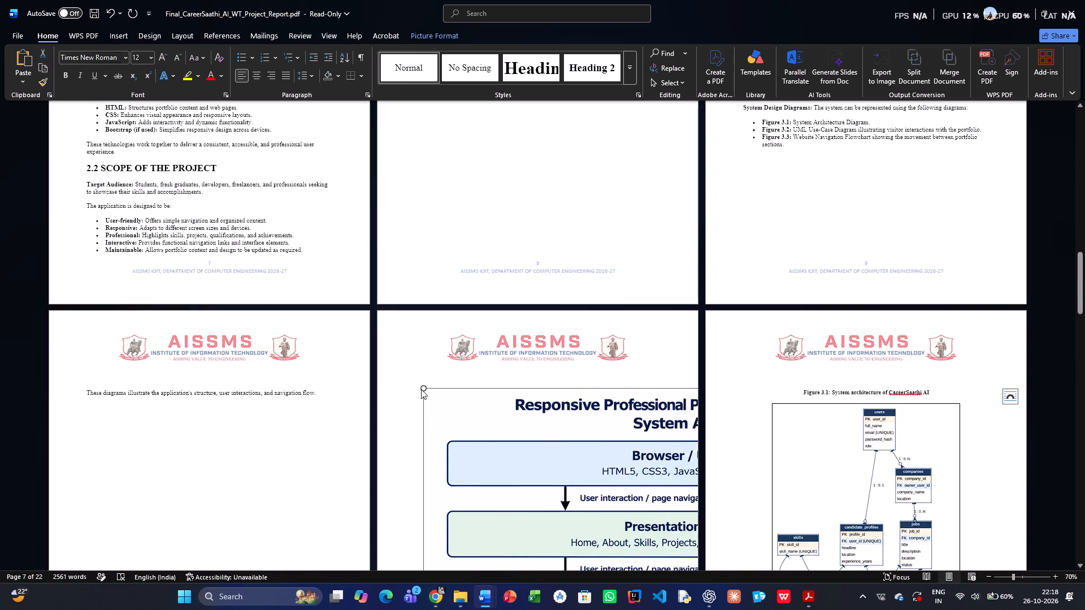
click(422, 389)
drag(422, 389, 902, 609)
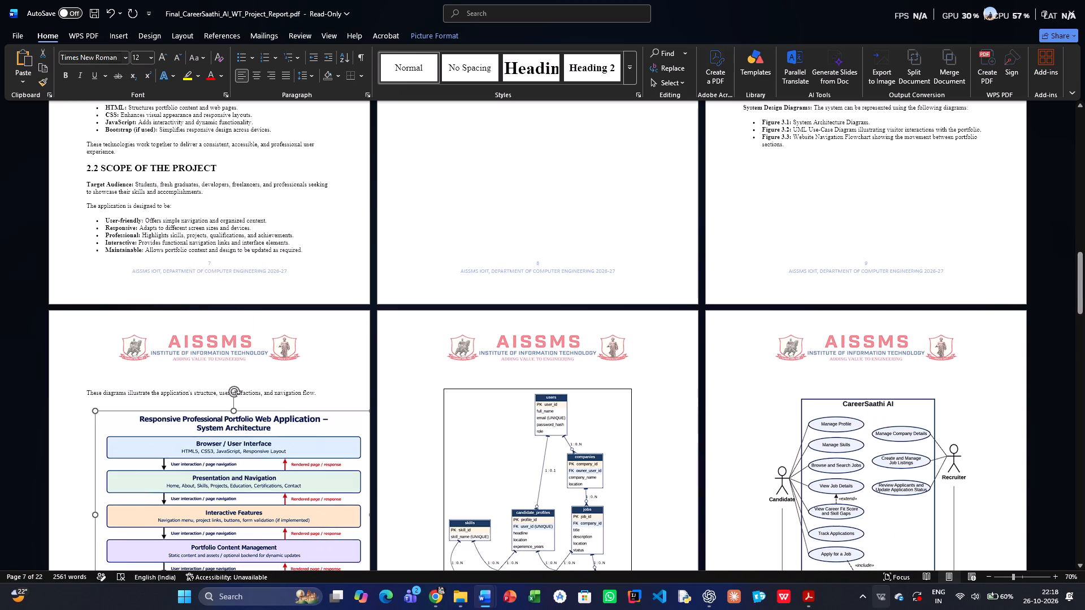
Set the pasted architecture diagram's text wrapping to Tight.
click(385, 416)
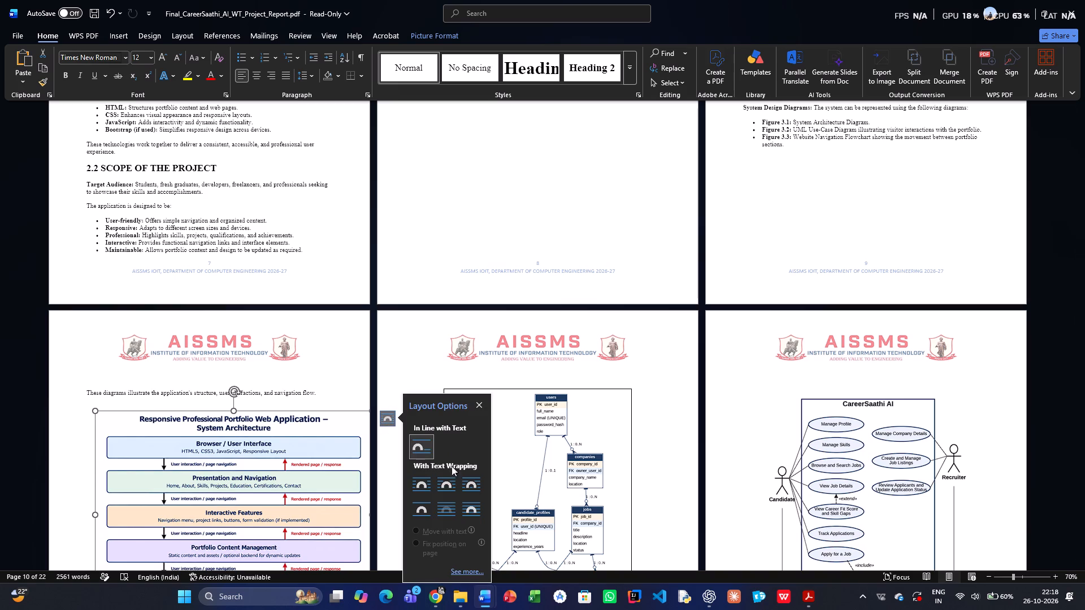
click(448, 484)
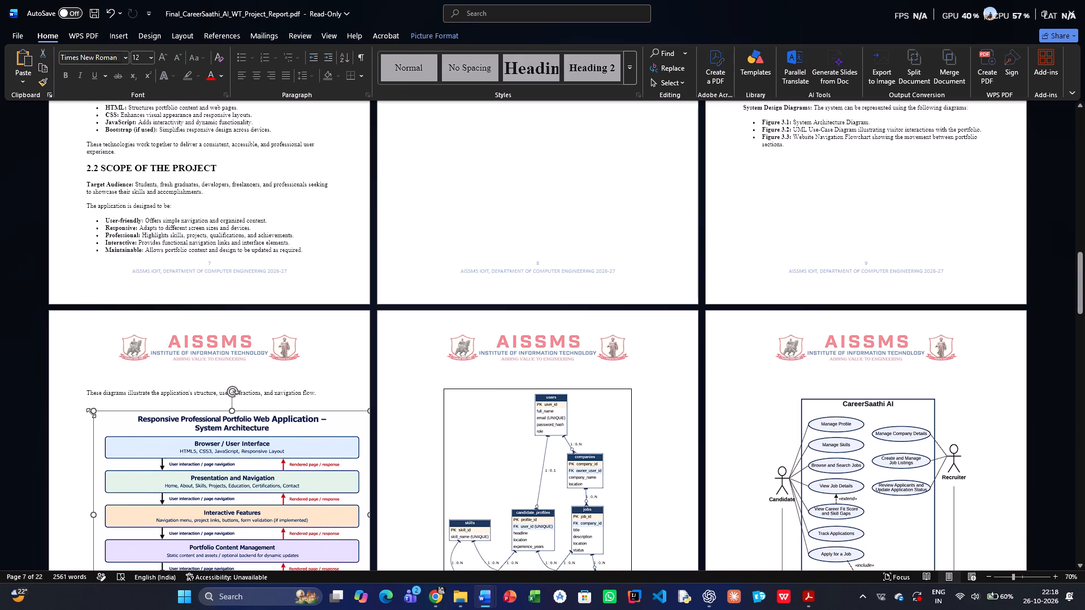
Resize the diagram to about 13 cm high by 15.4 cm wide, positioned between the introductory sentence and the Figure 3.1 caption.
drag(93, 409, 147, 449)
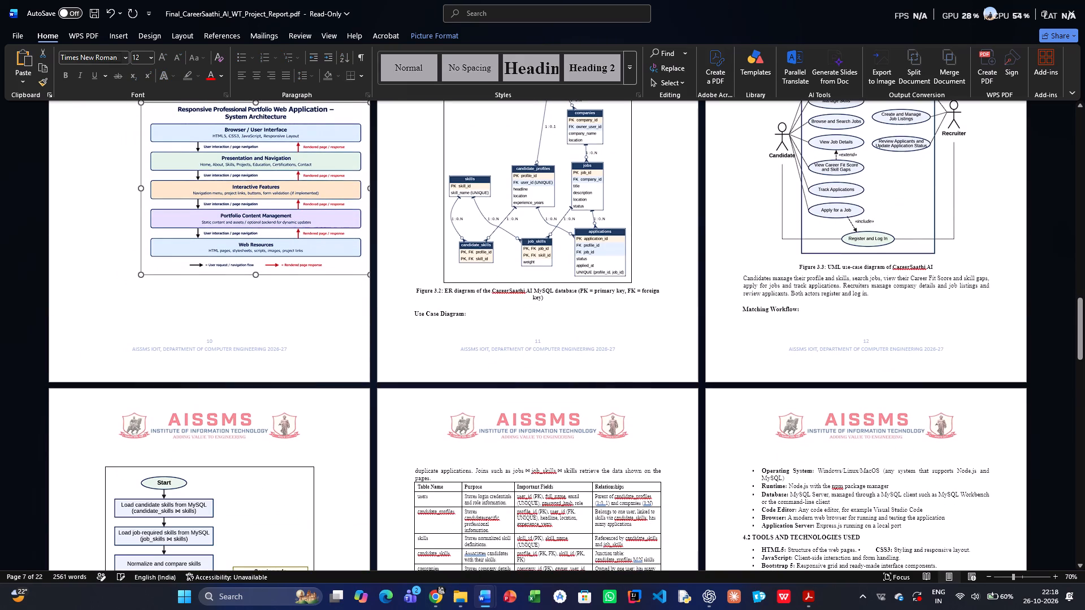
drag(223, 234, 170, 237)
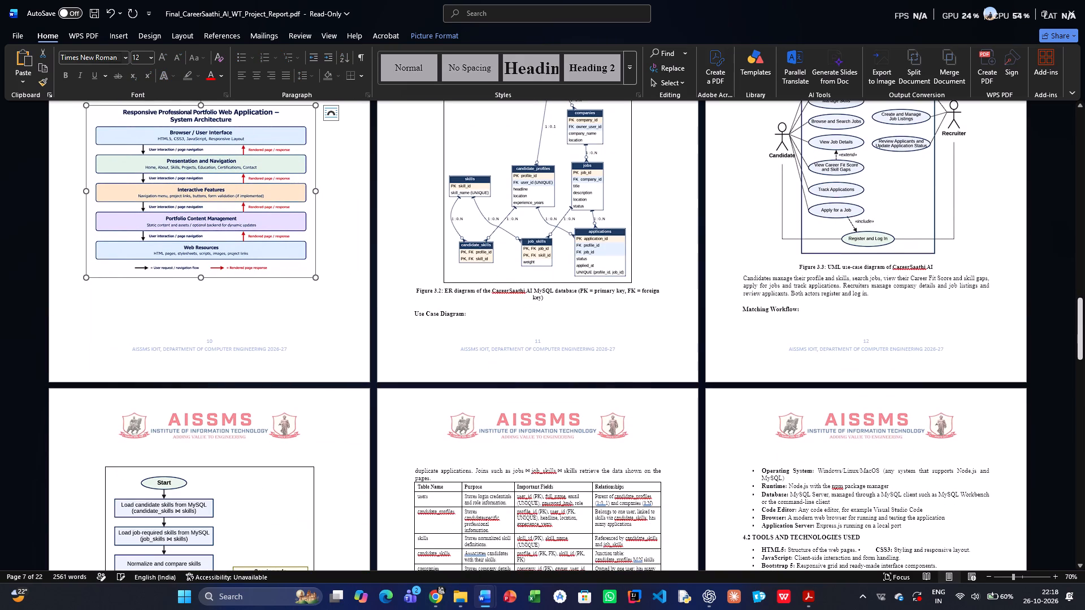
drag(1084, 317, 1082, 304)
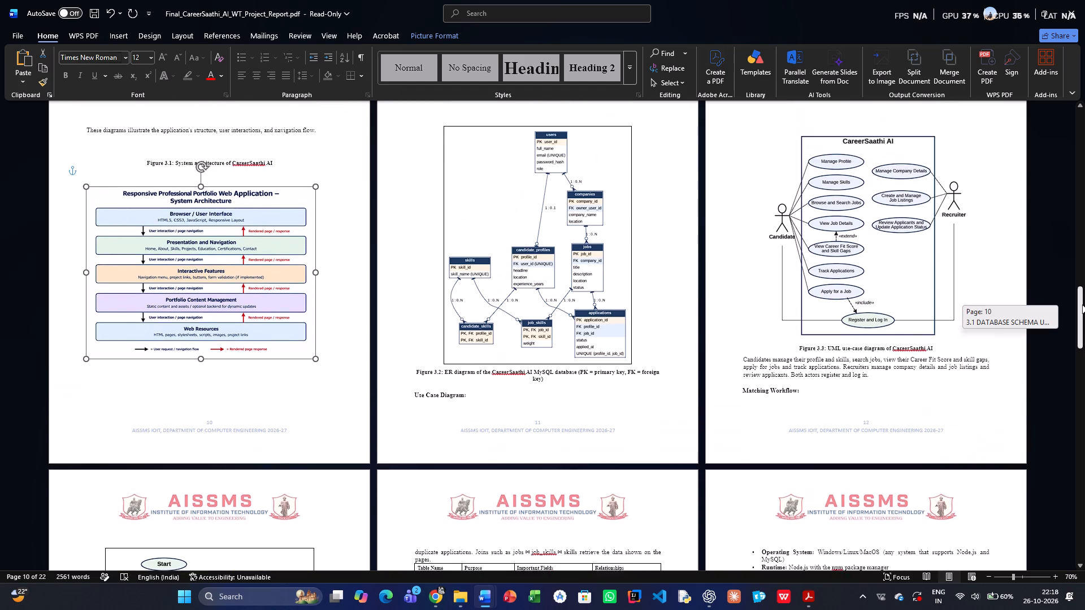
drag(1082, 304, 1082, 296)
drag(192, 373, 198, 315)
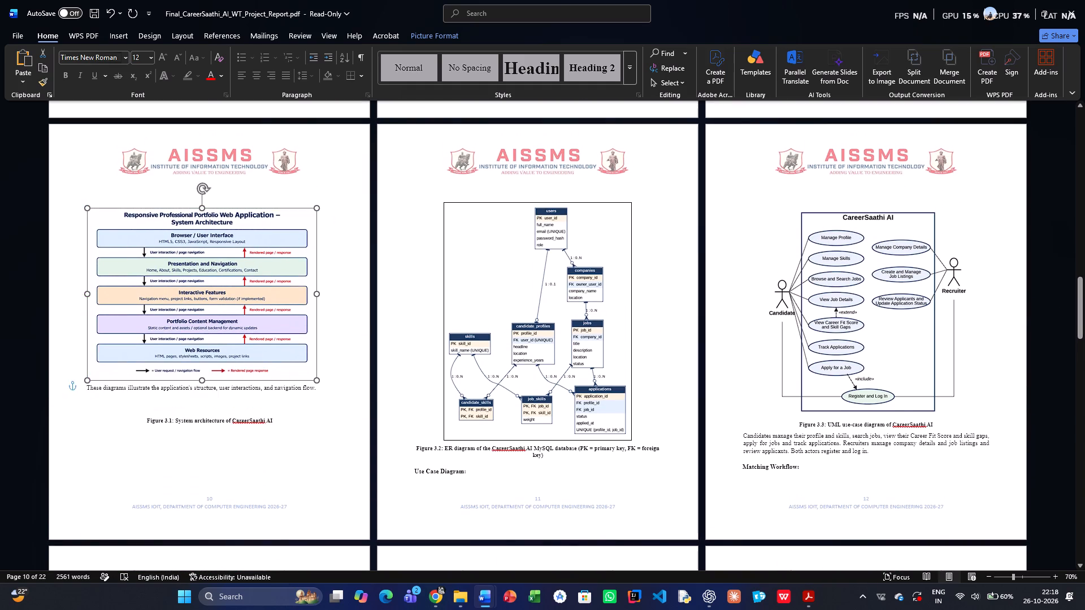
drag(198, 315, 198, 341)
drag(207, 402, 208, 404)
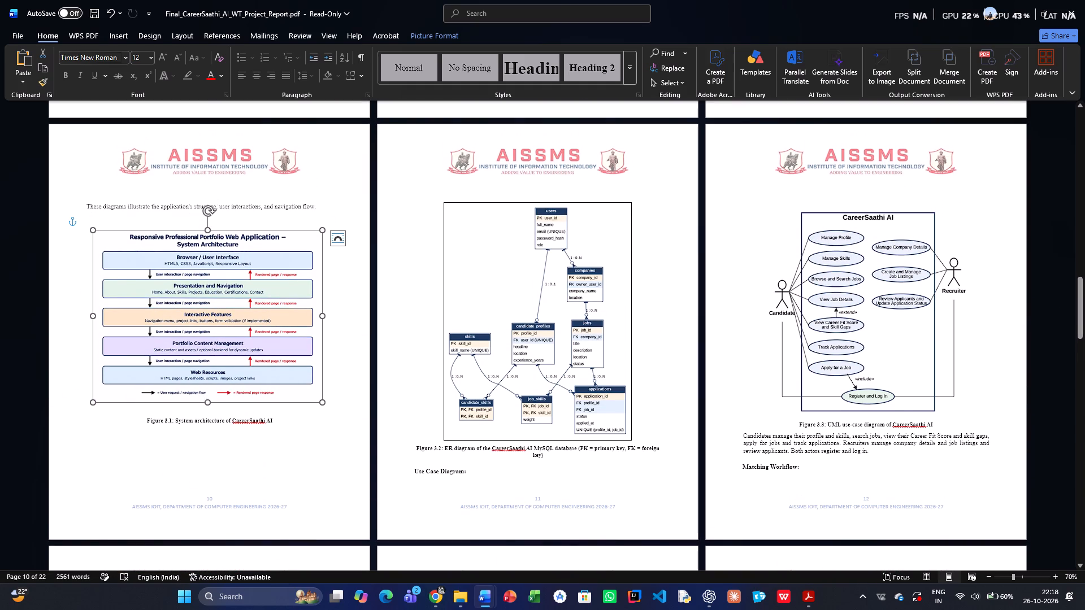
drag(208, 404, 210, 424)
Apply the Beveled Matte, White picture style to the system architecture diagram above the Figure 3.1 caption.
right_click(210, 393)
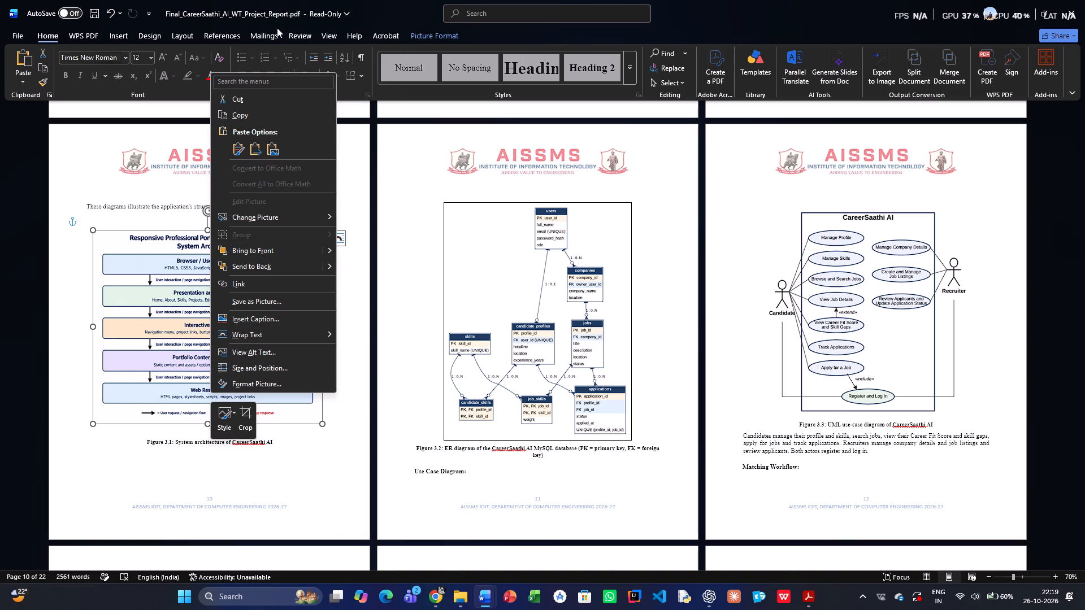
click(423, 37)
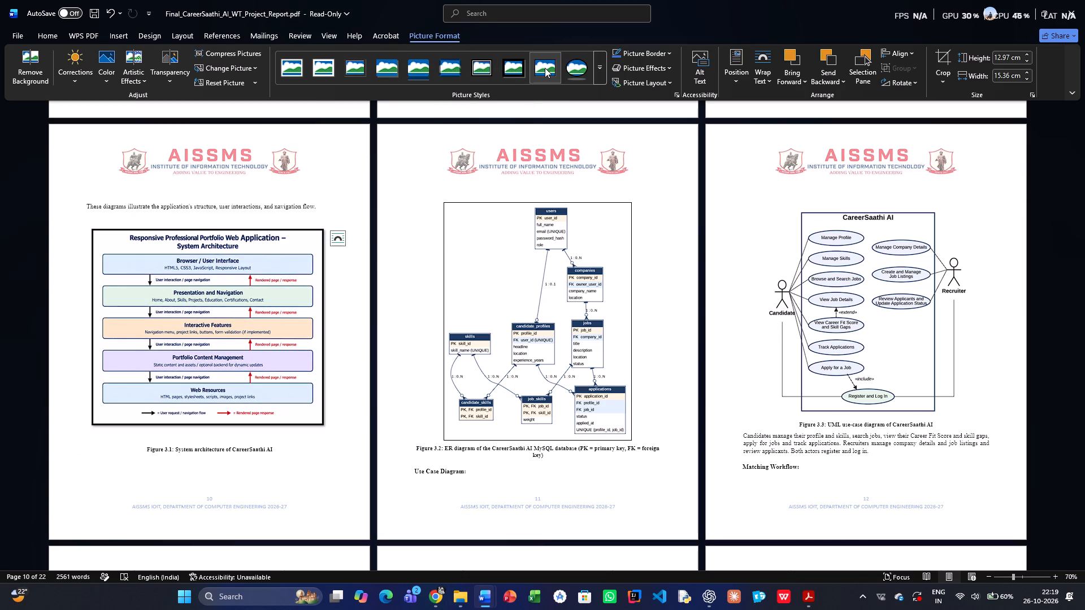
click(598, 68)
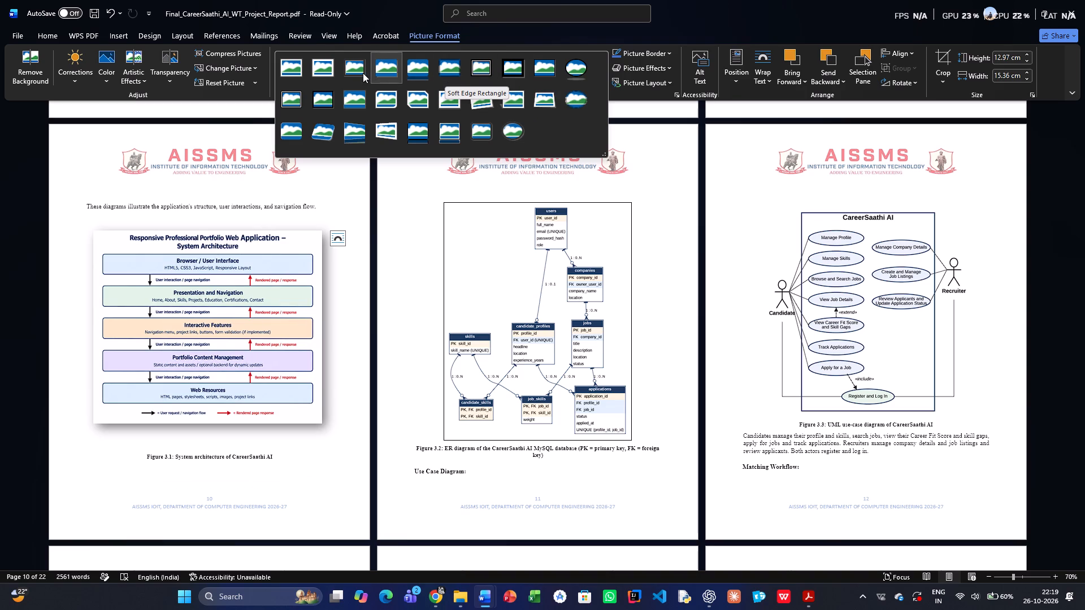
click(335, 67)
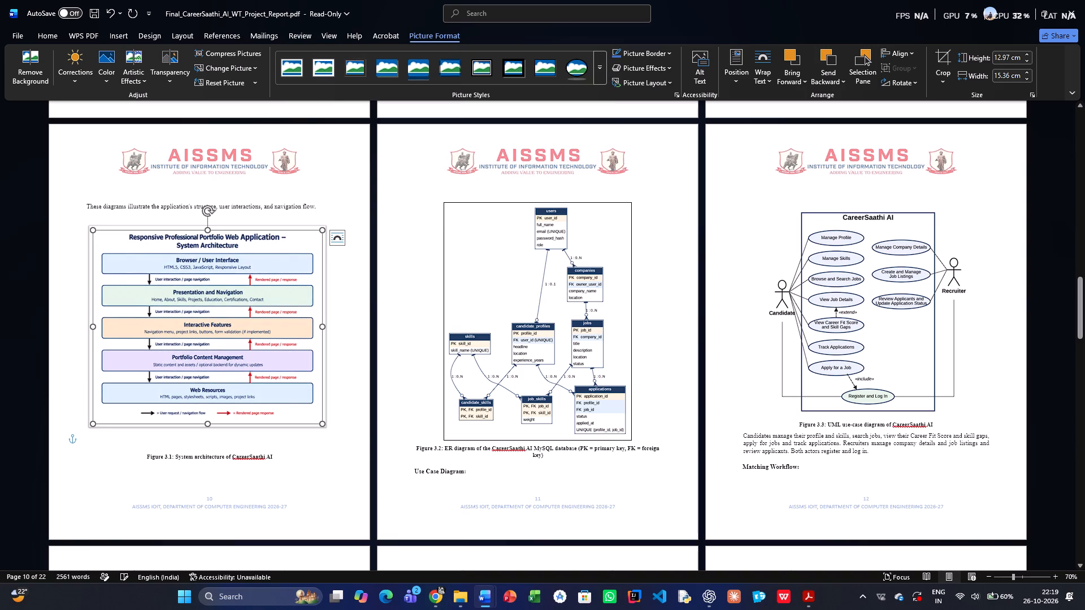
click(343, 178)
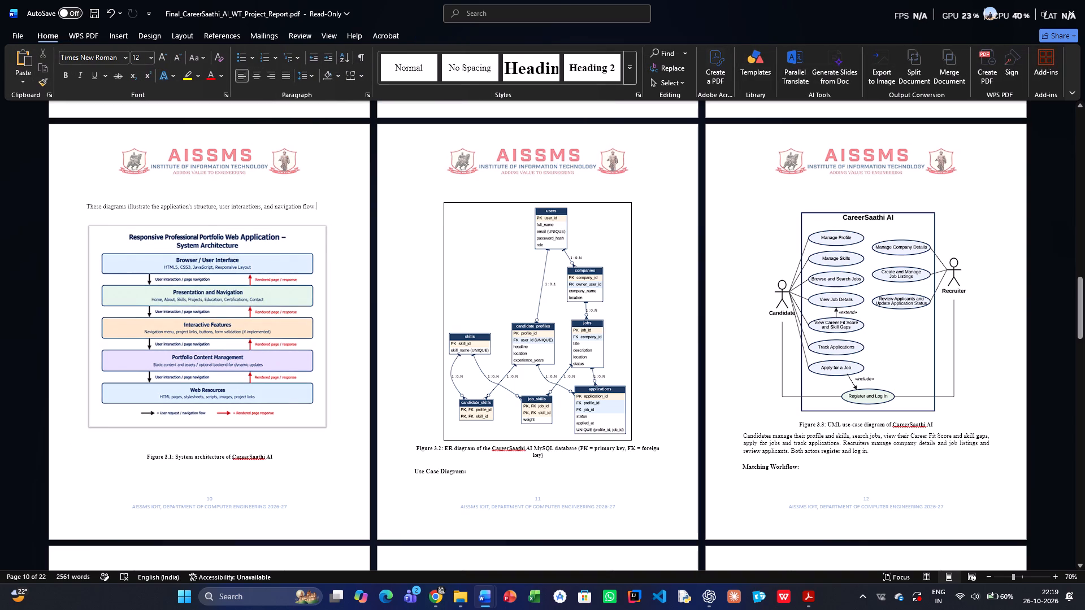
click(272, 460)
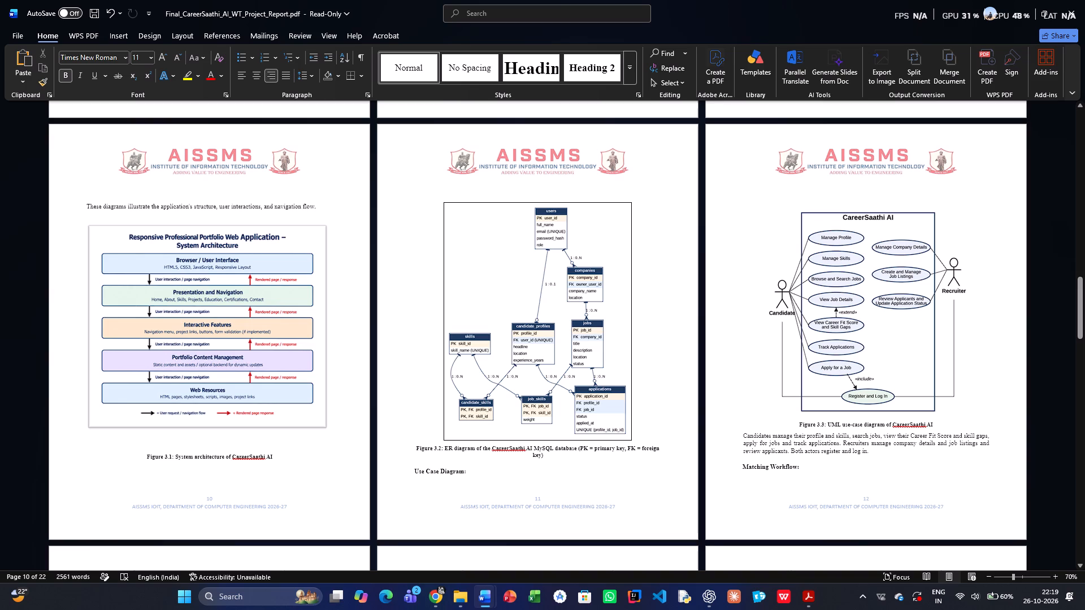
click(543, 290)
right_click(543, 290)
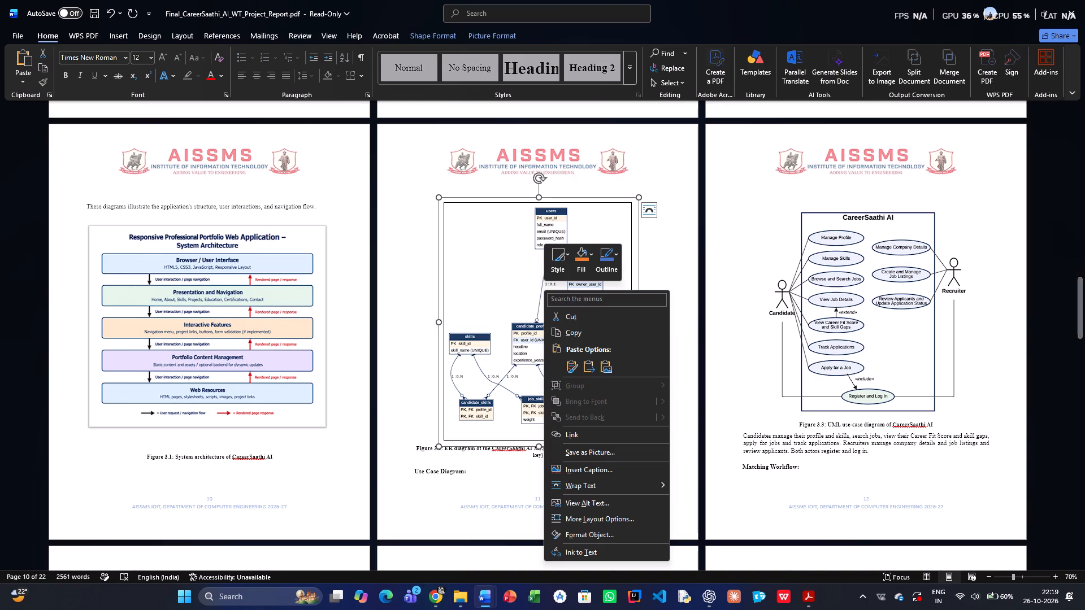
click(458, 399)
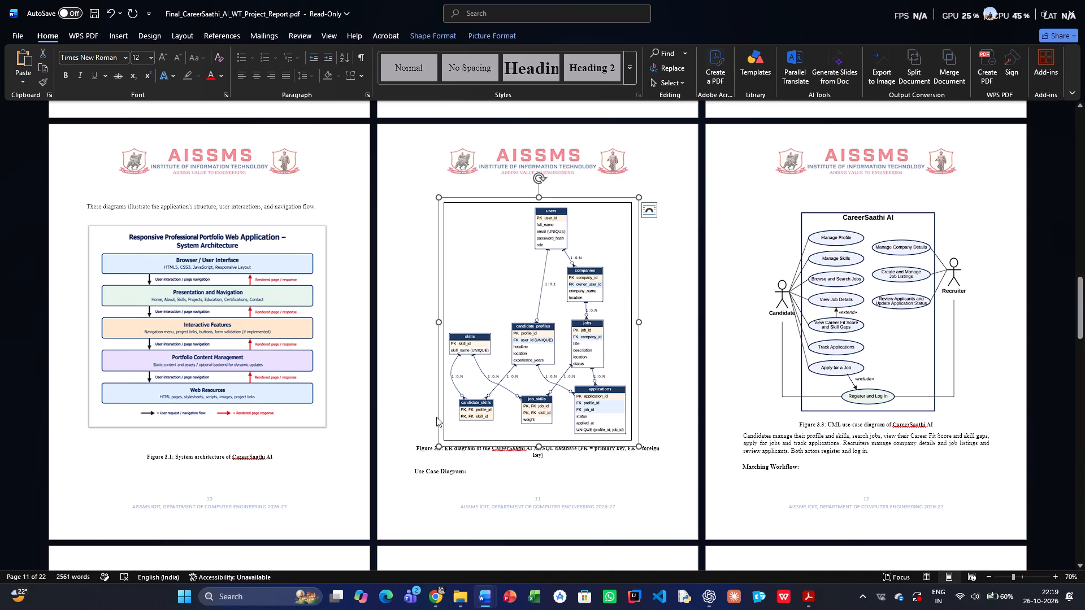
Insert three blank lines before the Use Case Diagram heading to push it onto the following page.
click(416, 463)
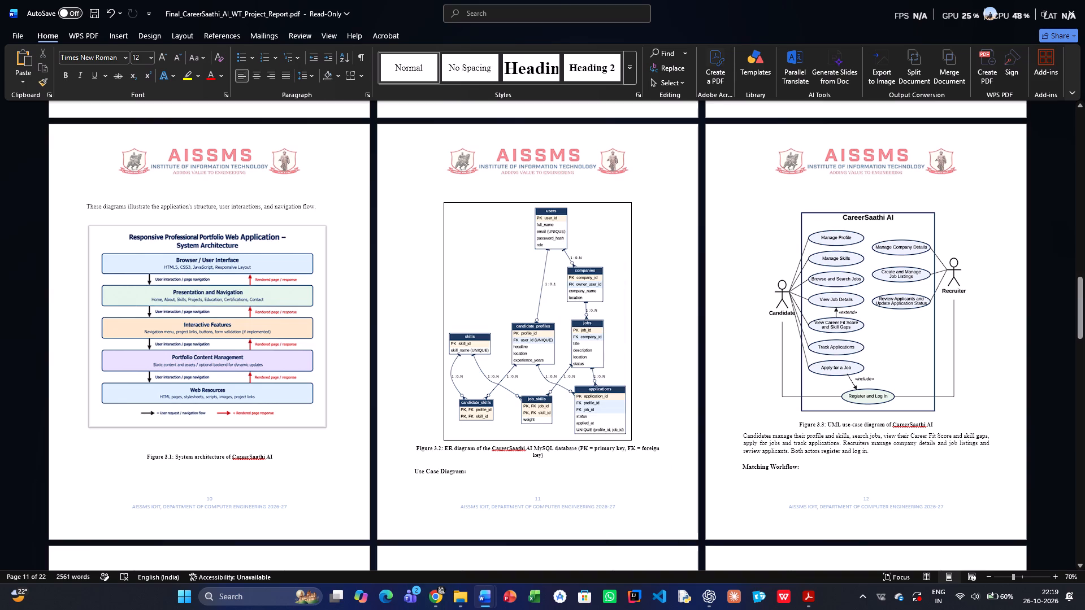
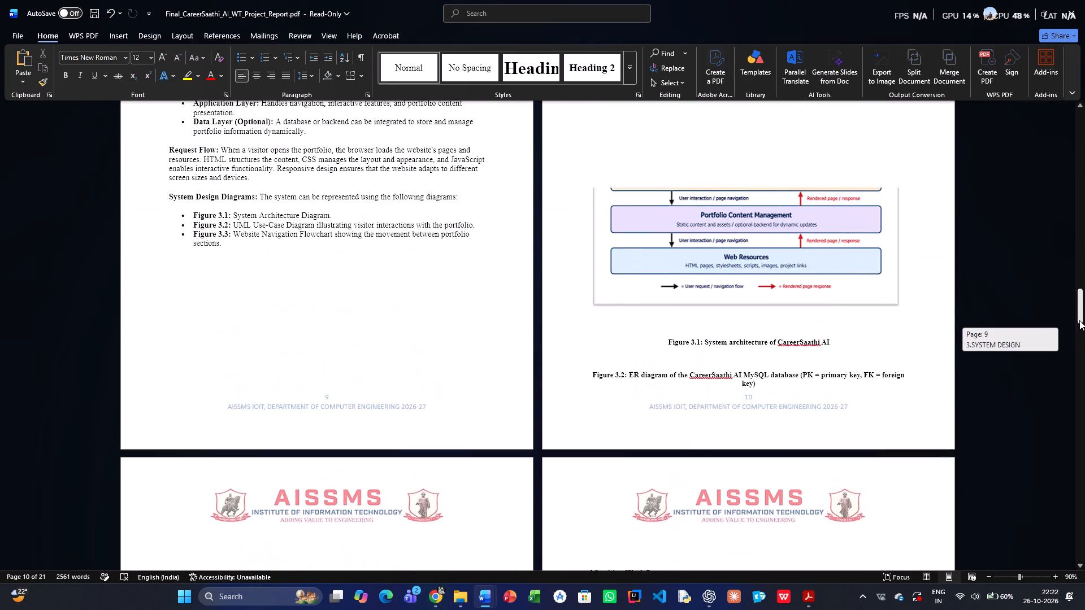
drag(1079, 320, 1079, 326)
key(Return)
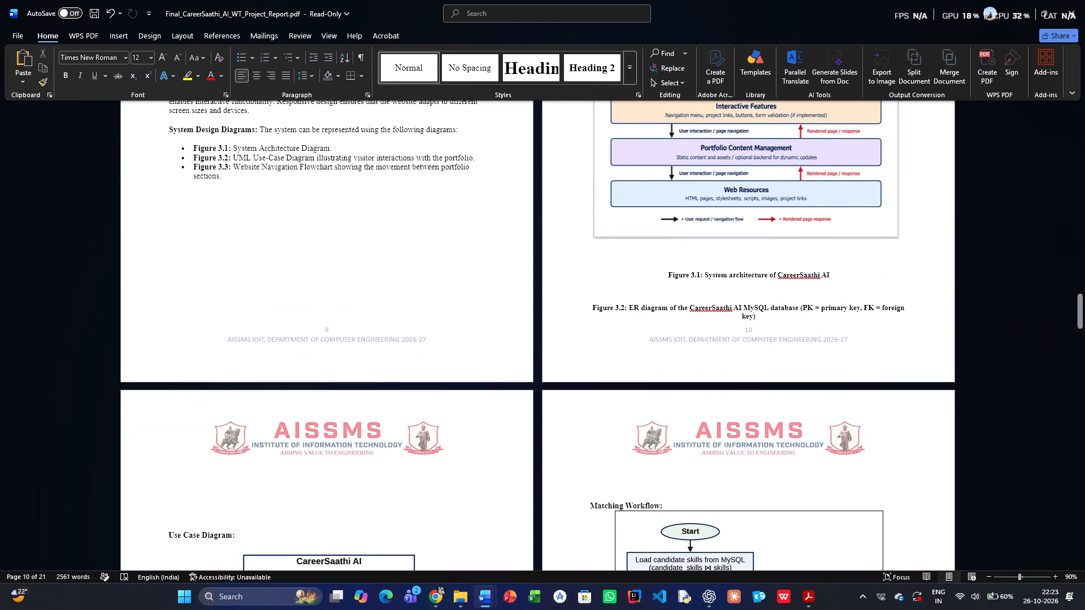
key(Return)
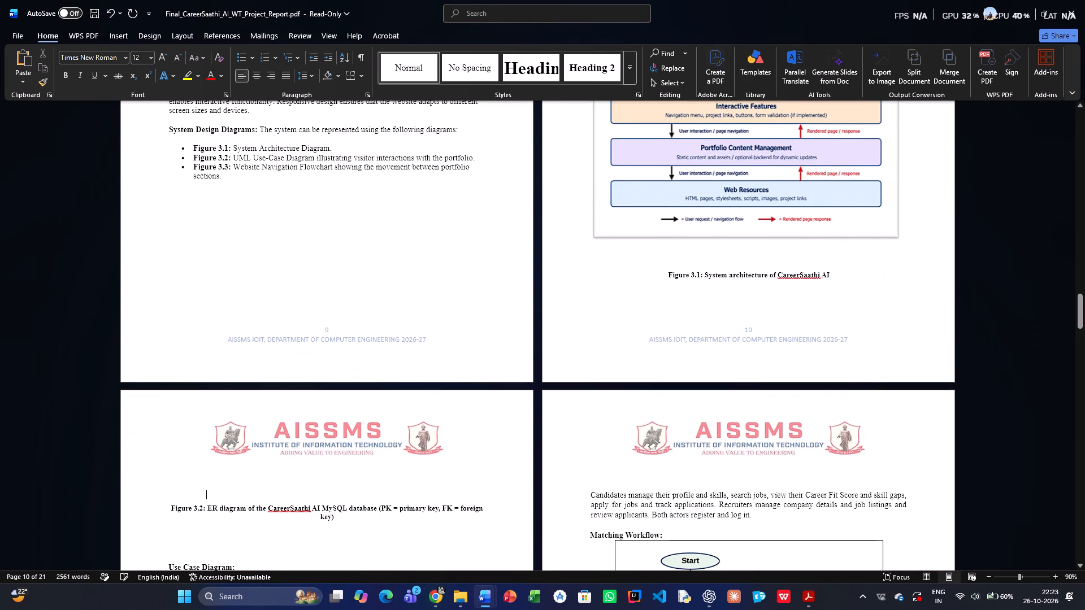
right_click(218, 489)
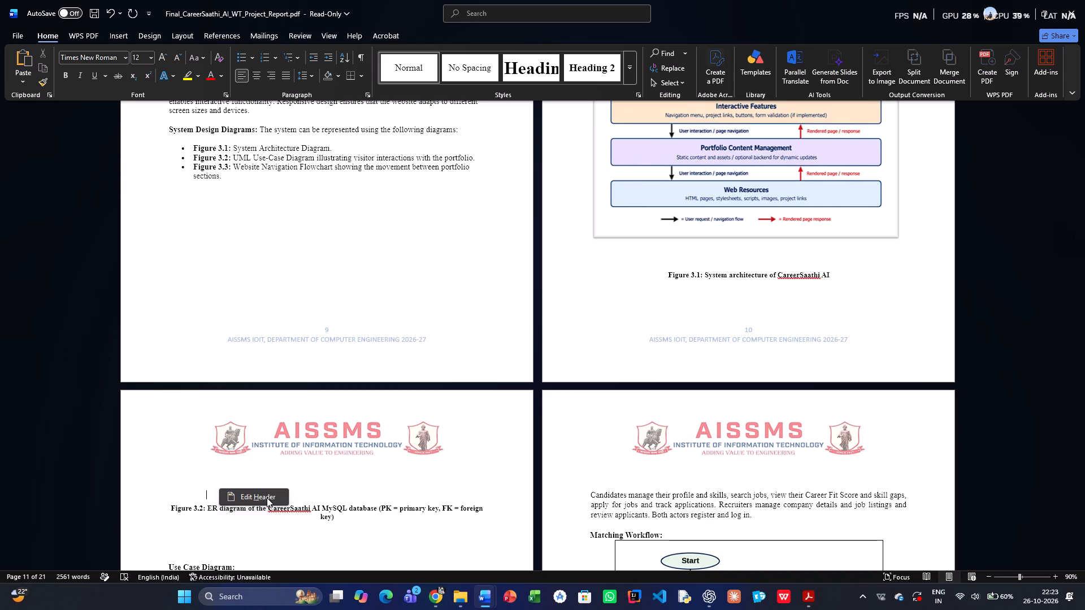
right_click(202, 491)
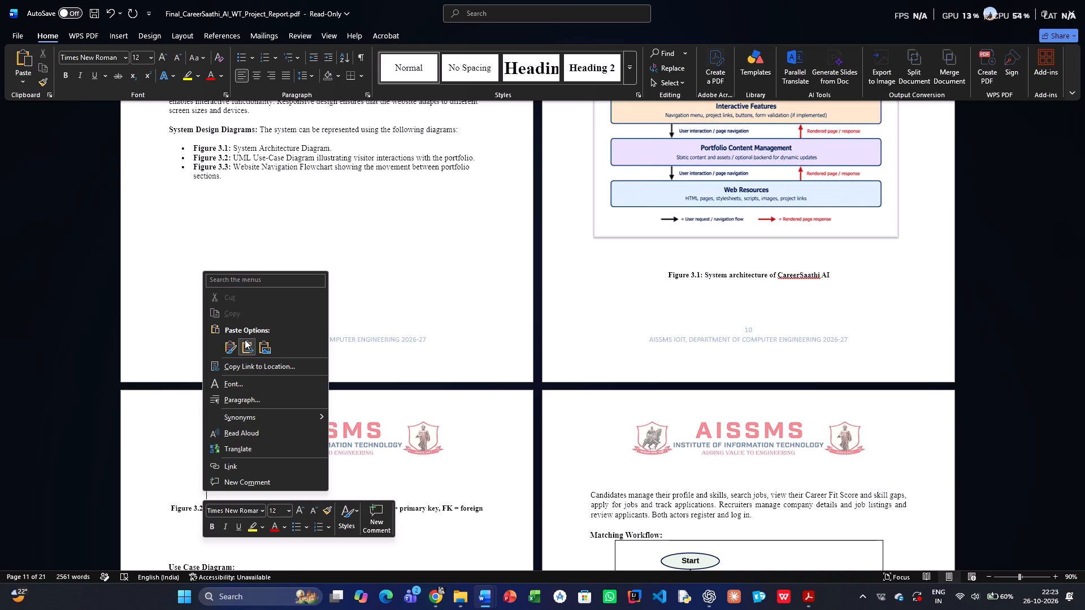
click(261, 347)
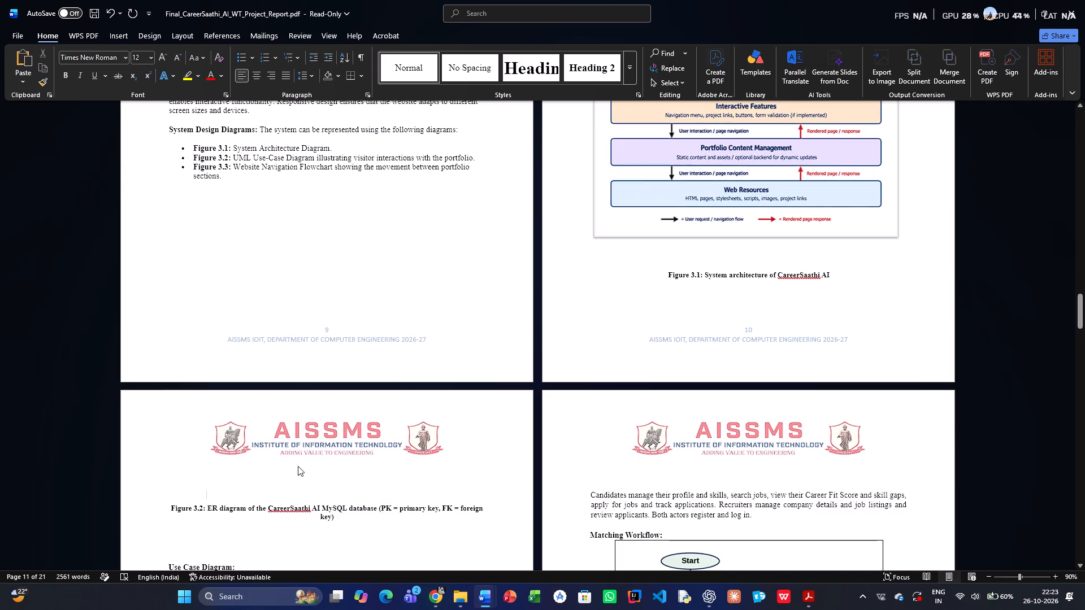
Shrink the pasted ER diagram proportionally so it fits on the page together with the Figure 3.2 caption.
ctrl+scroll(391, 469, down, 2)
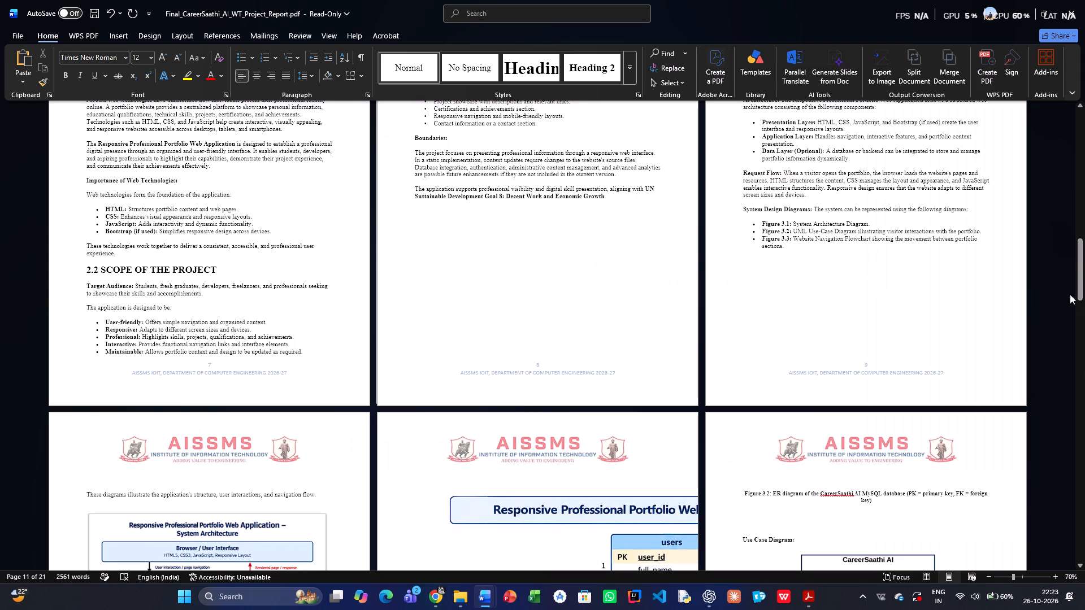
drag(1078, 283, 1083, 312)
click(455, 408)
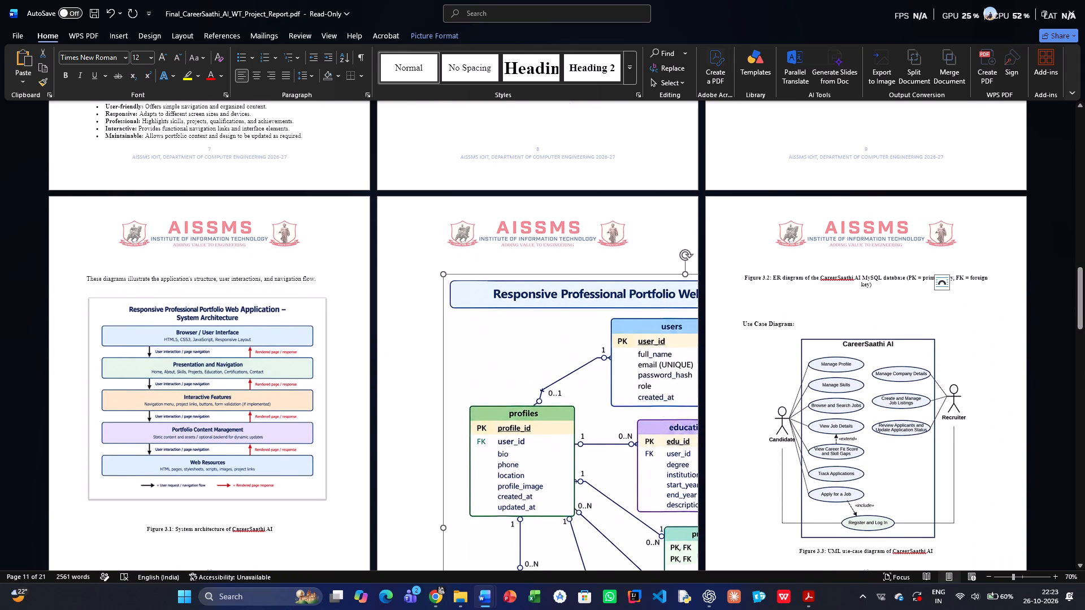
drag(444, 277, 780, 451)
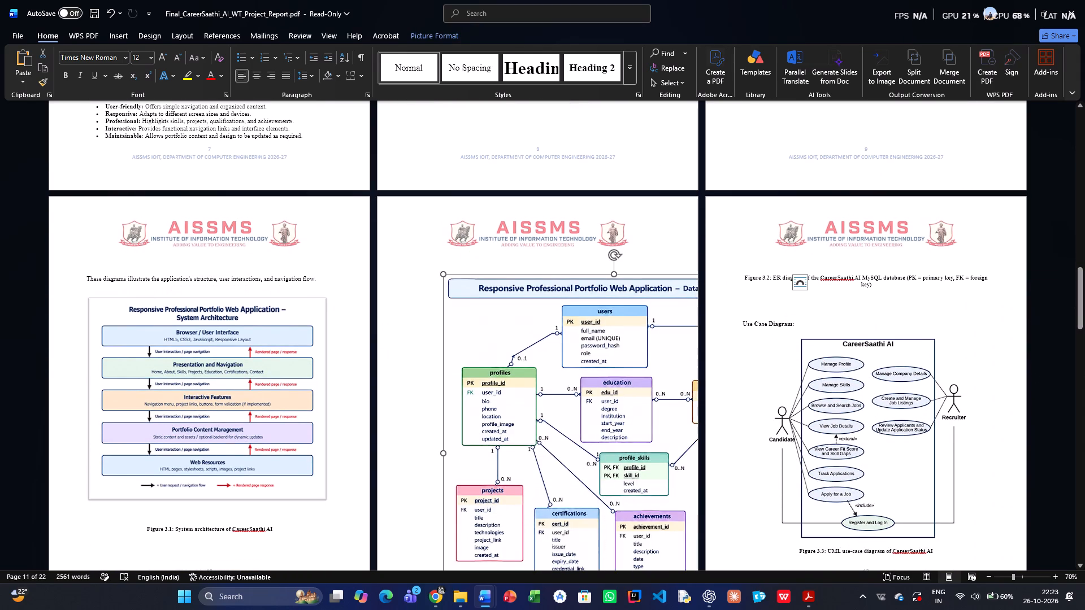
drag(443, 272, 791, 441)
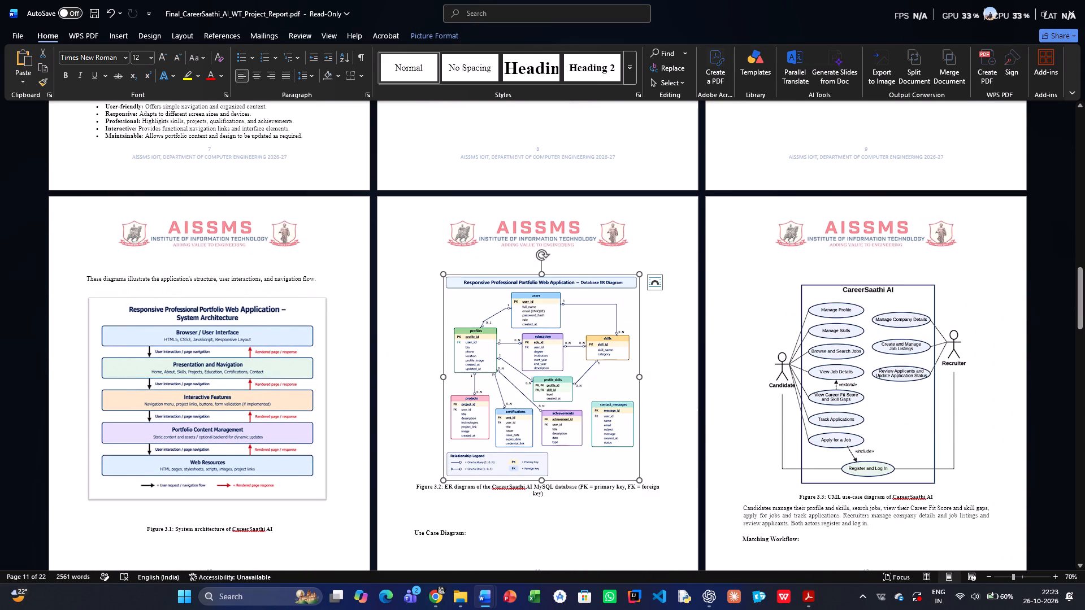
Set the ER diagram's text wrapping to Tight.
click(658, 285)
click(713, 368)
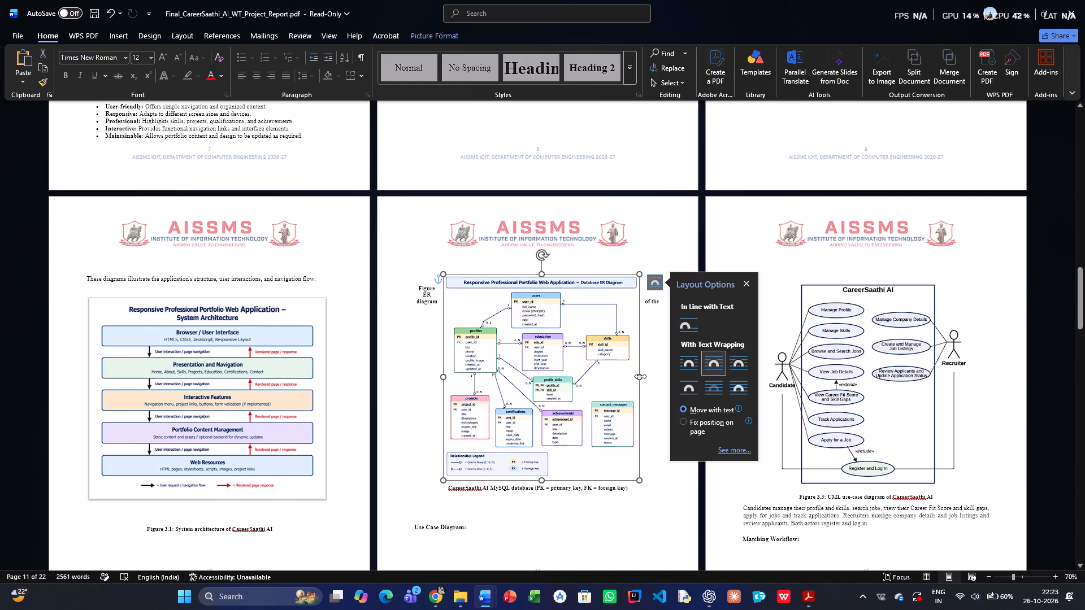
Widen the ER diagram on both sides, move it slightly down the page, and stretch it taller above the Figure 3.2 caption.
drag(640, 376, 664, 377)
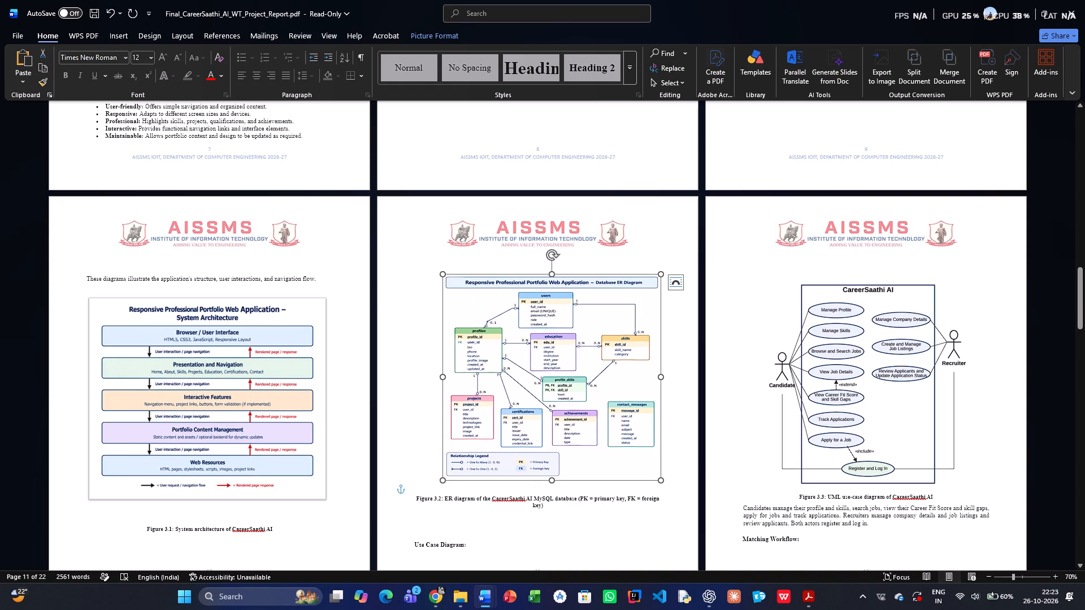
drag(445, 378, 426, 380)
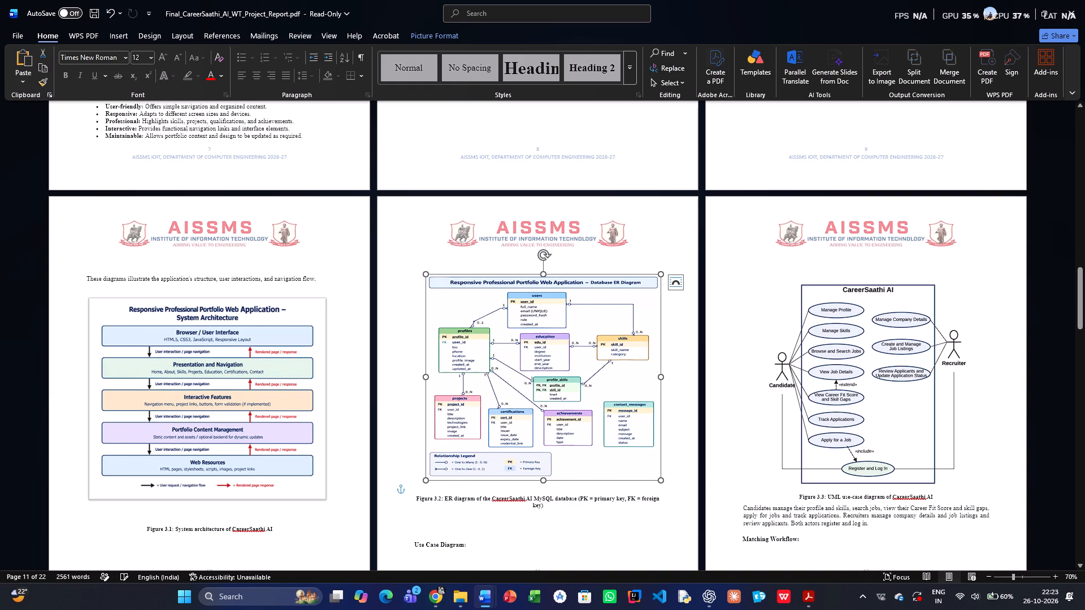
drag(515, 391, 518, 407)
drag(544, 492, 547, 515)
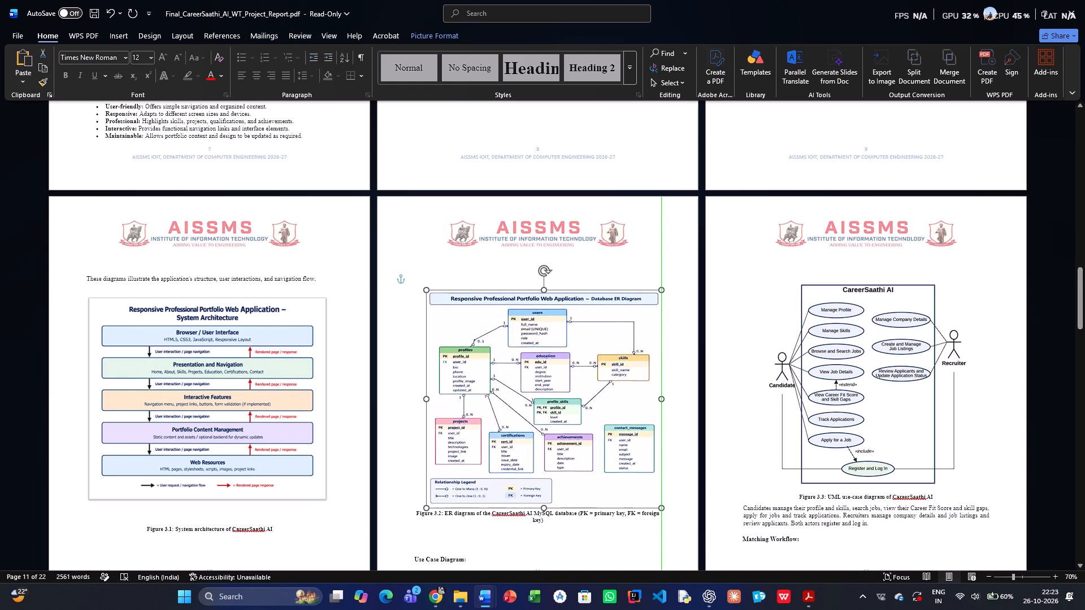
drag(547, 515, 551, 539)
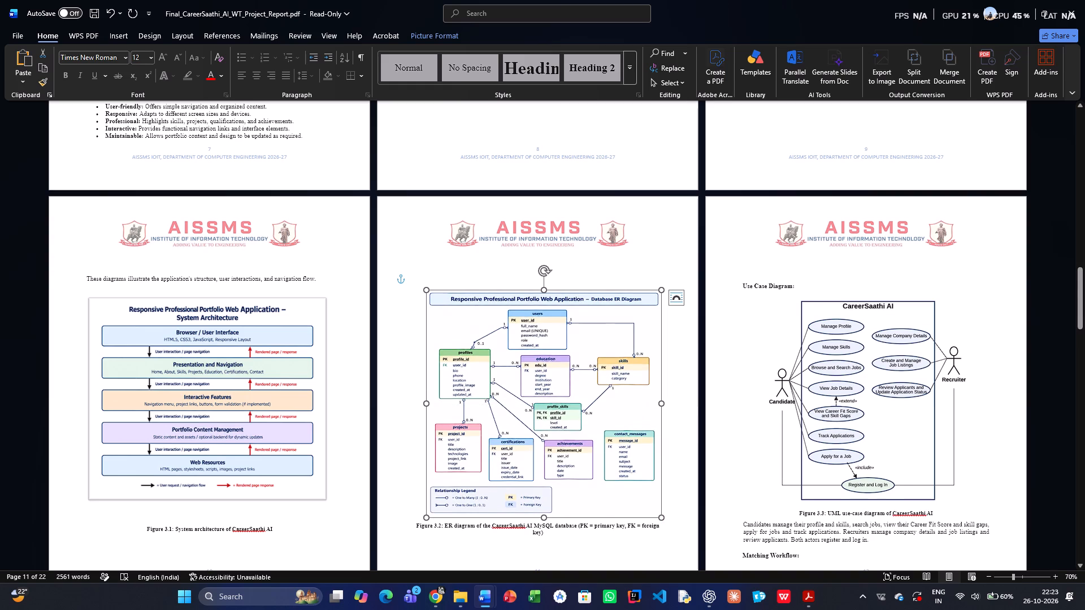
Remove "CareerSaathi AI" from the Figure 3.2 caption so it starts "ER diagram of MySQL database".
scroll(639, 393, down, 1)
click(510, 369)
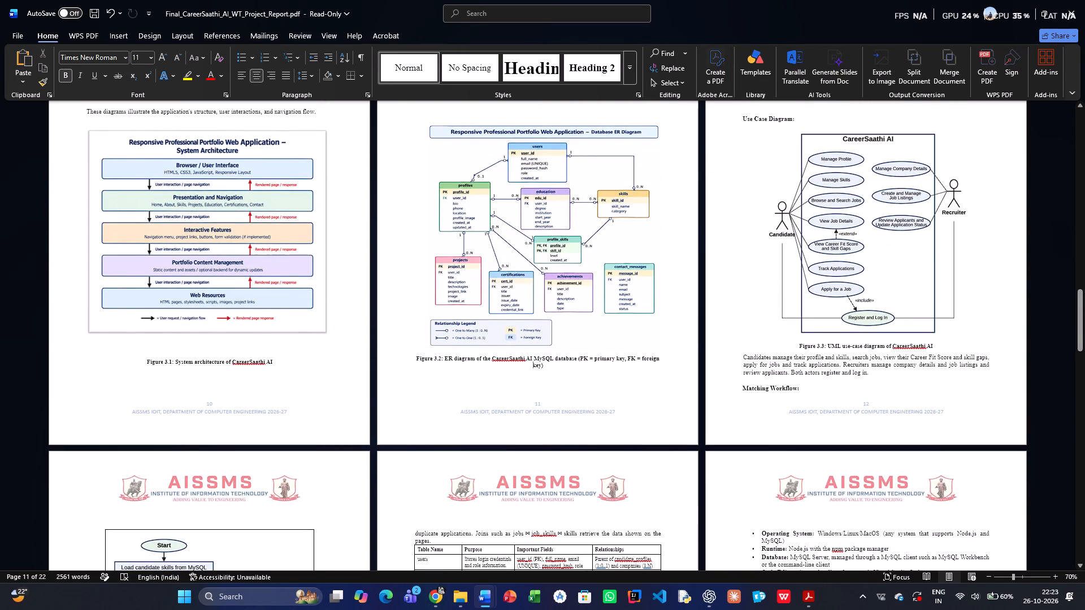
click(532, 359)
key(BackSpace)
key(BackSpace)
key(BackSpace)
key(BackSpace)
key(BackSpace)
key(BackSpace)
key(BackSpace)
key(BackSpace)
key(BackSpace)
key(BackSpace)
key(BackSpace)
key(BackSpace)
key(BackSpace)
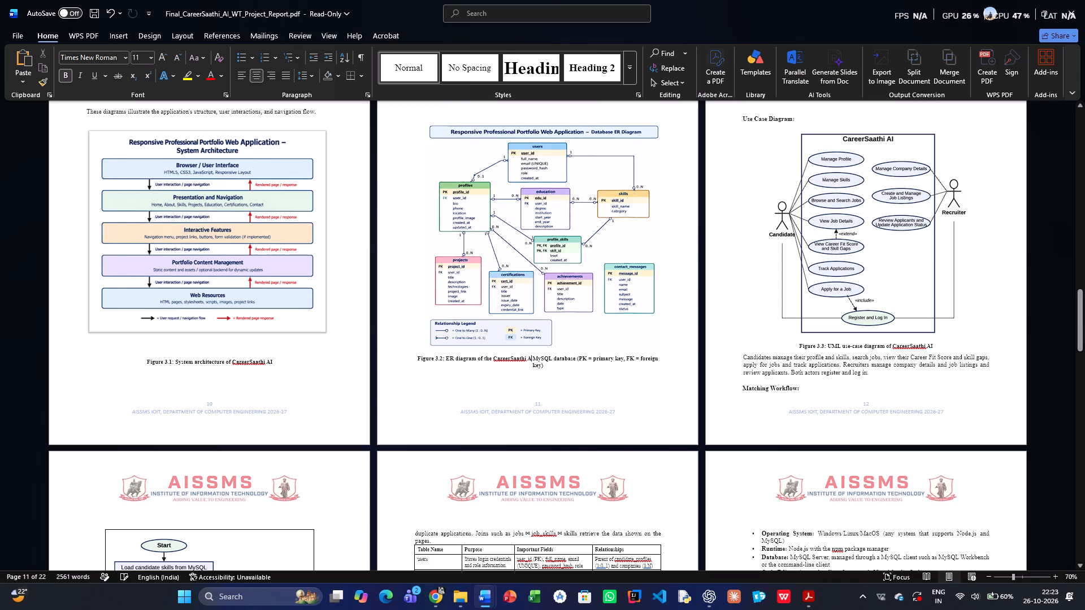
key(BackSpace)
key(BackSpace)
key(BackSpace)
key(BackSpace)
key(BackSpace)
key(BackSpace)
key(BackSpace)
key(BackSpace)
key(BackSpace)
key(BackSpace)
key(BackSpace)
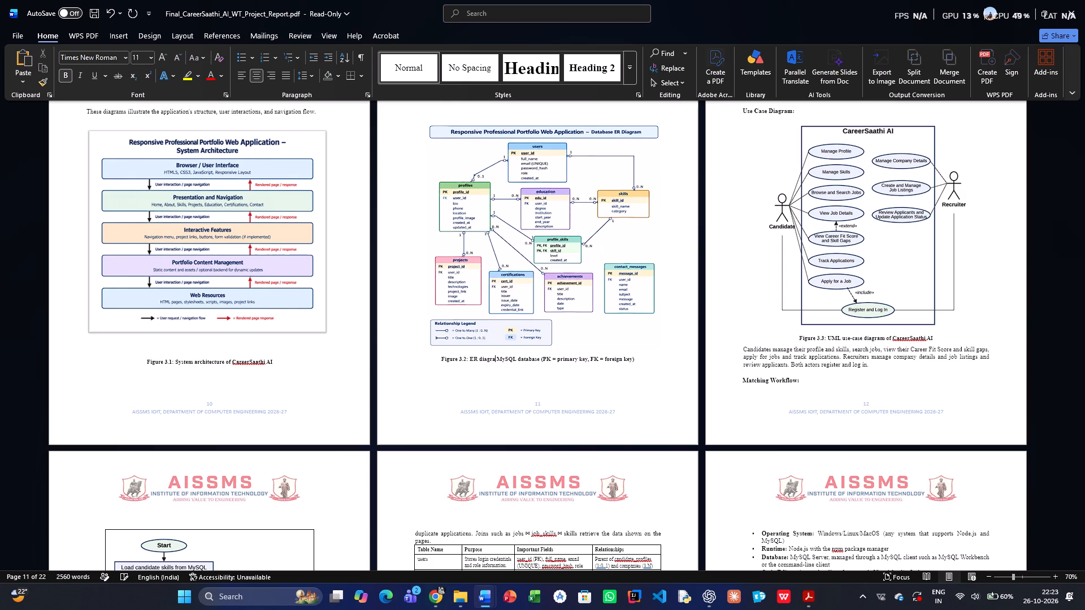
text(am of)
key(space)
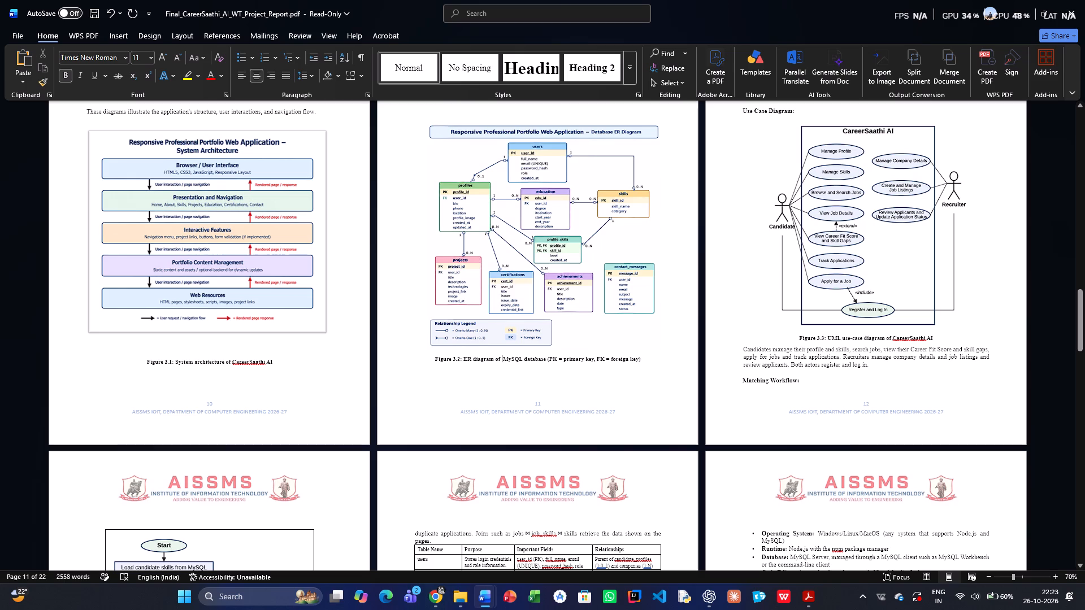
Replace "CareerSaathi AI" in the Figure 3.1 caption with "Responsive Professional Portfolio" copied from the certificate page, matching the caption's formatting.
scroll(546, 251, up, 5)
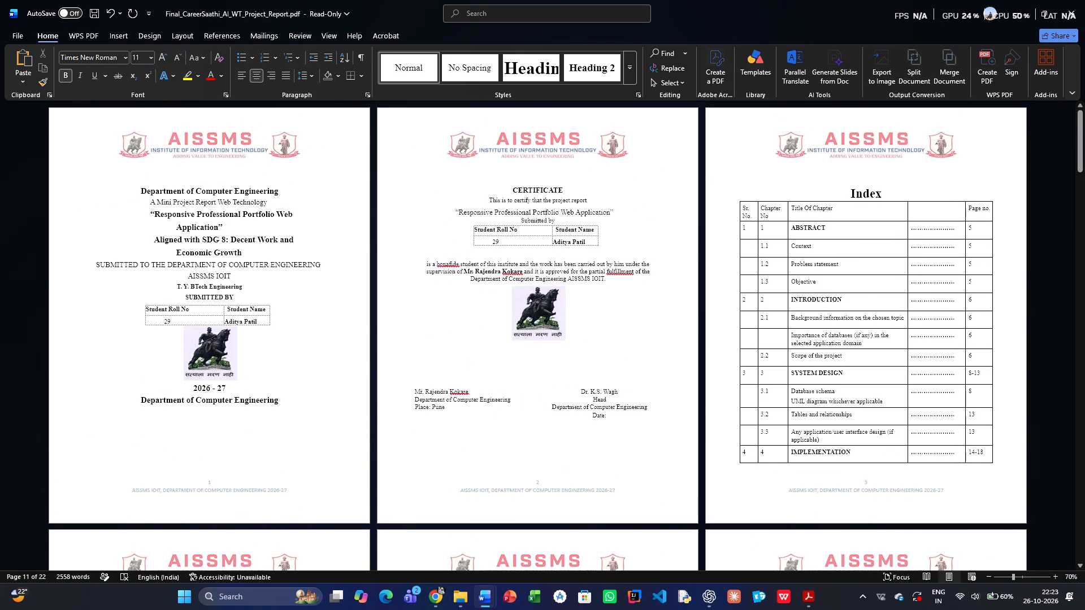
drag(460, 213, 563, 215)
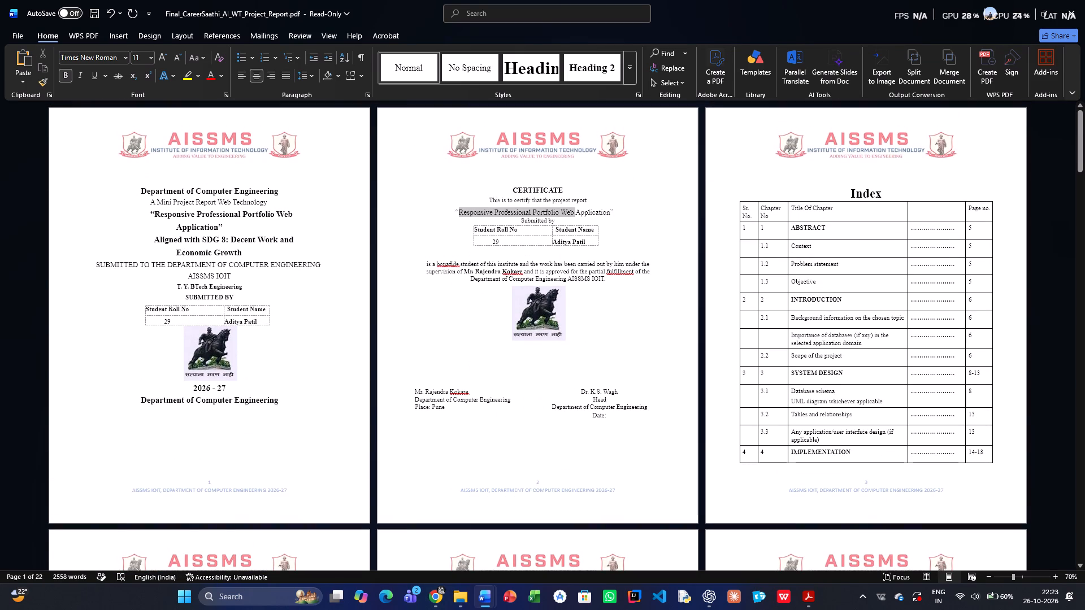
drag(563, 215, 557, 215)
key(ctrl+c)
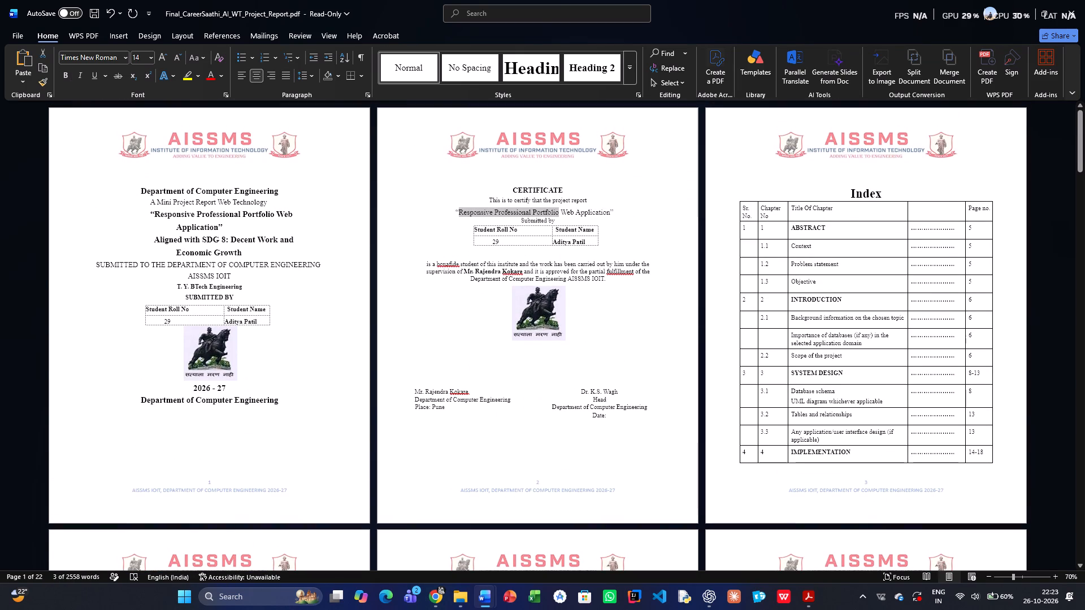
scroll(520, 264, down, 6)
drag(1081, 512, 1082, 291)
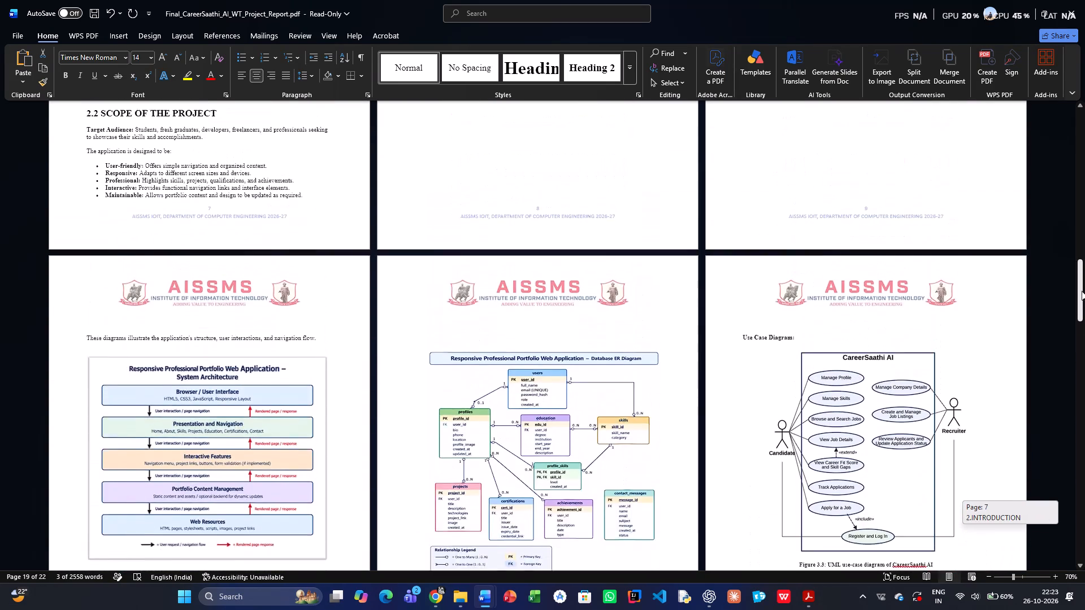
drag(1082, 291, 1084, 321)
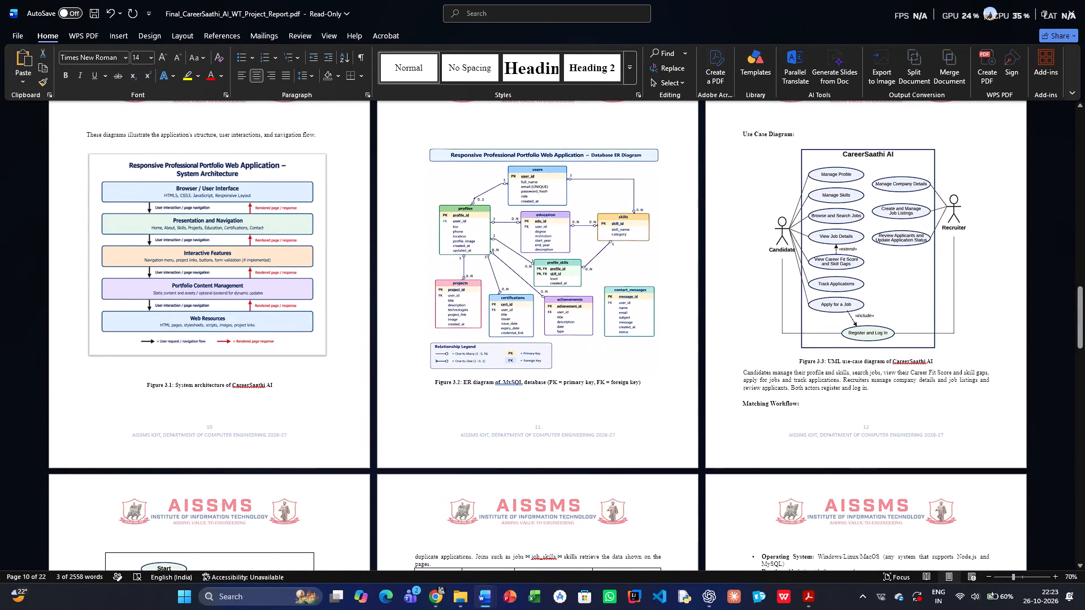
drag(233, 386, 272, 387)
key(ctrl+v)
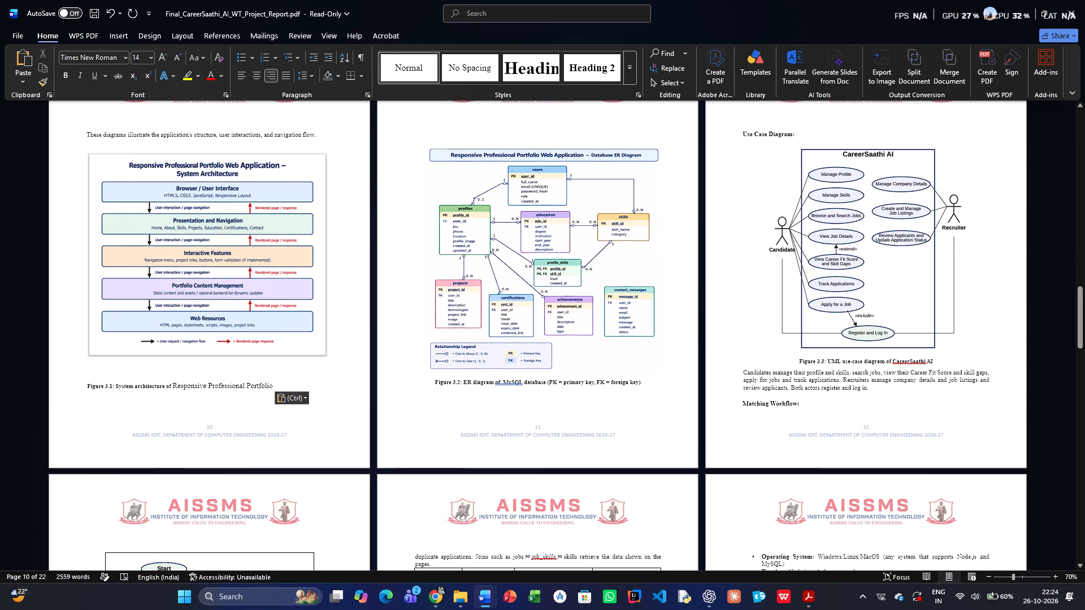
key(ctrl+z)
key(Delete)
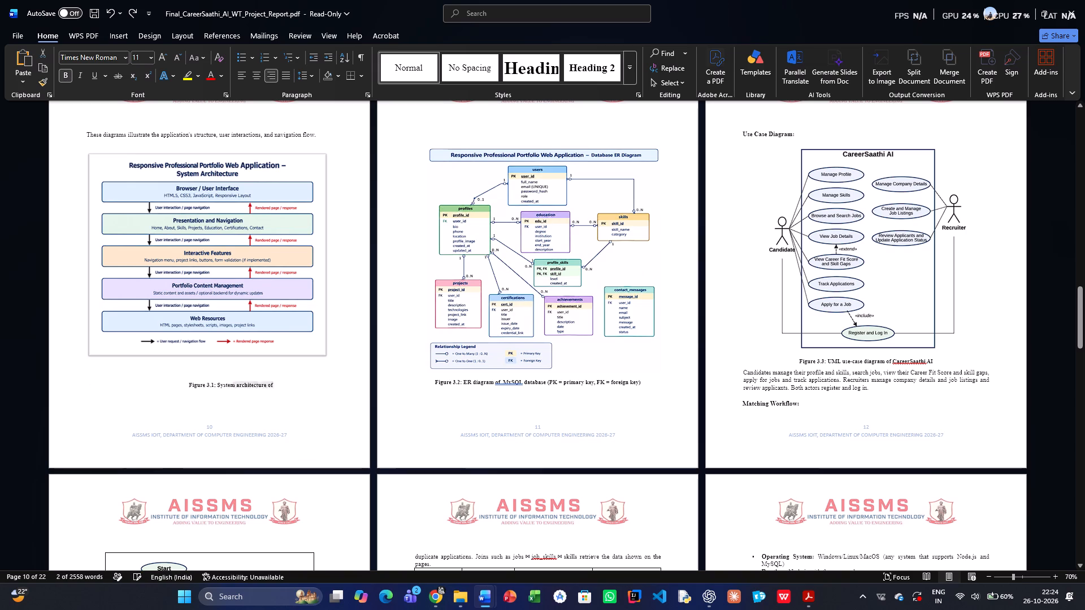
right_click(274, 386)
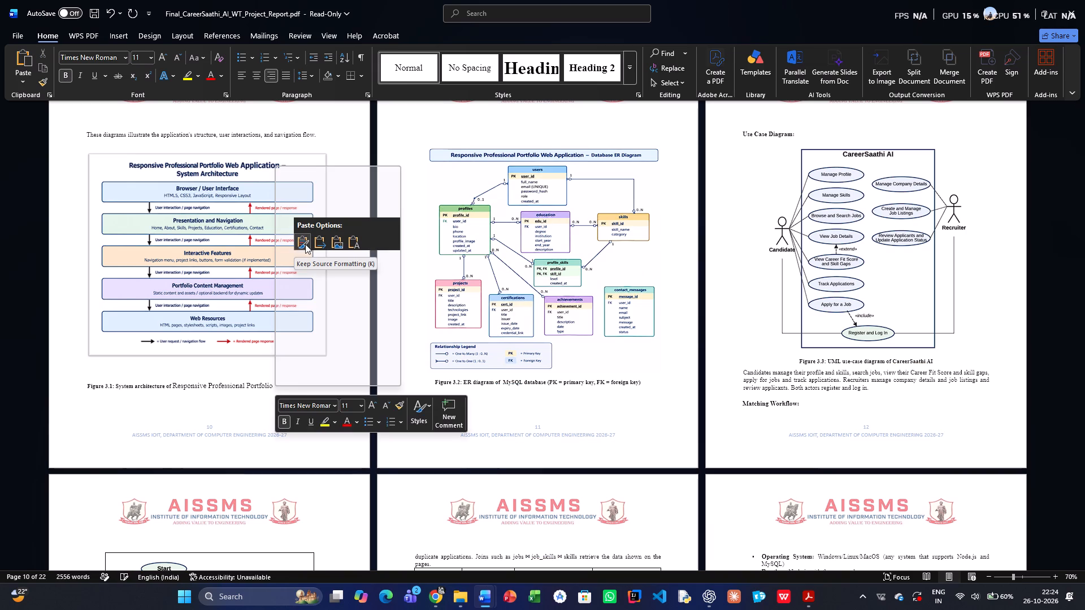
click(311, 243)
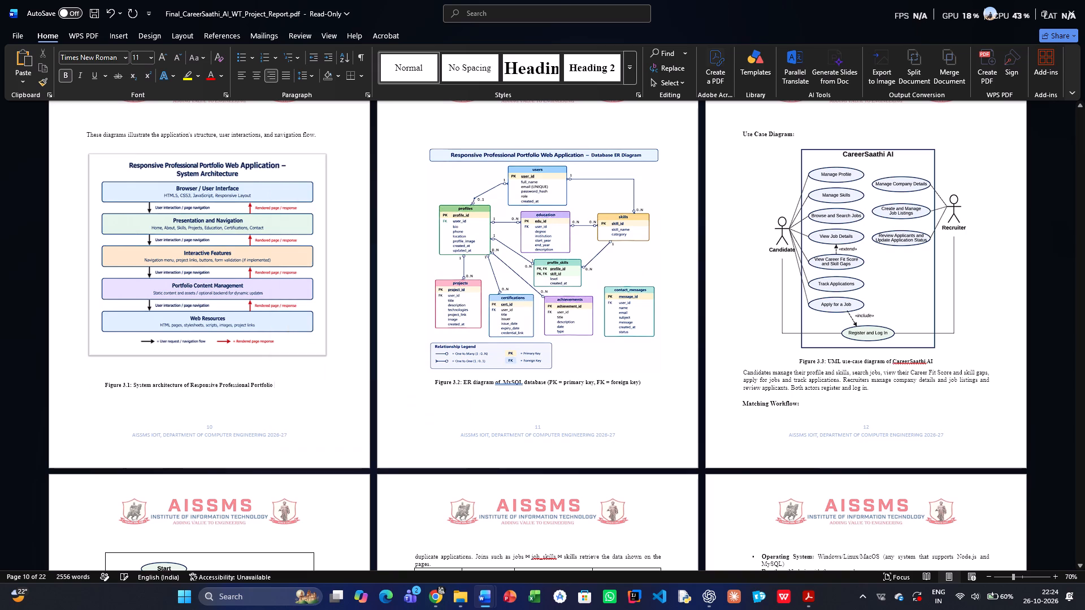
Insert the copied "Responsive Professional Portfolio" before "MySQL database" in the Figure 3.2 caption, keeping the caption's formatting.
click(502, 383)
right_click(502, 383)
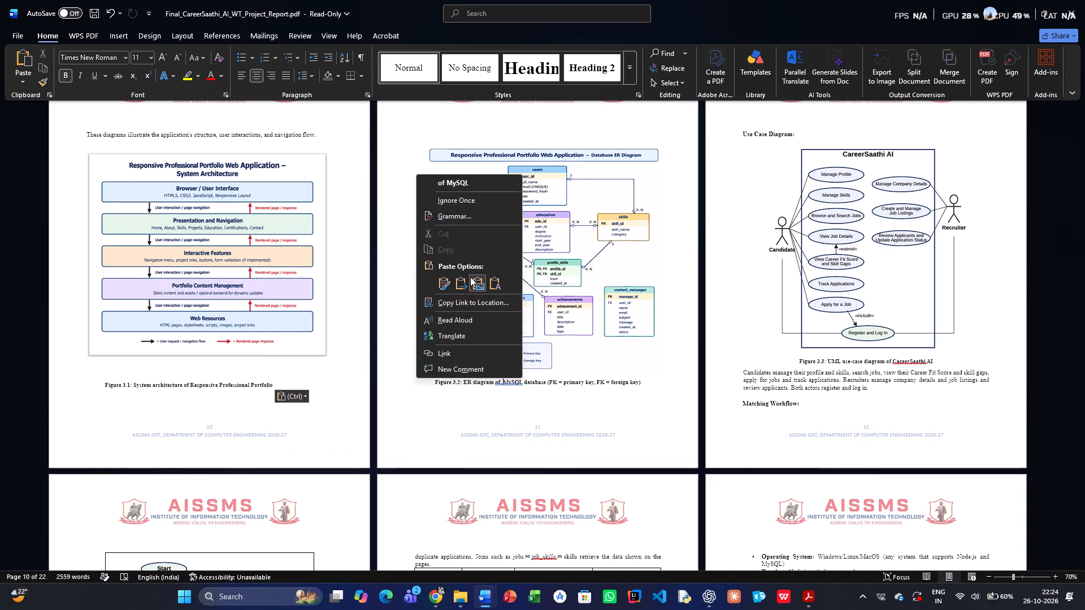
click(454, 280)
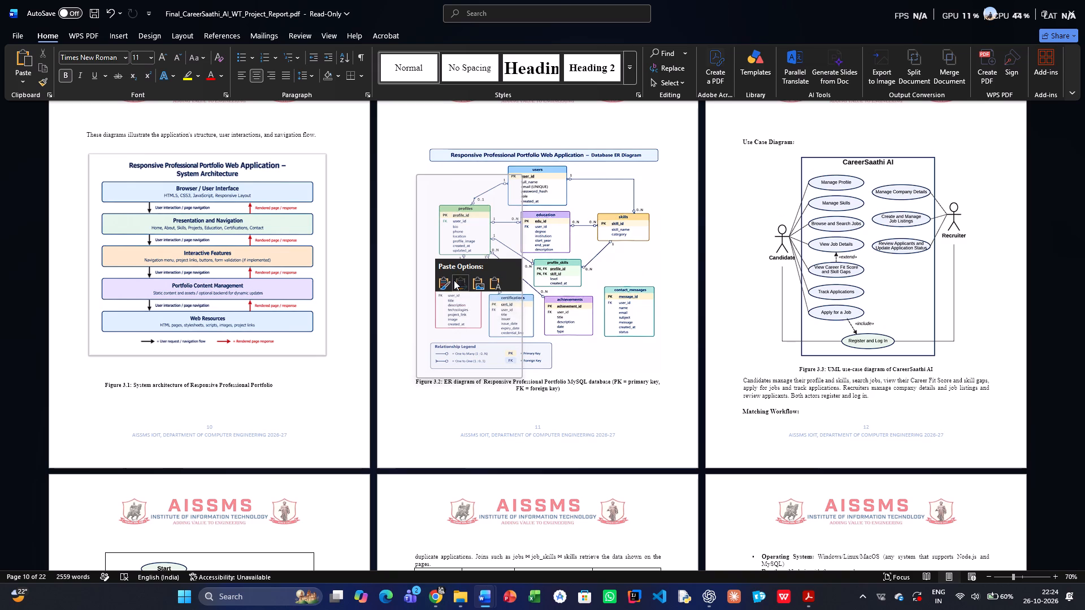
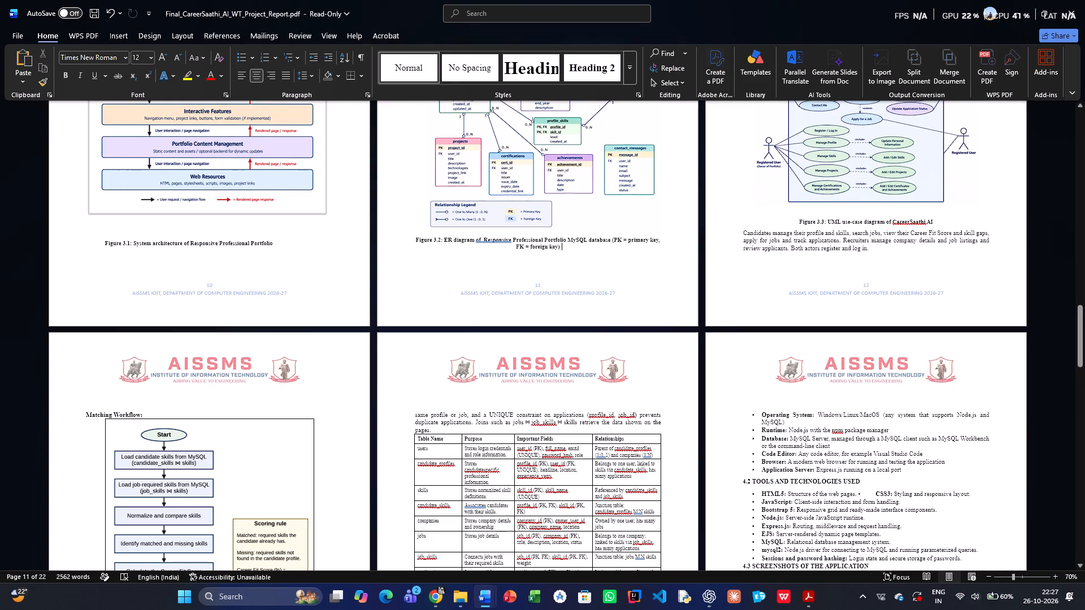
drag(190, 244, 277, 243)
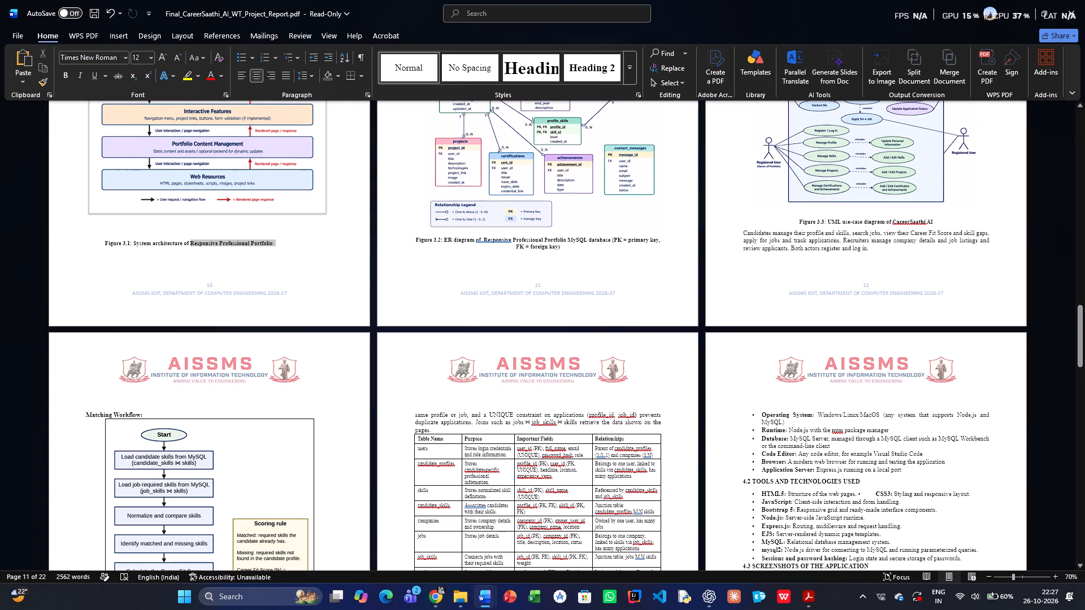
drag(277, 243, 276, 243)
key(ctrl+c)
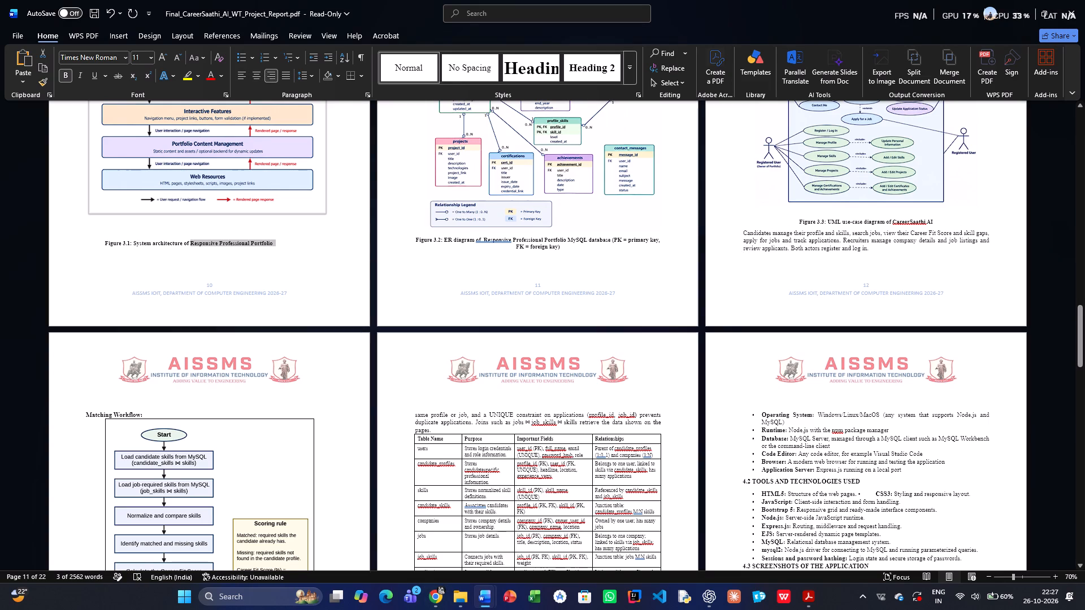
drag(893, 221, 931, 224)
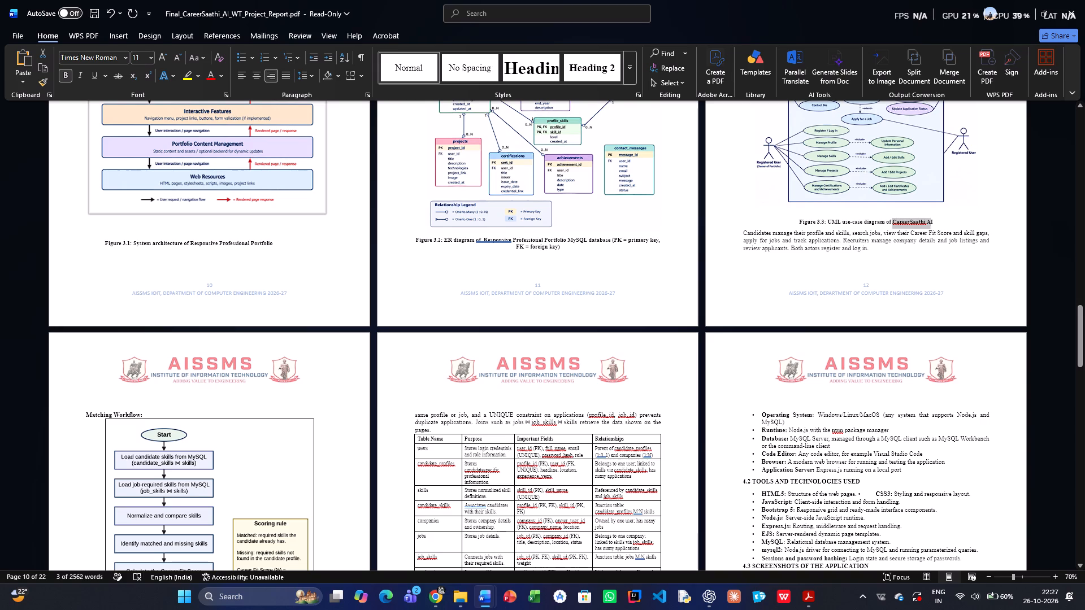
drag(931, 224, 932, 224)
key(ctrl+v)
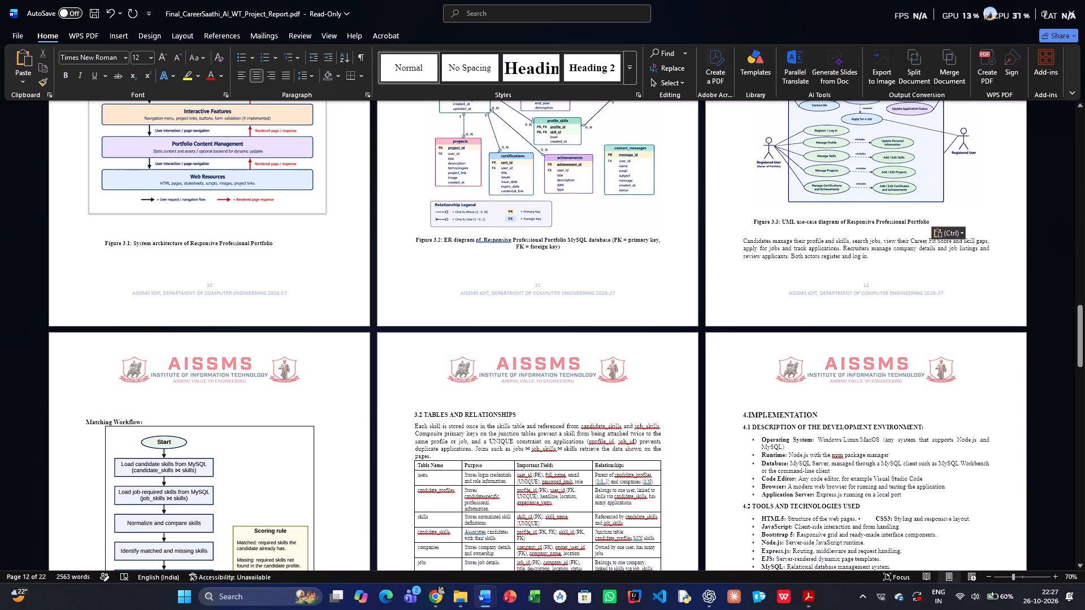
Apply the suggested grammar correction "of Responsive" in the Figure 3.2 caption.
click(413, 235)
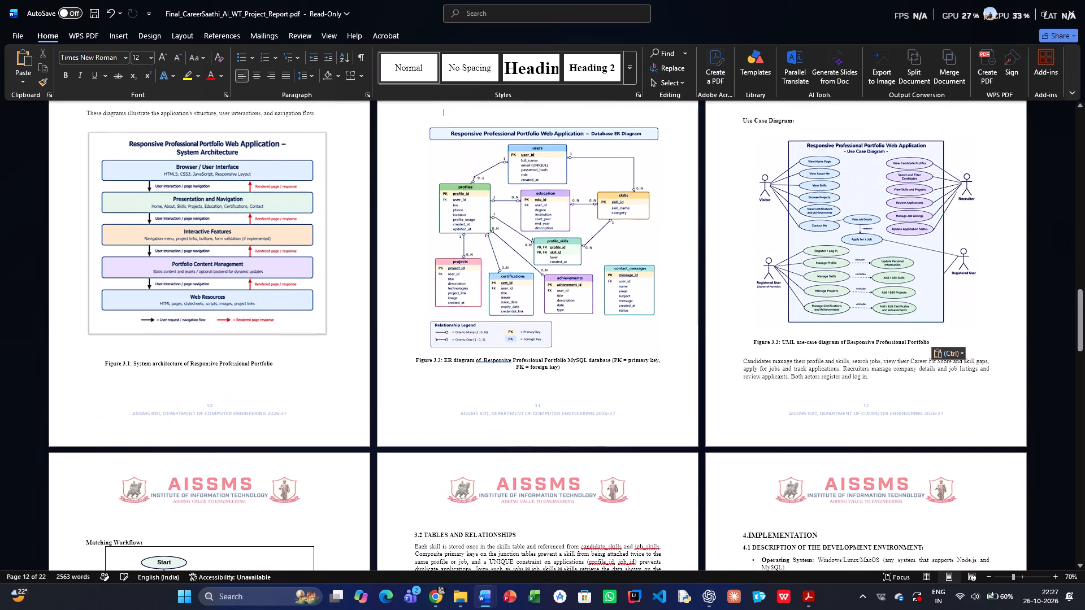
click(496, 359)
right_click(496, 359)
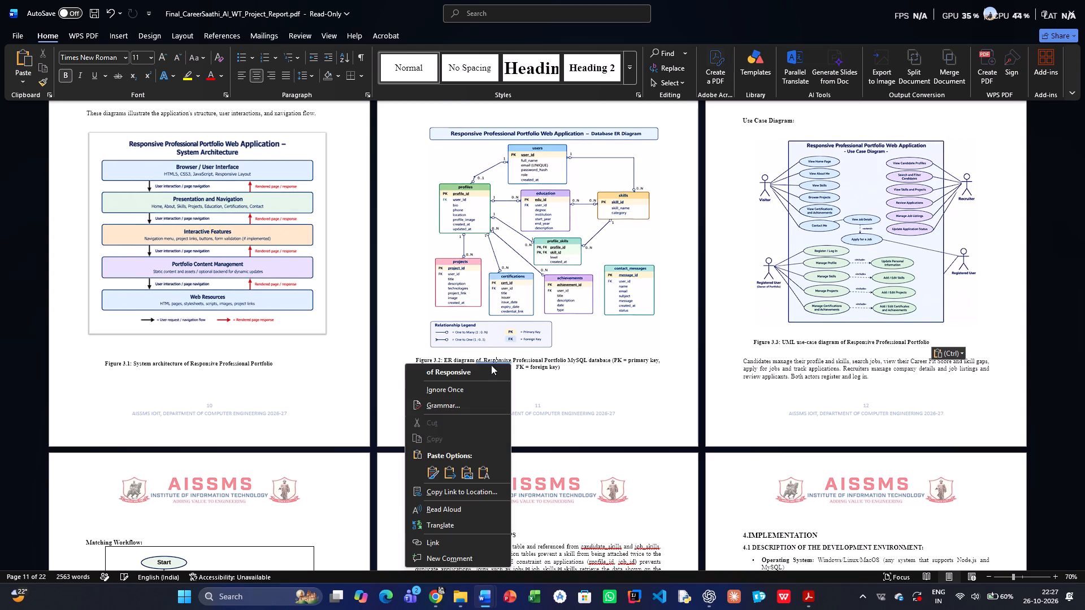
click(481, 371)
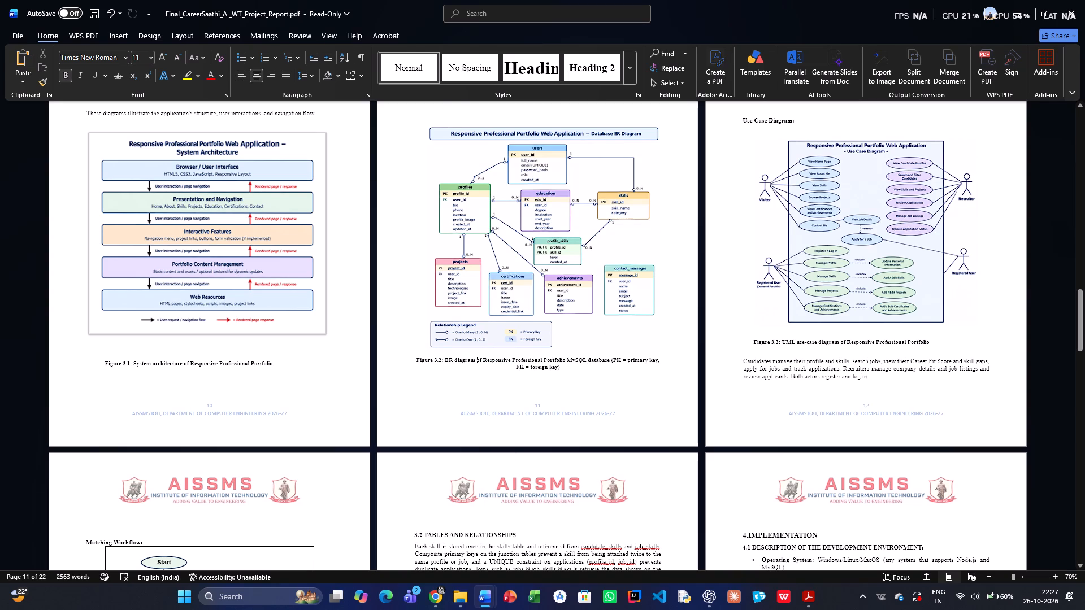
Center the Figure 3.3 caption, trying an increased paragraph indent and taking it back.
drag(753, 342, 938, 341)
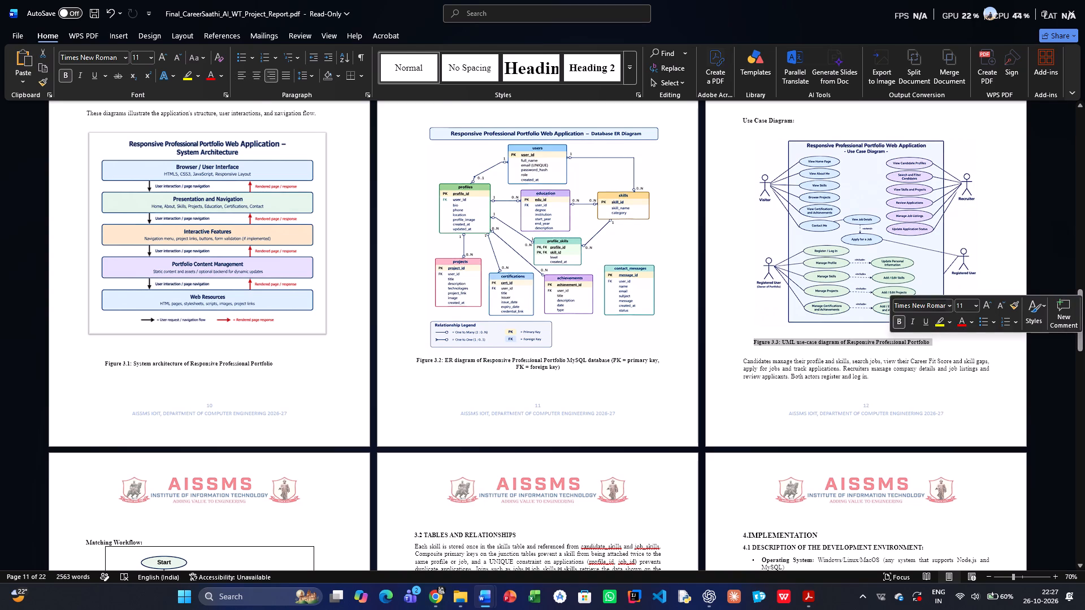
click(261, 76)
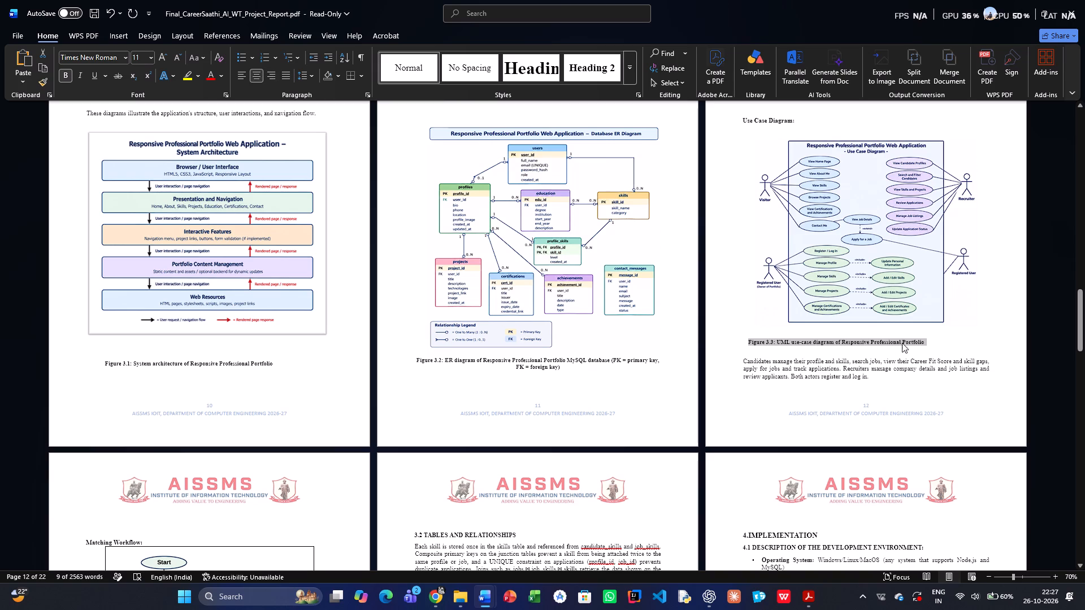
click(328, 56)
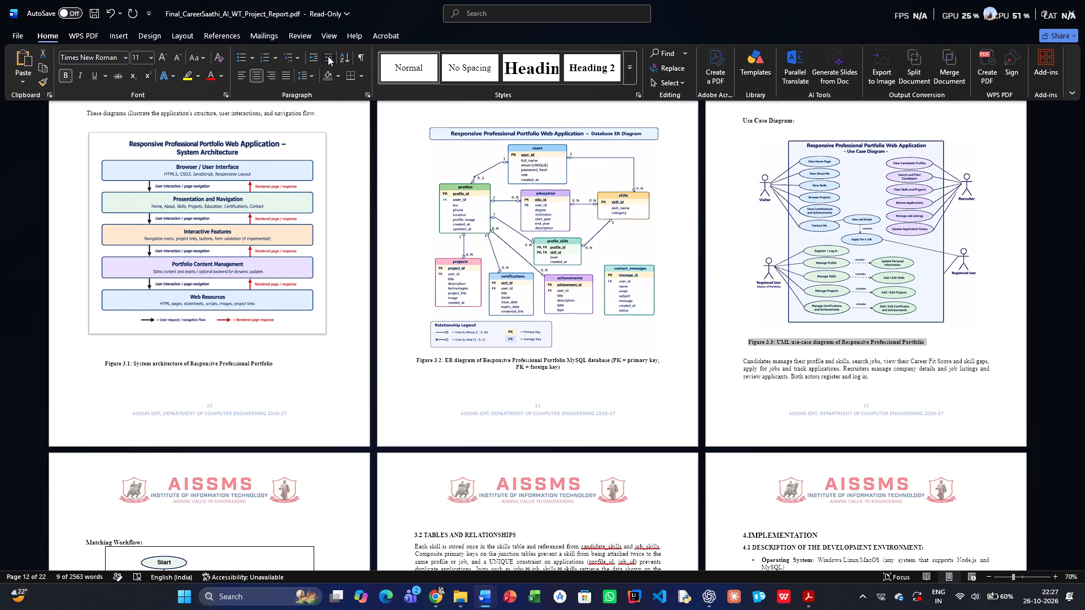
click(328, 56)
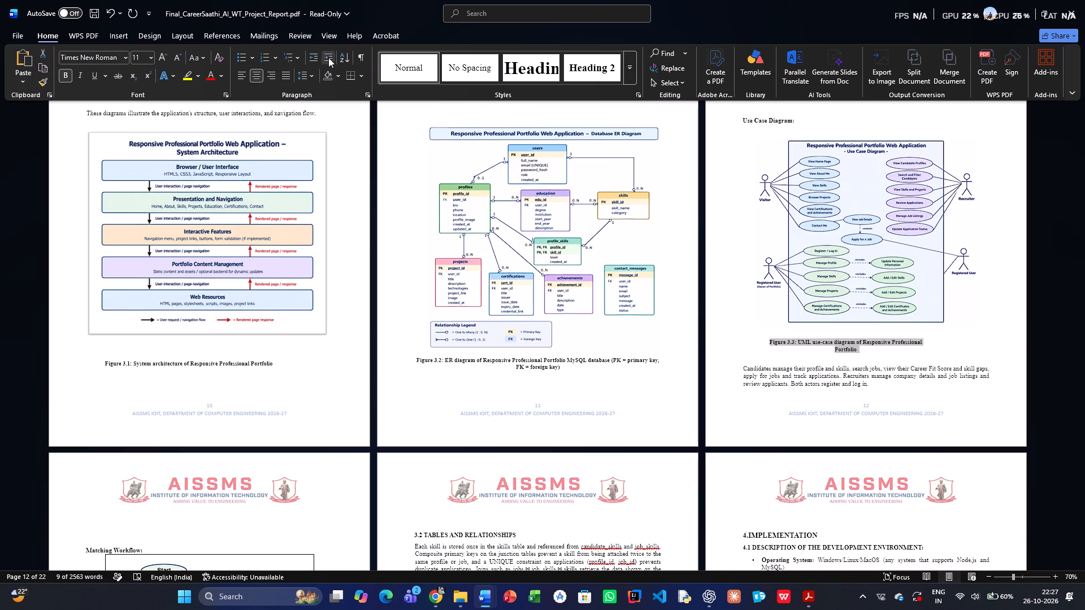
click(315, 54)
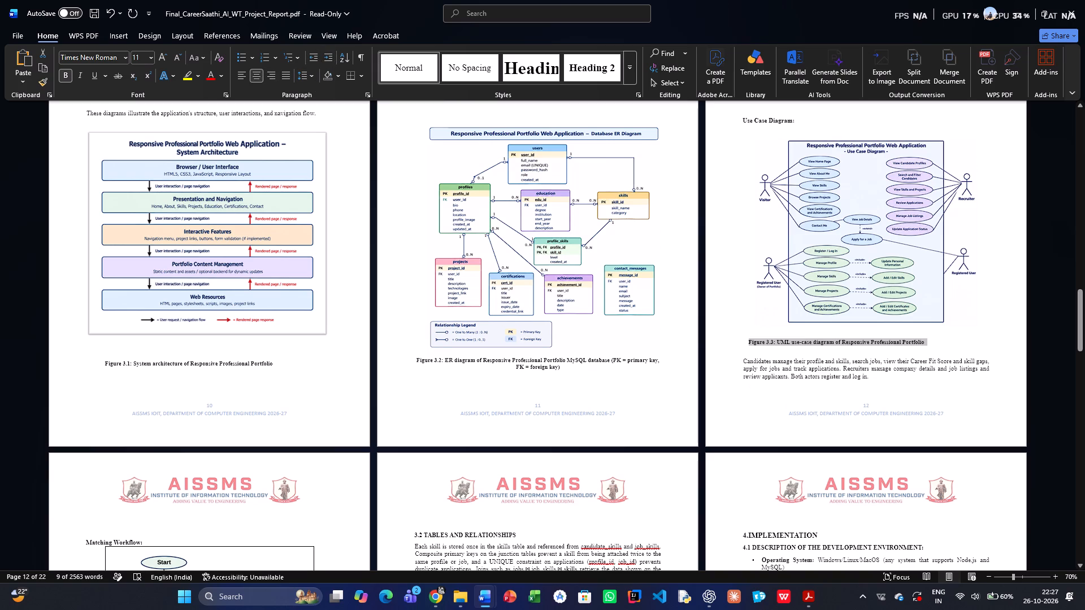
click(997, 330)
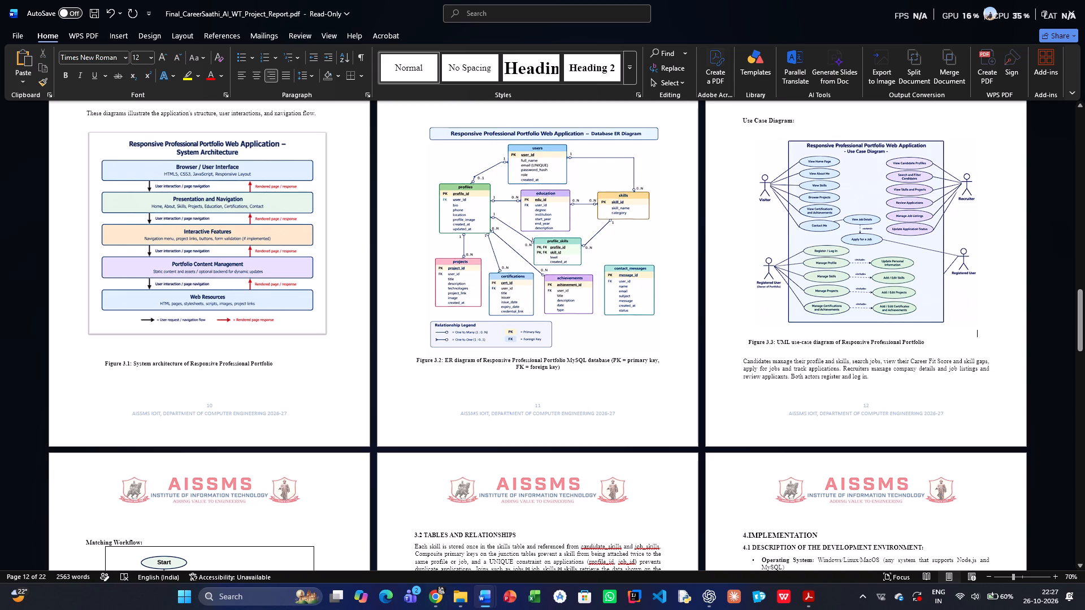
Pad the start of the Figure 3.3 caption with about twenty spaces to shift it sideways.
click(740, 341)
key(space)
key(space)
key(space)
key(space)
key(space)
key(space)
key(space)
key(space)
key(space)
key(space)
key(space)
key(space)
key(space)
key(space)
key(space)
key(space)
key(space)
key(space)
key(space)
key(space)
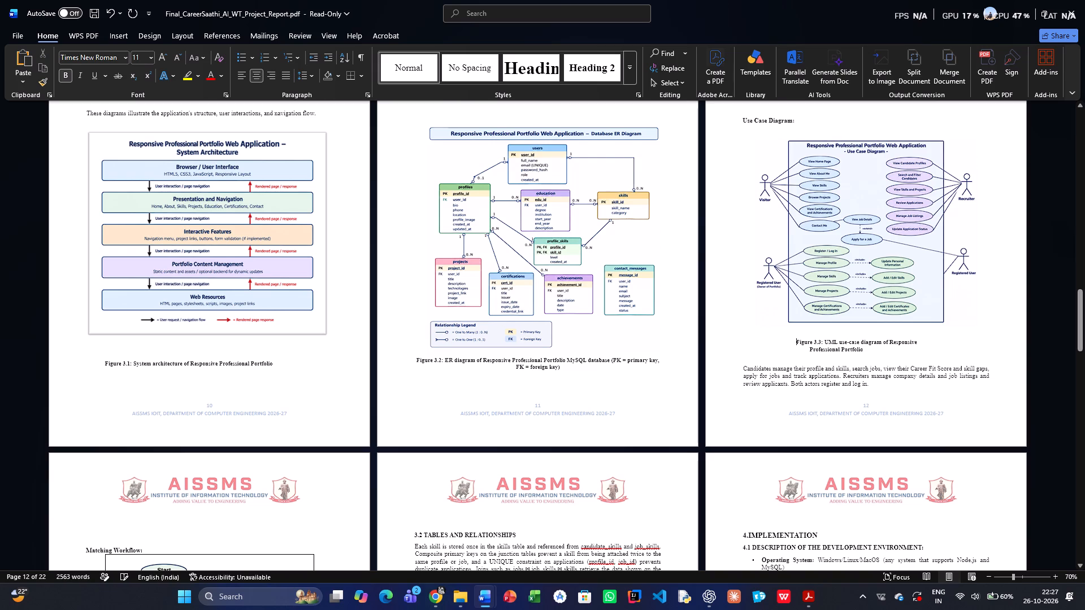
Delete the empty line between the use case diagram and the Figure 3.3 caption.
drag(945, 334, 977, 358)
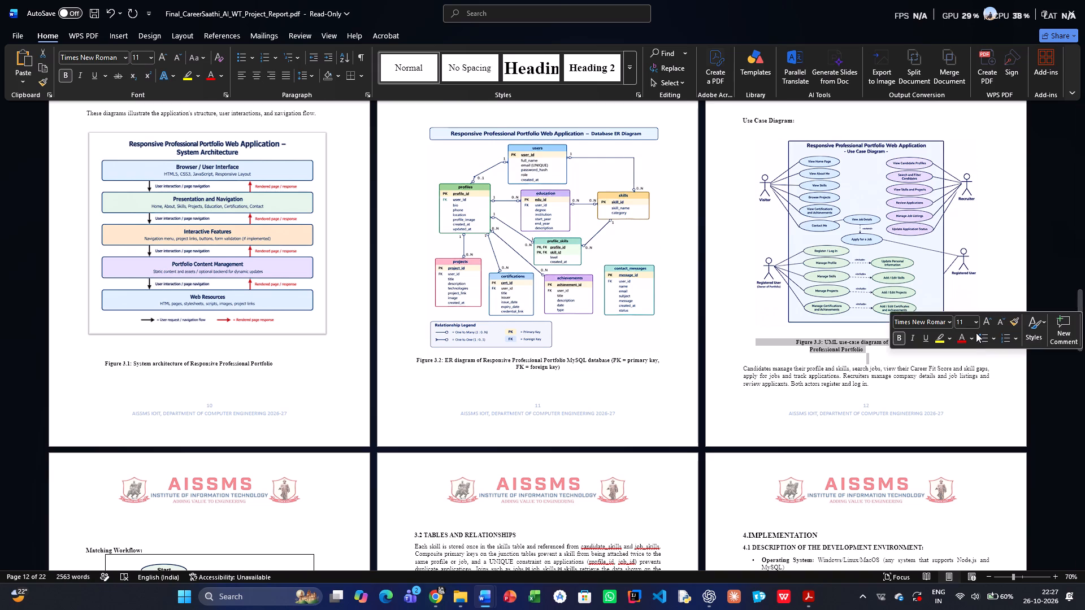
click(953, 368)
drag(974, 332, 982, 349)
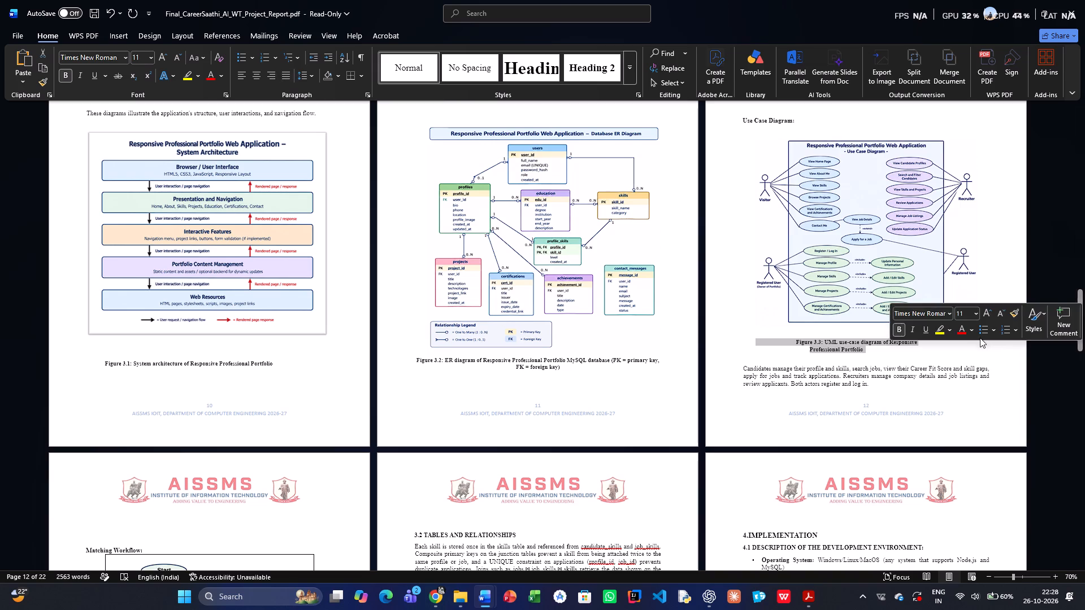
click(981, 355)
drag(983, 335, 974, 333)
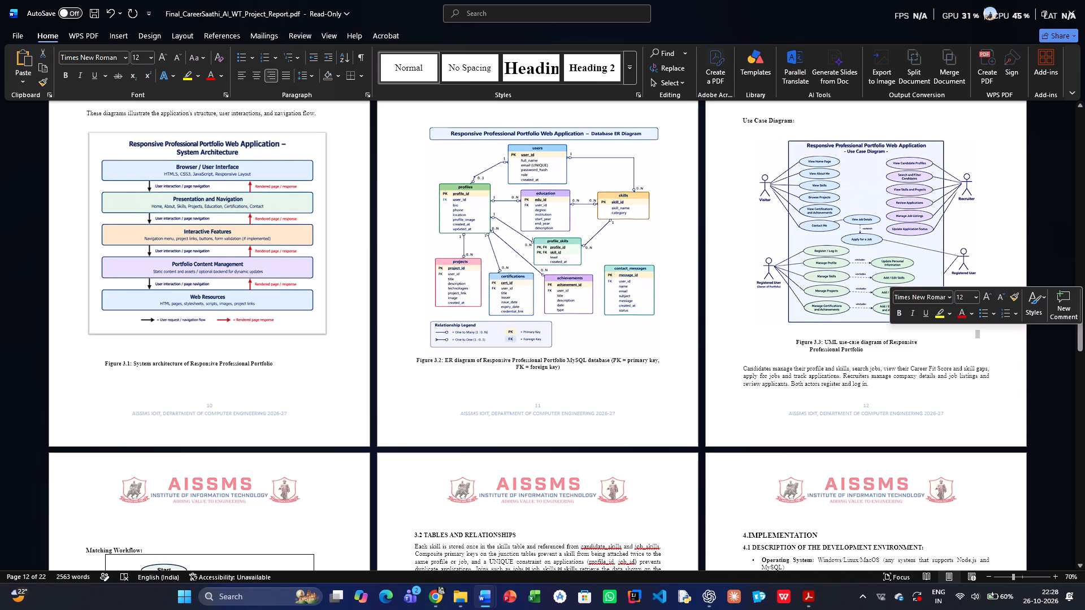
key(Delete)
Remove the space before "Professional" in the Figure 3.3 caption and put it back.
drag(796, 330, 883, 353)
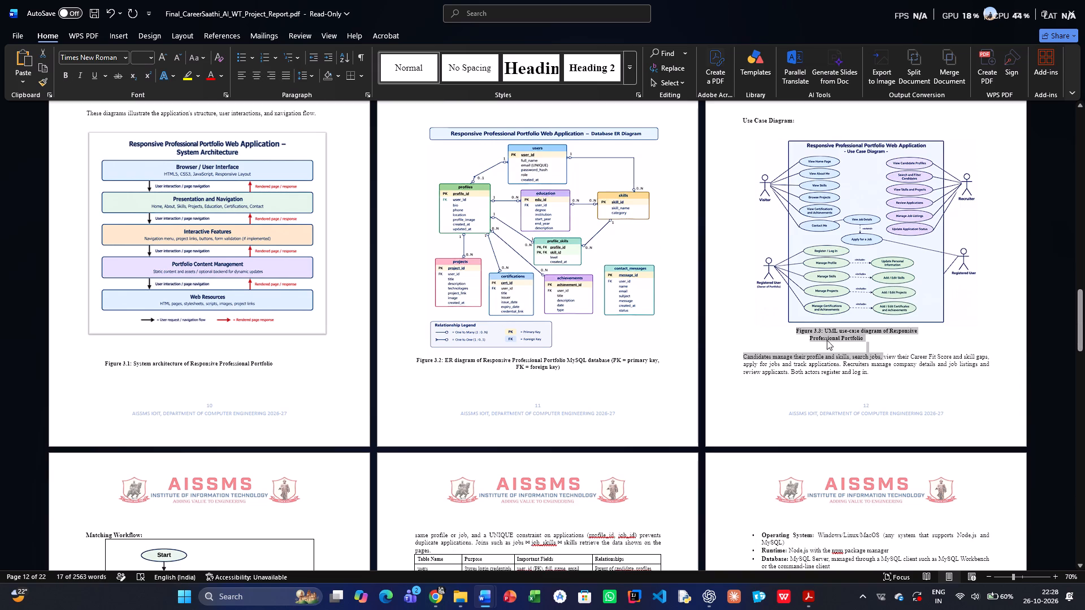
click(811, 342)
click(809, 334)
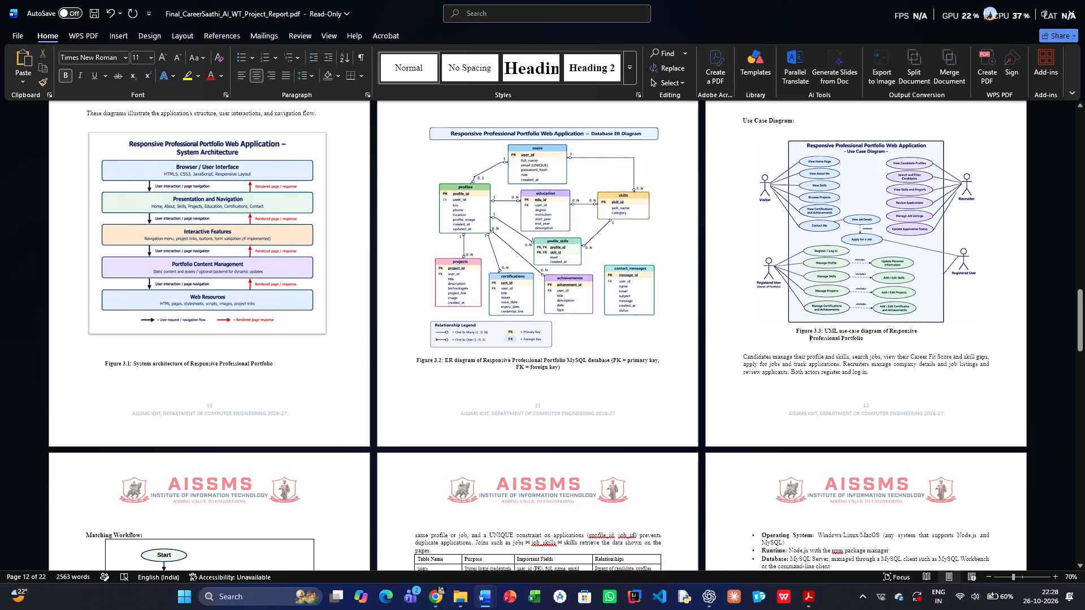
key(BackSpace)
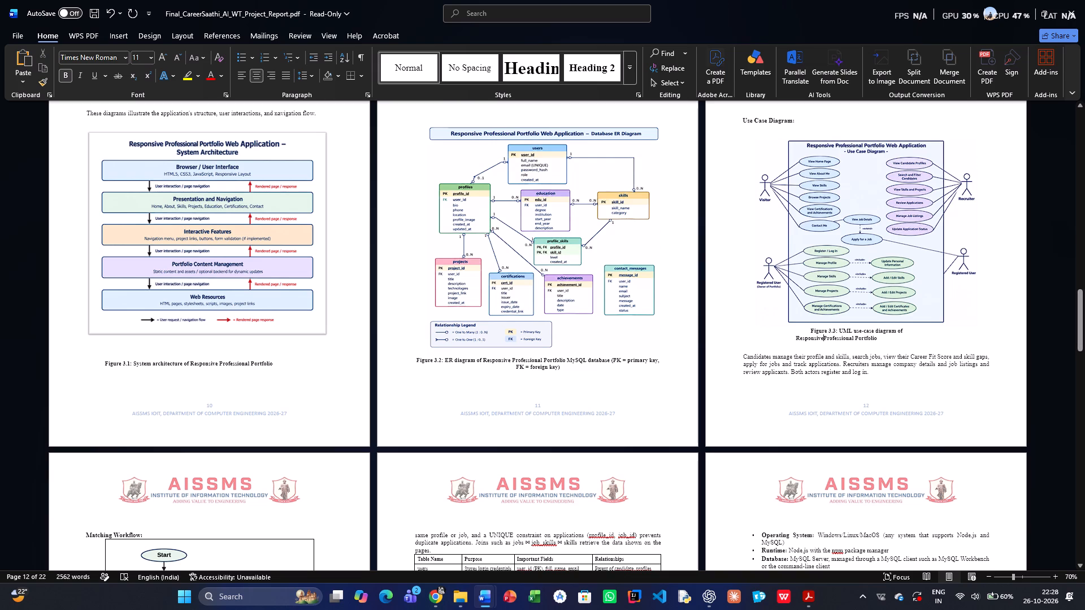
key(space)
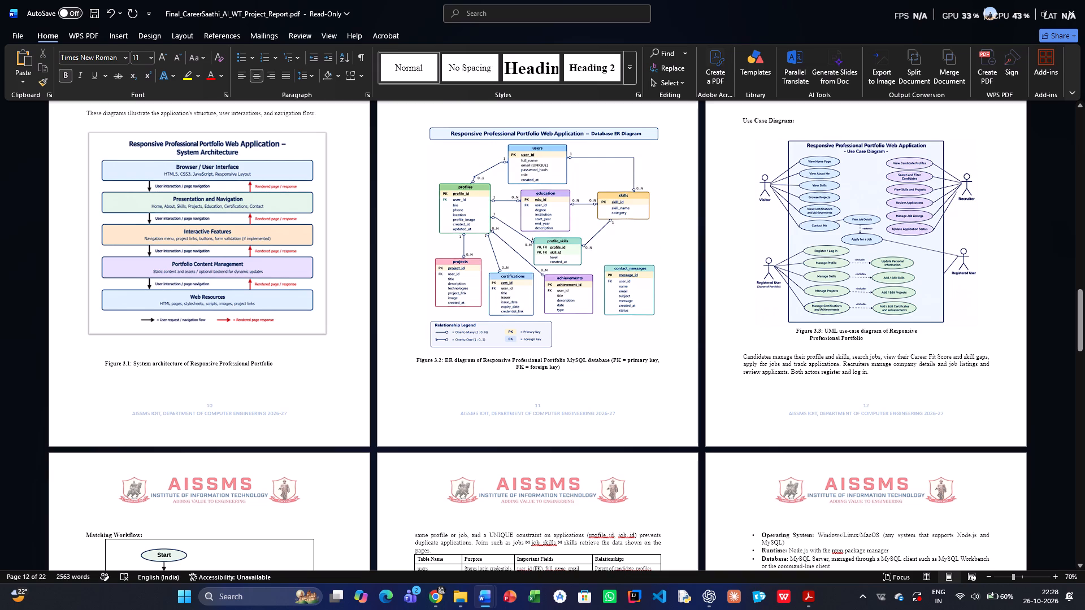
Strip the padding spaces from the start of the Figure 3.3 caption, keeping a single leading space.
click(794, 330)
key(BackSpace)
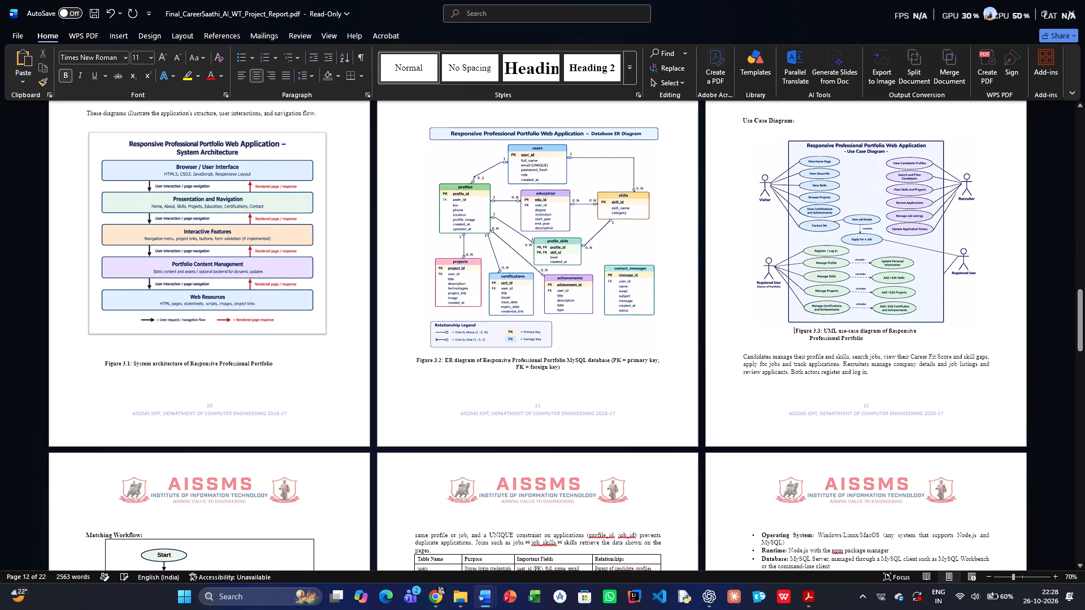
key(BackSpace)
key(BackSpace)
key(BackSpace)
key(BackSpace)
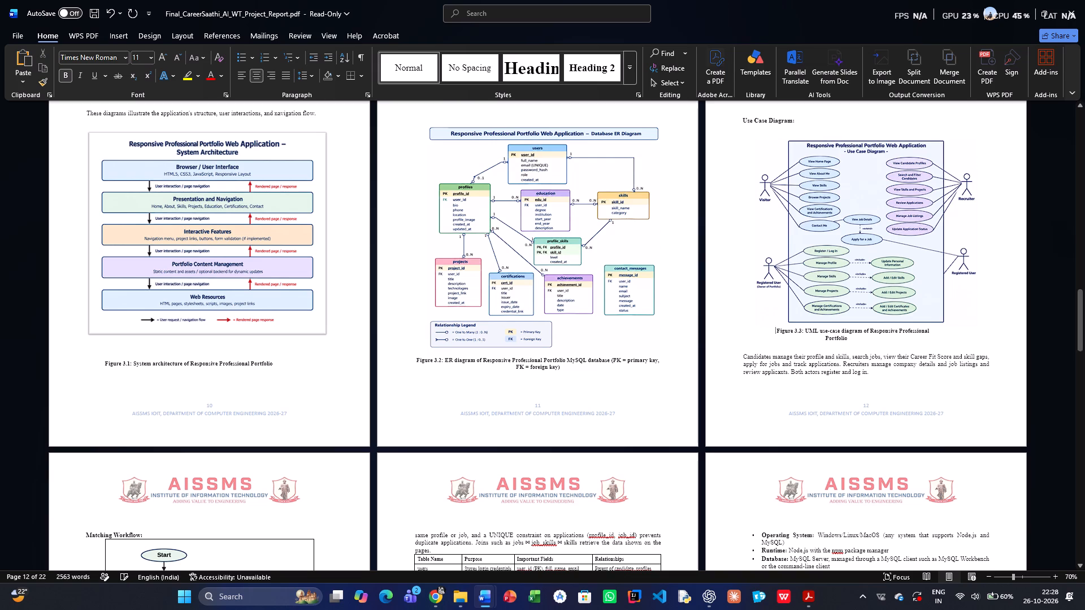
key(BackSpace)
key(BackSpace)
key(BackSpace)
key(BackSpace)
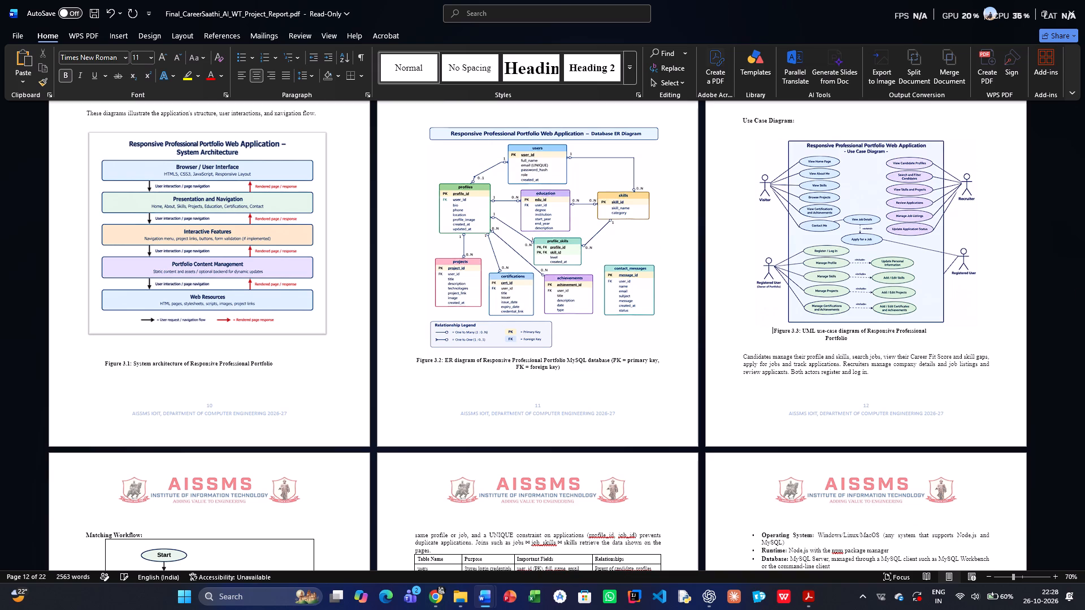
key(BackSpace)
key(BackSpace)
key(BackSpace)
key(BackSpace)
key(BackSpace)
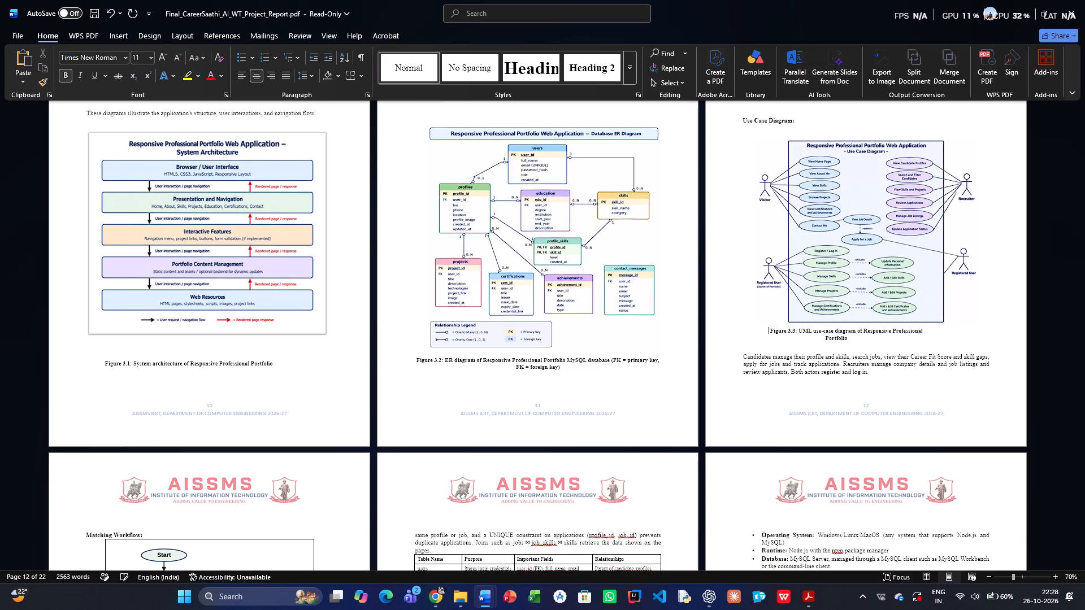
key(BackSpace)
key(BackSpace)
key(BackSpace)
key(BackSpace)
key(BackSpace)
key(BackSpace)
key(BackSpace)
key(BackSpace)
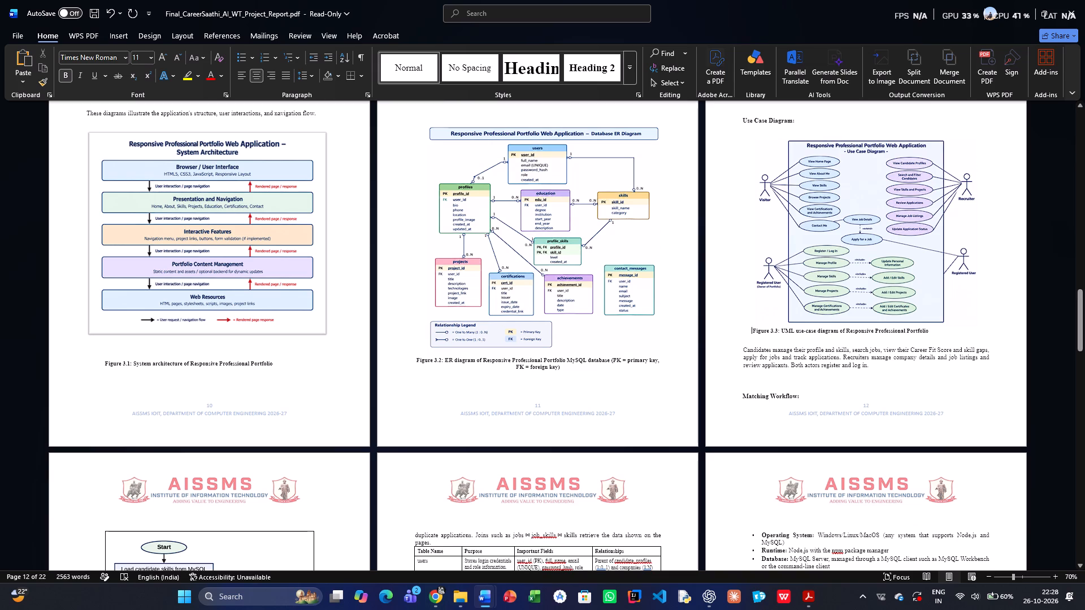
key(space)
Move the use case diagram slightly left so that it lines up with the page's left text margin.
drag(831, 305, 818, 304)
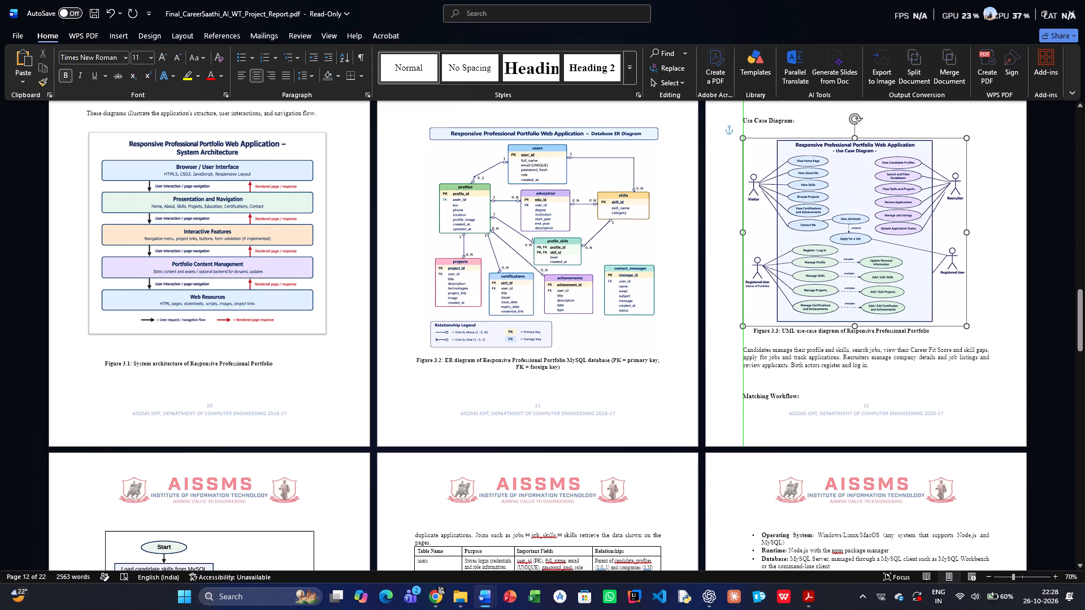
drag(818, 304, 820, 303)
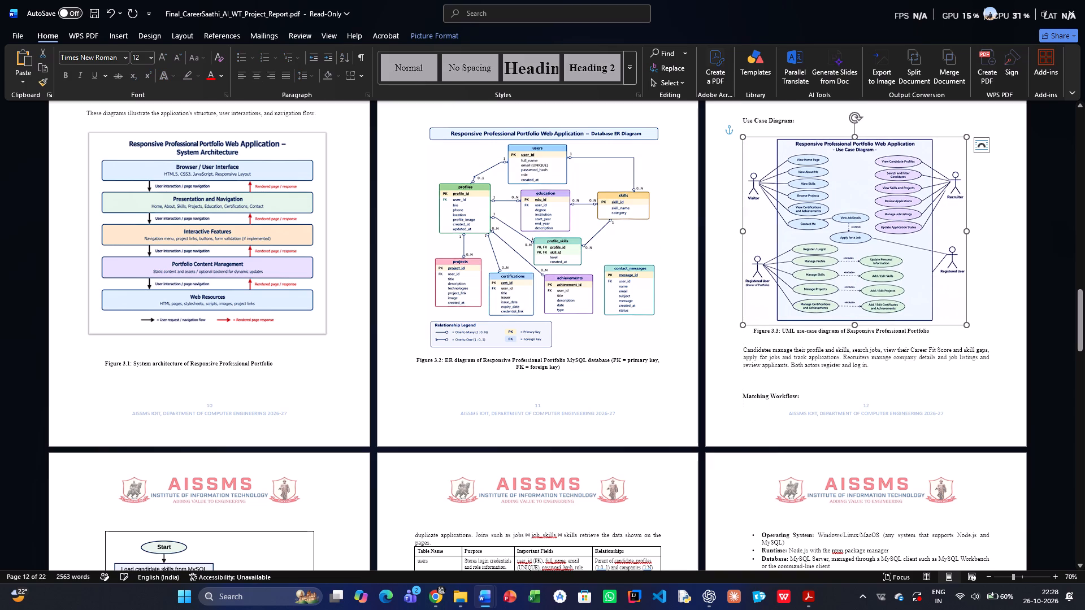
Try right-aligned and justified for the Figure 3.3 caption, settle on centered, and increase its indent one level.
drag(754, 329, 913, 337)
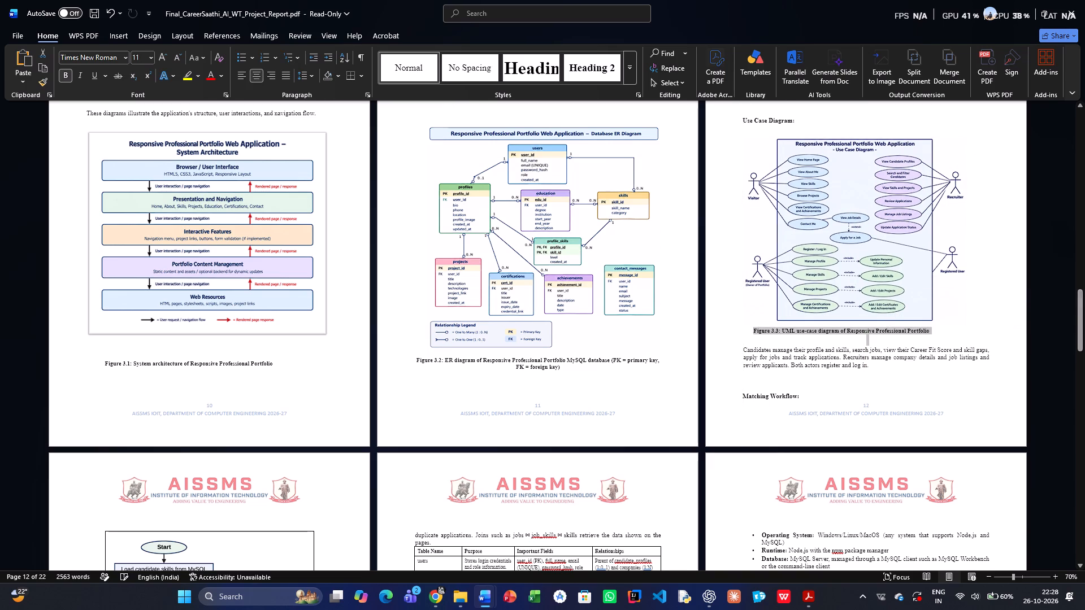
click(274, 76)
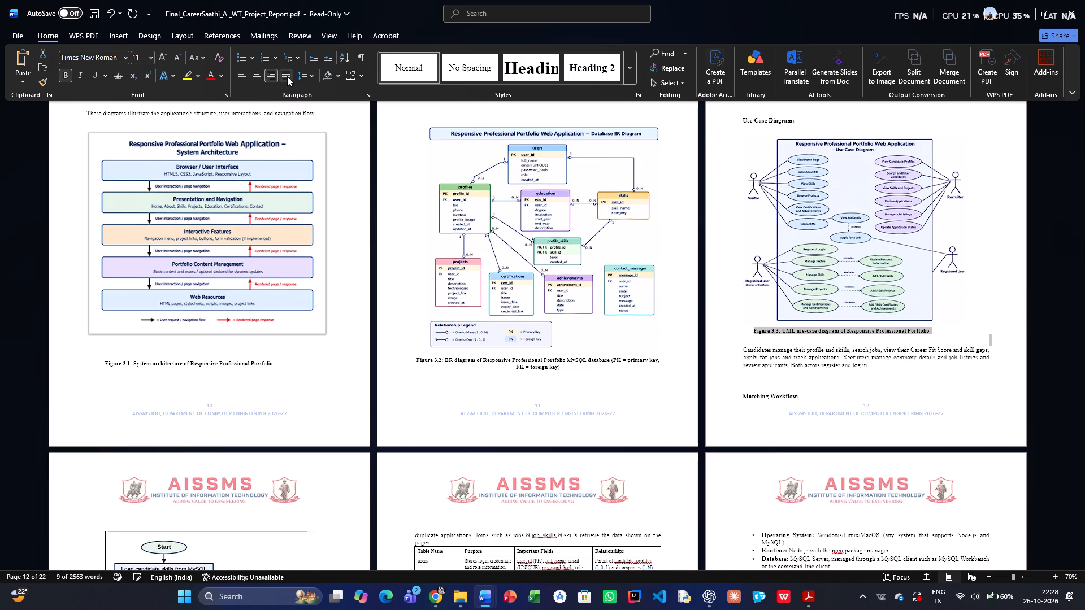
click(287, 76)
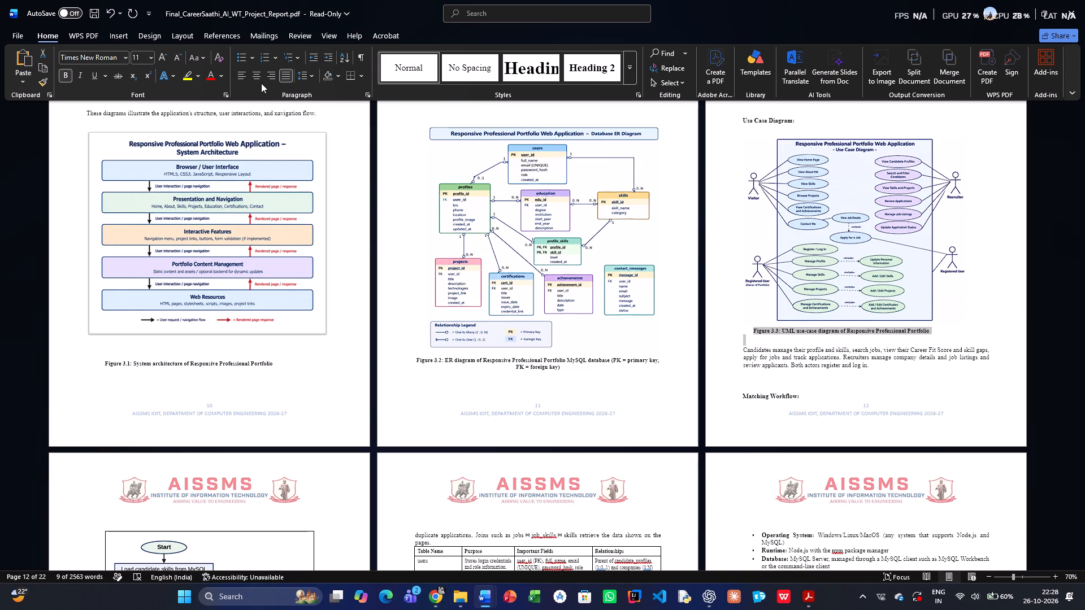
click(260, 76)
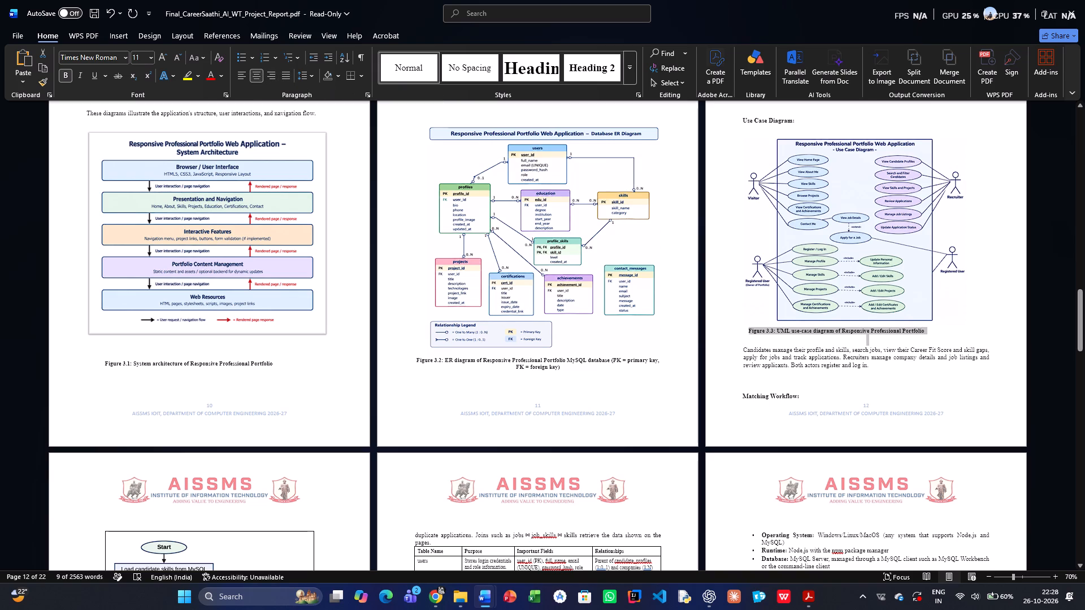
click(329, 60)
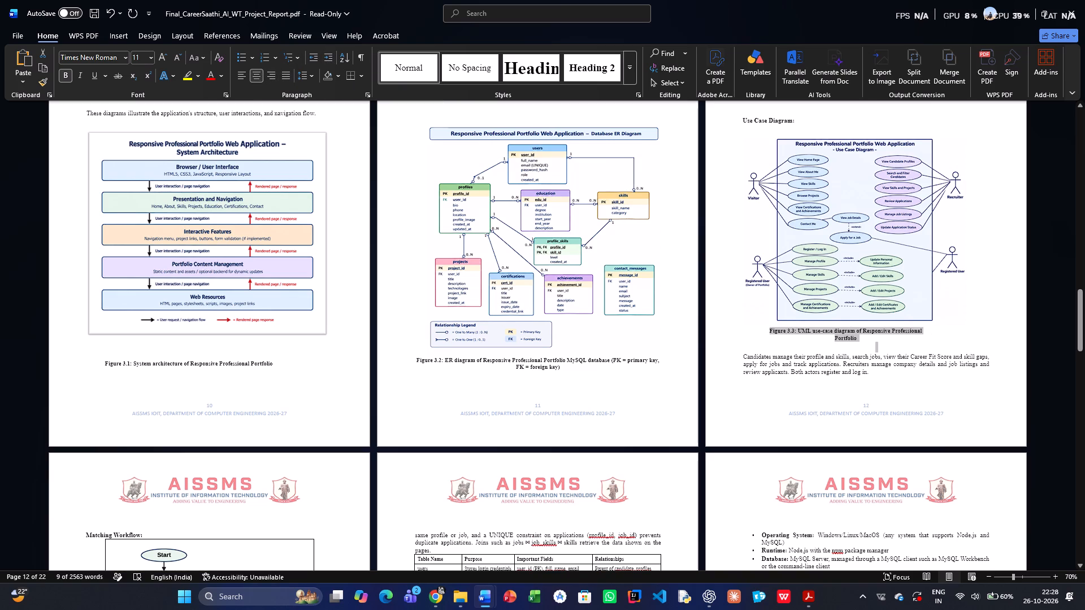
click(966, 317)
click(969, 343)
Stretch the use case diagram slightly taller from its bottom edge.
click(834, 281)
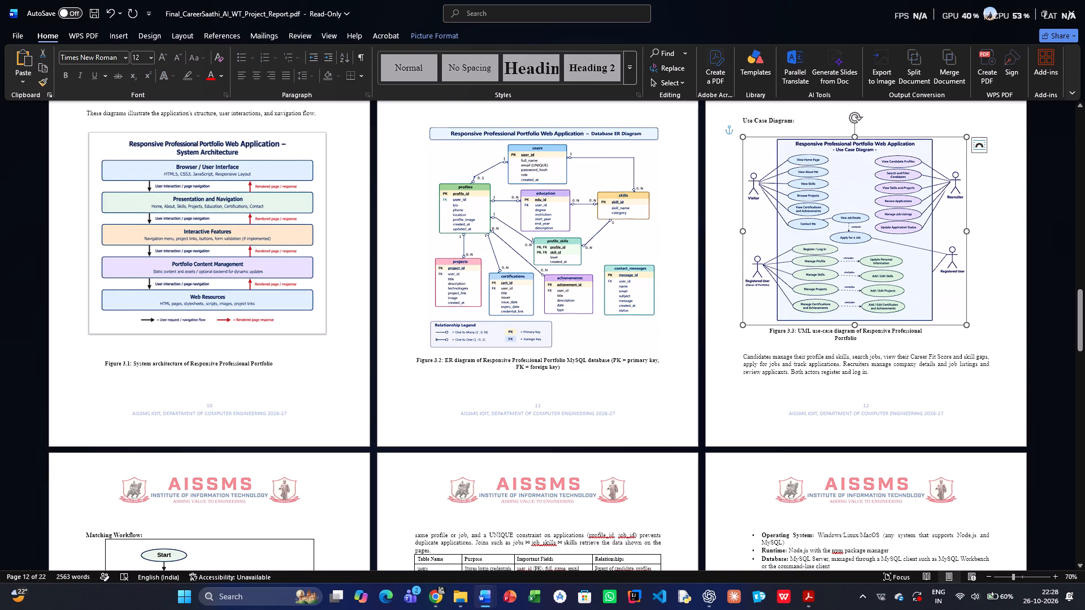
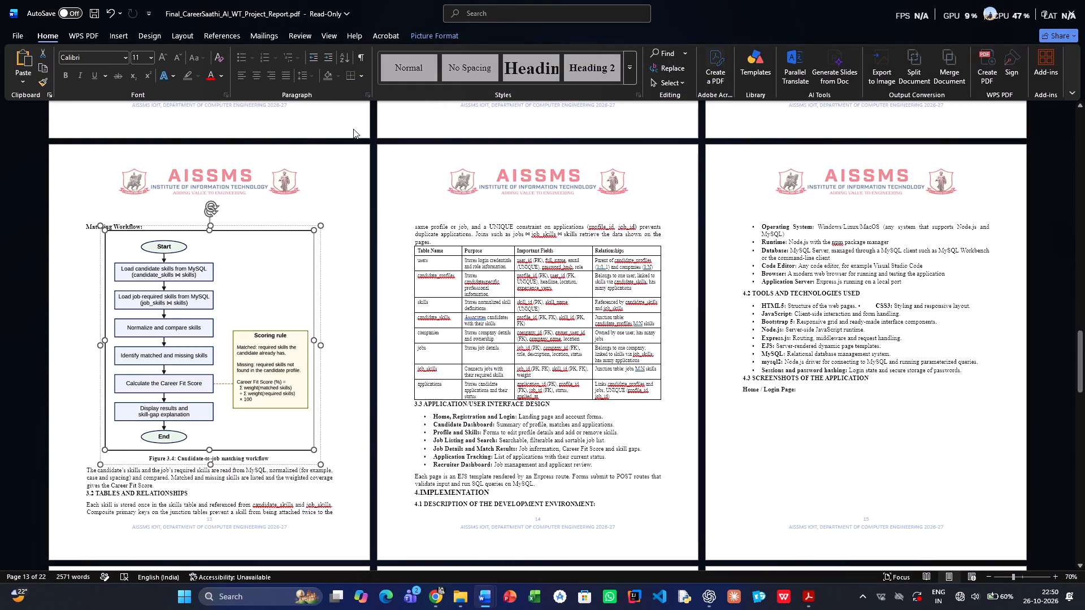
click(177, 378)
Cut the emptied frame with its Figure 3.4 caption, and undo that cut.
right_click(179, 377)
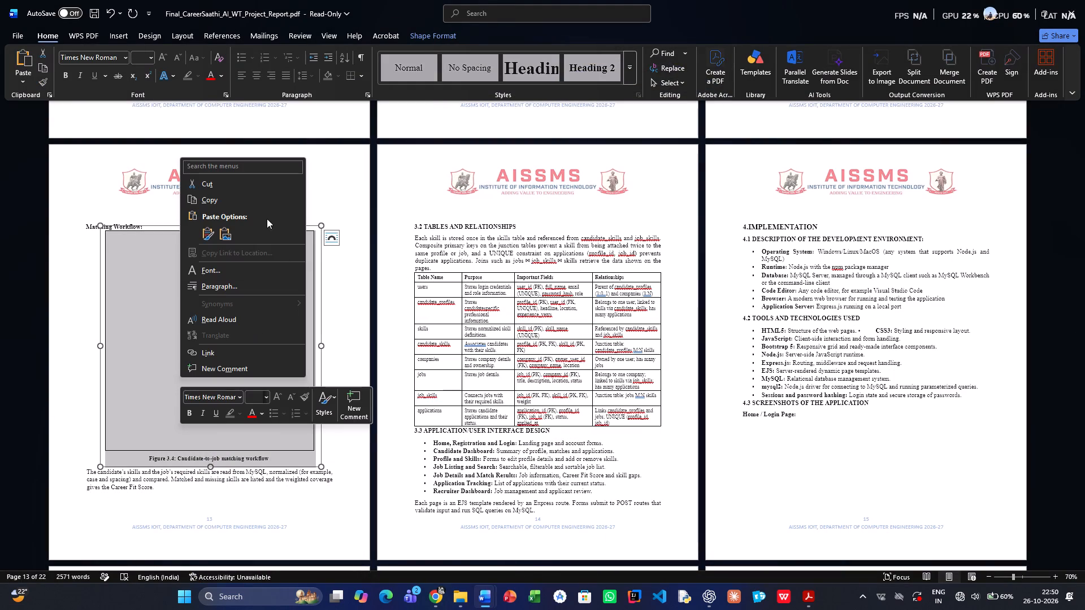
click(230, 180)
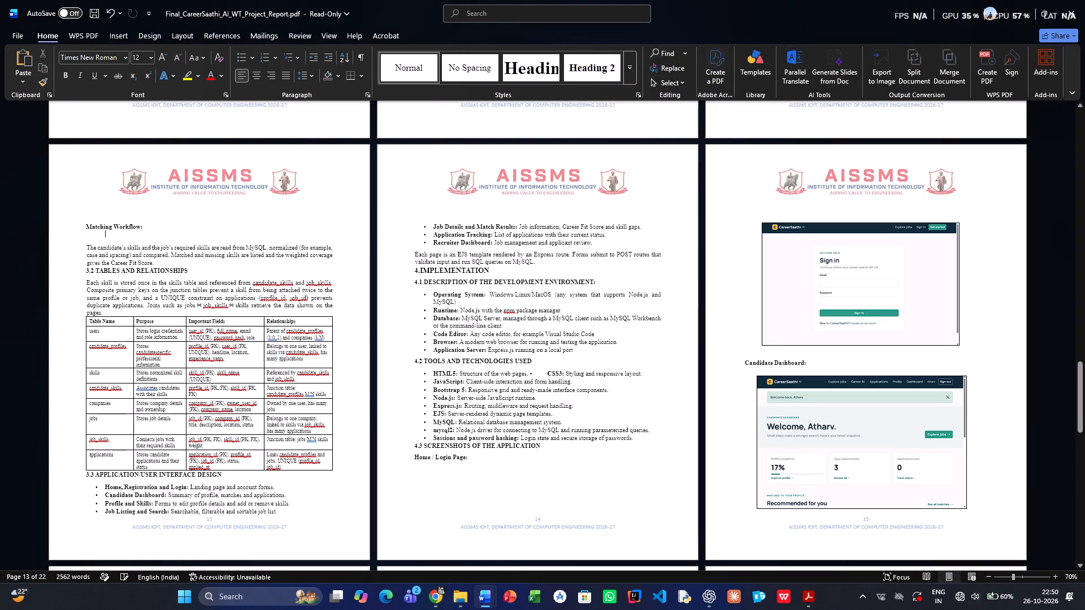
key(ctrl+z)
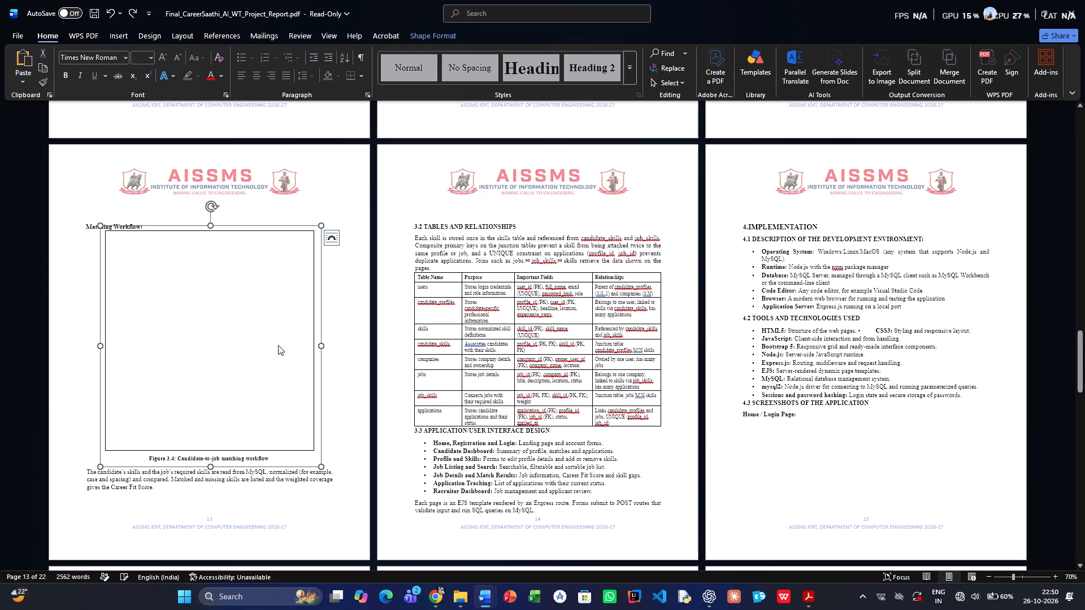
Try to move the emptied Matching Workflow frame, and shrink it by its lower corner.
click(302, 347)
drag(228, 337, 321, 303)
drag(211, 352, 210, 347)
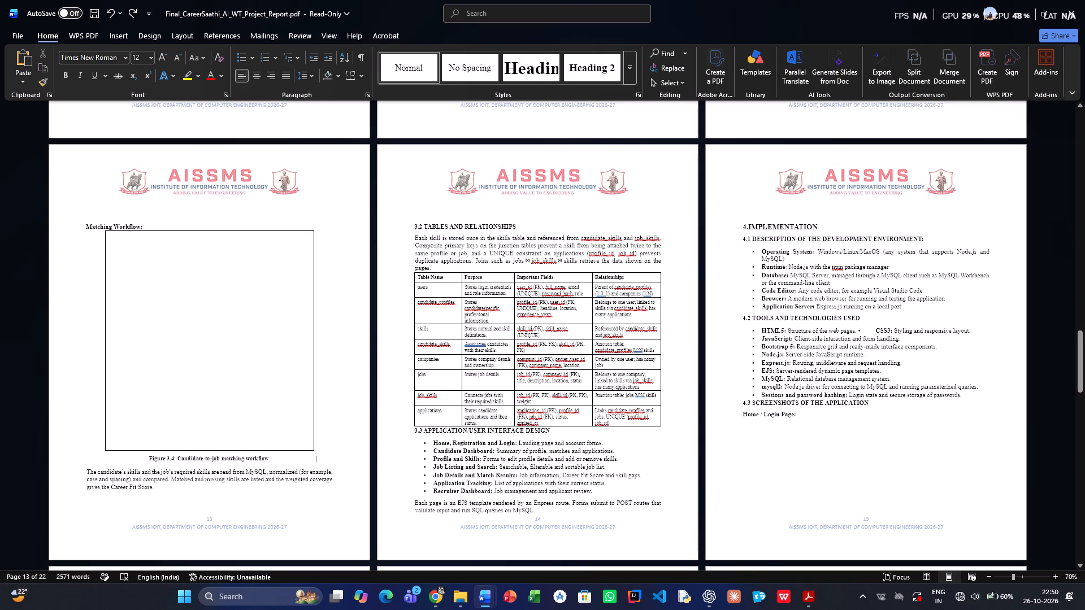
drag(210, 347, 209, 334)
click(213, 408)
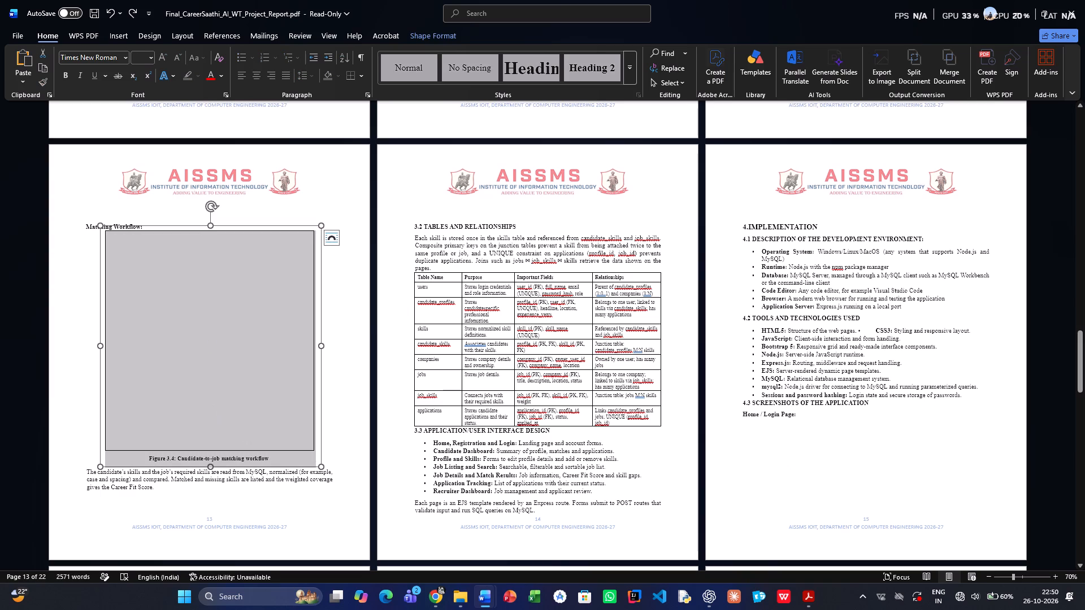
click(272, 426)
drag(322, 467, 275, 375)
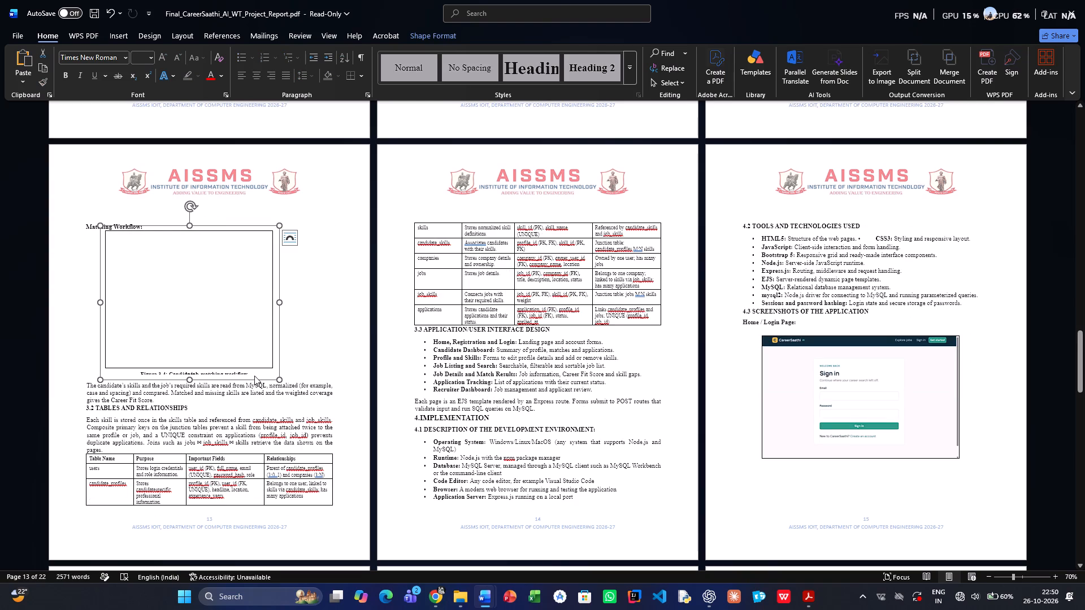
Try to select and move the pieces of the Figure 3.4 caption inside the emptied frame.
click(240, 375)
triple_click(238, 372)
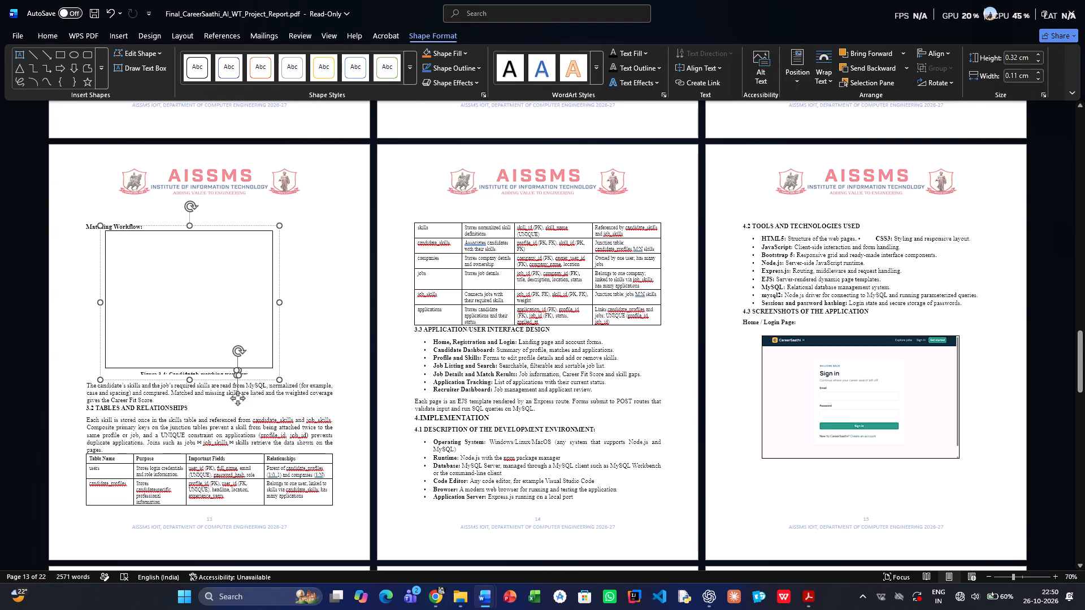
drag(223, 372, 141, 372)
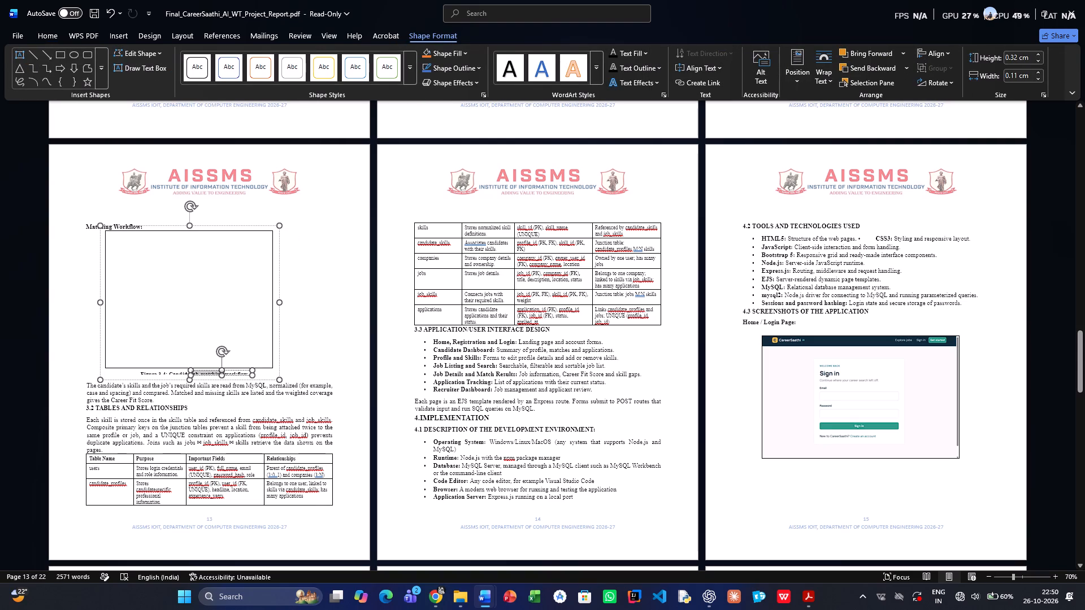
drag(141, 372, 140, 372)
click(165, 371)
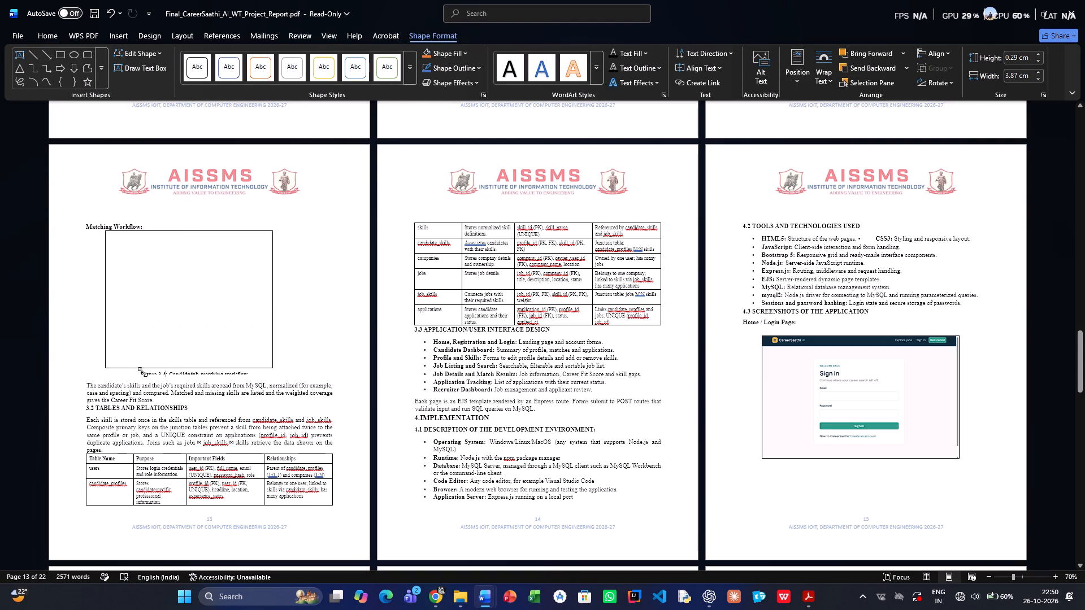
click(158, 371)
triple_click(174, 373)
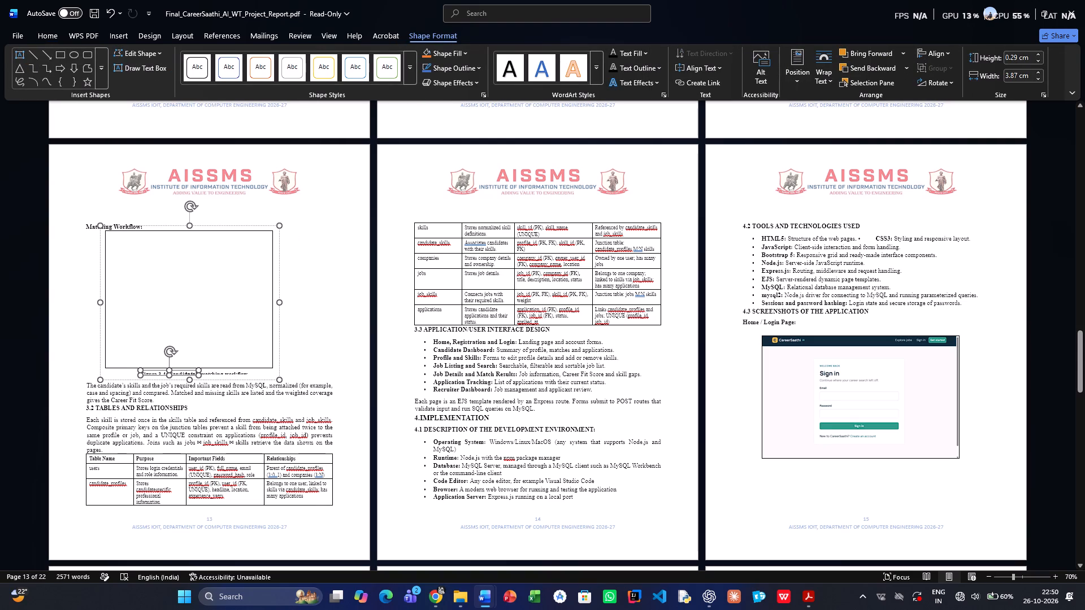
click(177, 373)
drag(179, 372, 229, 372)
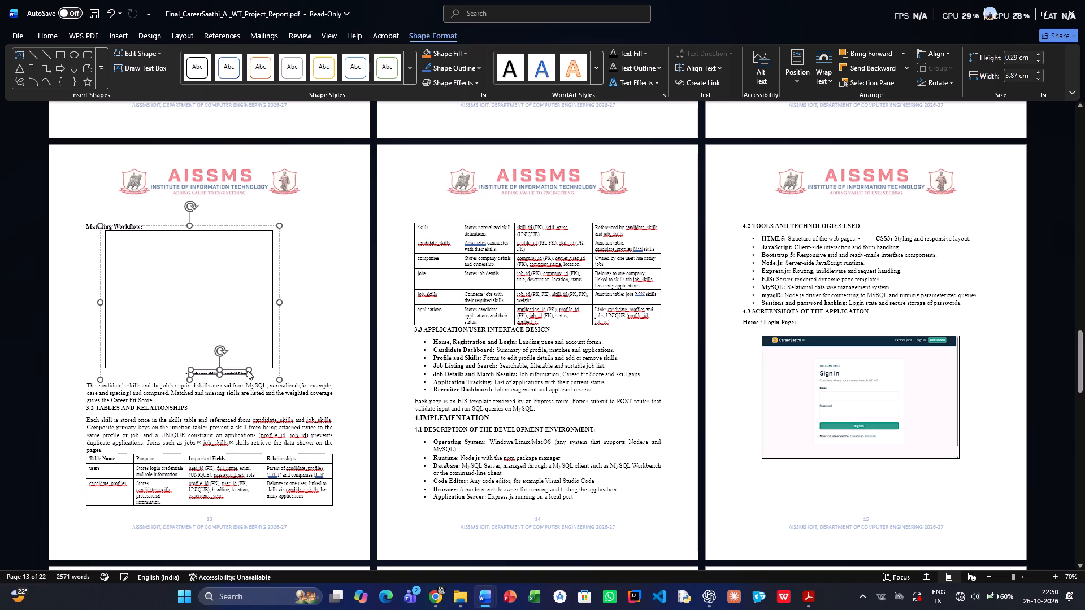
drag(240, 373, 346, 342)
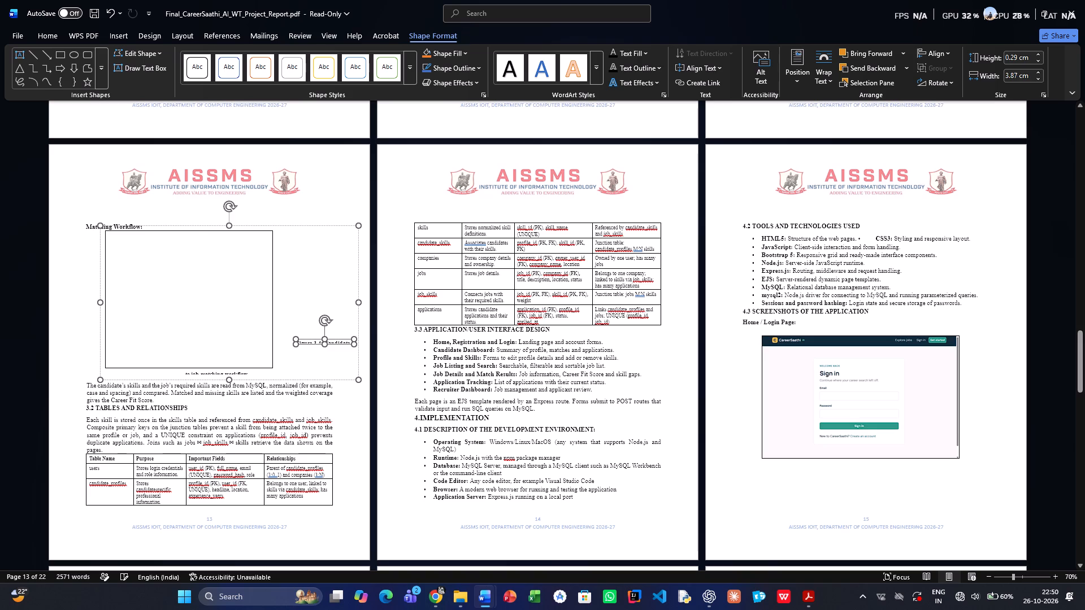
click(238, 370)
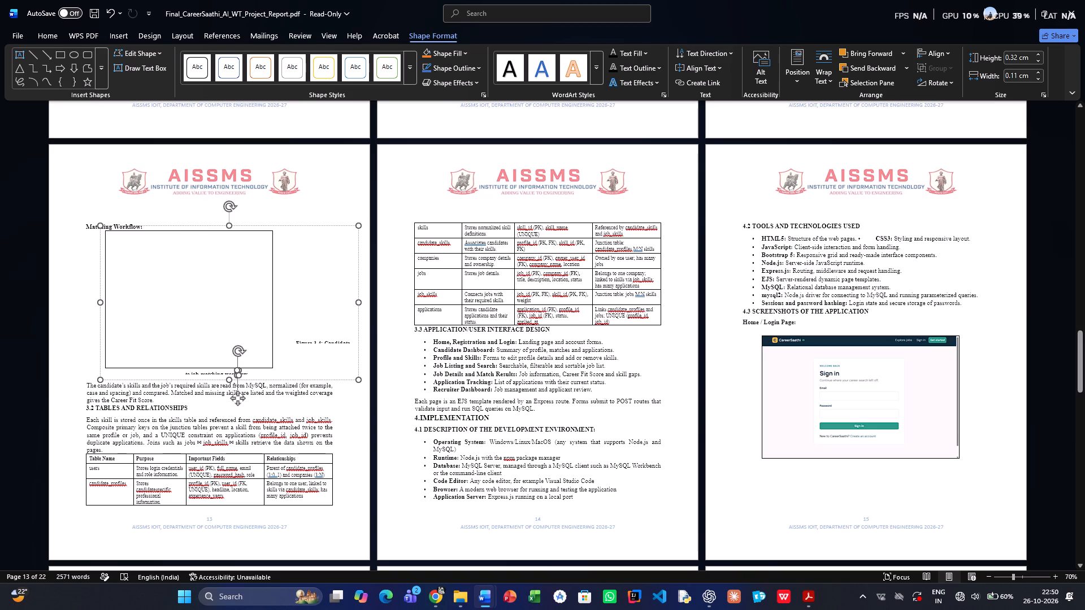
Cut the whole emptied frame and its caption from below the Matching Workflow heading.
right_click(136, 258)
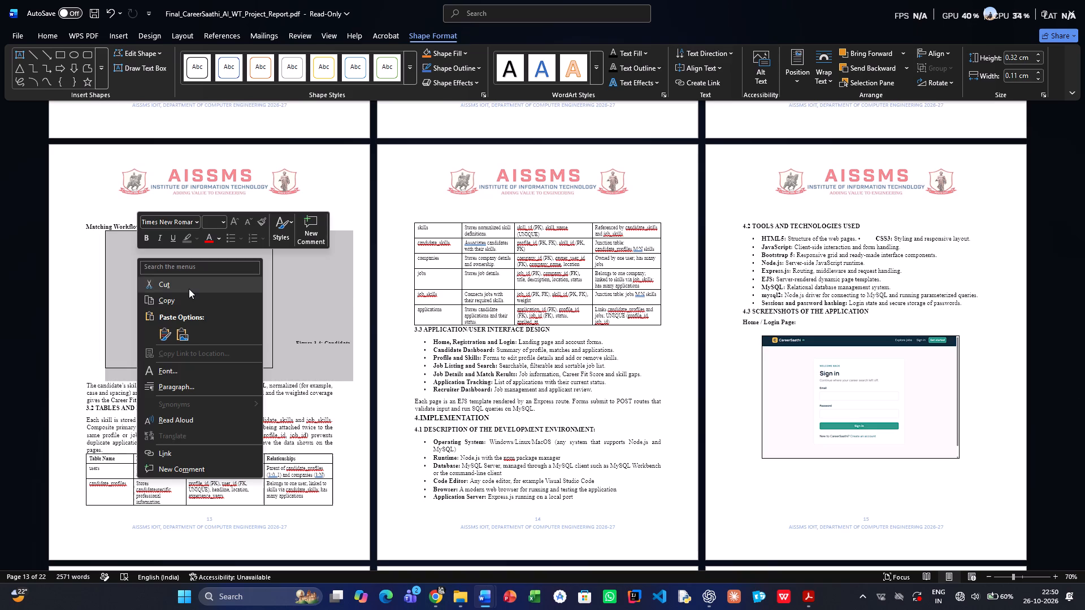
click(188, 289)
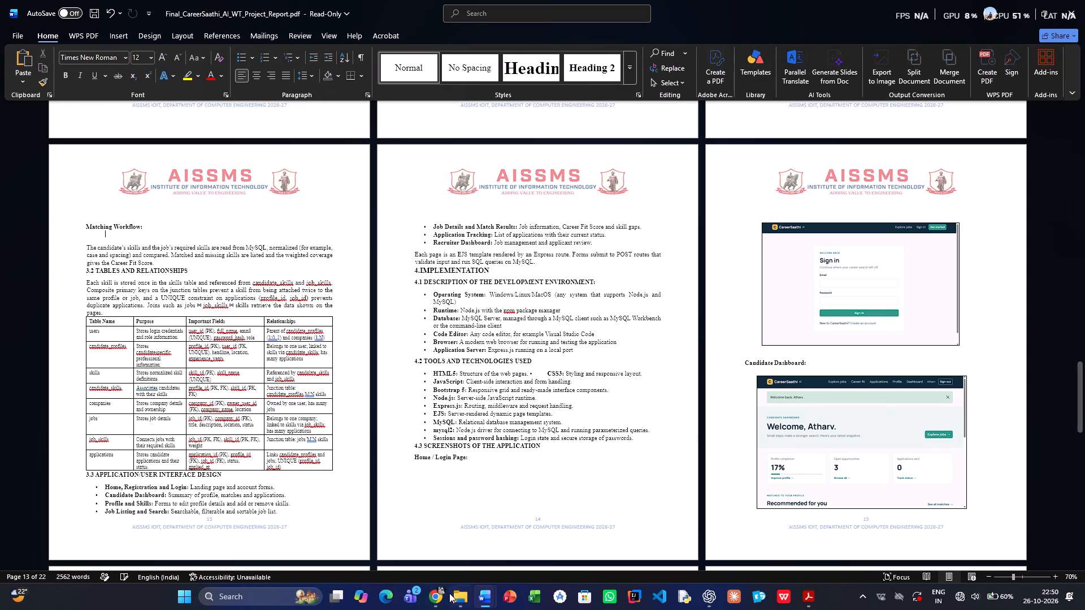
Switch to Chrome, copy the generated Matching Workflow diagram image from ChatGPT, and close its enlarged view.
click(439, 600)
click(390, 525)
right_click(514, 443)
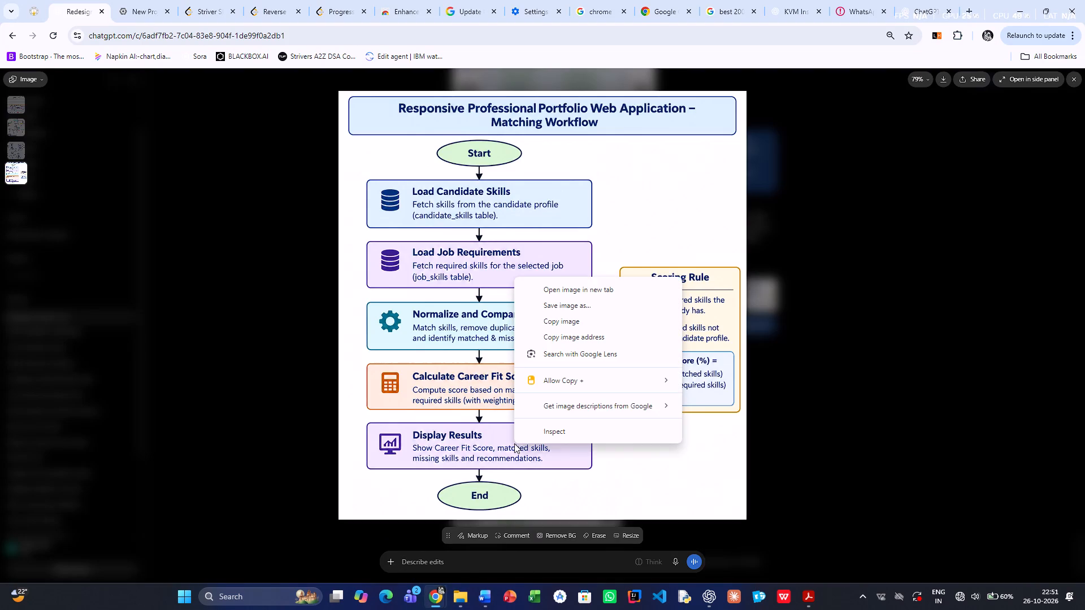
right_click(452, 372)
right_click(502, 242)
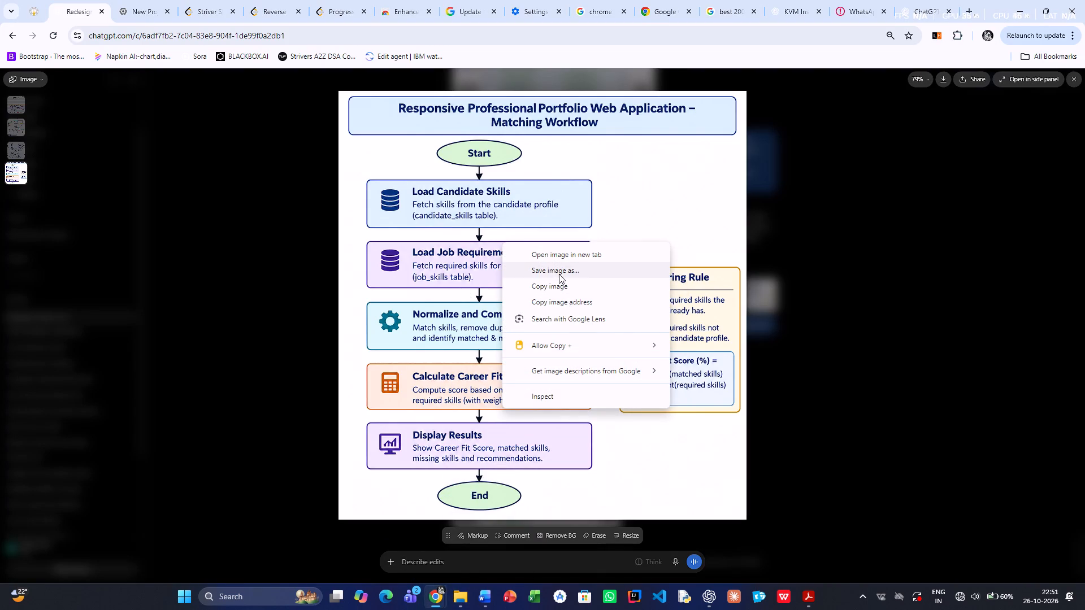
click(555, 291)
click(1004, 376)
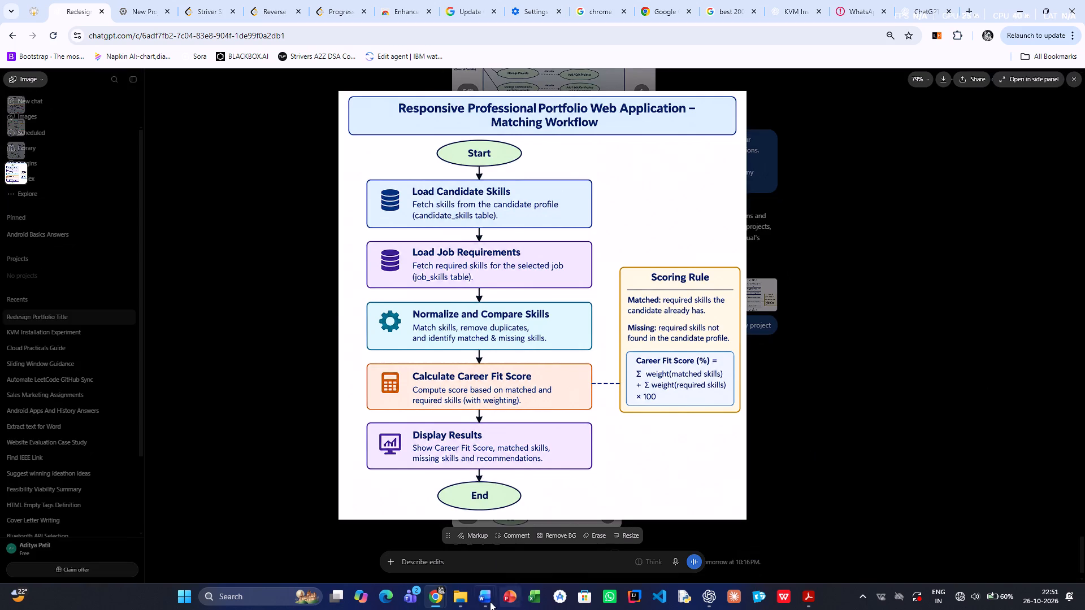
Return to Word and paste the copied diagram as a picture on the empty line under the Matching Workflow heading.
click(543, 538)
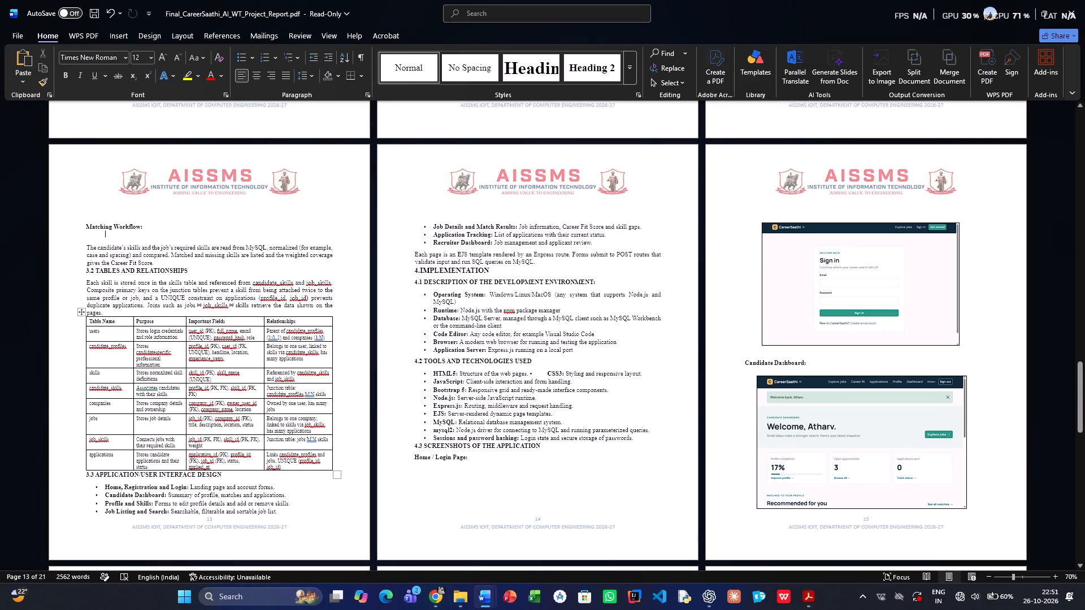
right_click(112, 237)
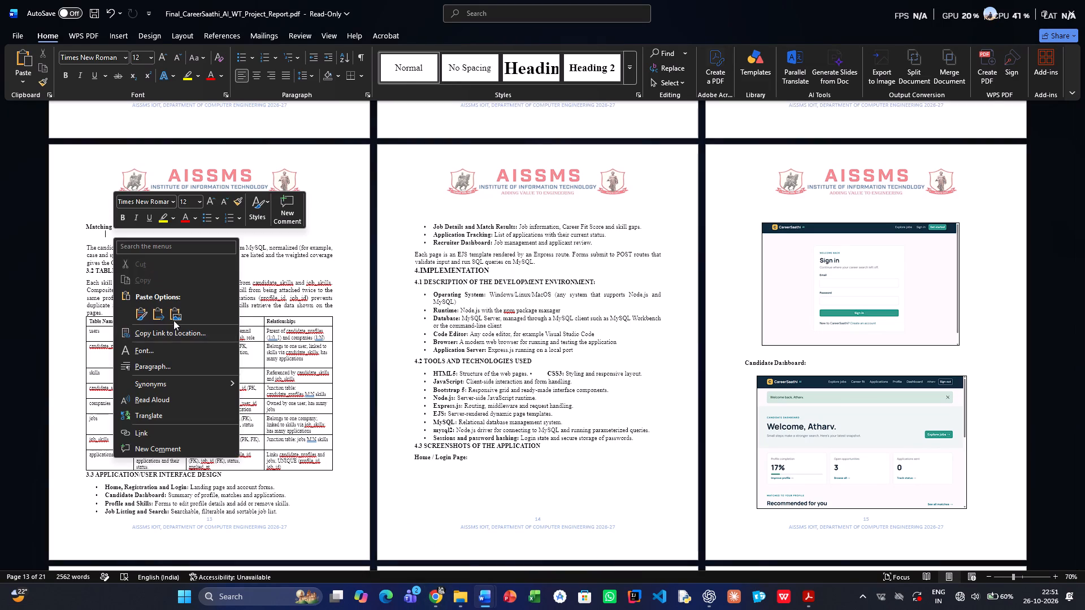
click(173, 320)
Shrink the pasted diagram until it fits on the same page under the Matching Workflow heading.
click(476, 261)
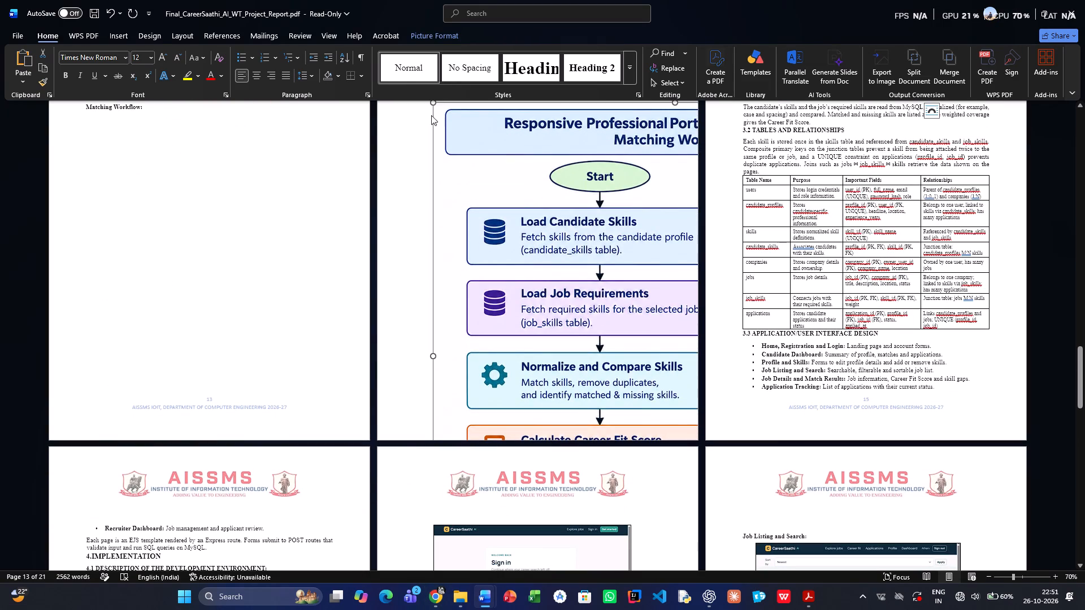
drag(435, 102, 651, 338)
drag(434, 129, 595, 251)
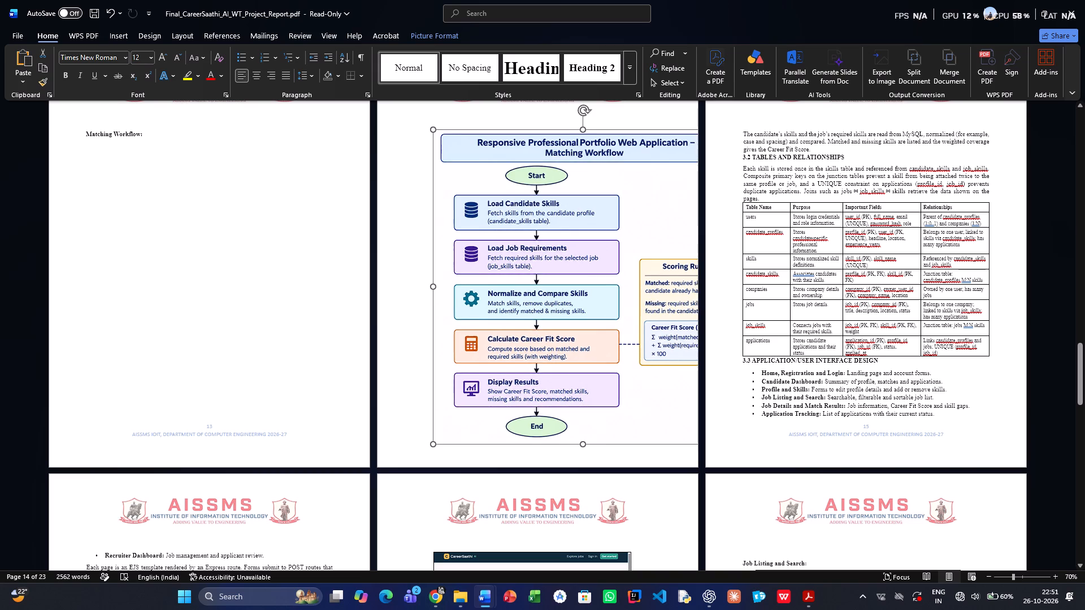
drag(595, 251, 636, 278)
drag(431, 126, 504, 190)
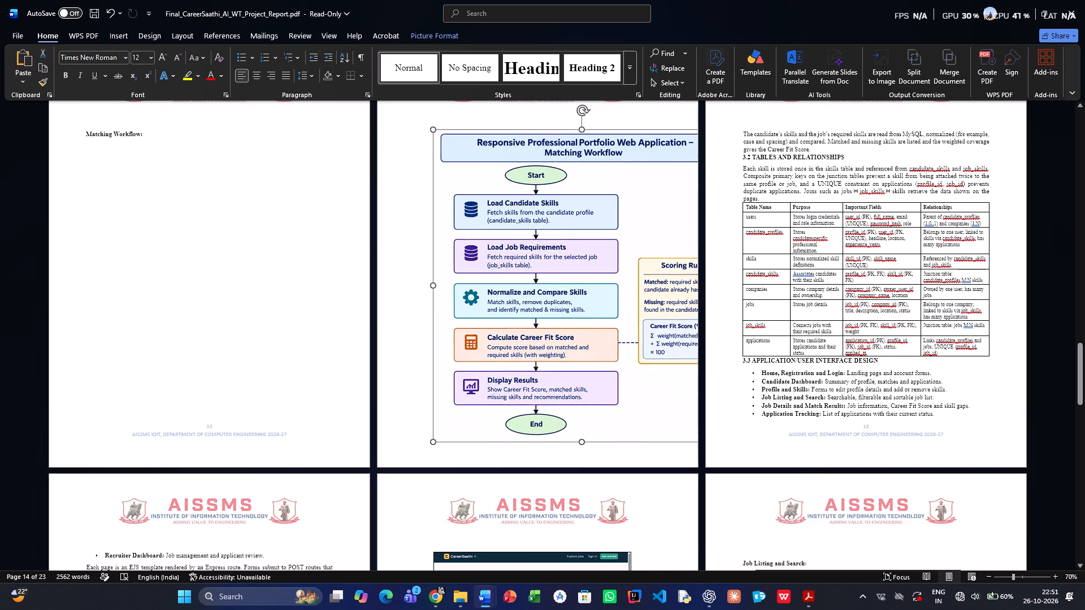
drag(504, 190, 668, 291)
drag(542, 233, 401, 249)
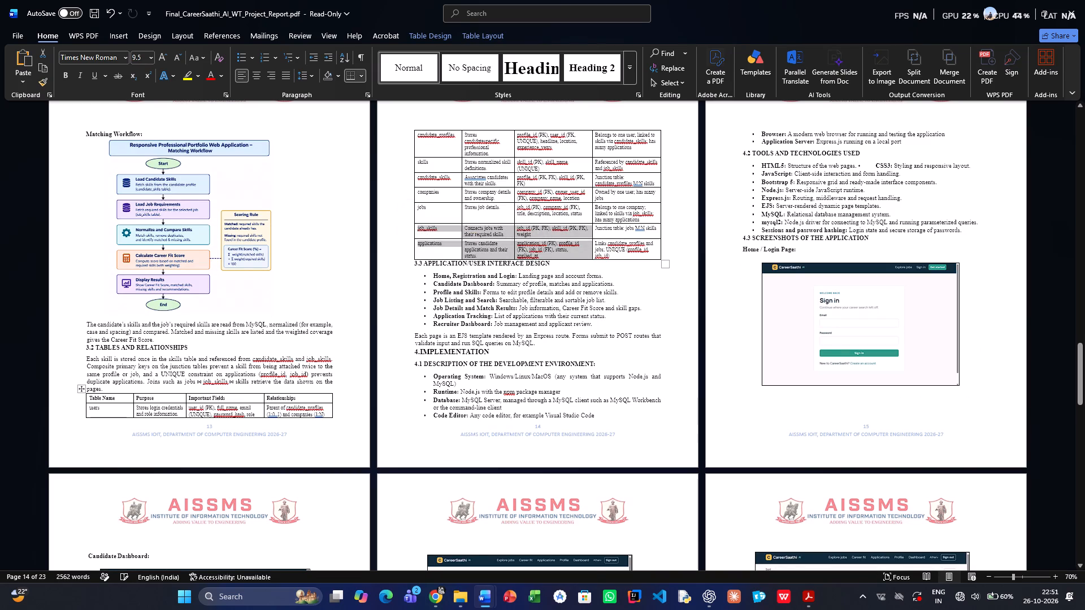
Set the Matching Workflow diagram to wrap with text so it can be positioned freely, and move it lower on the page.
drag(214, 205, 220, 262)
drag(206, 239, 211, 272)
click(294, 146)
click(349, 230)
drag(183, 205, 193, 242)
Stretch the Matching Workflow diagram on both sides and upward so it fills nearly the text width directly below its heading.
drag(285, 258, 300, 260)
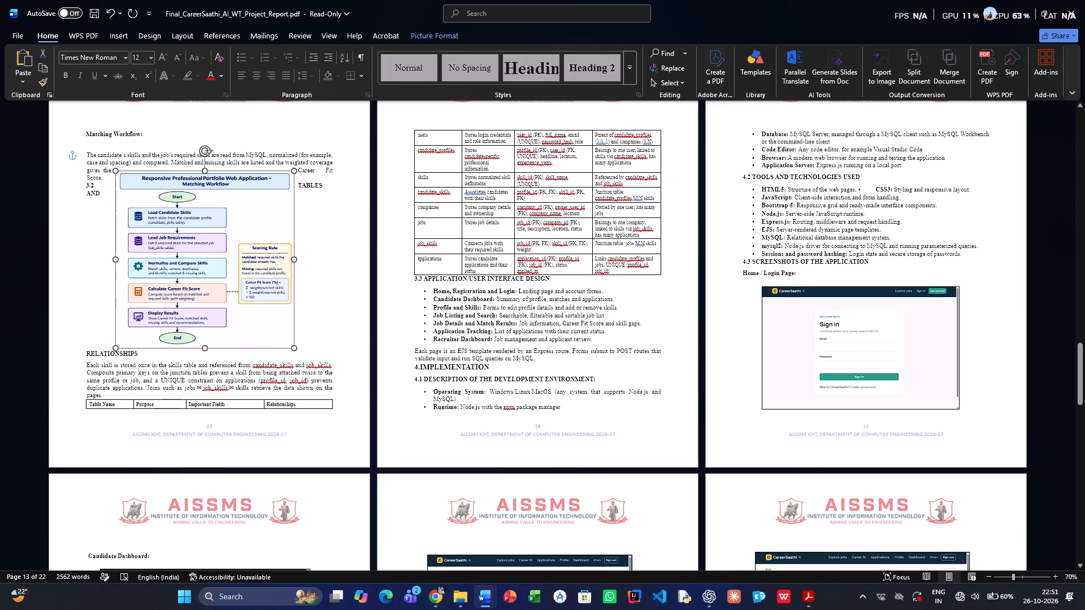
drag(300, 260, 305, 259)
drag(118, 261, 96, 259)
drag(198, 170, 199, 161)
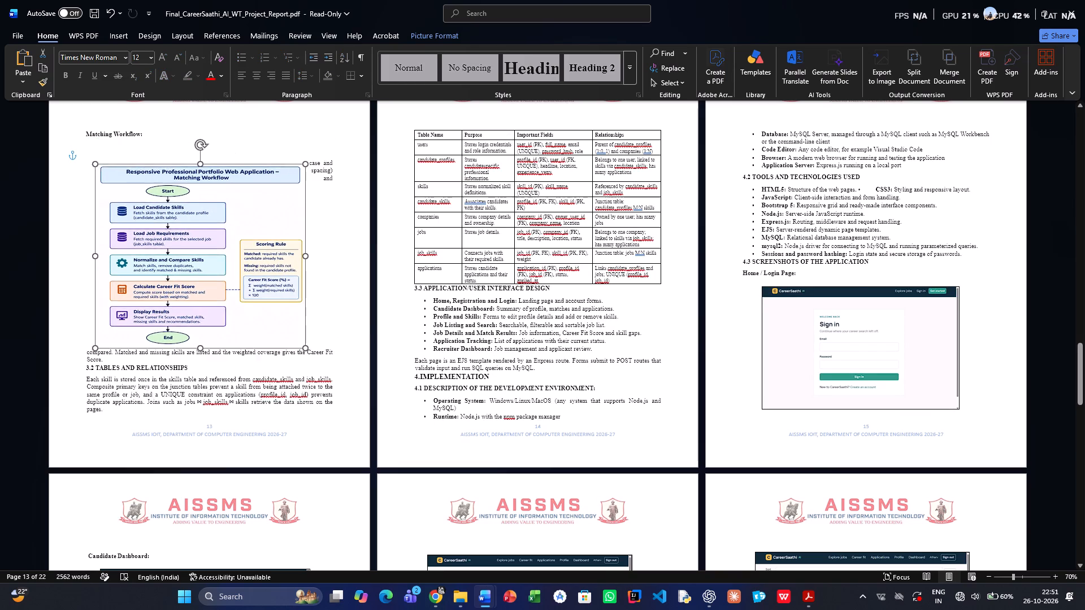
drag(199, 161, 201, 153)
drag(307, 249, 320, 252)
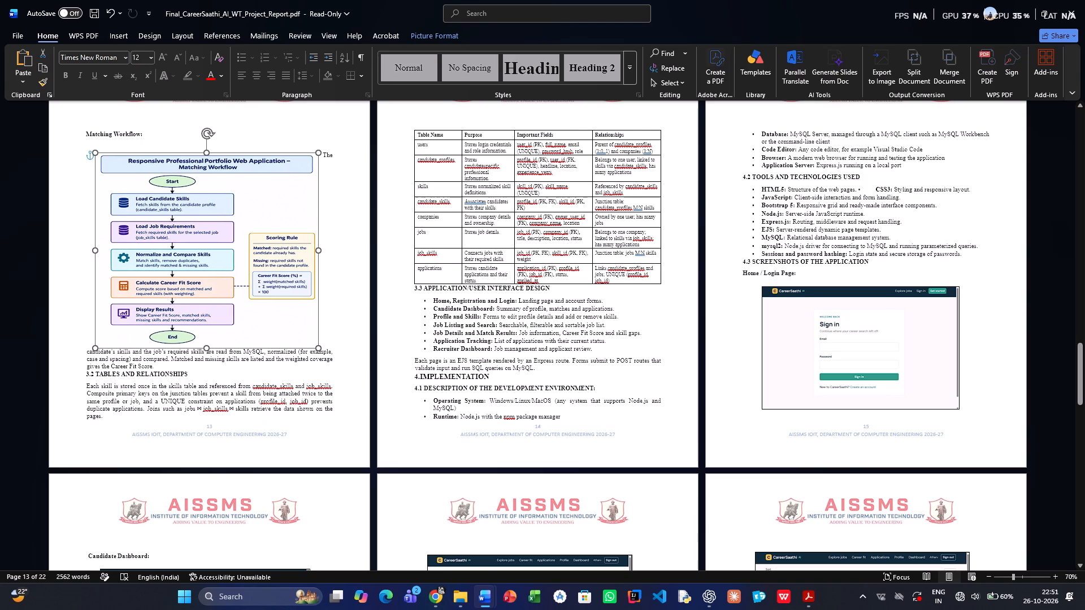
drag(320, 252, 324, 254)
click(61, 315)
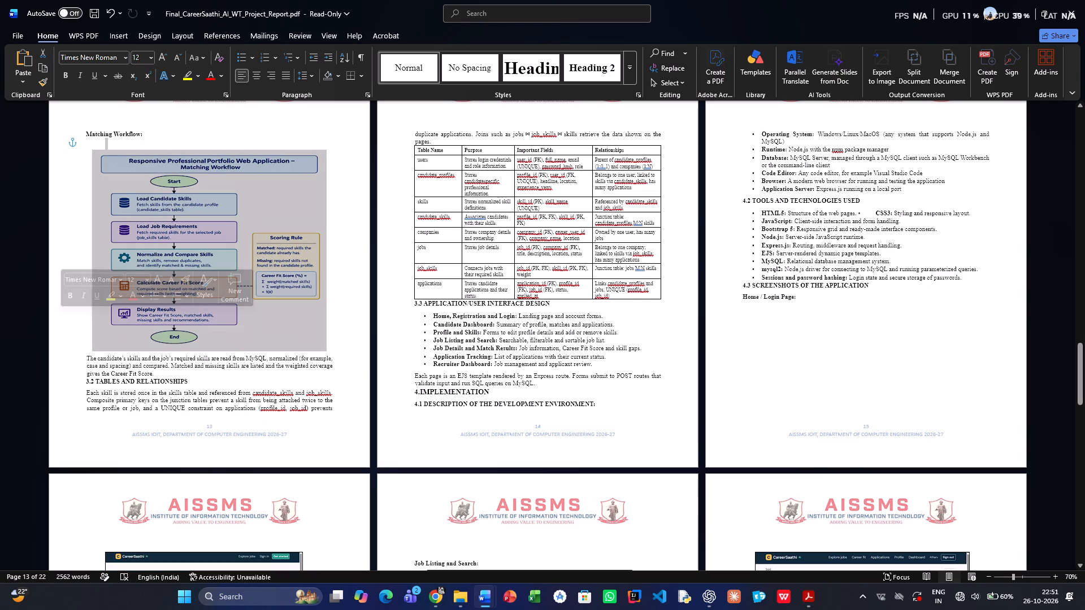
Move the Matching Workflow diagram up closer to its heading and stretch it downward to just above the candidate's-skills paragraph.
click(84, 371)
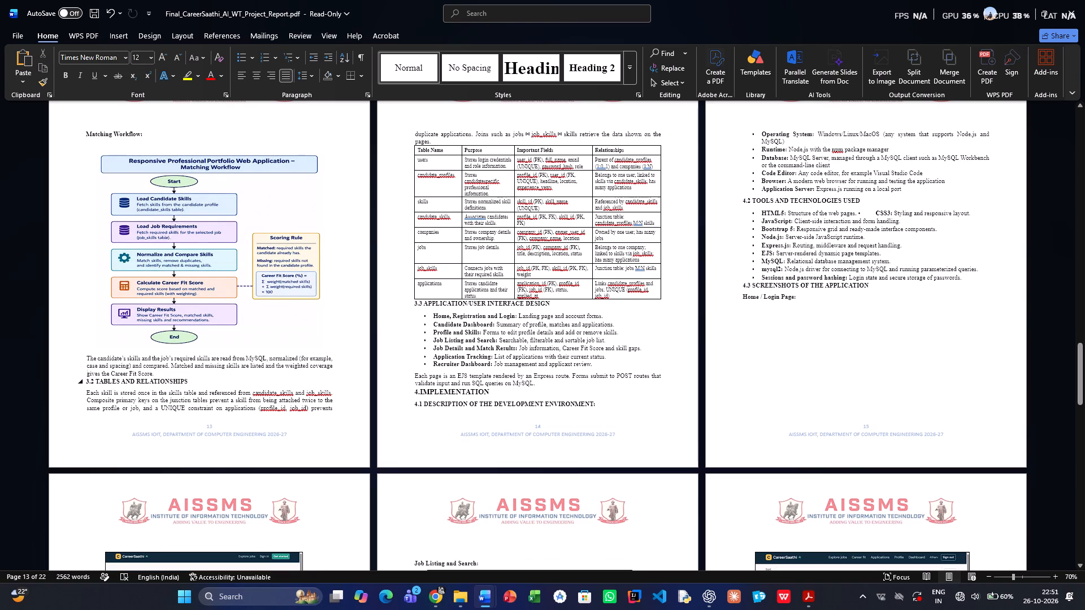
click(186, 311)
drag(172, 282, 171, 267)
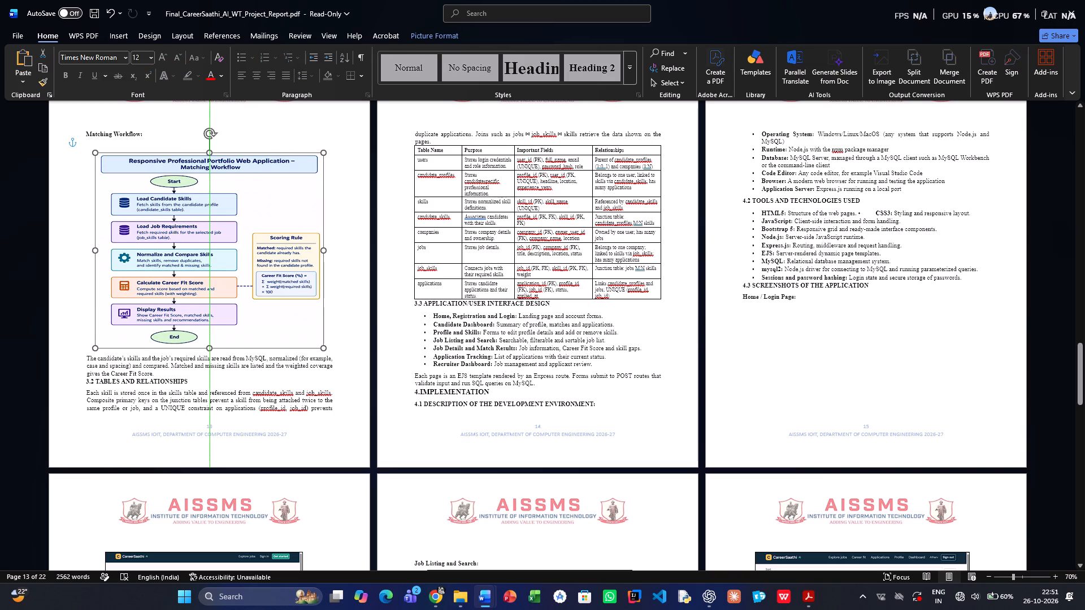
drag(171, 267, 171, 275)
drag(209, 342, 211, 348)
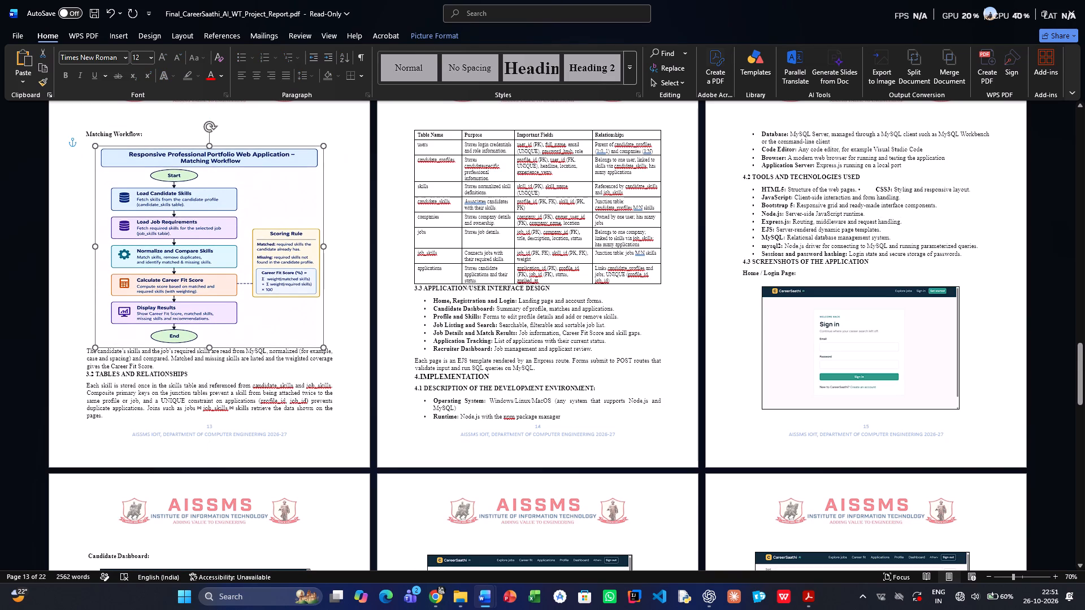
drag(211, 348, 211, 349)
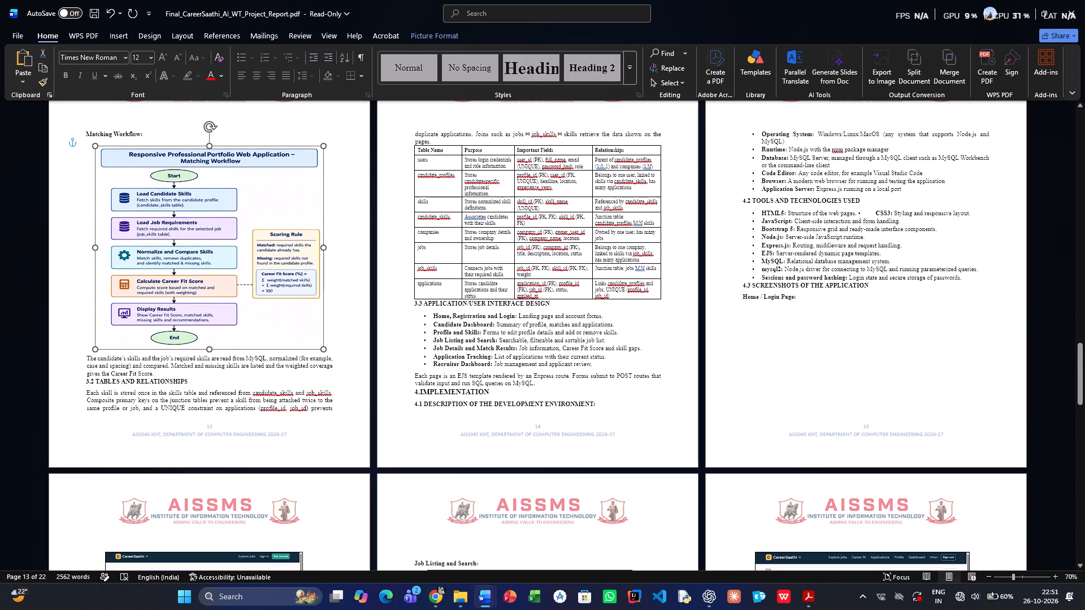
drag(211, 349, 213, 376)
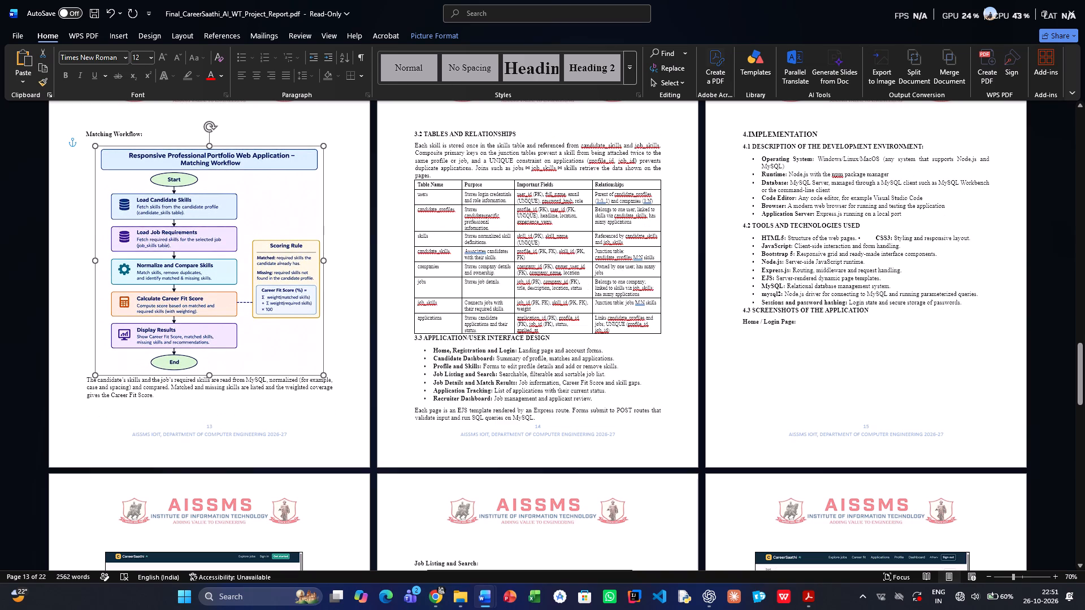
drag(213, 376, 213, 371)
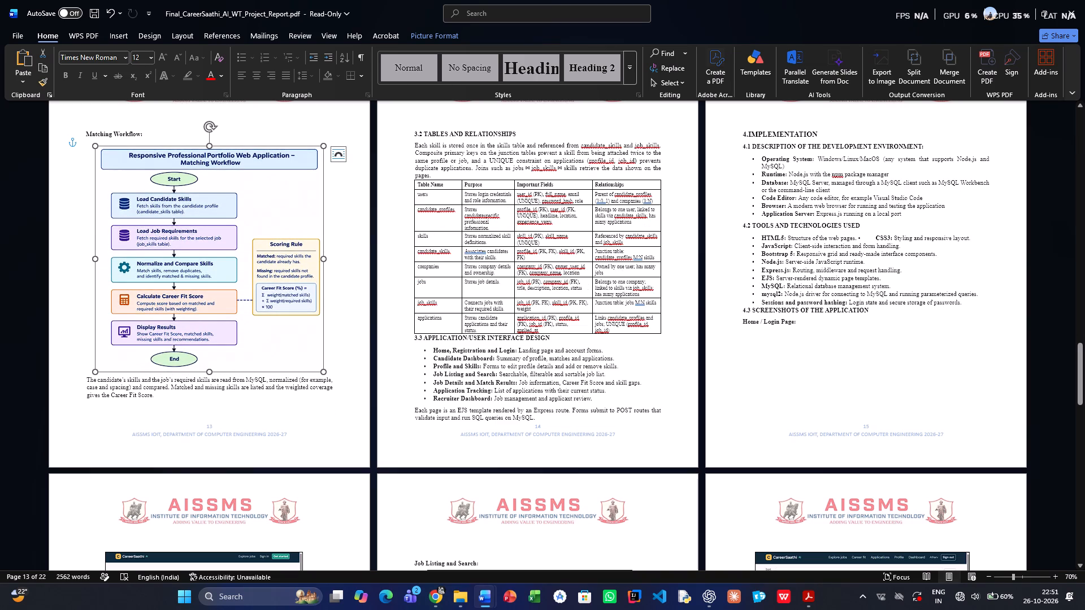
click(832, 424)
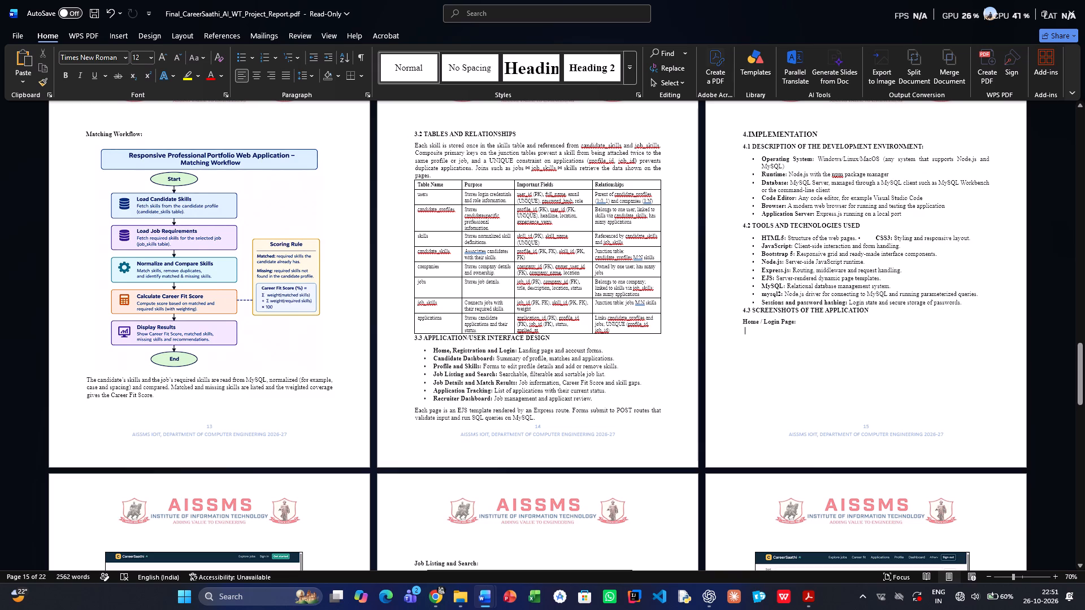
drag(86, 375, 607, 428)
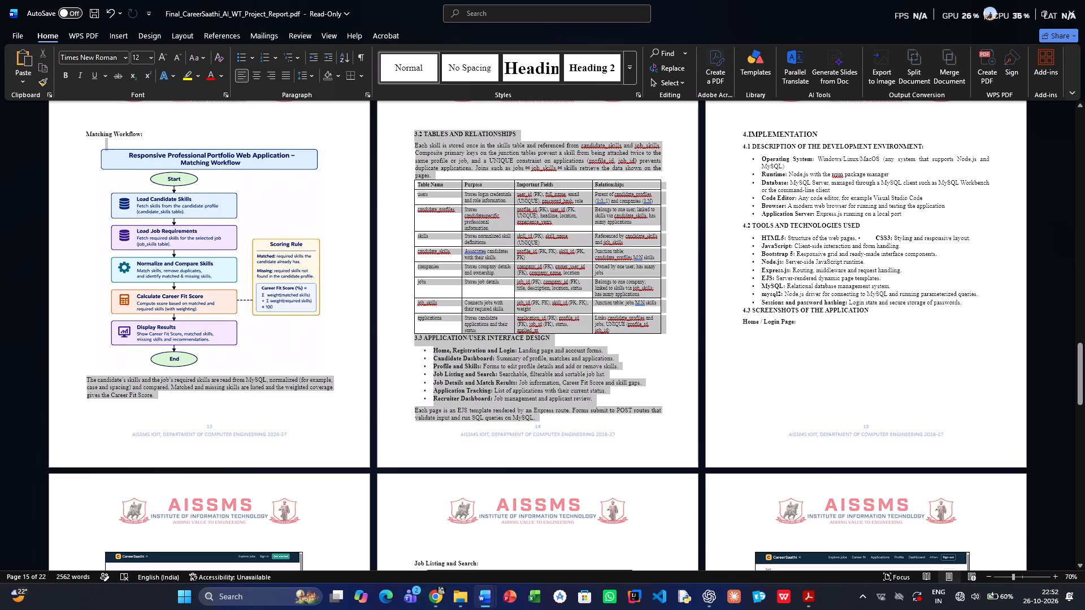
drag(607, 428, 606, 427)
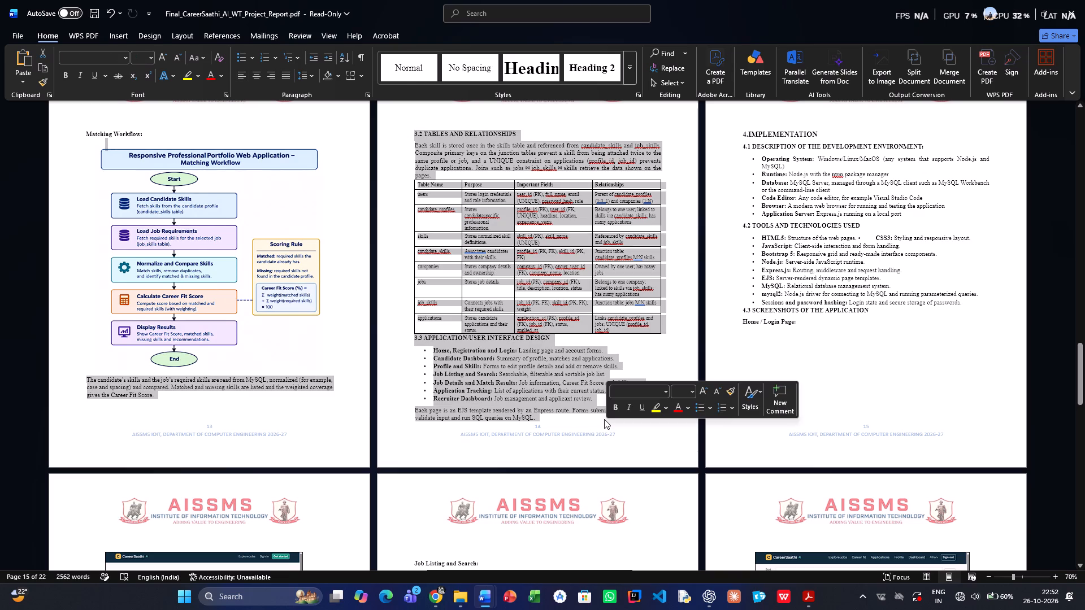
key(ctrl+c)
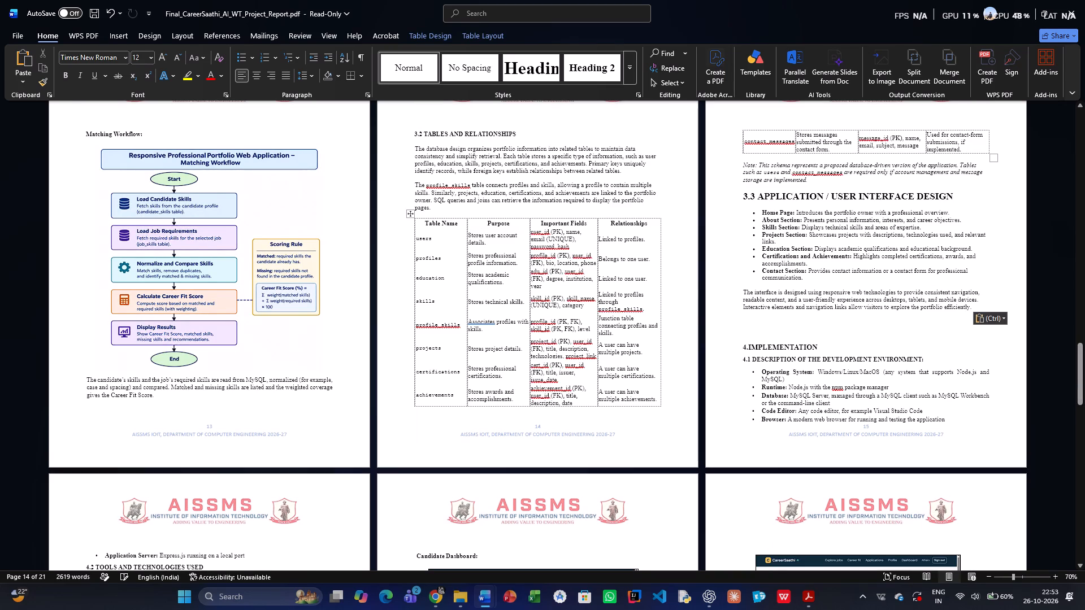
click(411, 215)
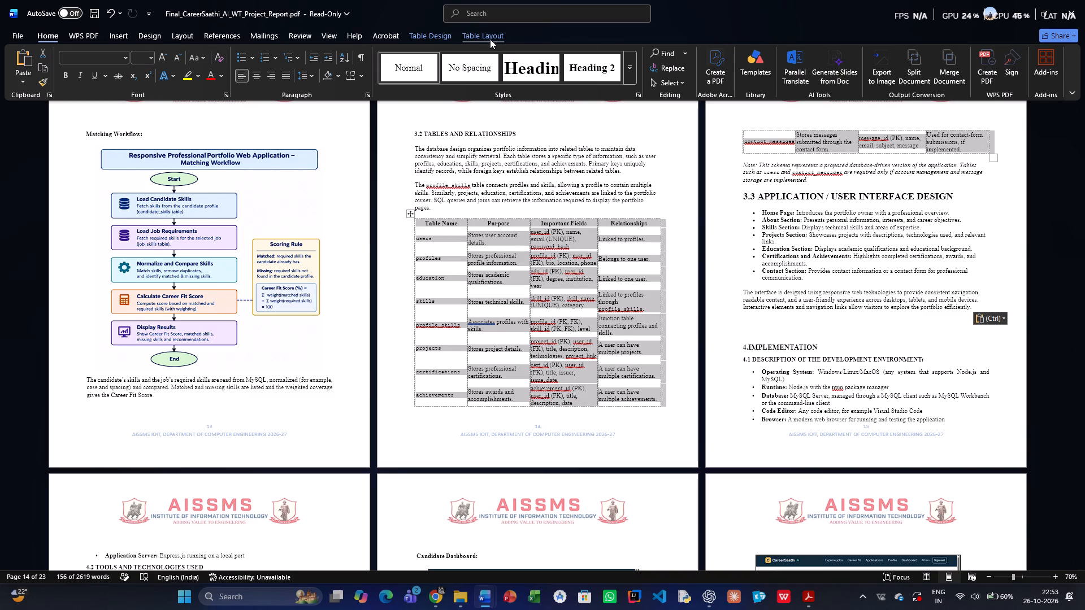
click(490, 37)
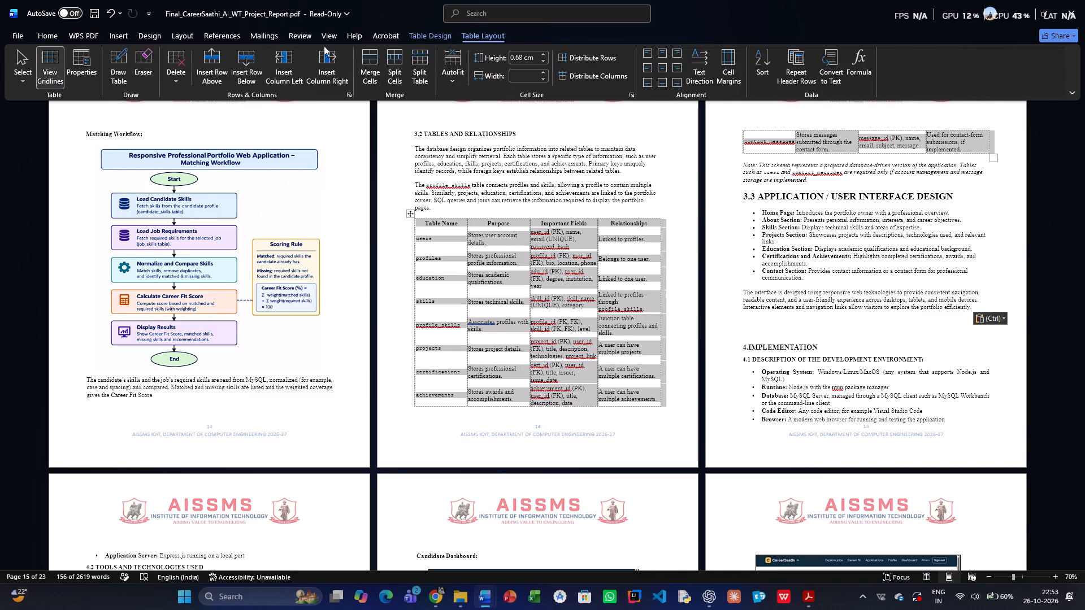
click(436, 29)
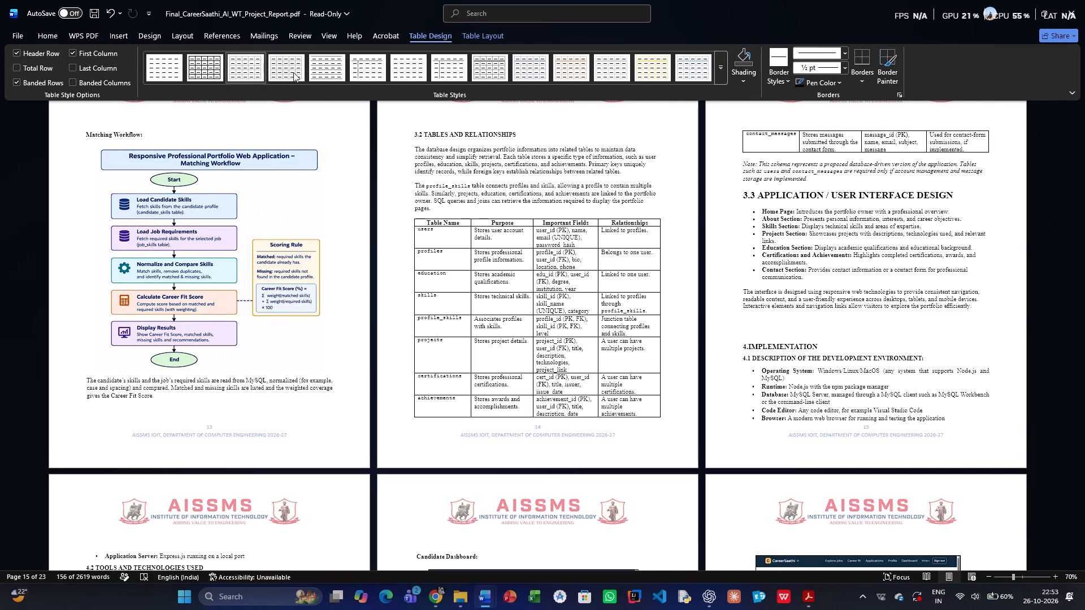
click(212, 68)
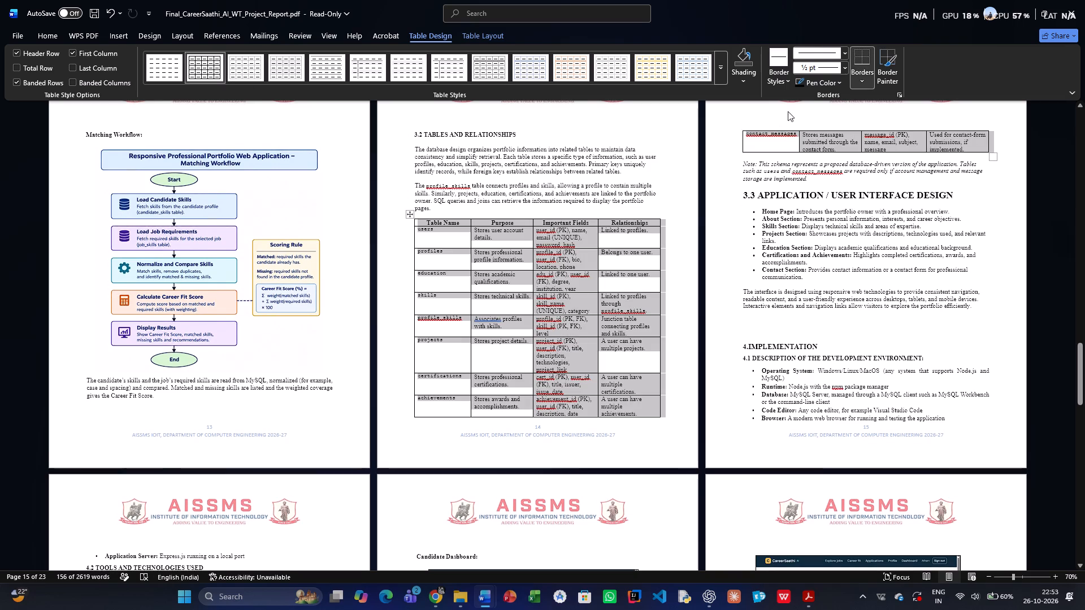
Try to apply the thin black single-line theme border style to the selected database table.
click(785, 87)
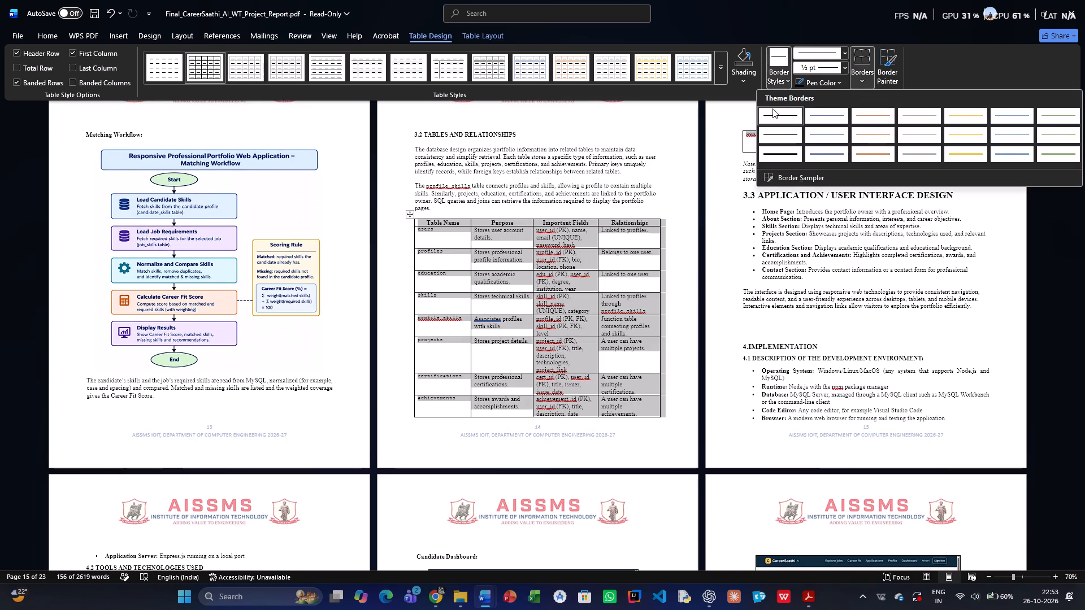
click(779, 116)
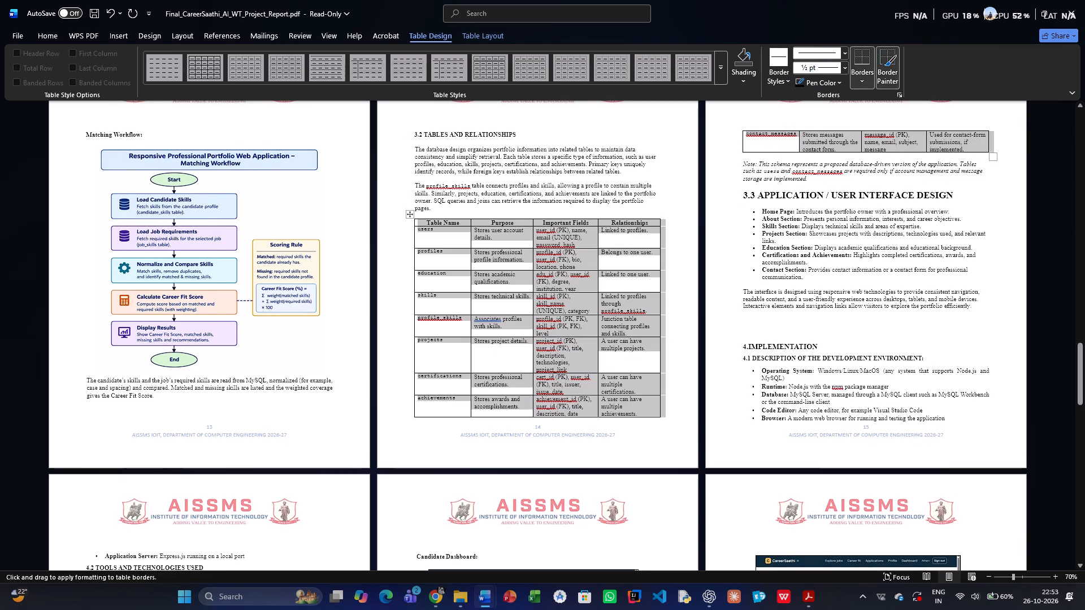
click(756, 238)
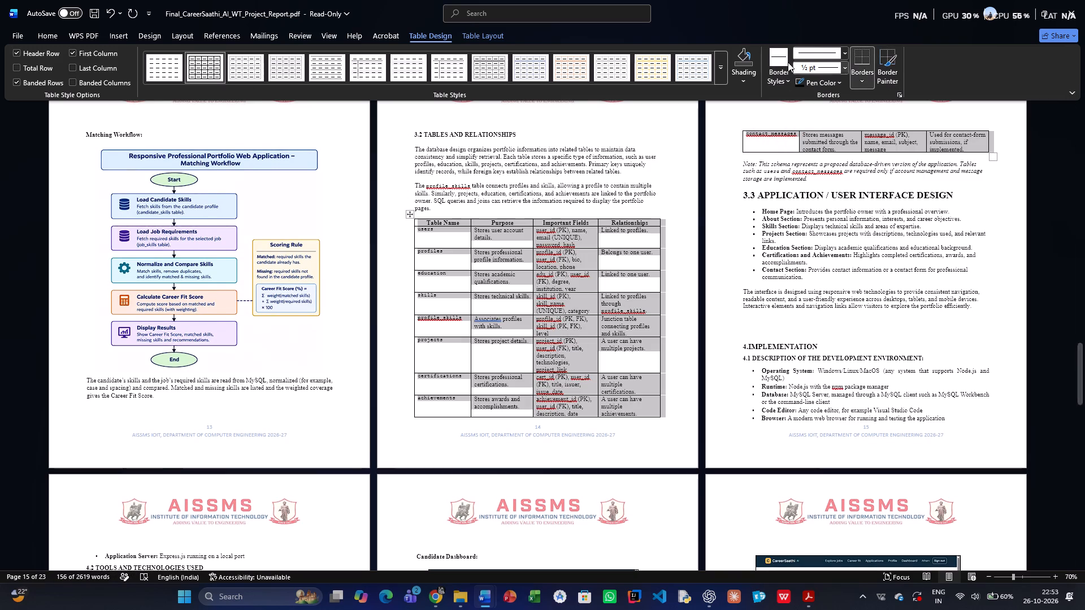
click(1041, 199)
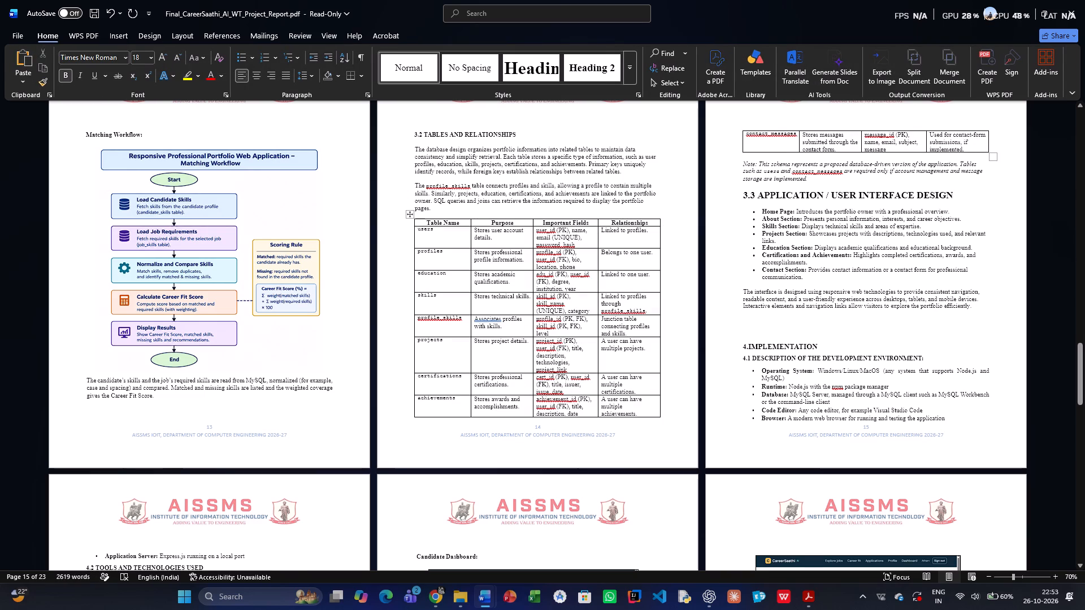
Delete the italic note about the proposed schema between the database table and the 3.3 heading.
drag(743, 163, 814, 184)
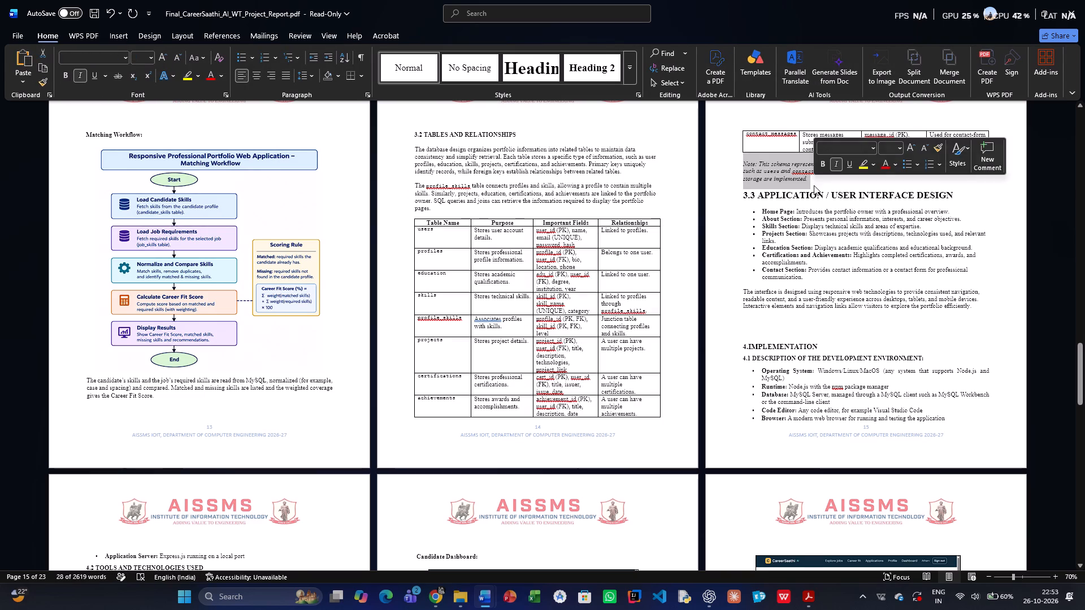
key(BackSpace)
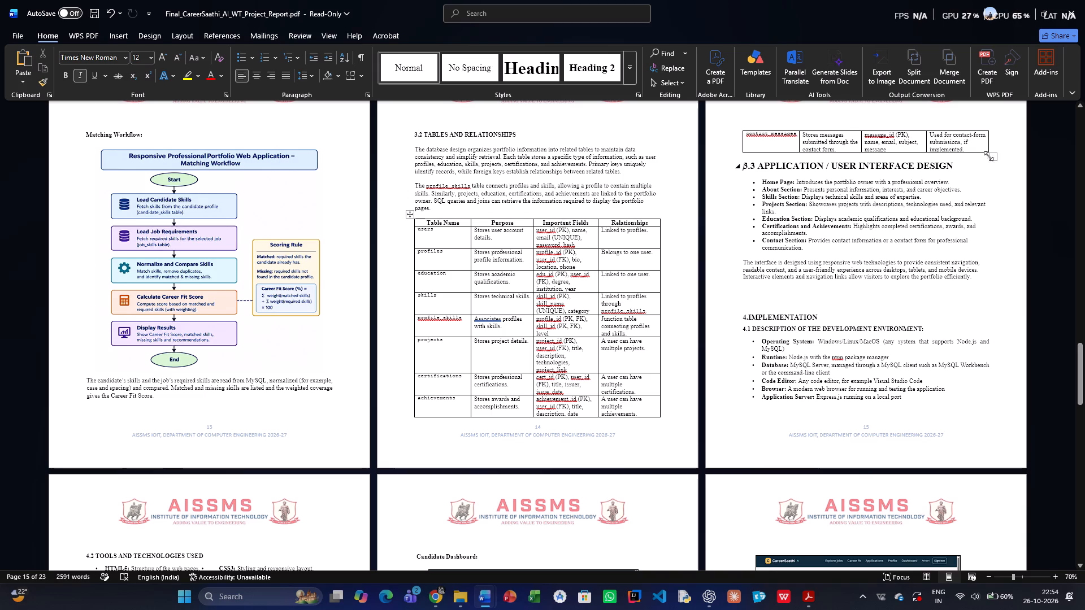
Resize the database table from its corner, widening it until the contact_messages row fits on the same page as the other rows.
drag(991, 159, 982, 146)
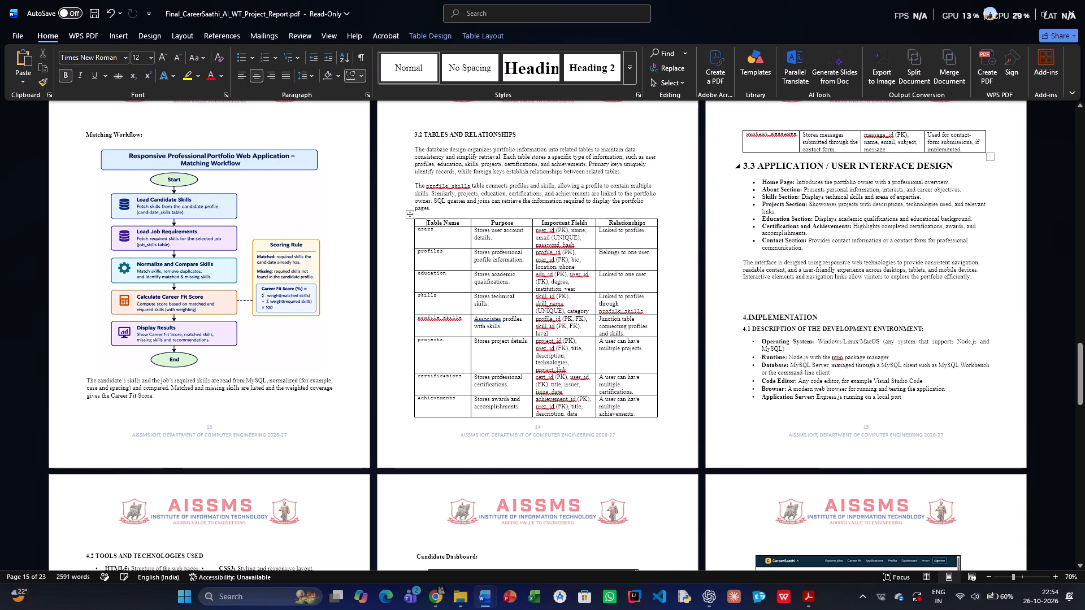
drag(990, 156, 967, 136)
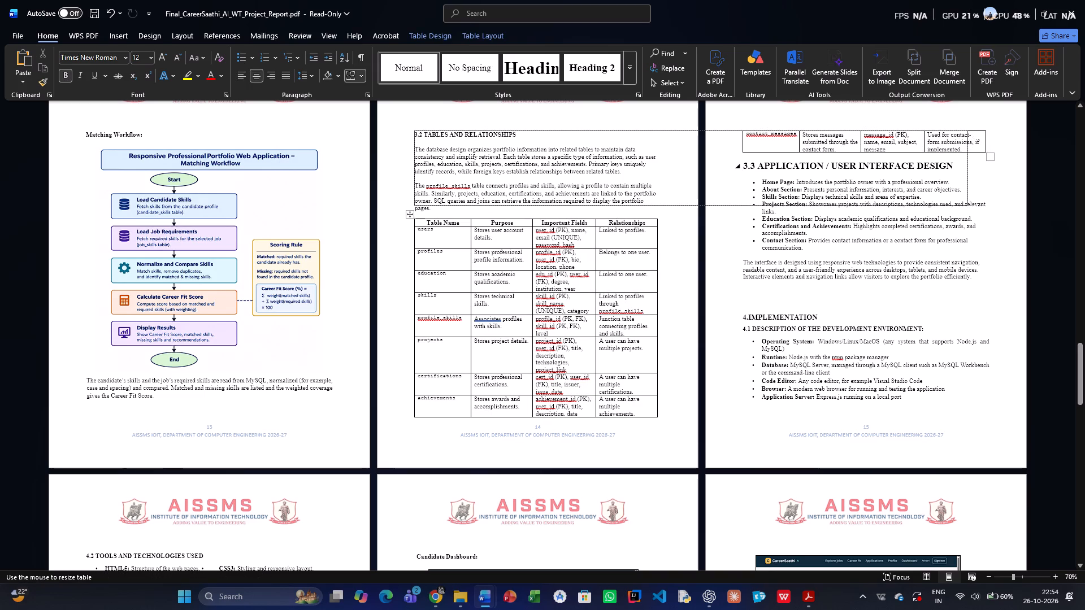
drag(967, 136, 966, 130)
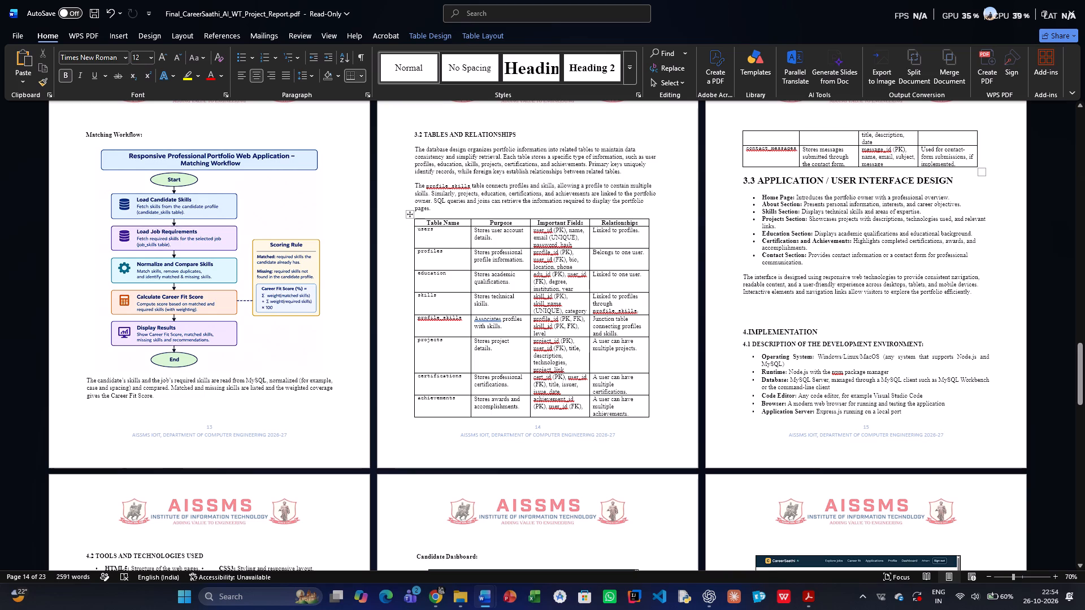
drag(983, 172, 1034, 177)
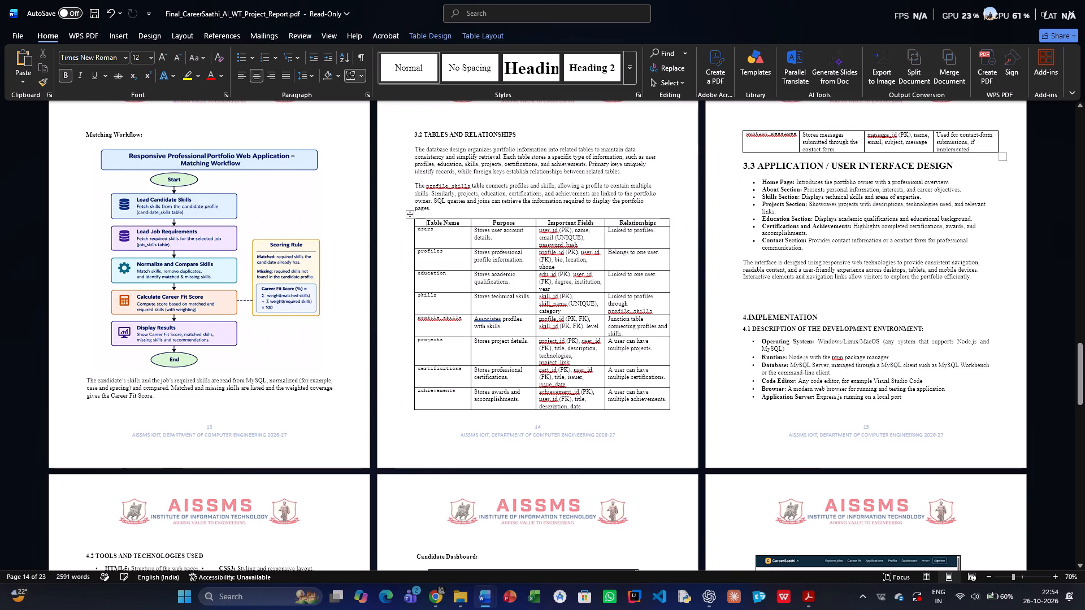
drag(1002, 155, 1015, 162)
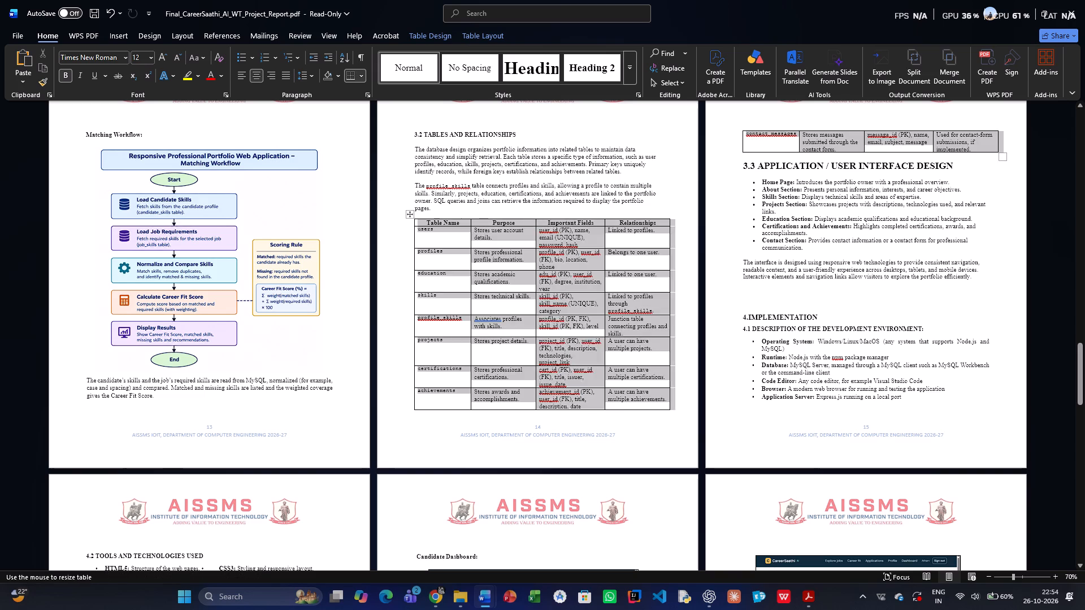
drag(1015, 162, 1039, 167)
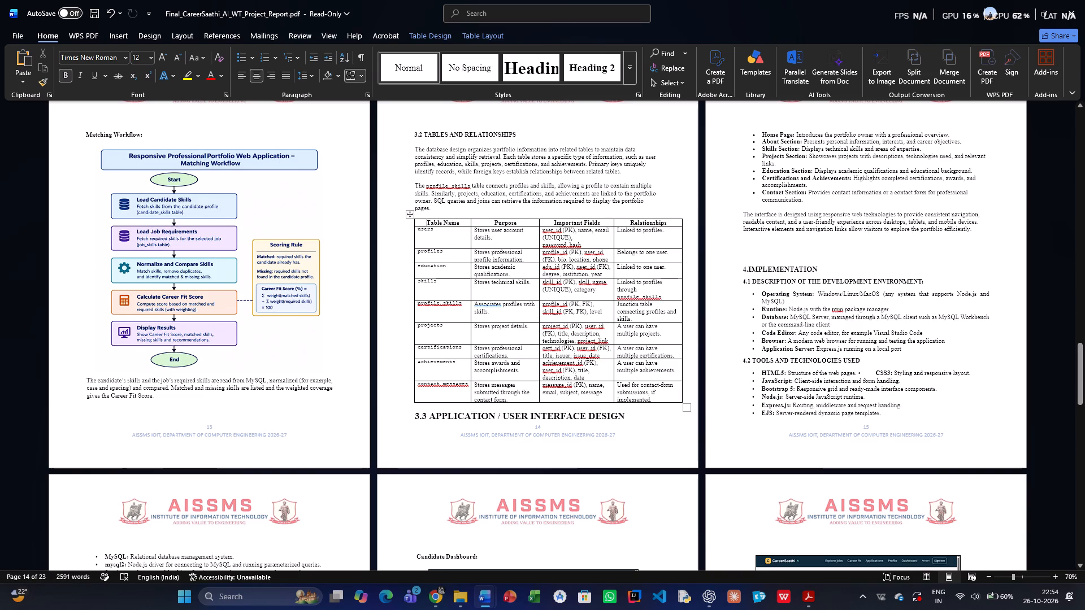
Insert an empty line below the database table so the 3.3 heading starts on the next page.
click(415, 410)
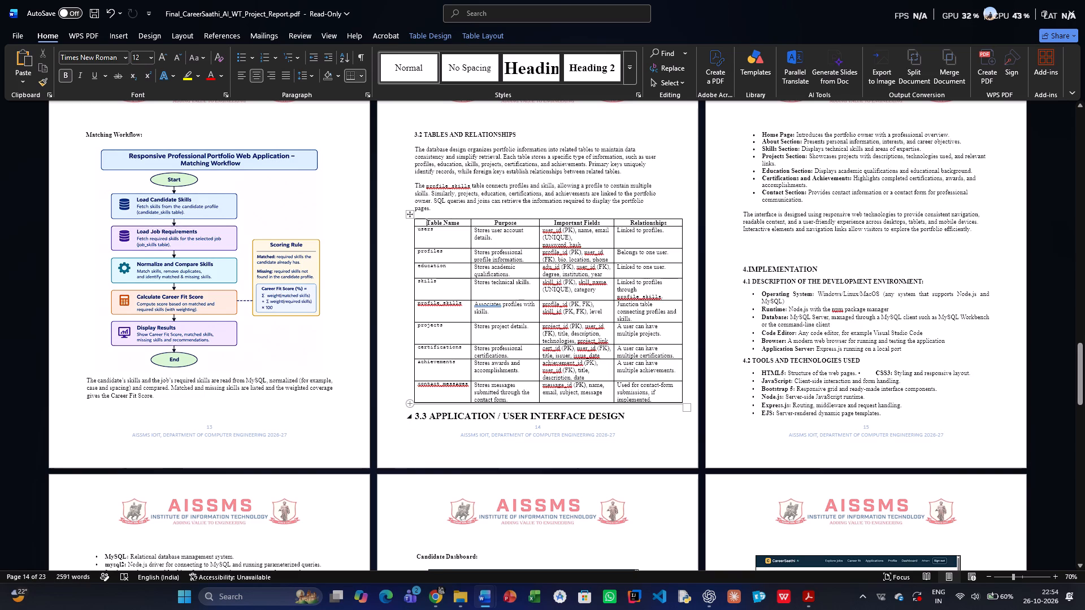
key(Return)
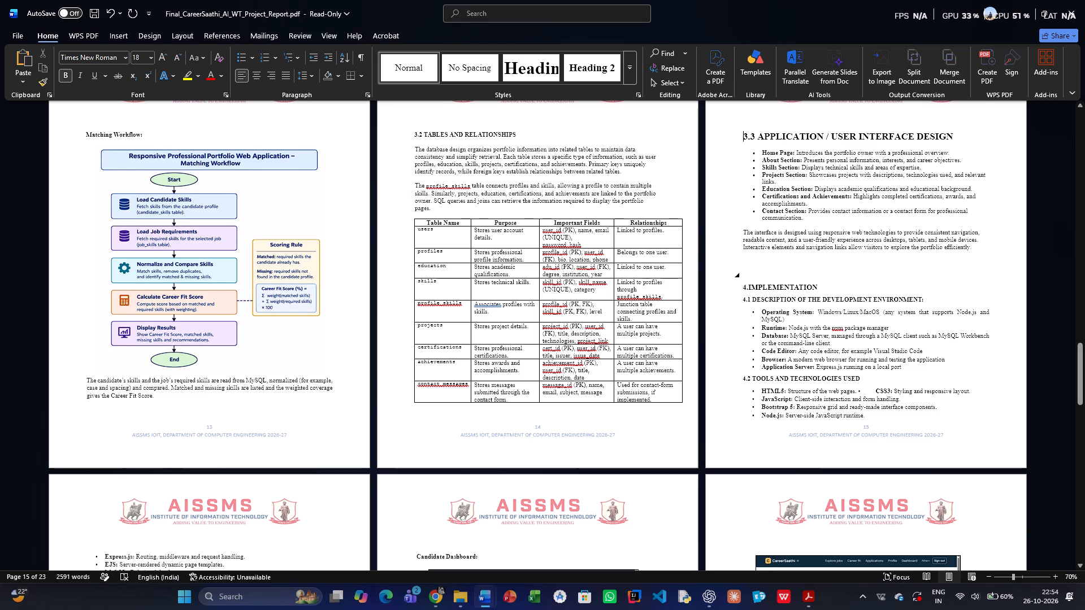
Reduce the font size of the 3.3 APPLICATION / USER INTERFACE DESIGN heading to 14.
drag(744, 137, 923, 132)
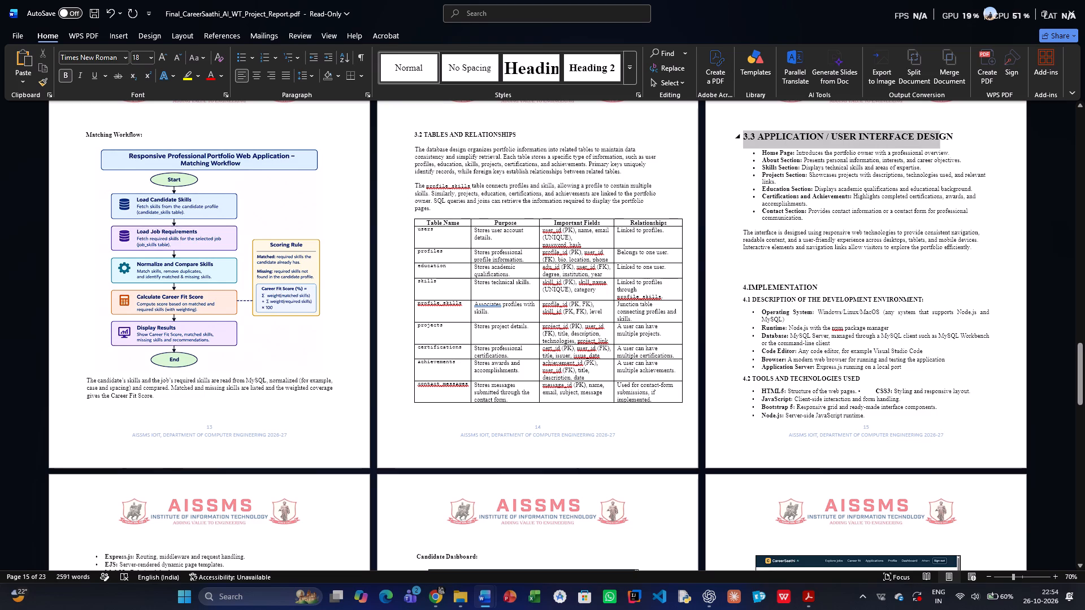
drag(923, 132, 939, 132)
double_click(1005, 97)
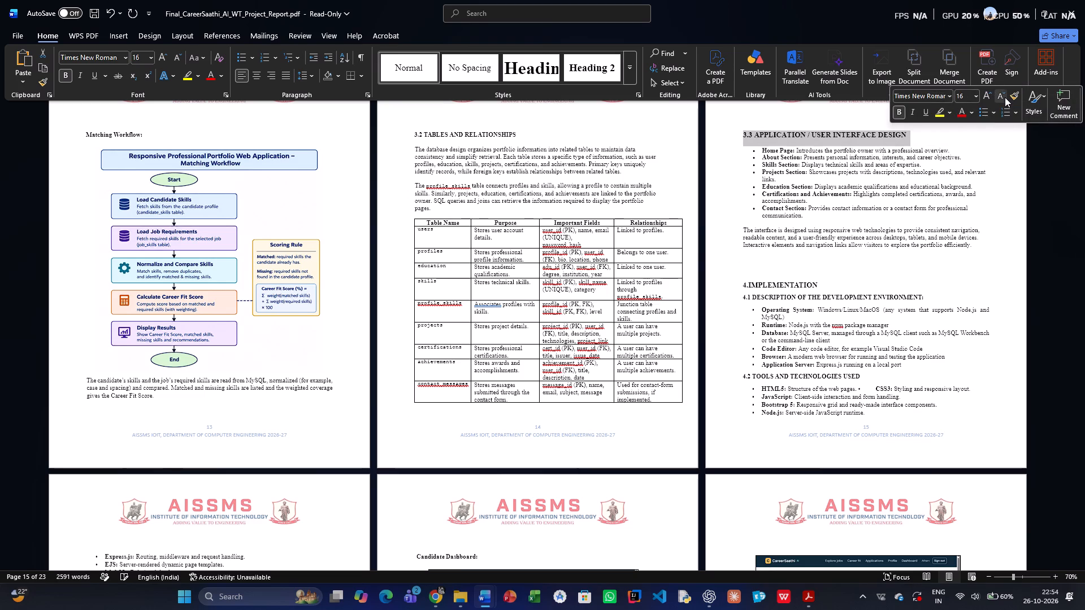
click(1013, 240)
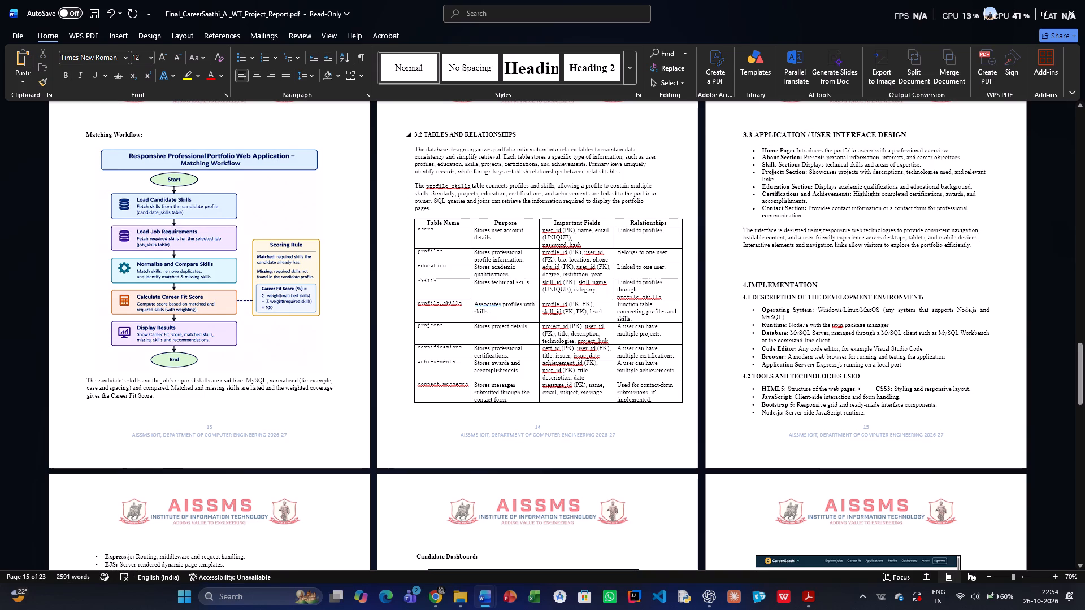
Set the words APPLICATION / USER INTERFACE DESIGN in the 3.3 heading to font size 12.
drag(481, 136, 548, 136)
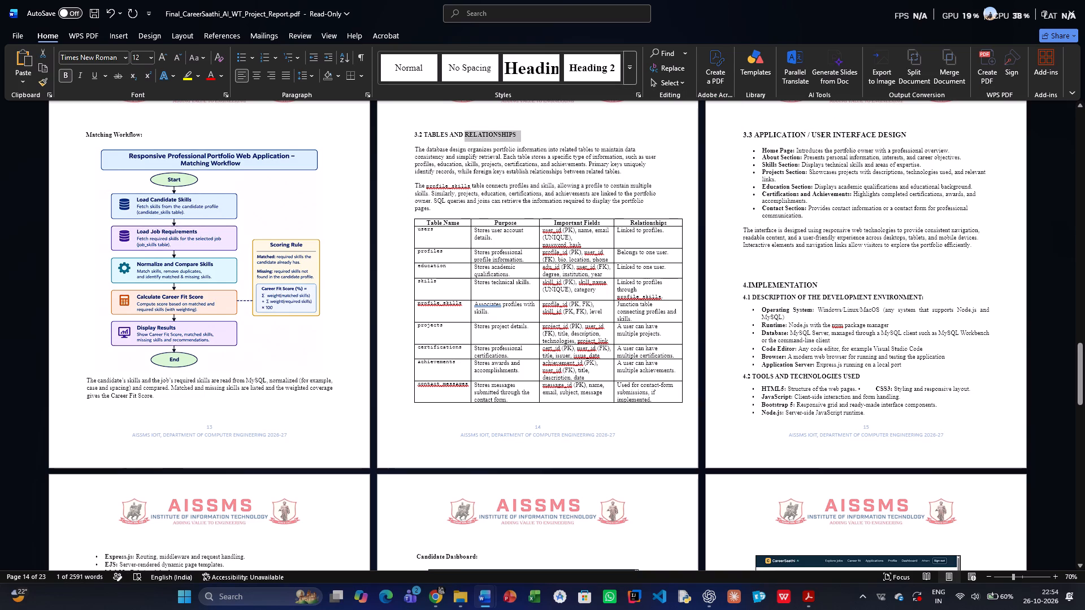
drag(753, 134, 915, 134)
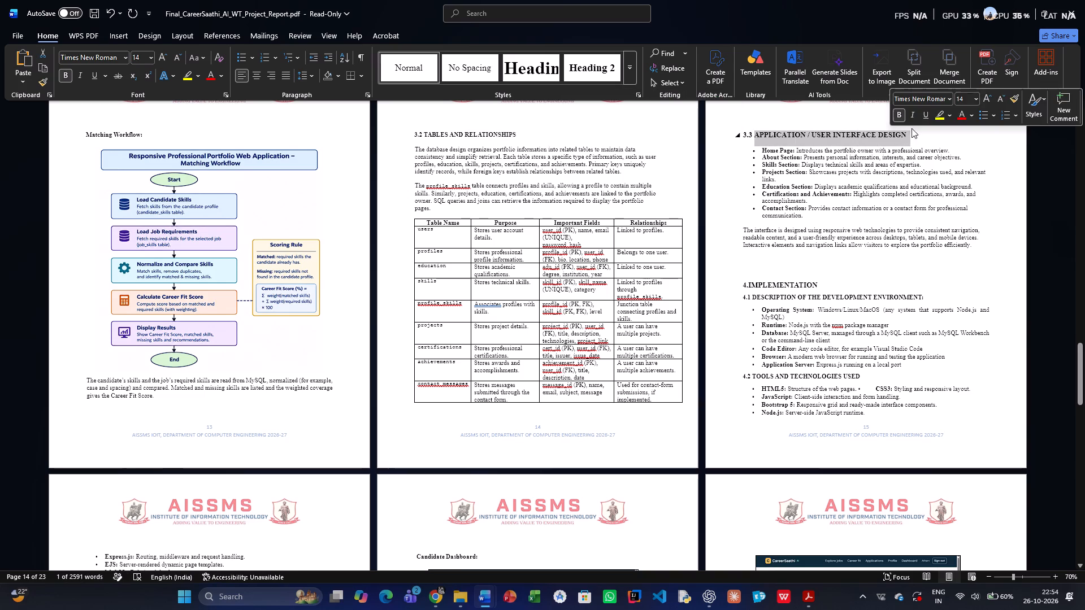
click(997, 99)
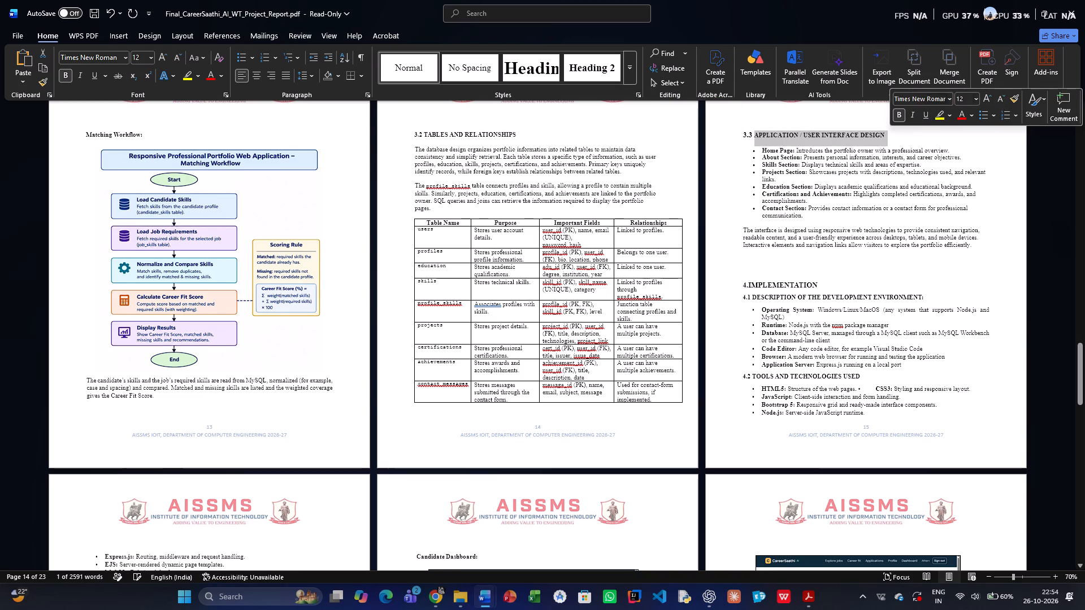
click(1050, 211)
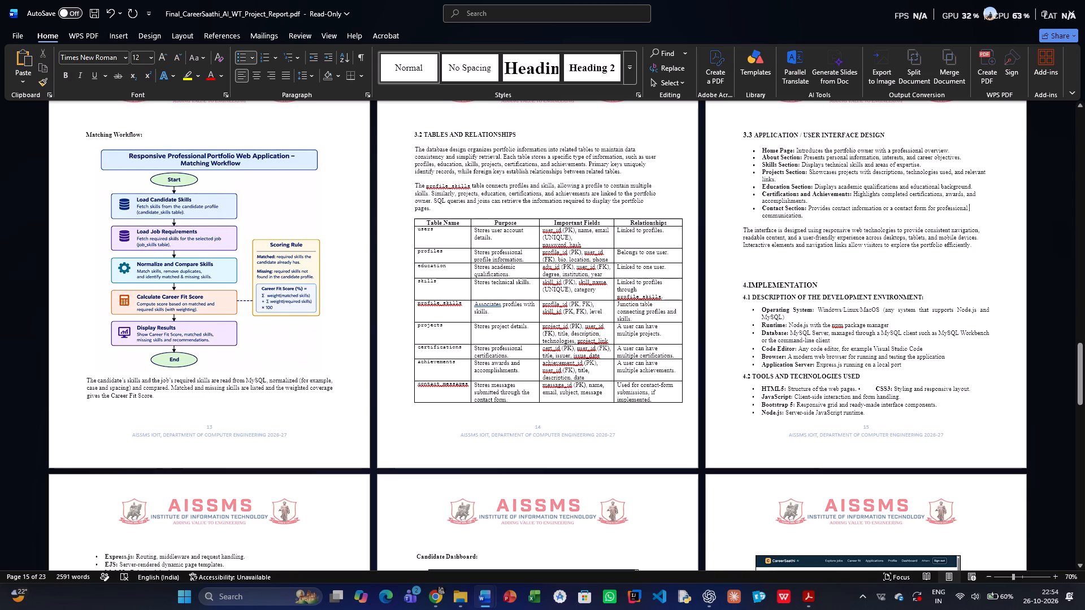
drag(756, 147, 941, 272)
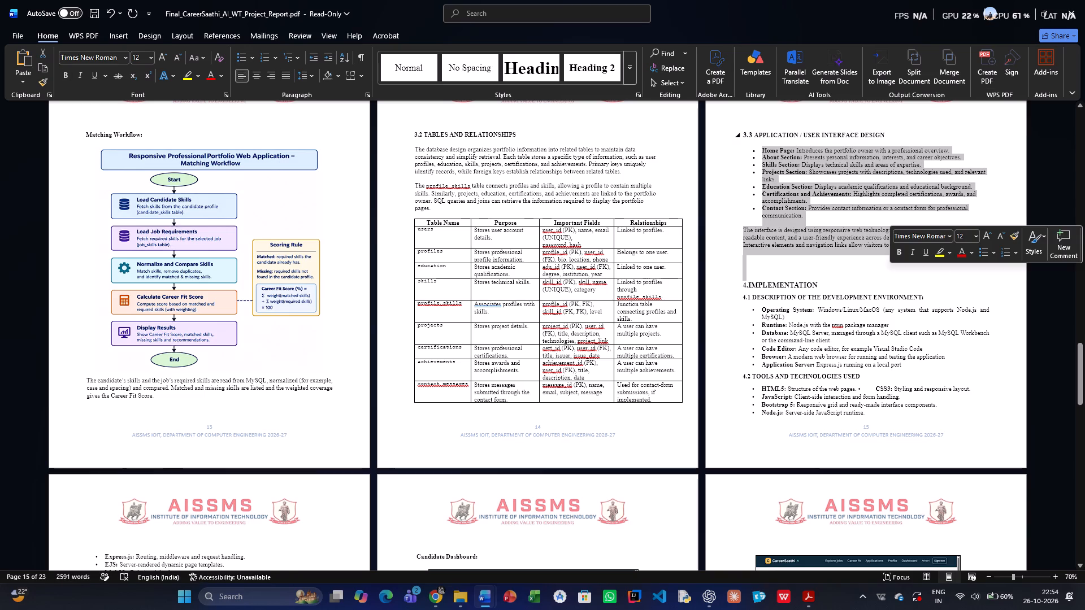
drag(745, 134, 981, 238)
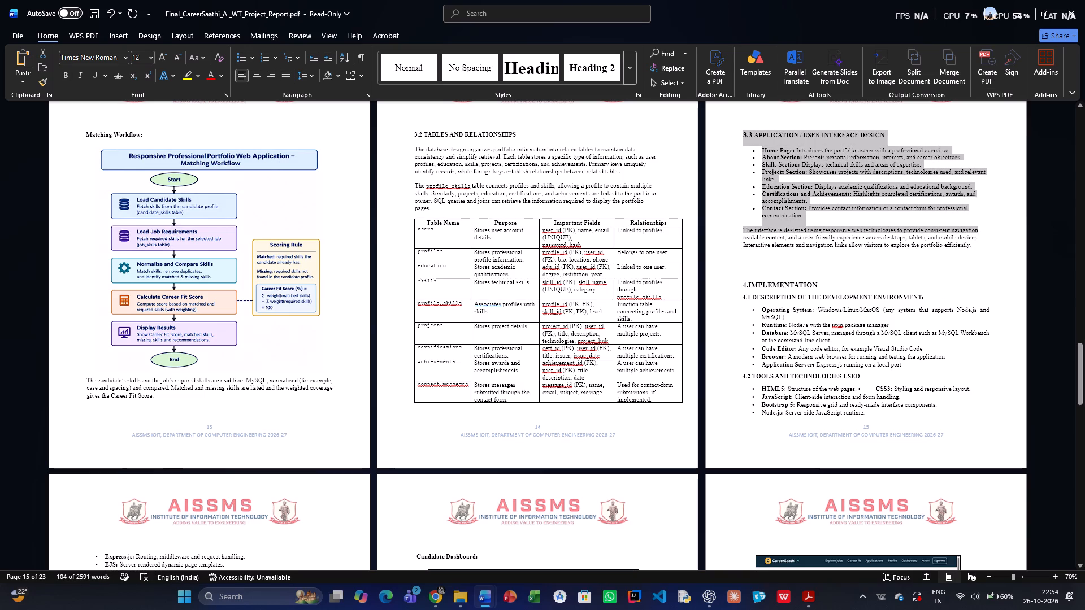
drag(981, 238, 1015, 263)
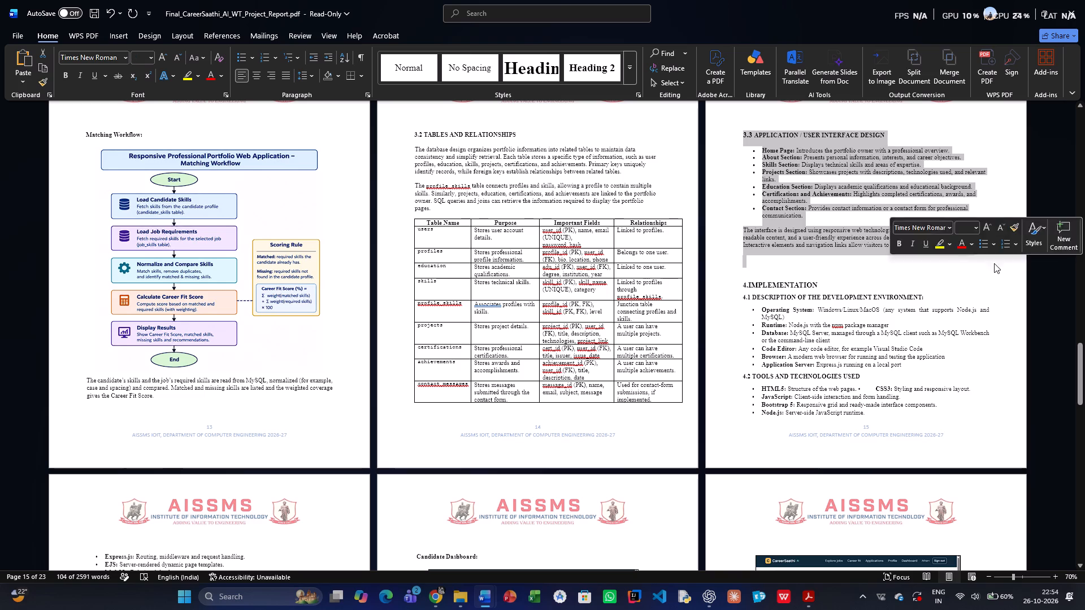
Insert empty lines above the 4.IMPLEMENTATION heading until it starts at the top of the next page.
click(751, 273)
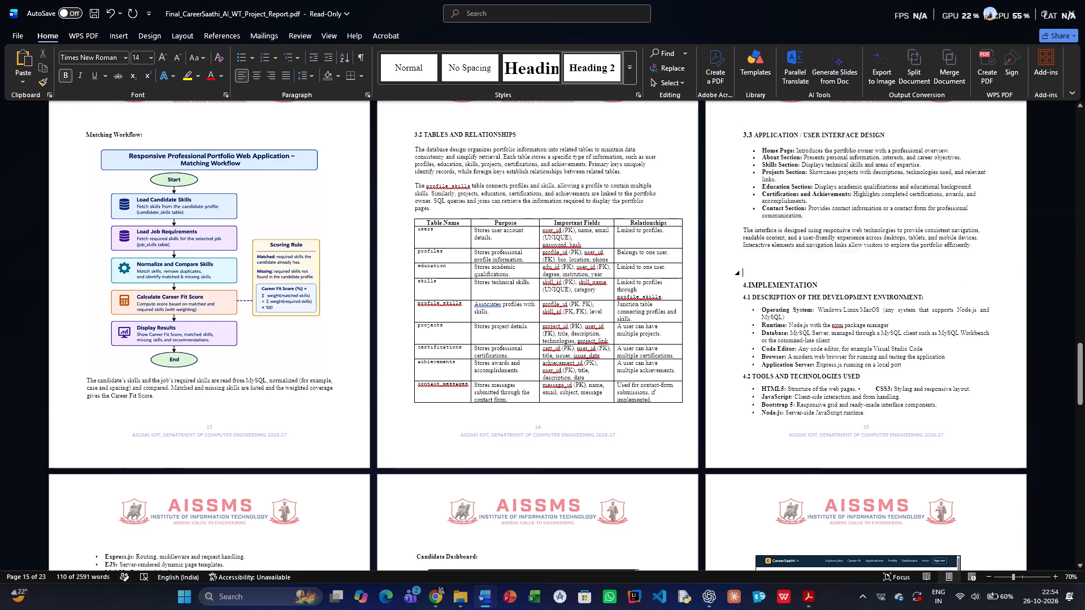
key(Return)
key(Return)
key(Return)
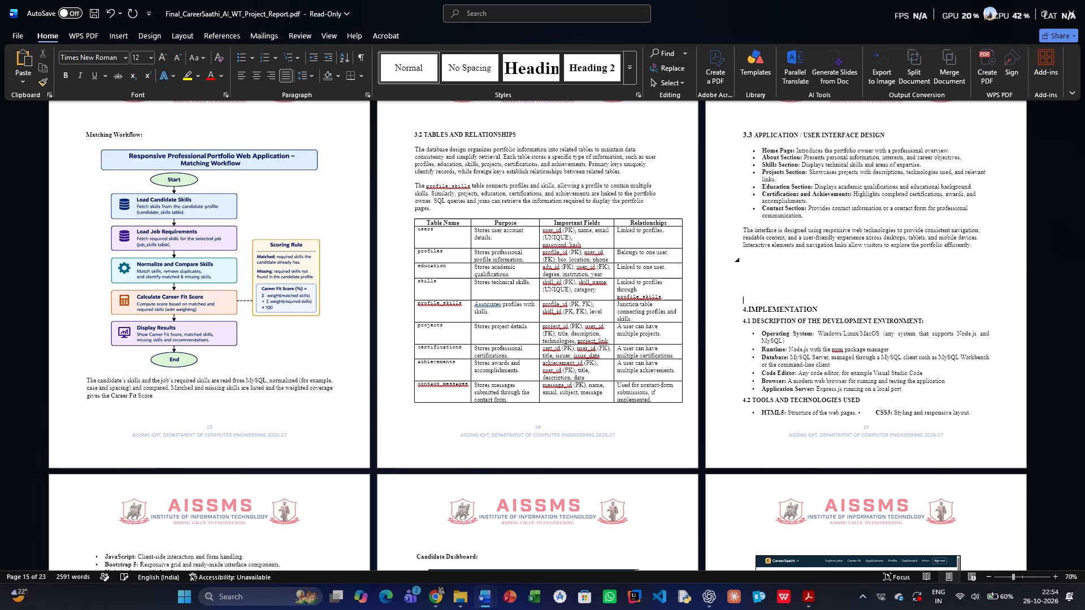
key(Return)
key(Return)
key(Return)
key(Return)
key(Return)
key(Return)
key(Return)
key(Return)
key(Return)
key(Return)
key(Return)
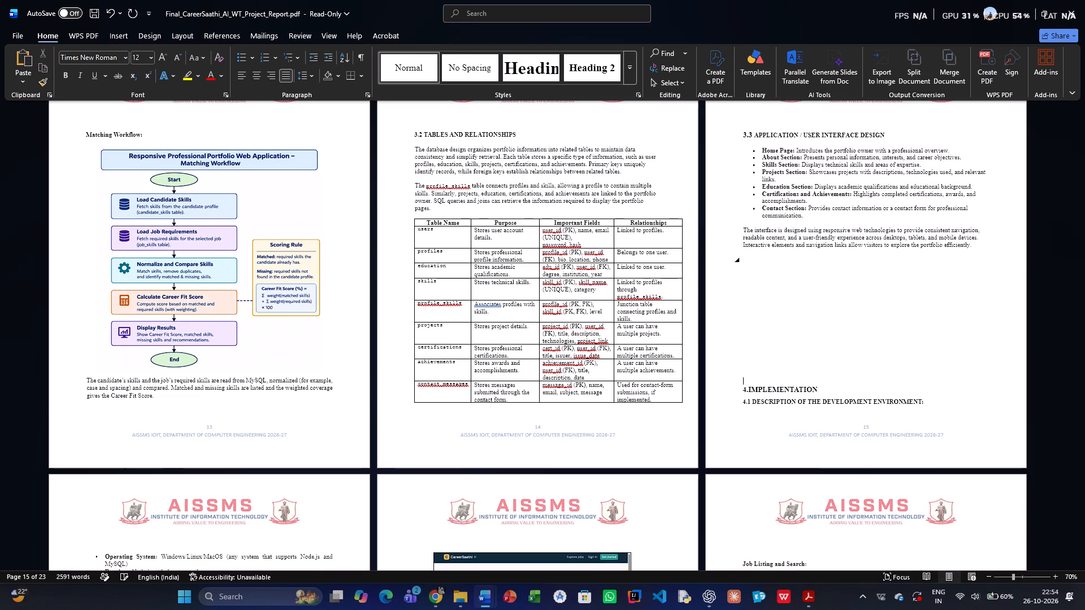
key(Return)
key(Return)
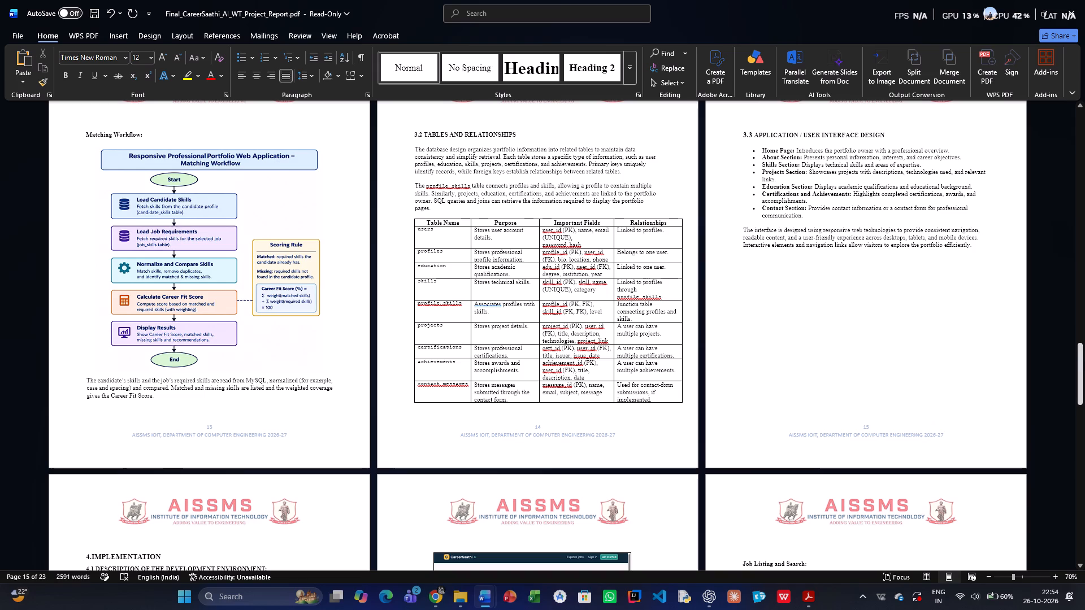
Copy the report text from the 4.IMPLEMENTATION heading through the last bullet of 4.2 TOOLS AND TECHNOLOGIES USED.
drag(1080, 354, 1081, 399)
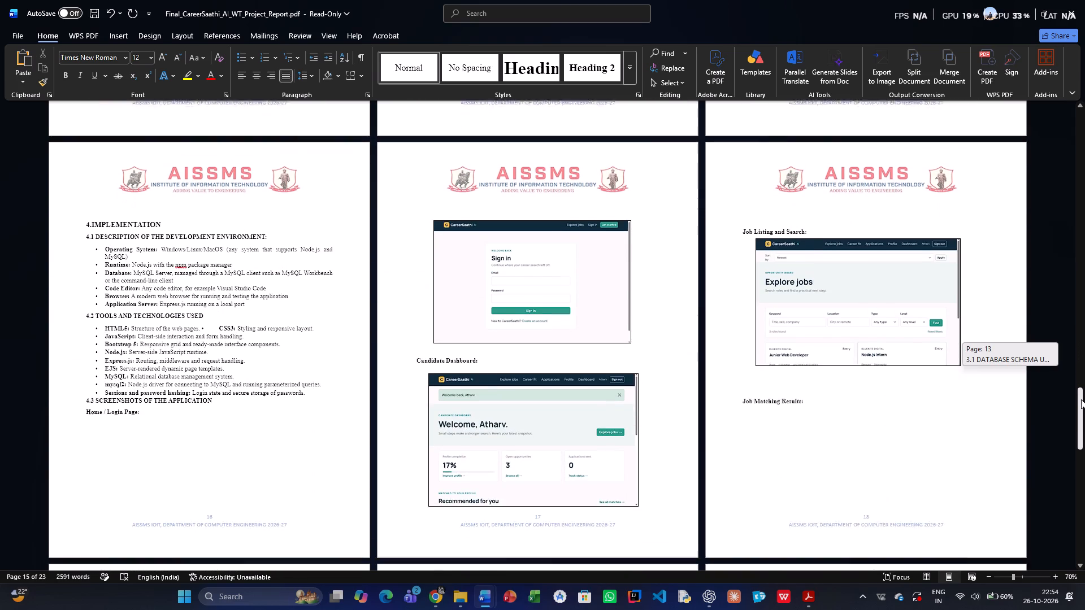
drag(1081, 399, 1081, 402)
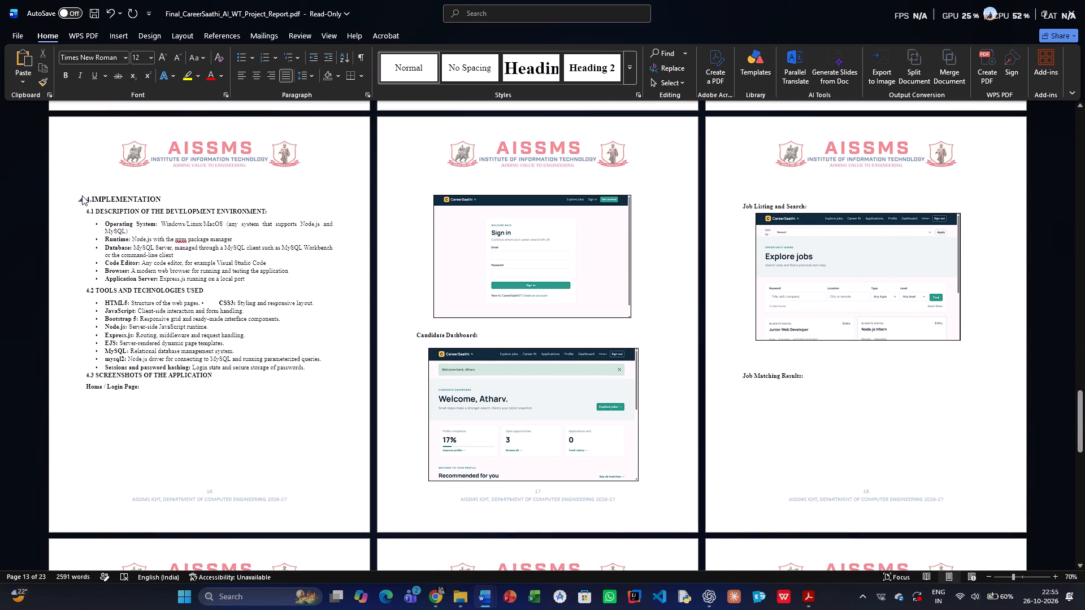
drag(85, 199, 160, 382)
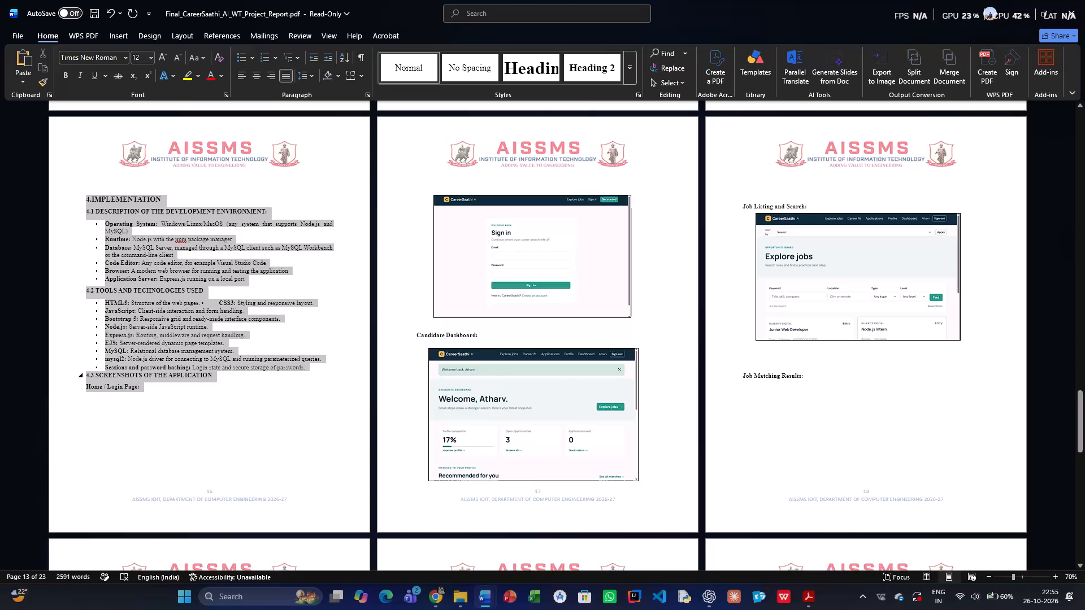
drag(160, 382, 224, 370)
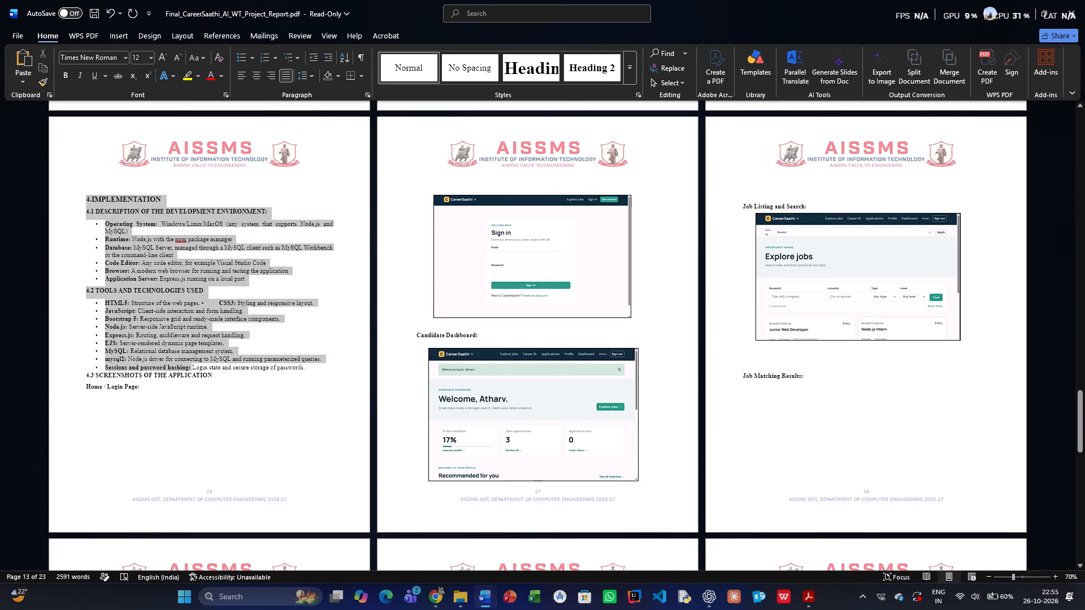
drag(224, 370, 319, 368)
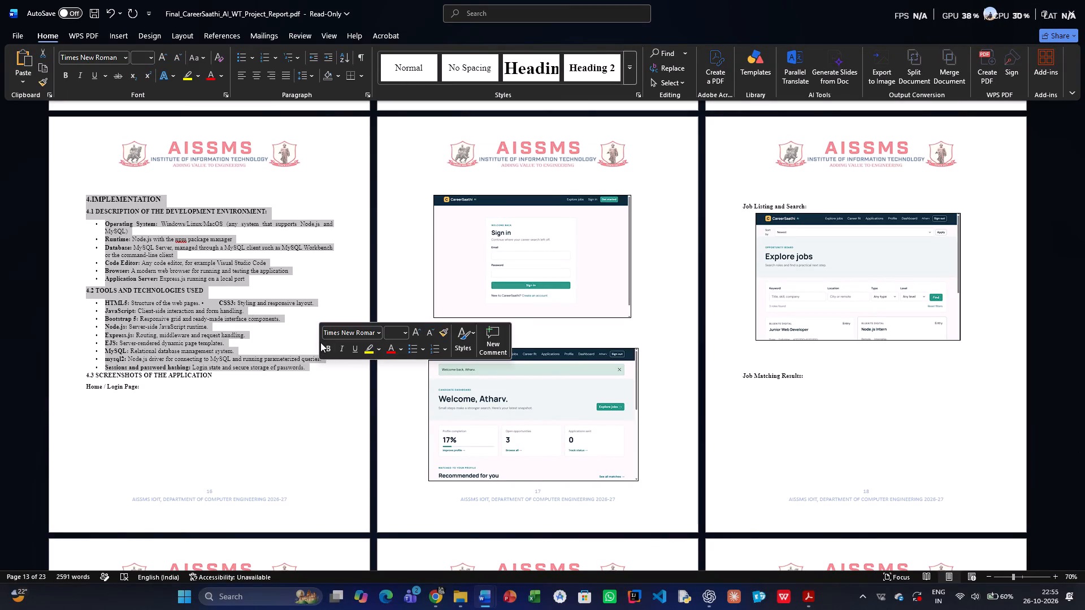
key(ctrl+c)
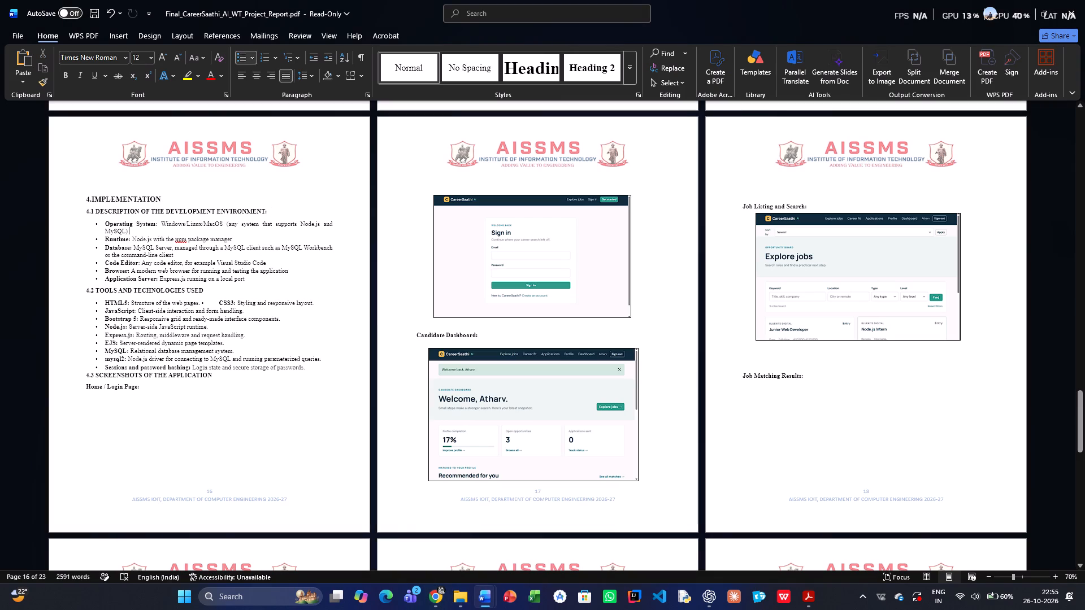
drag(103, 224, 335, 365)
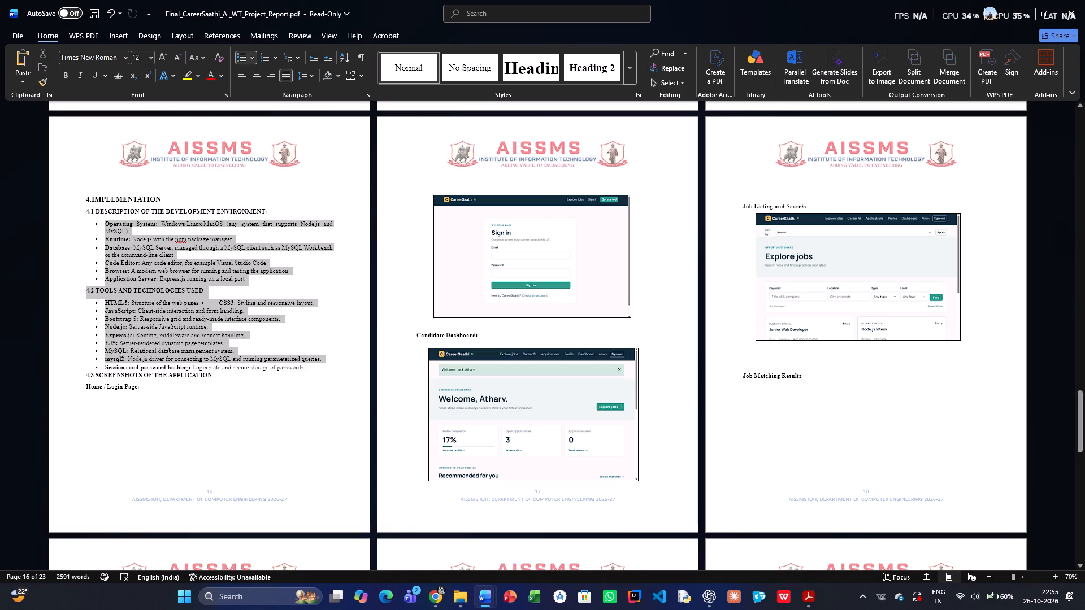
drag(335, 365, 335, 370)
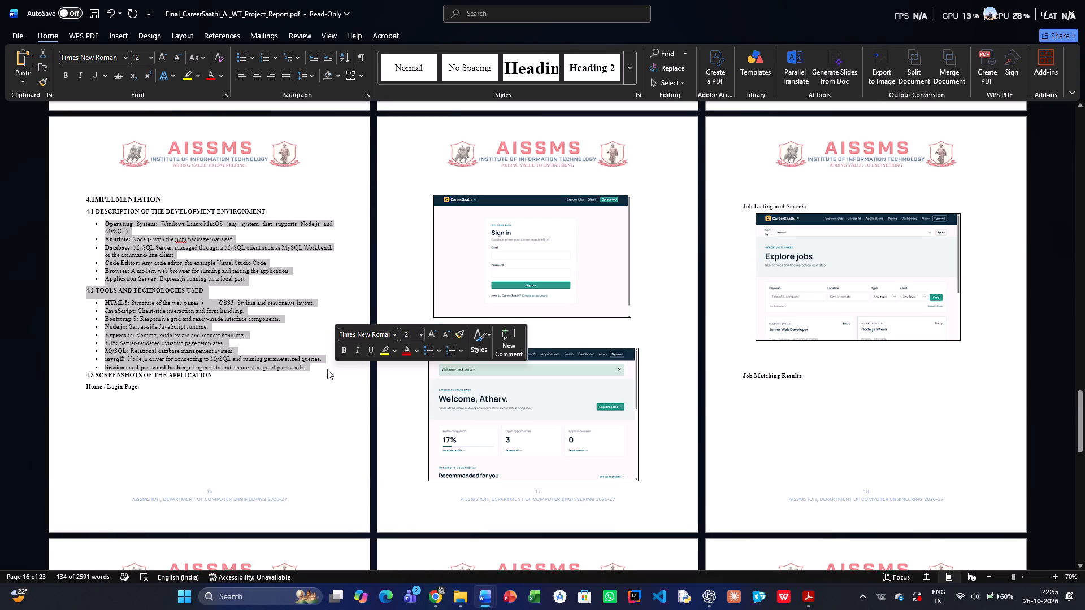
key(Delete)
click(283, 211)
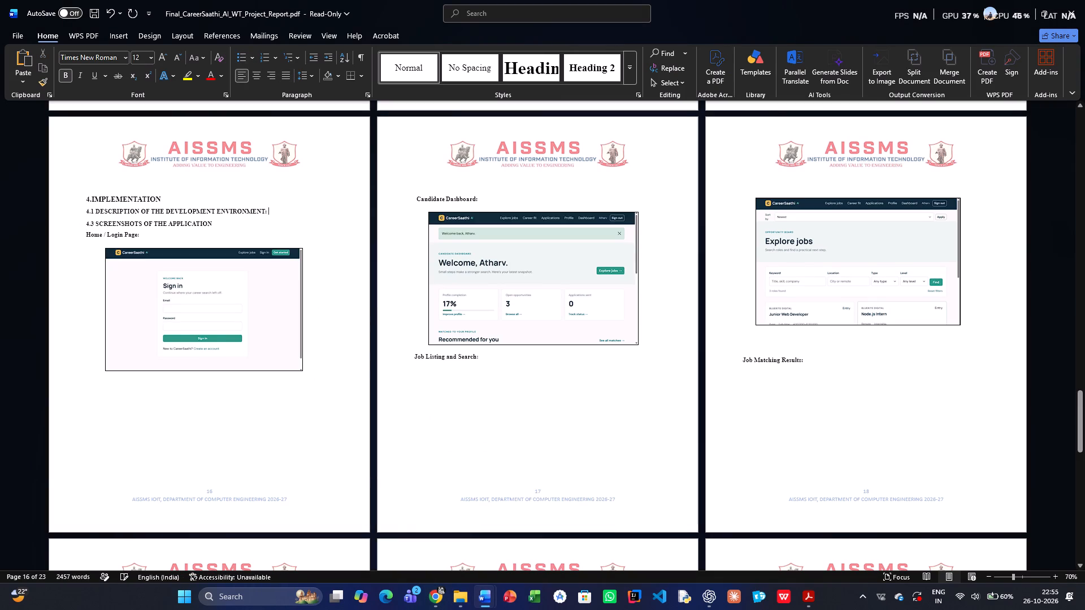
key(Return)
right_click(89, 225)
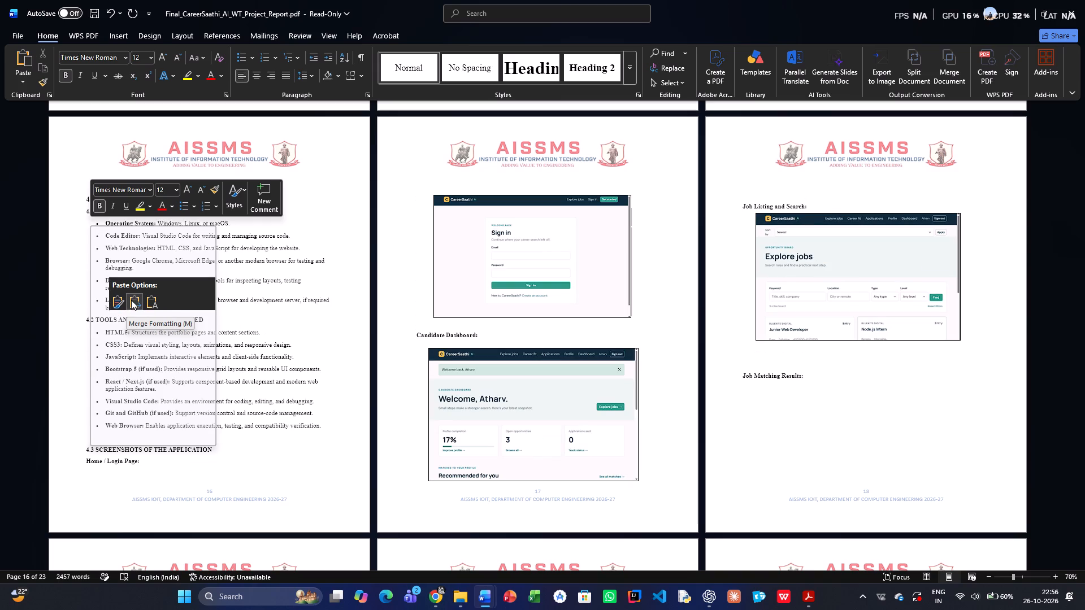
click(131, 300)
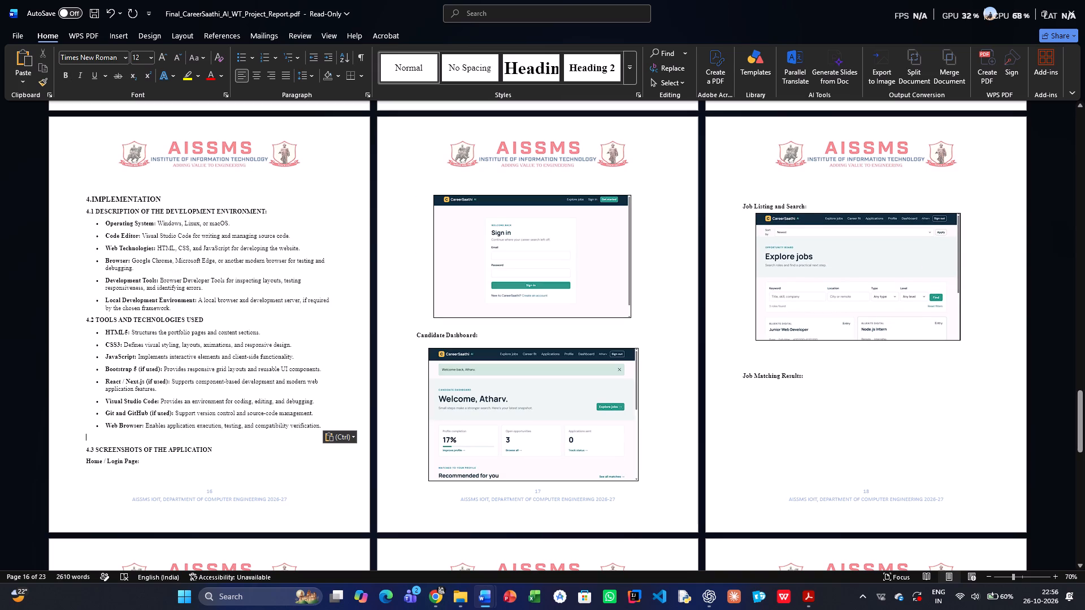
Insert three empty lines above 4.3 SCREENSHOTS OF THE APPLICATION so the heading starts at the top of the next page.
click(87, 440)
key(Return)
key(Return)
key(Return)
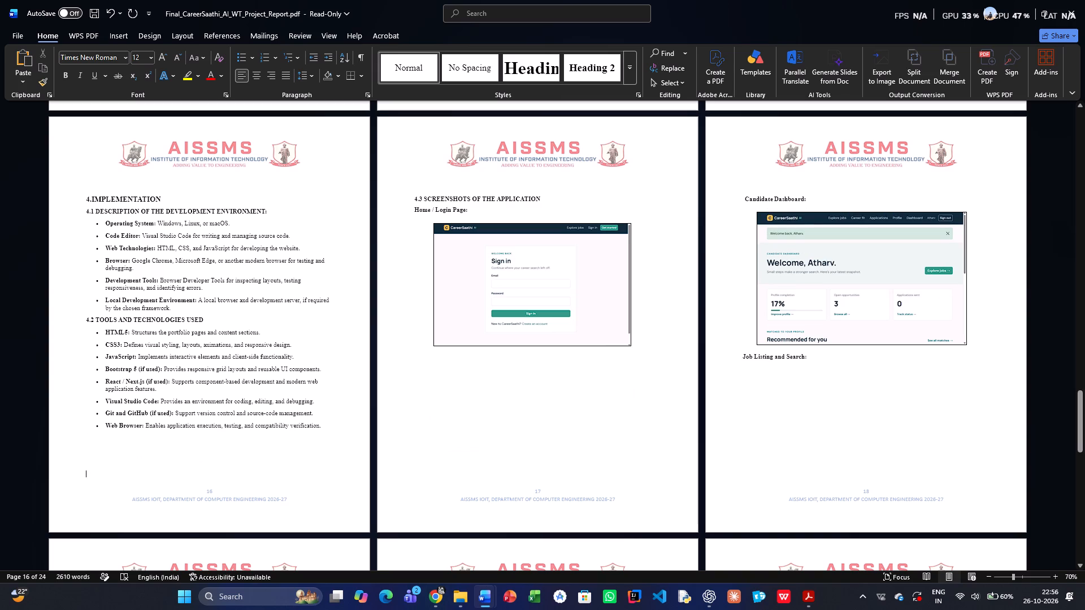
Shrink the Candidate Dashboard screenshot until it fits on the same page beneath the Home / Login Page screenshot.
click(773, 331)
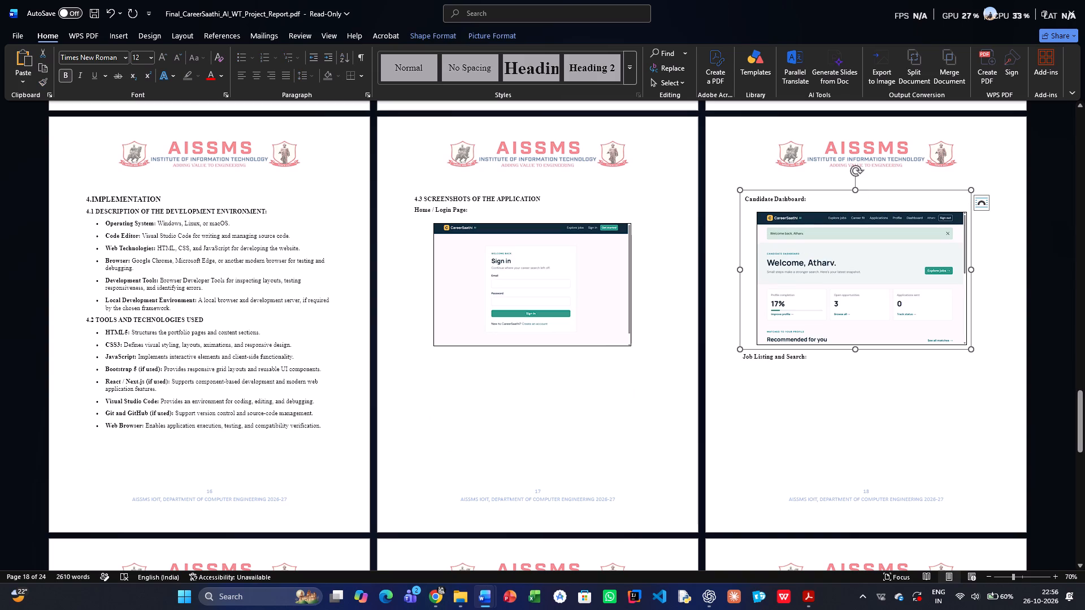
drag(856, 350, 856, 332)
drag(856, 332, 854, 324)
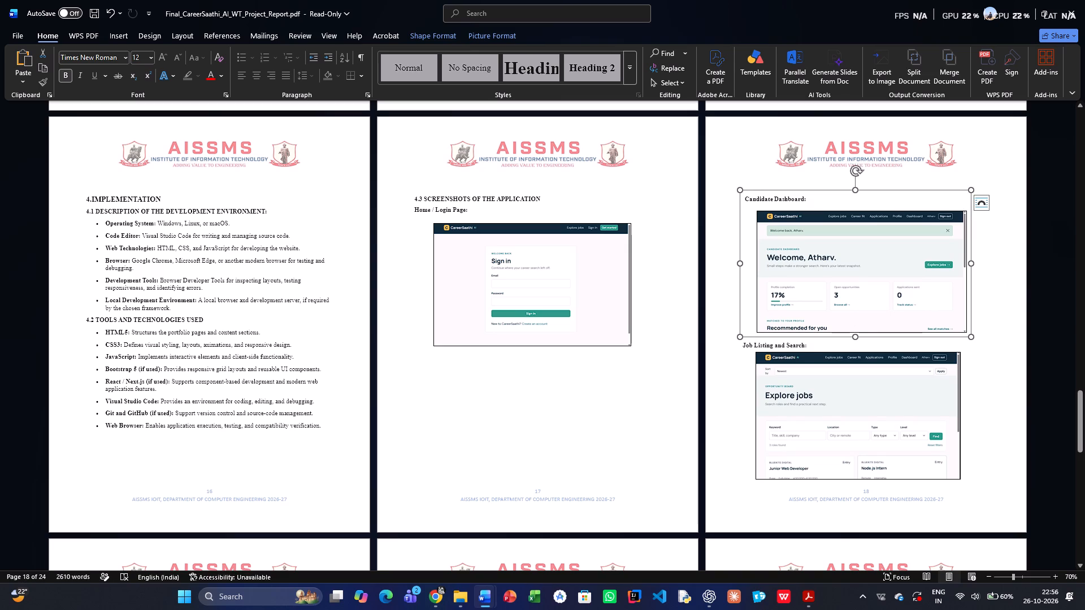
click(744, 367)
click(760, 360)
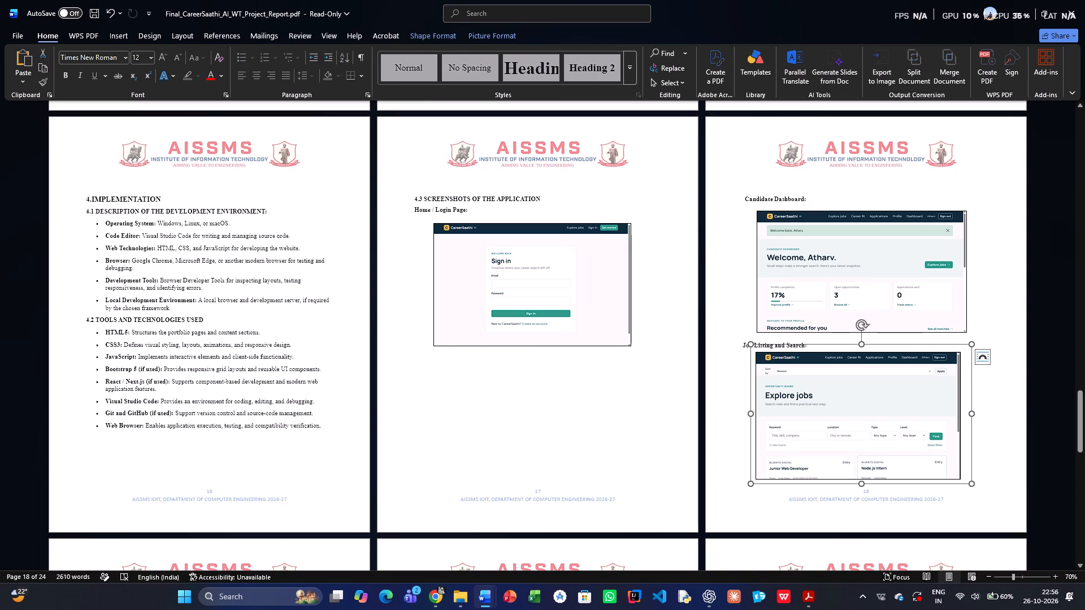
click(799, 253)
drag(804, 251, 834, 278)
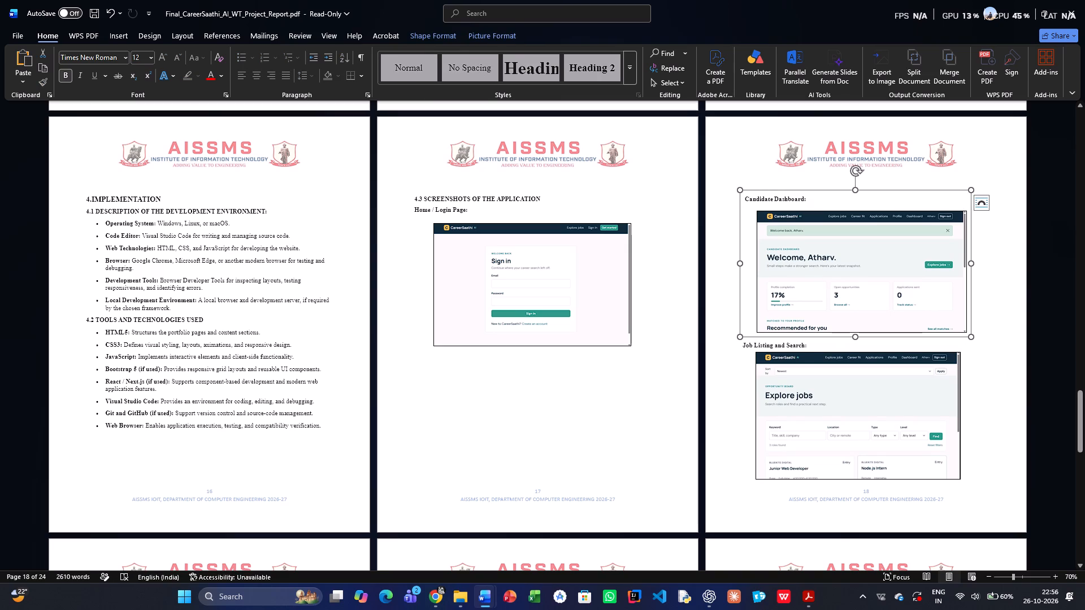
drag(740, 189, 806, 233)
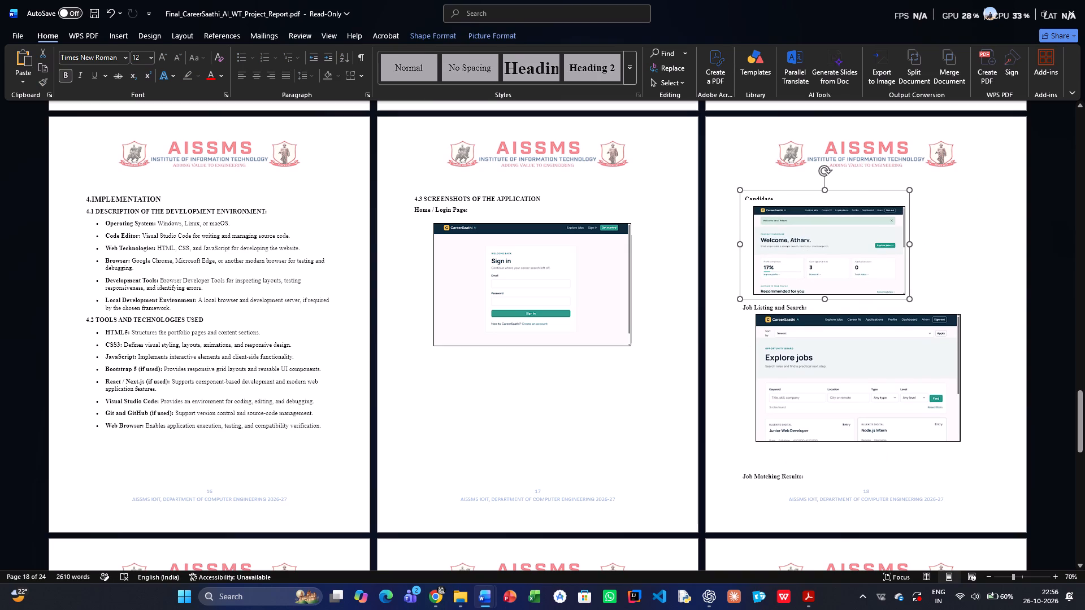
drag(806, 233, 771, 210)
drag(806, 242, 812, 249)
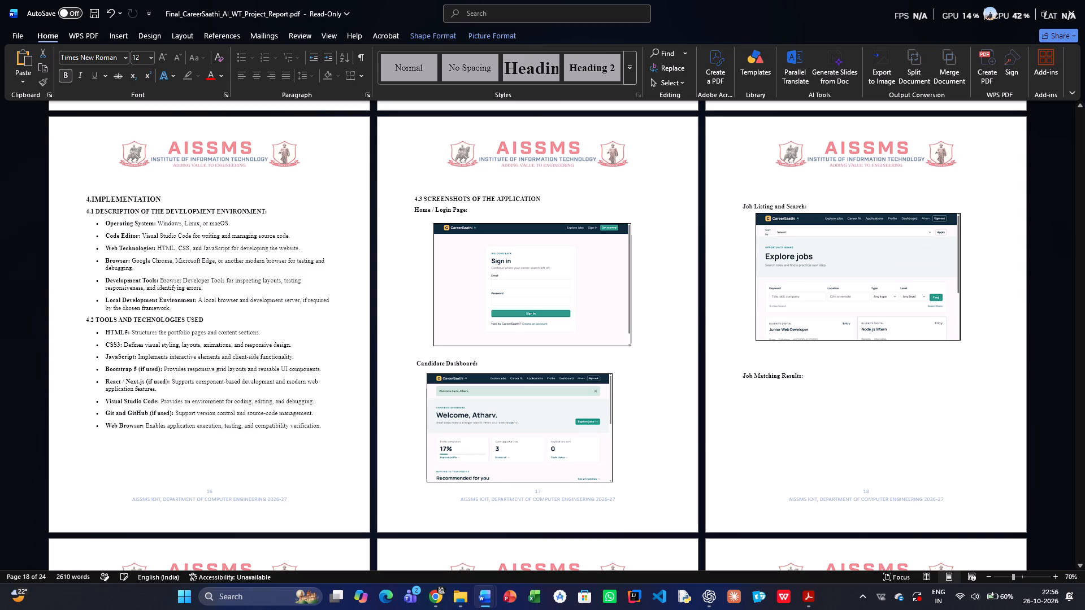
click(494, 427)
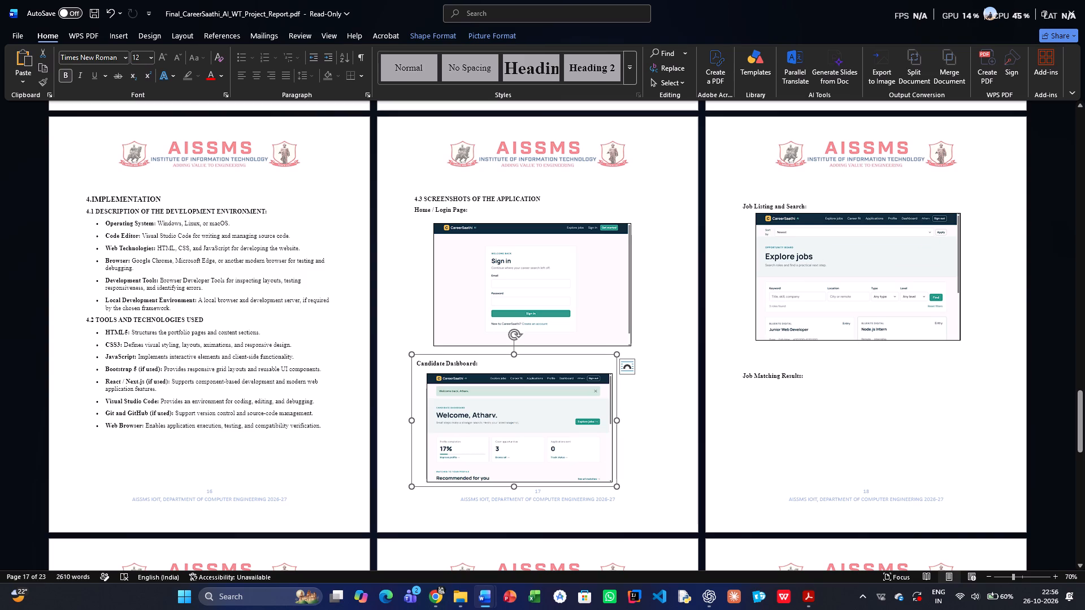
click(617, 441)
Remove the BlueKite Digital screenshot and its Management caption from above the 5.TESTING AND VALIDATION heading.
drag(1082, 424, 1084, 475)
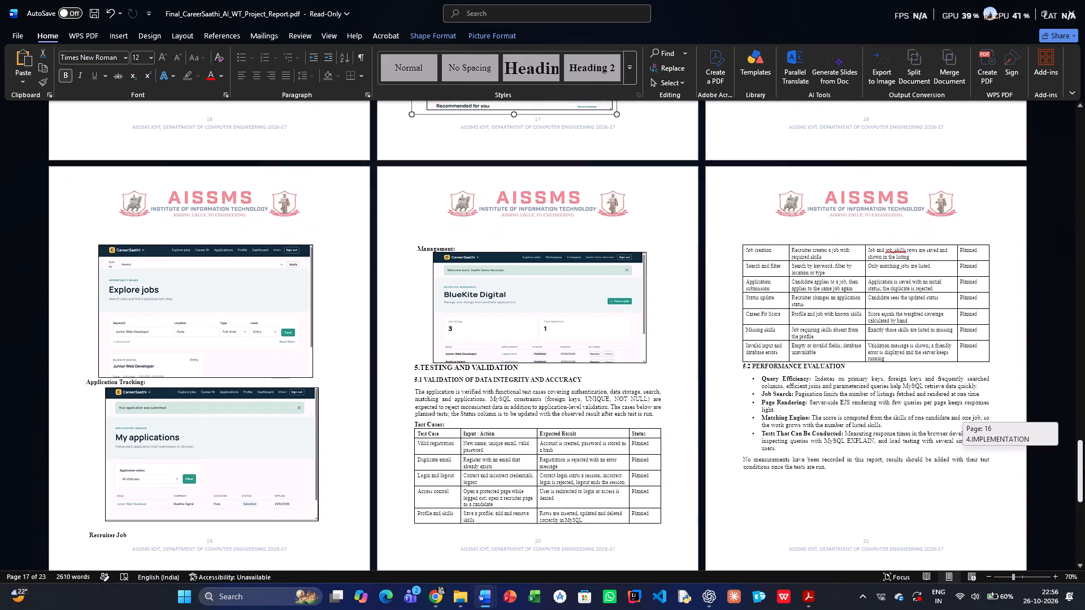
drag(1084, 475, 1078, 448)
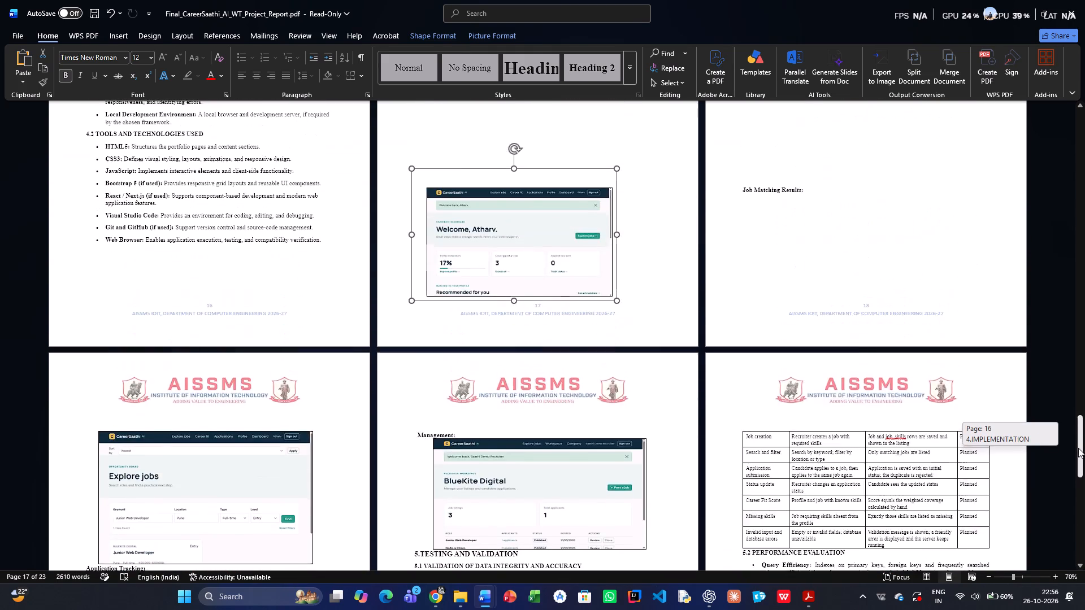
drag(1078, 448, 1078, 432)
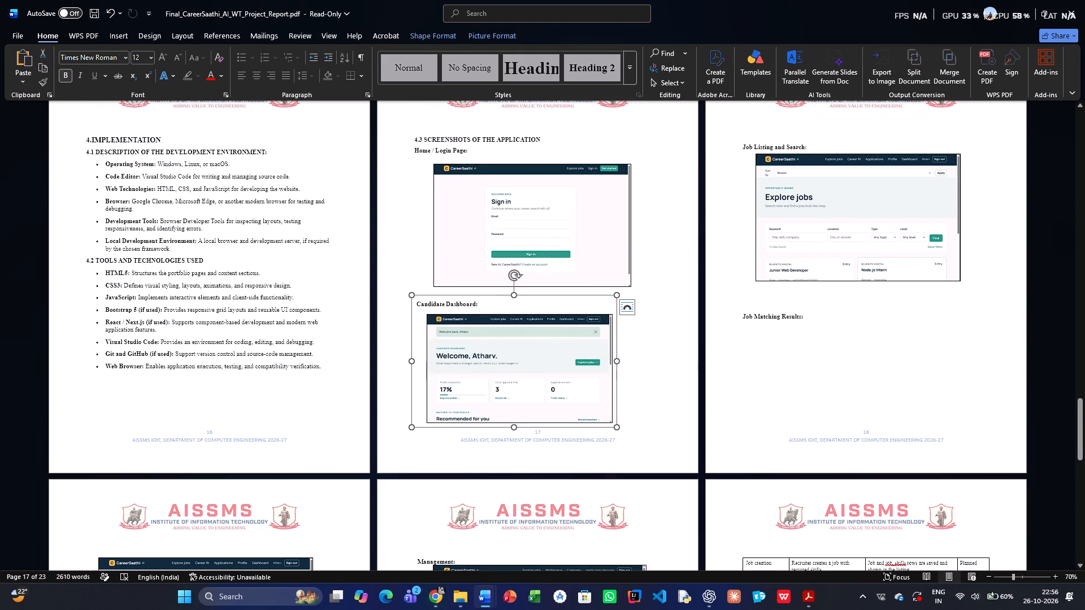
drag(424, 170, 608, 392)
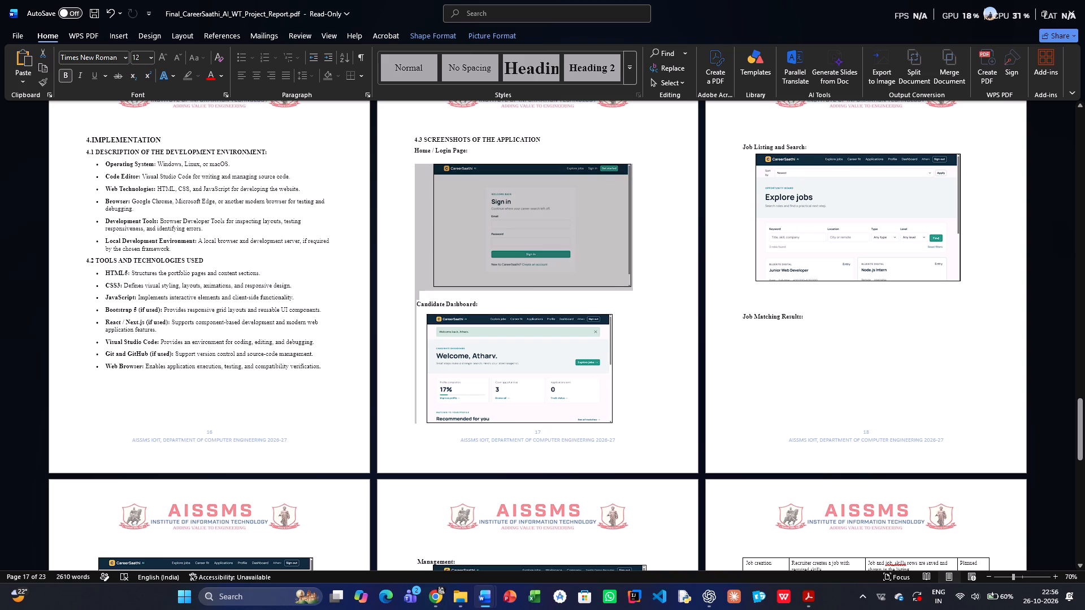
drag(608, 392, 608, 579)
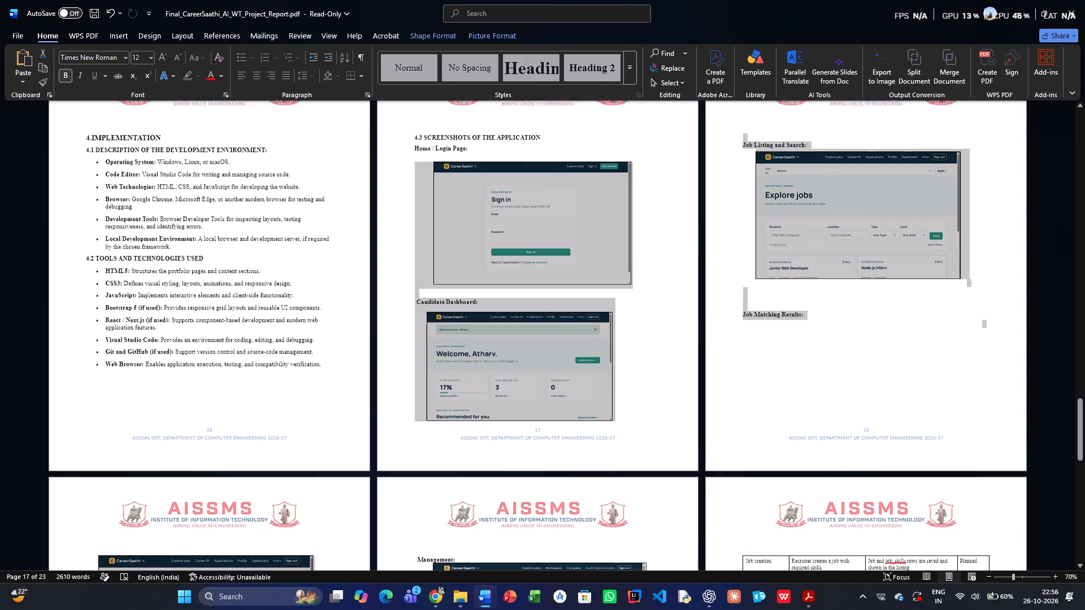
drag(608, 579, 505, 326)
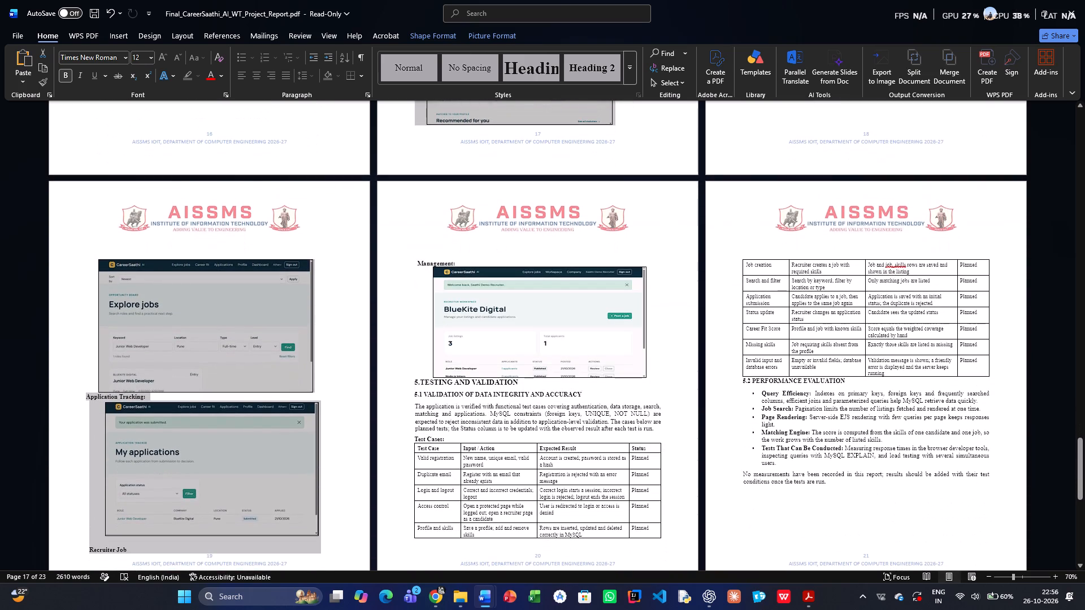
drag(505, 326, 659, 380)
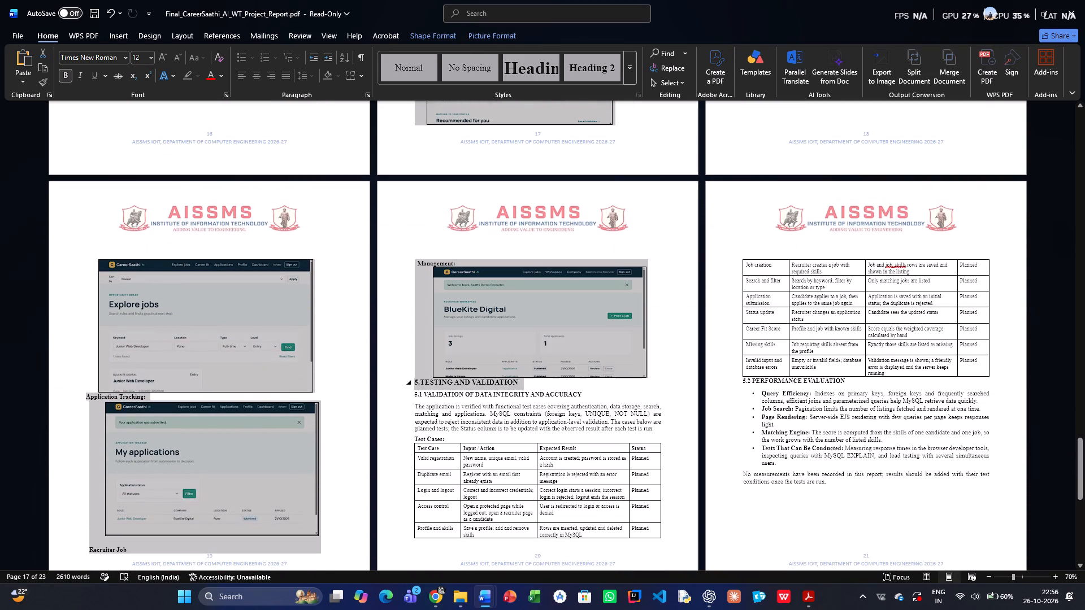
drag(659, 380, 656, 374)
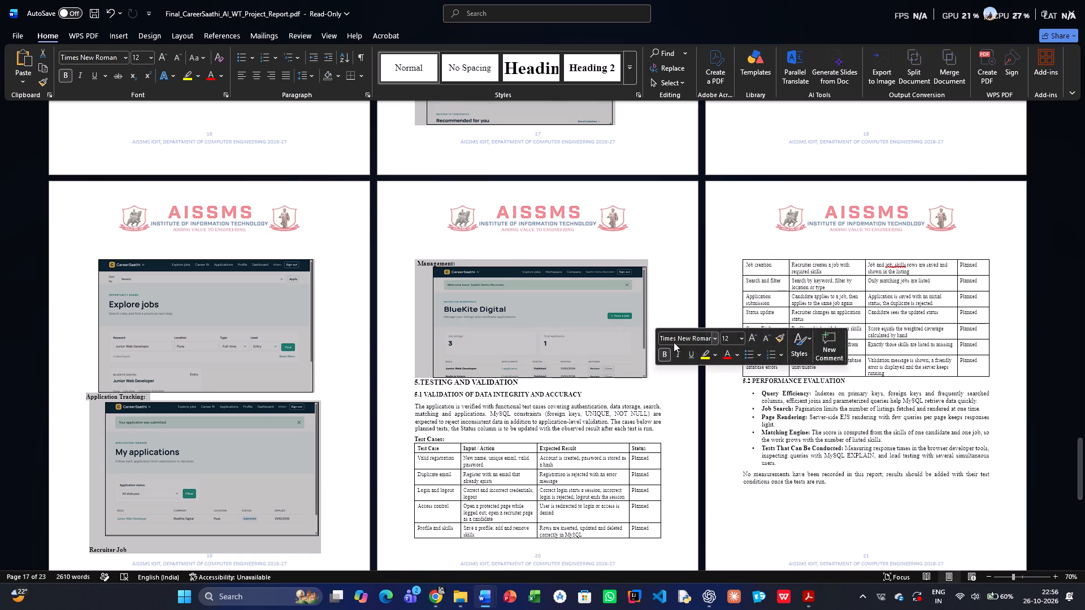
right_click(509, 315)
click(562, 67)
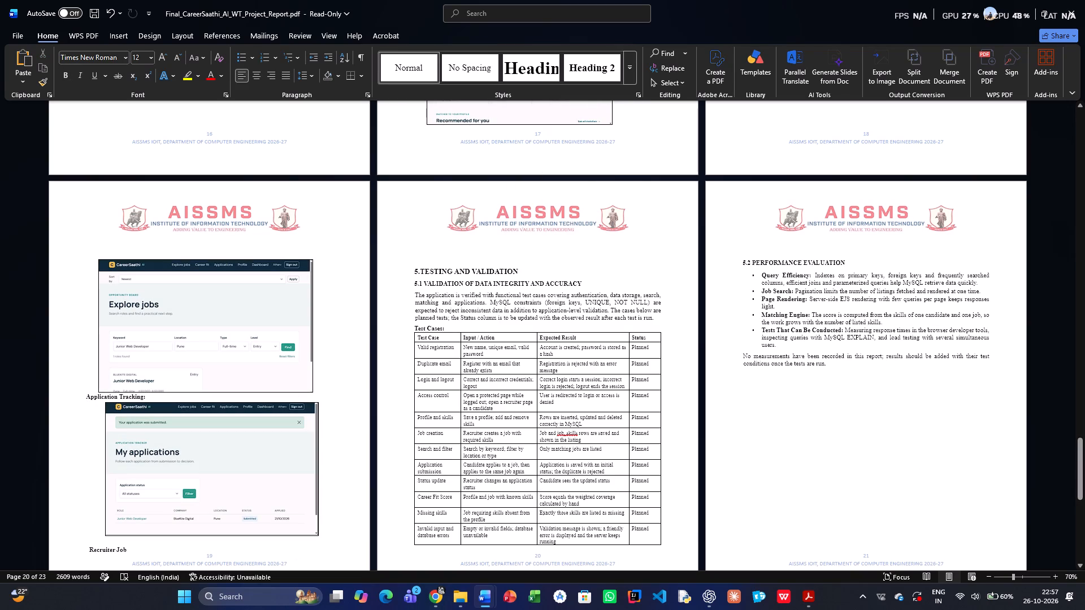
Delete the section 4.3 screenshots and captions from the Home / Login Page image through the Application Tracking caption.
drag(283, 543, 346, 174)
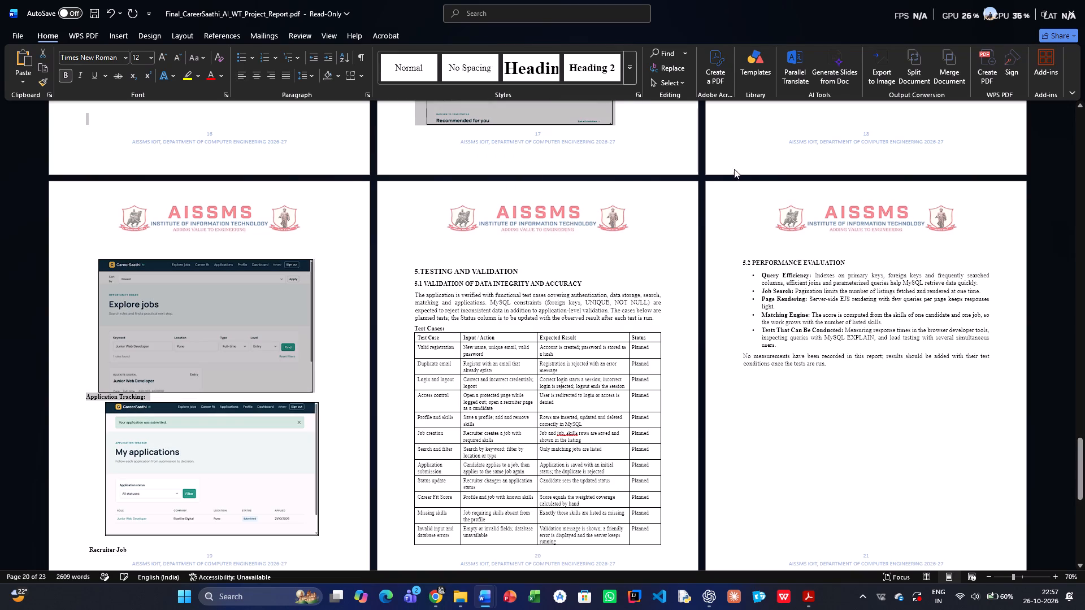
drag(1079, 481, 1083, 444)
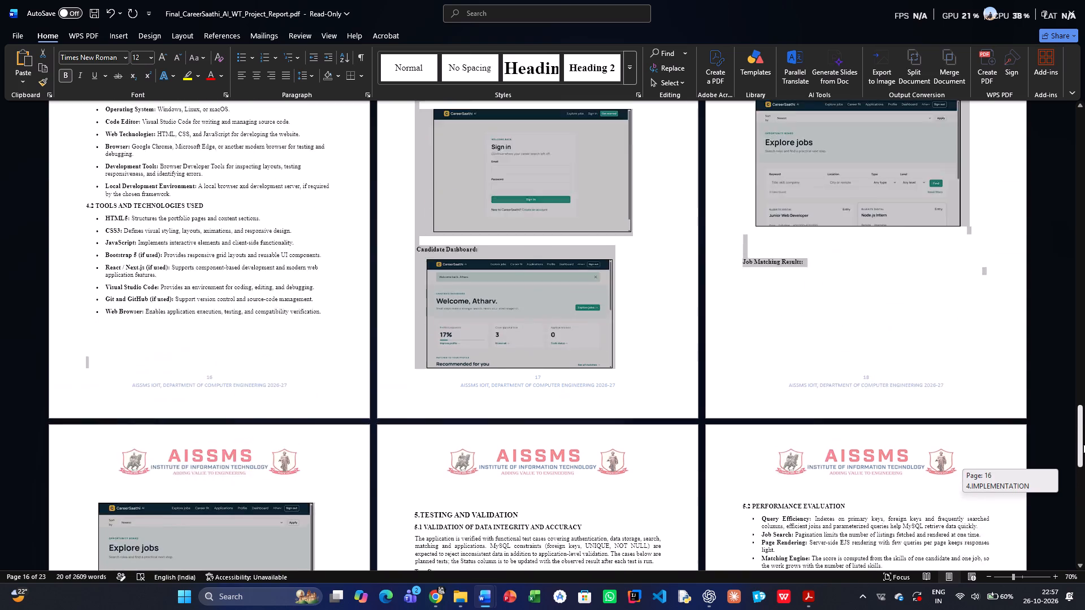
drag(1083, 444, 1082, 419)
click(535, 419)
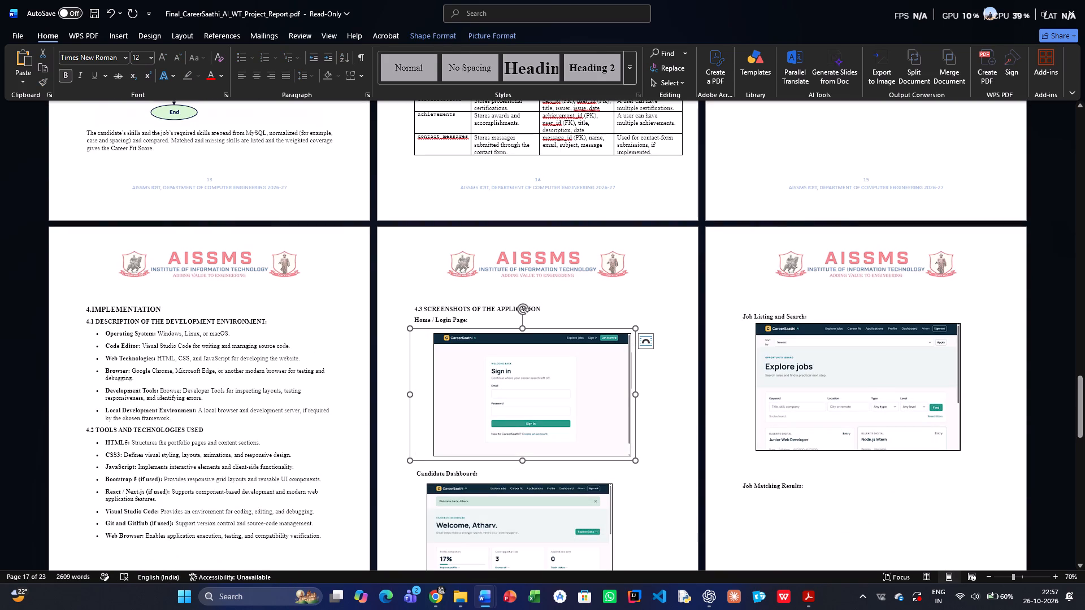
drag(429, 335, 562, 430)
drag(498, 323, 797, 581)
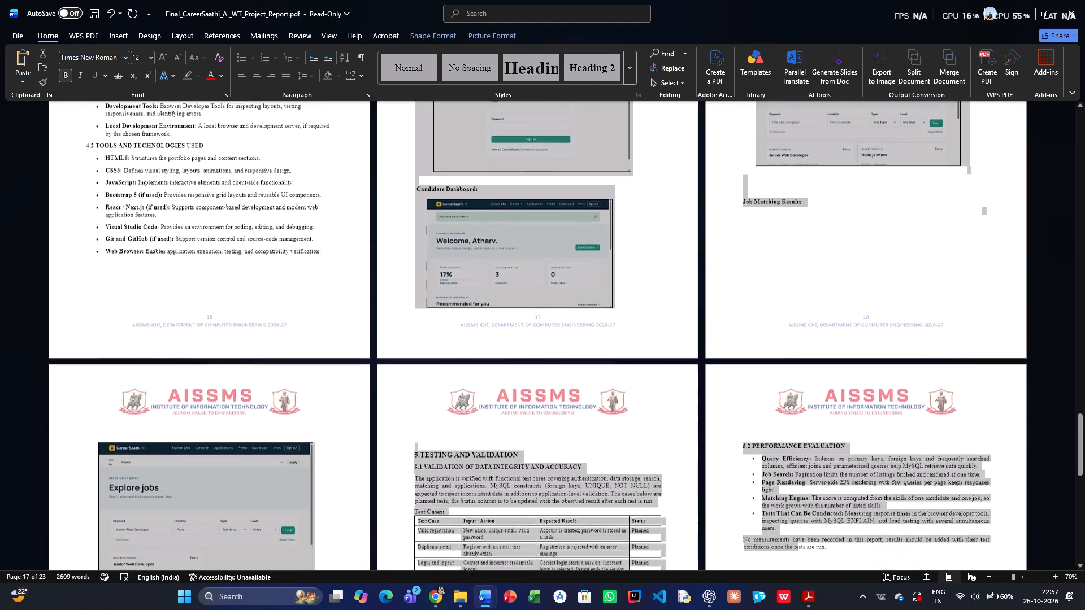
drag(797, 581, 446, 573)
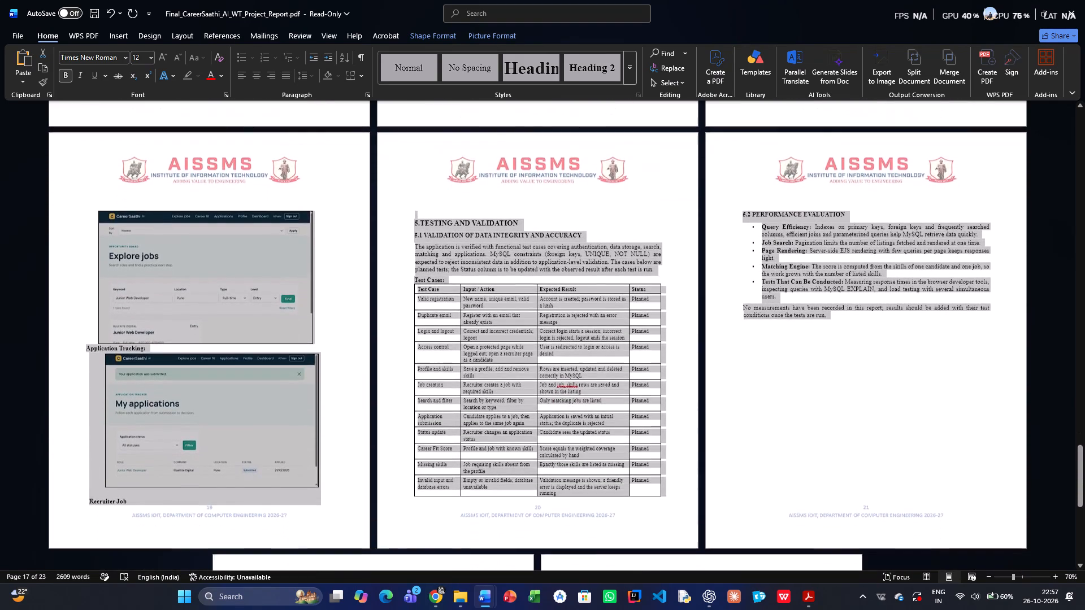
drag(446, 573, 119, 461)
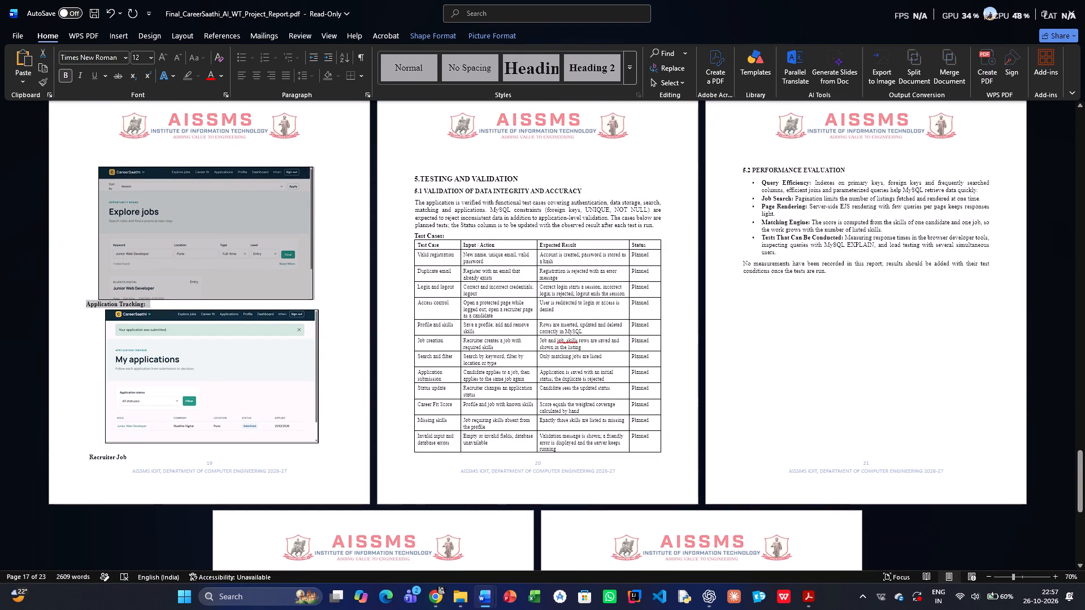
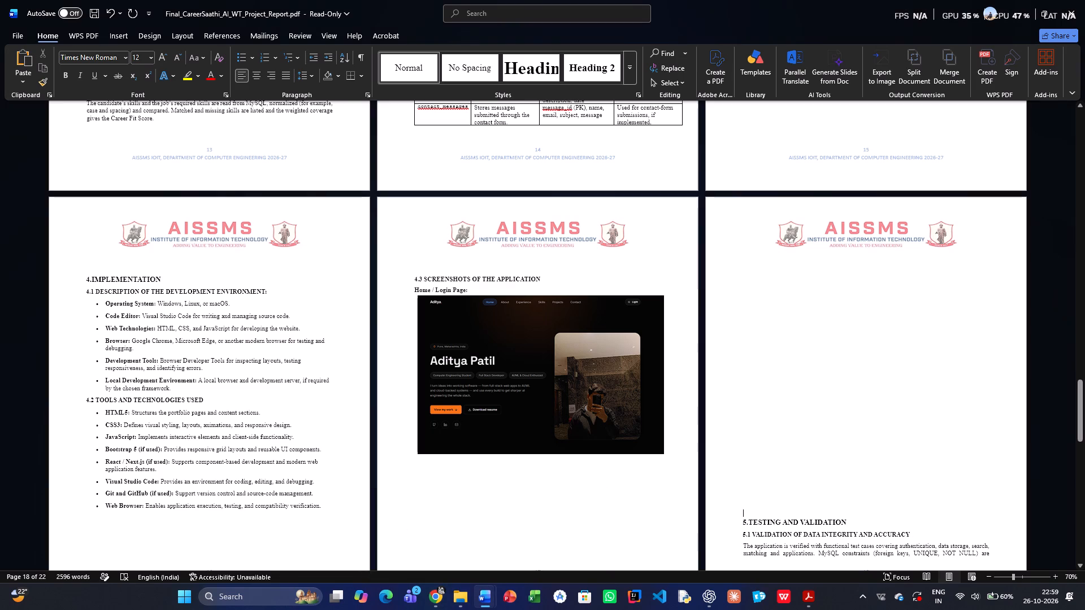
click(462, 493)
right_click(426, 489)
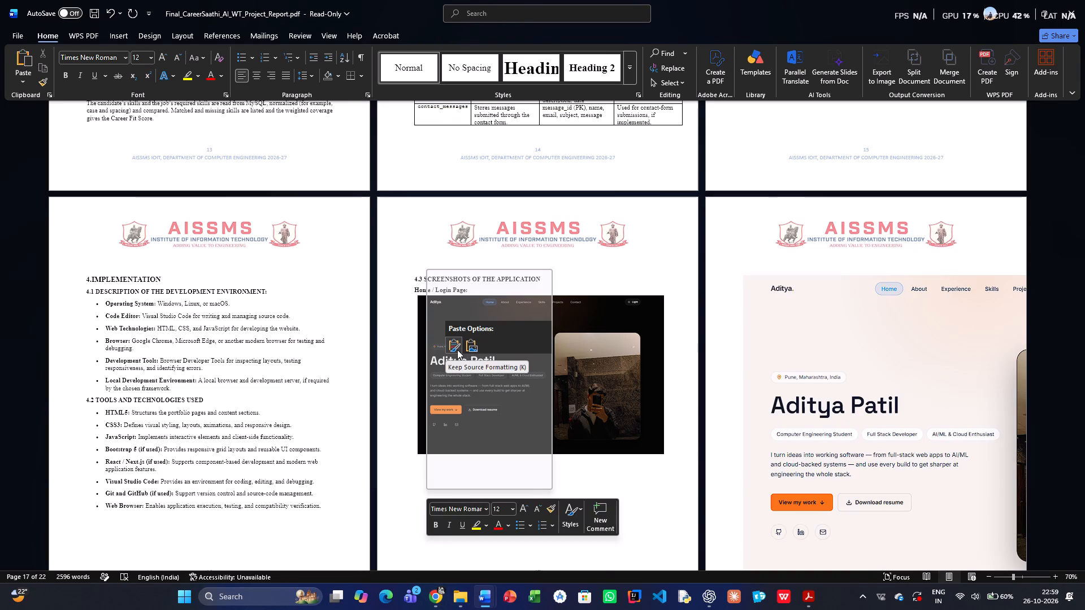
click(457, 350)
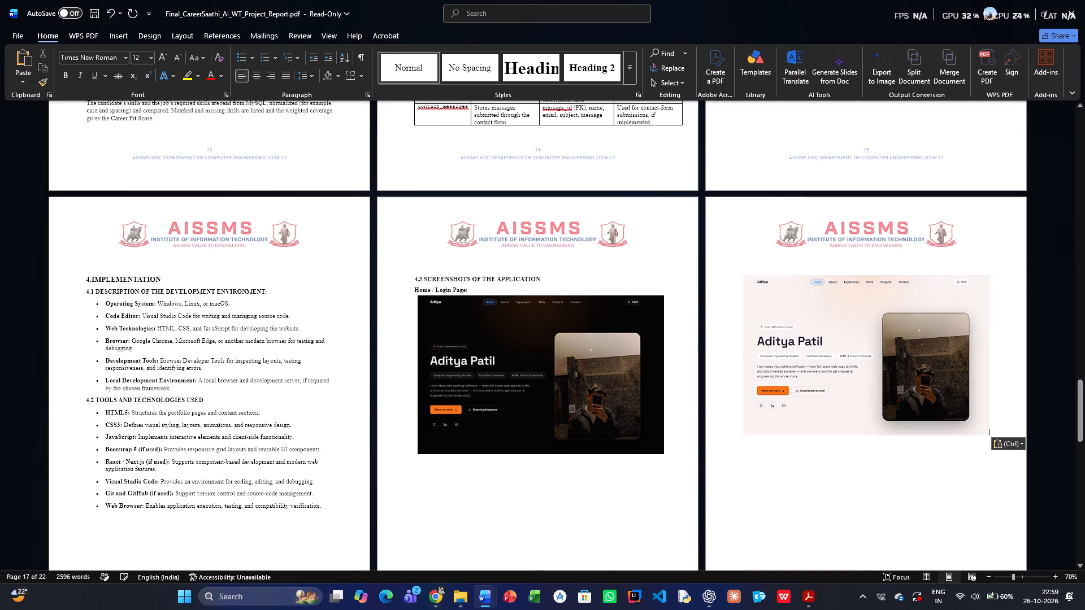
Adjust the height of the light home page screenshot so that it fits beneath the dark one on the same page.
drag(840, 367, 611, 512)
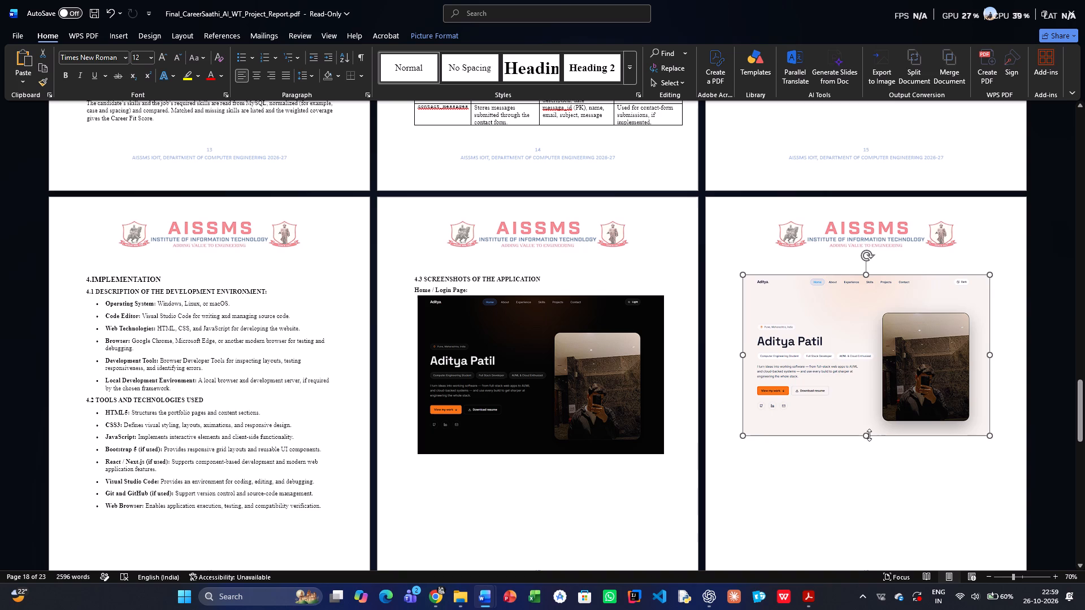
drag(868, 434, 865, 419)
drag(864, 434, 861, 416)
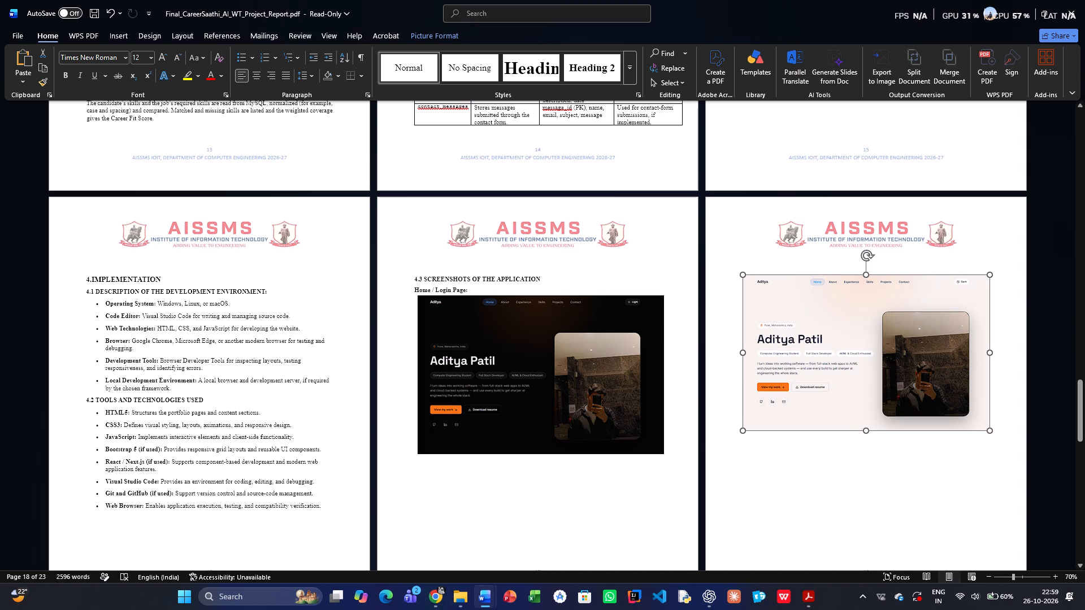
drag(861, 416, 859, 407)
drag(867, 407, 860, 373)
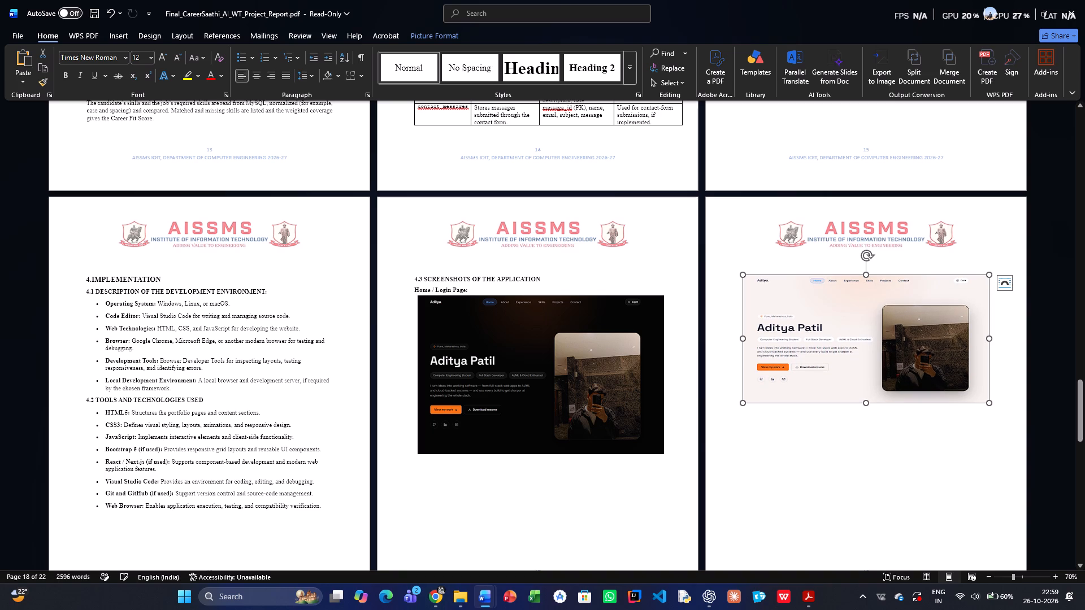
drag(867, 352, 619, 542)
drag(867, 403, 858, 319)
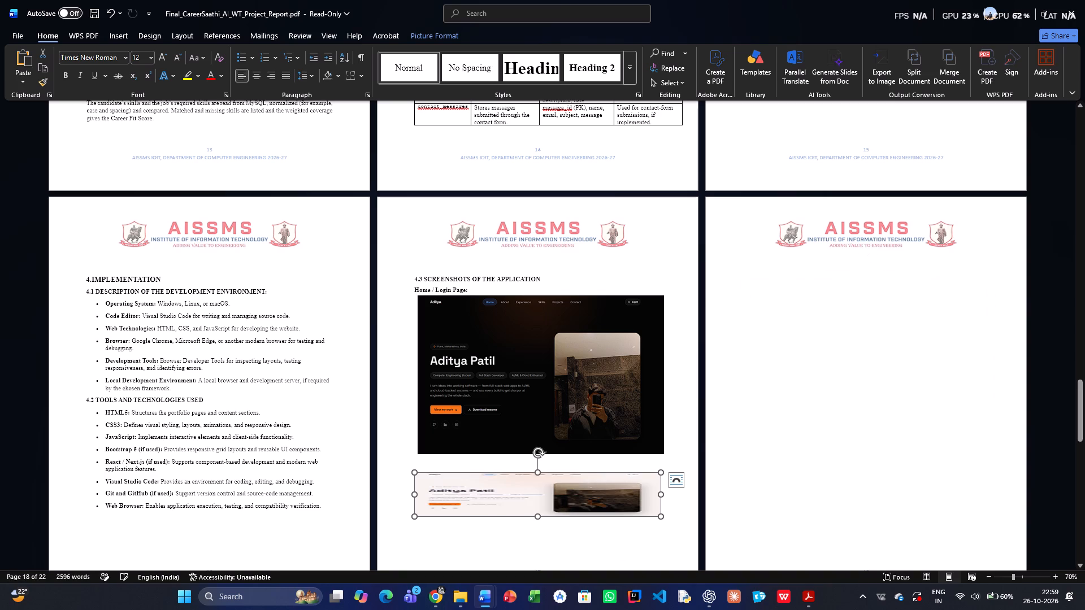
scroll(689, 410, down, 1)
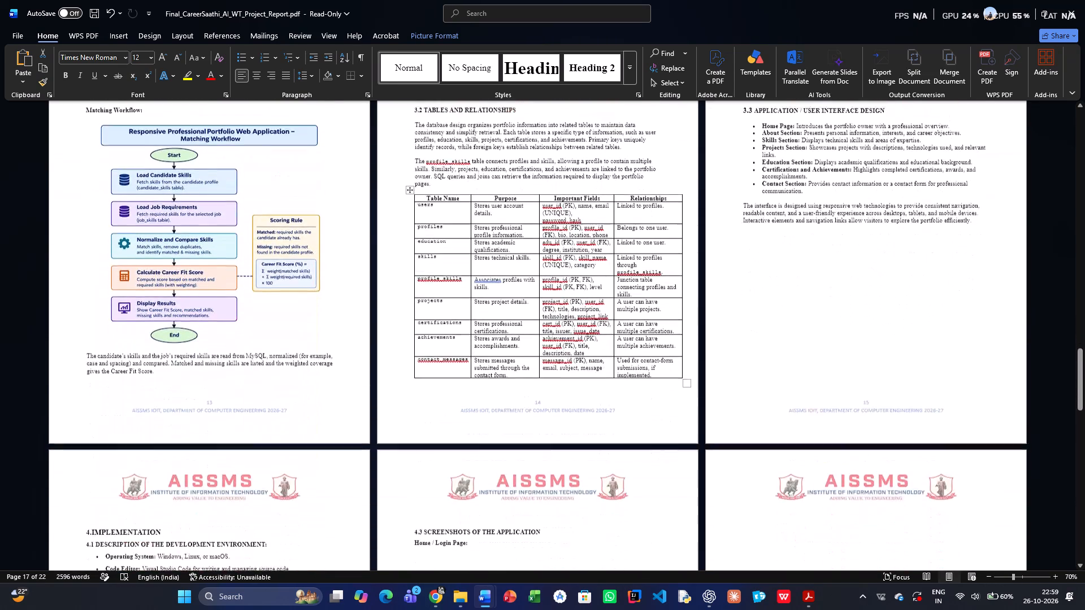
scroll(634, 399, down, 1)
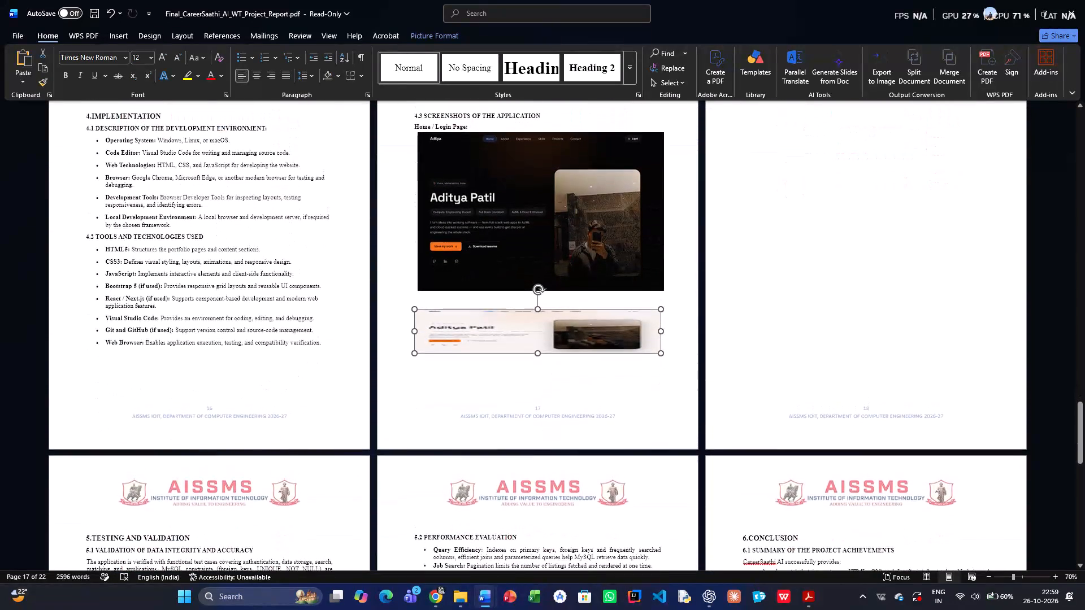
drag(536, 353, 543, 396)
Slightly reduce the height of the dark home page screenshot under the Home / Login Page caption.
click(520, 270)
drag(542, 292, 541, 285)
Move the light home page screenshot to the top of the following page and stretch its height back to roughly natural proportions.
click(550, 342)
drag(541, 350, 698, 245)
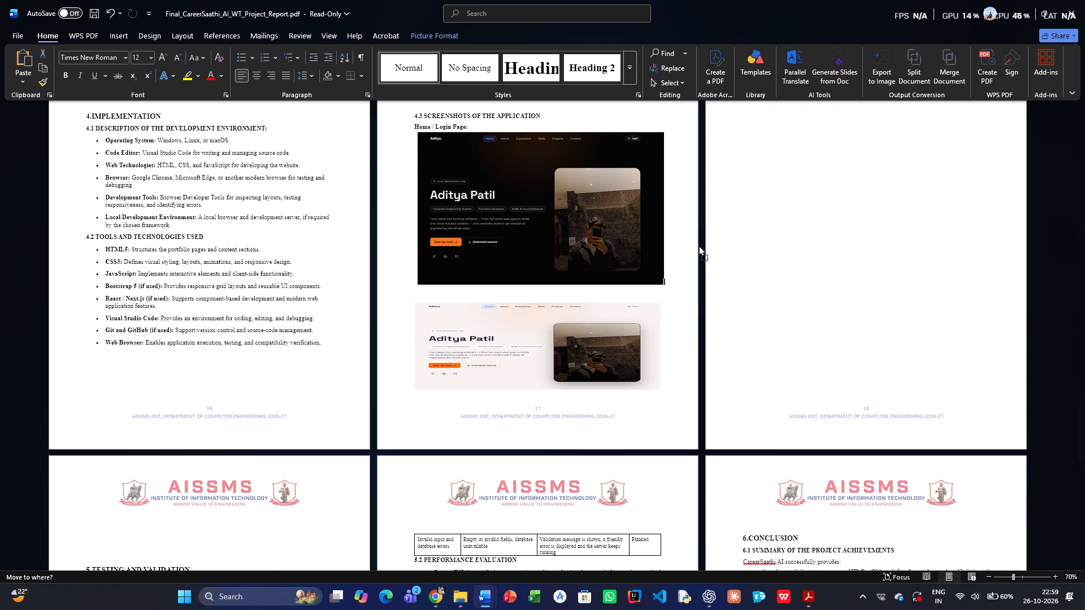
drag(698, 245, 804, 177)
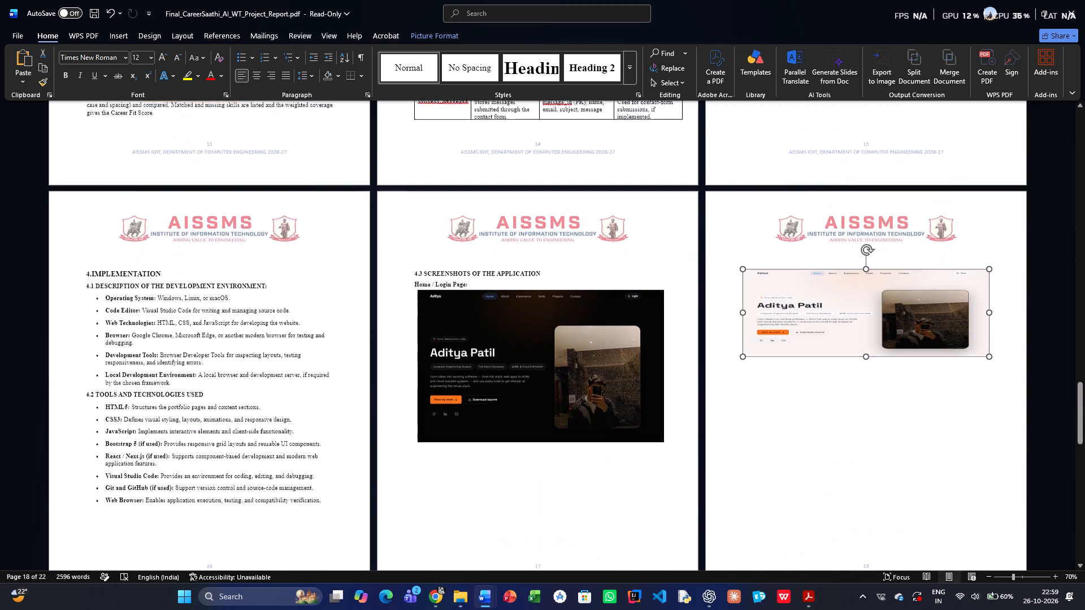
drag(866, 290, 874, 337)
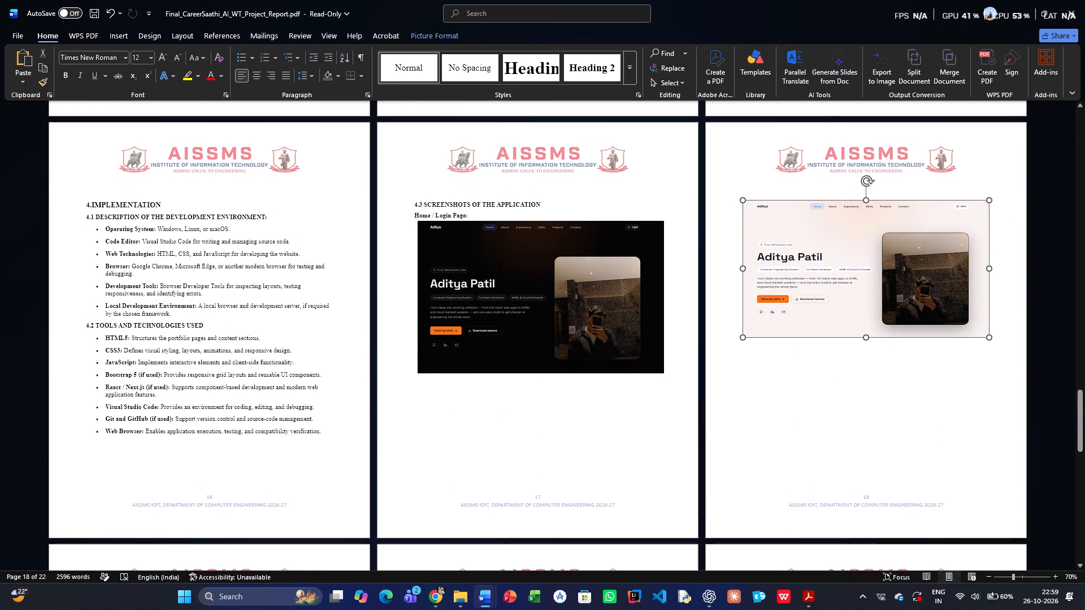
drag(874, 337, 876, 354)
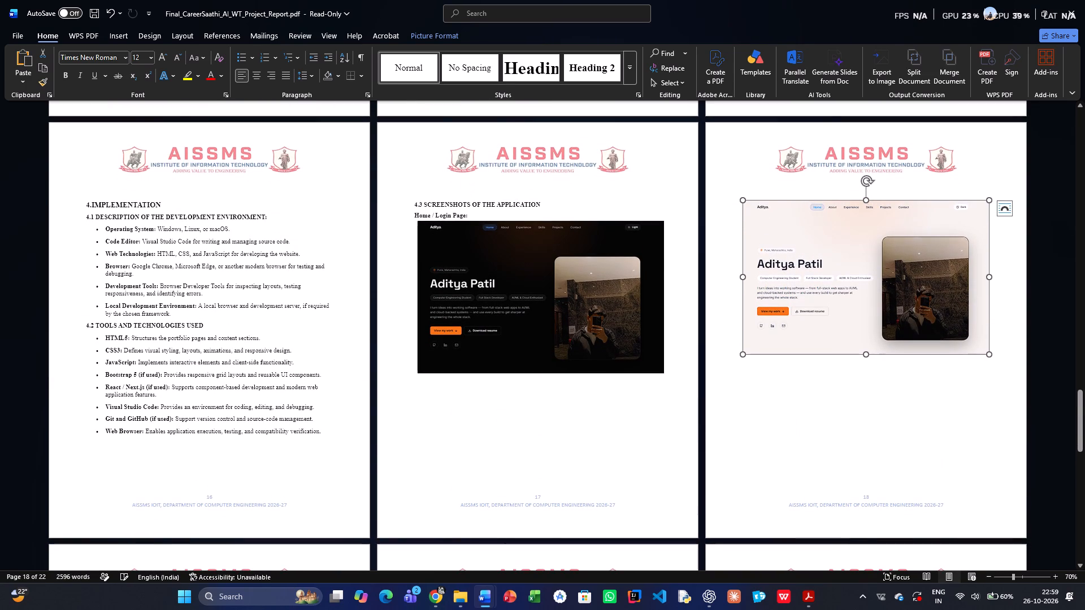
click(874, 414)
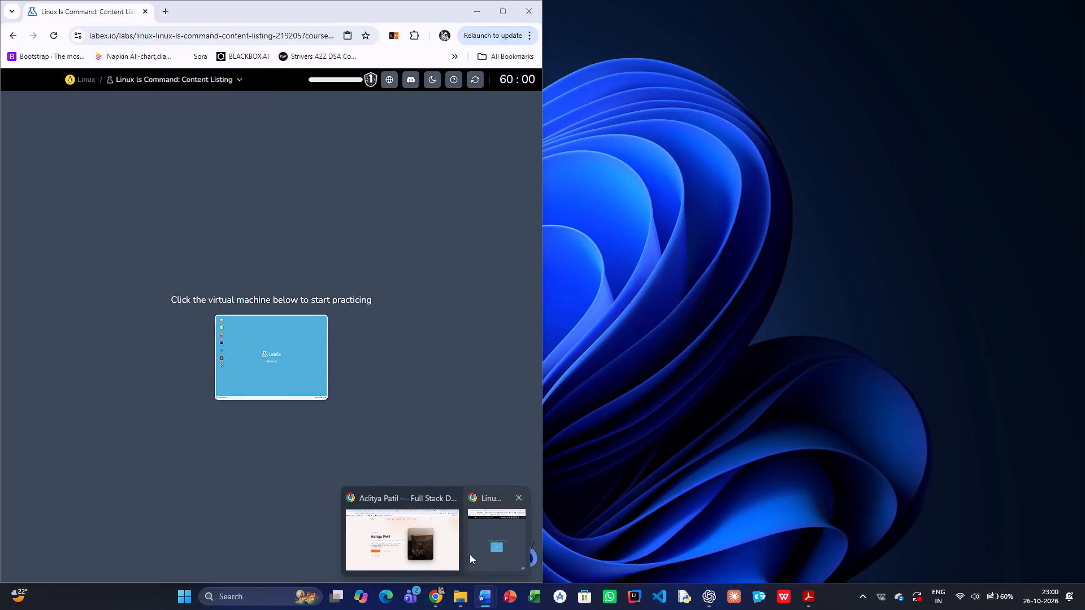
Capture the light-theme About section of the portfolio site in Chrome, from the navigation bar through the Highlights list.
click(442, 552)
scroll(543, 458, down, 1)
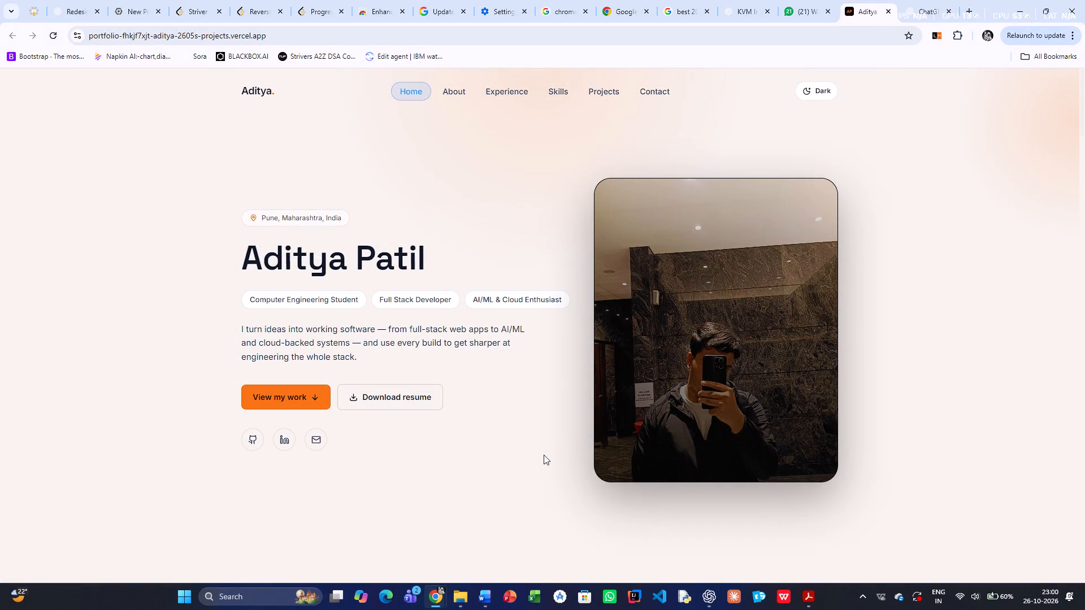
scroll(544, 455, down, 8)
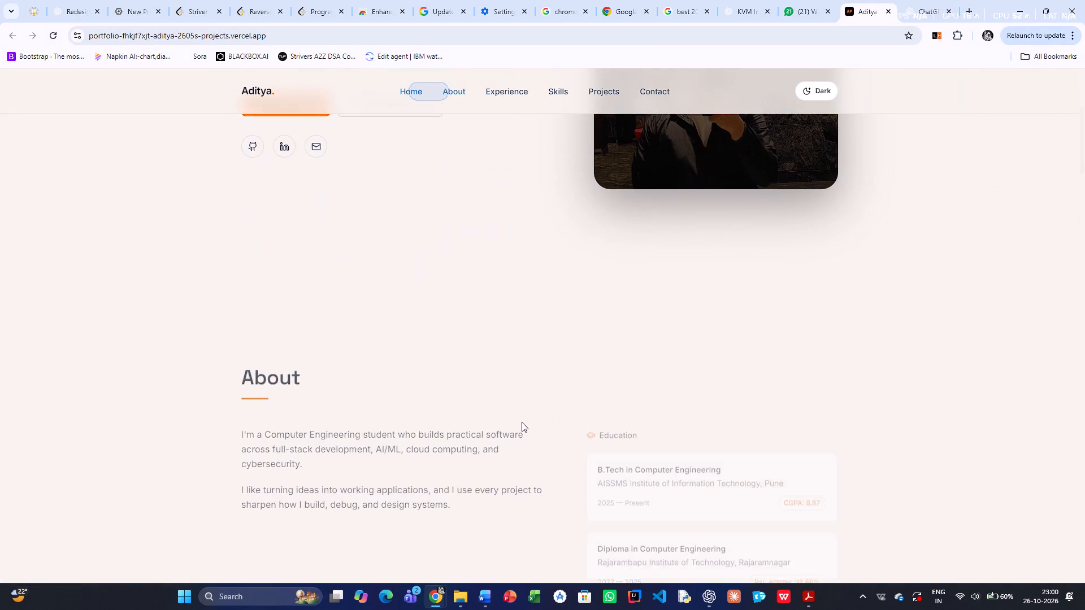
scroll(522, 422, down, 3)
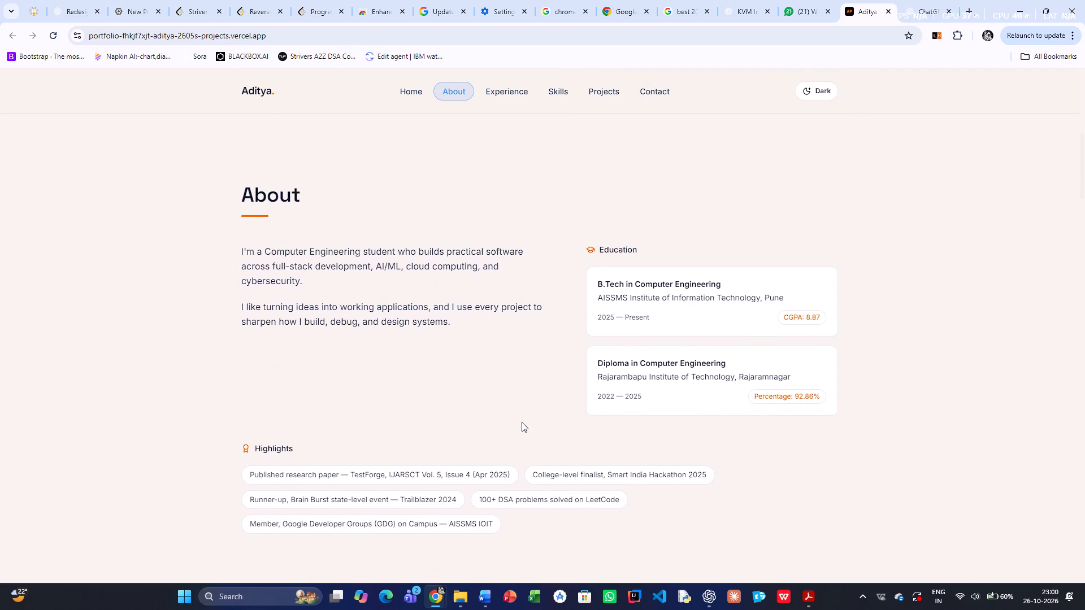
scroll(522, 422, down, 2)
scroll(522, 422, up, 2)
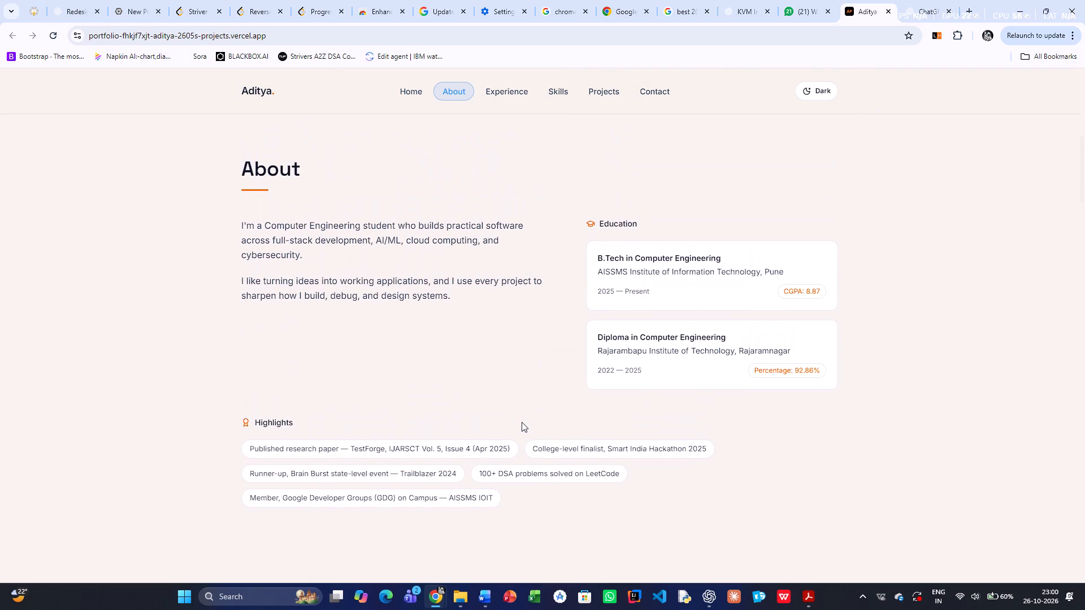
key(shift+super+s)
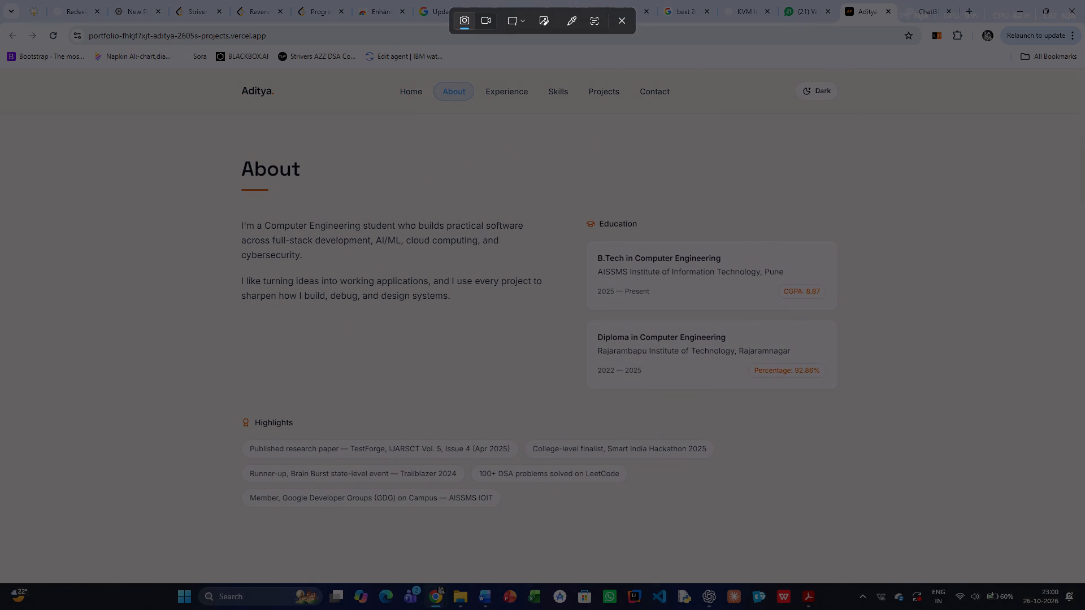
drag(232, 73, 888, 527)
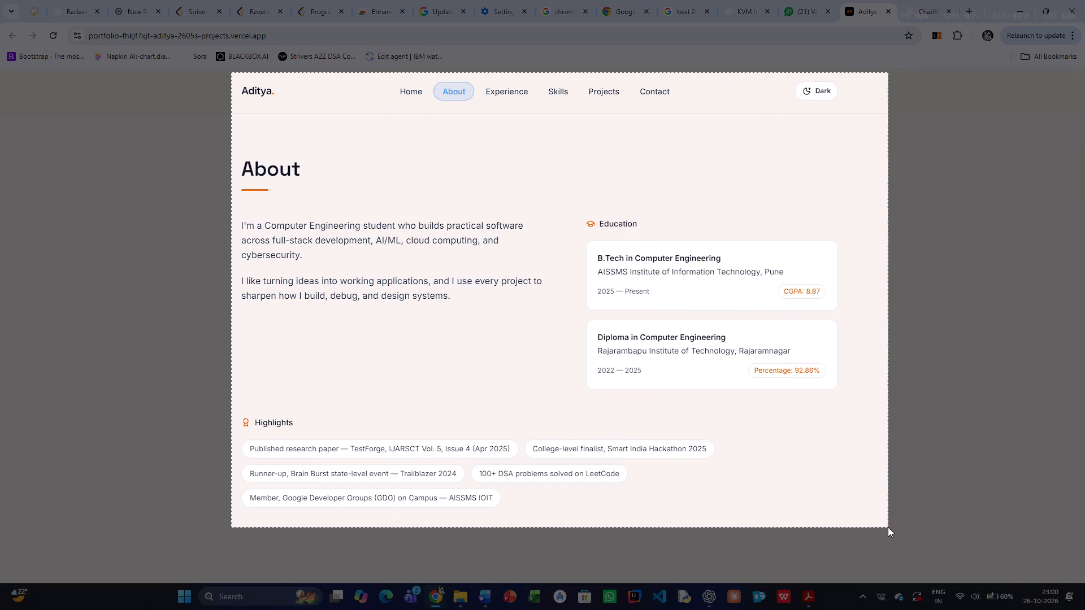
drag(888, 527, 856, 524)
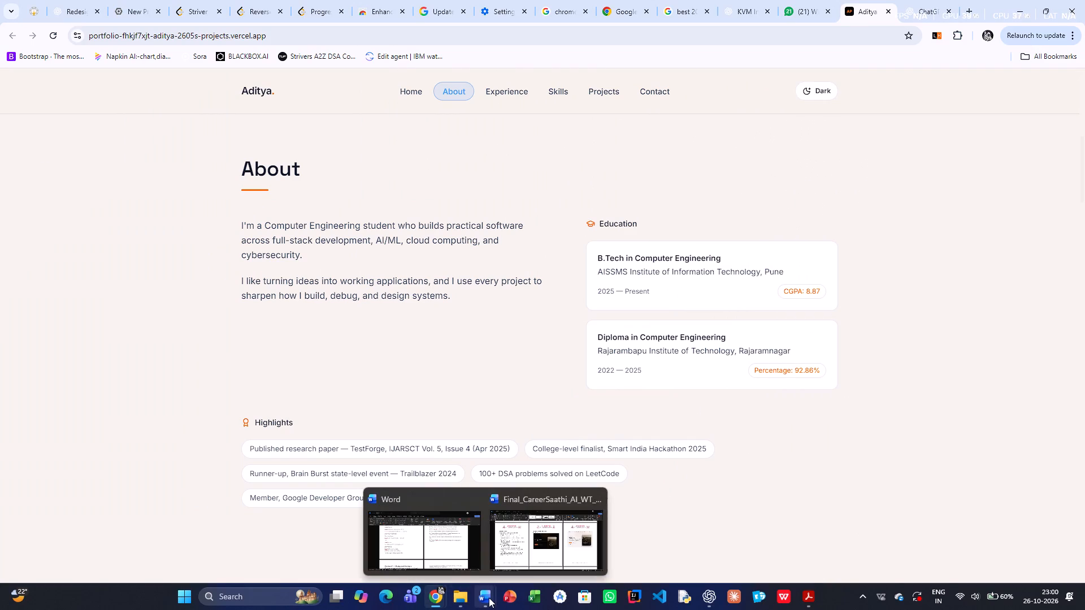
Paste the About section capture into the blank lines below the light home page screenshot in the Word report.
click(534, 543)
click(745, 382)
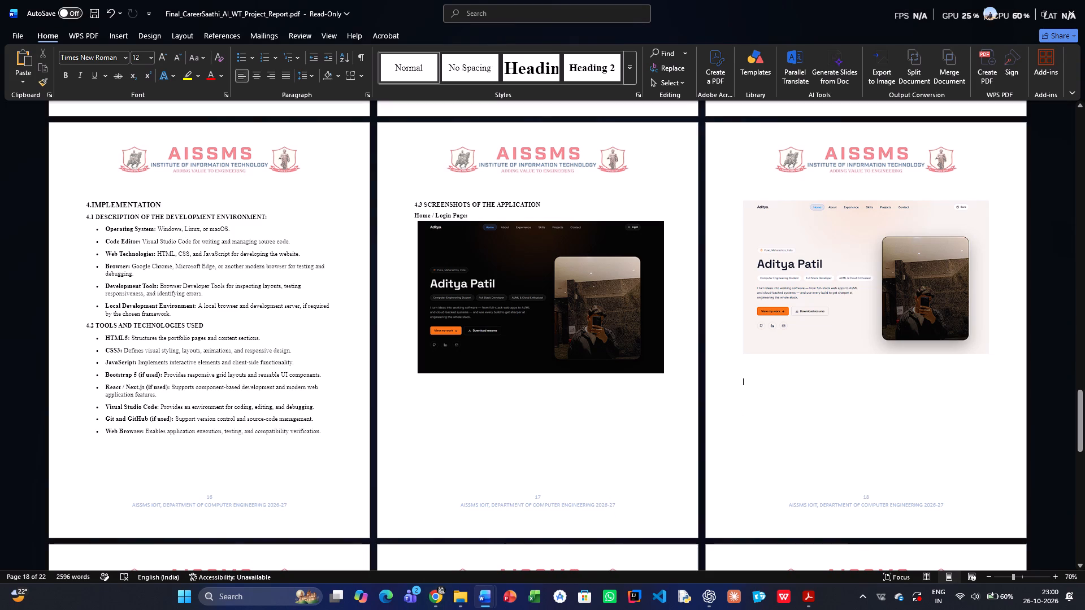
right_click(745, 381)
click(795, 234)
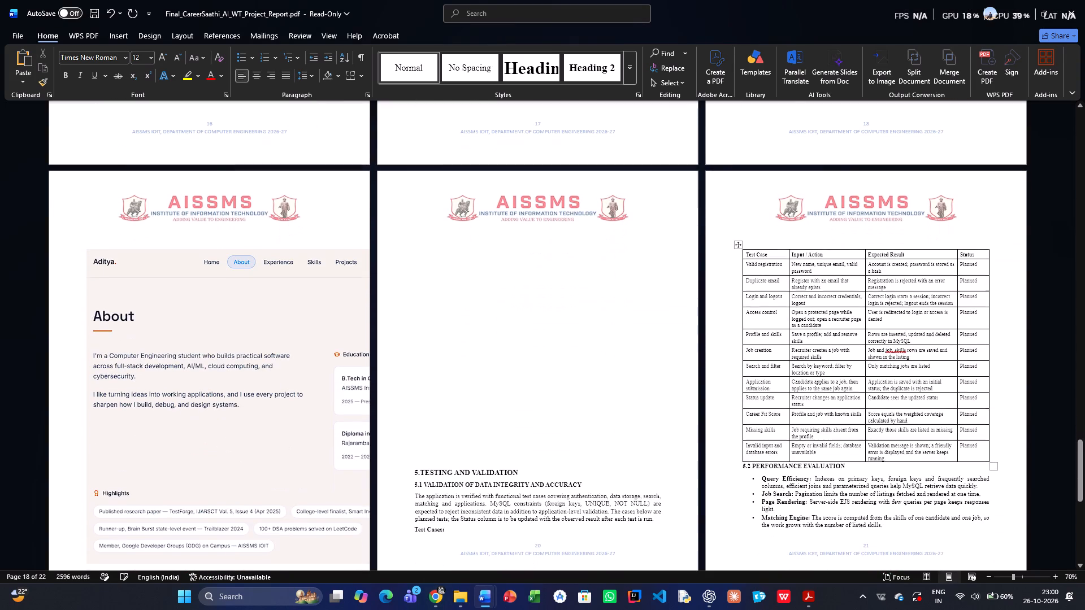
Shrink the About section screenshot proportionally until it fits inside the page margins.
click(132, 351)
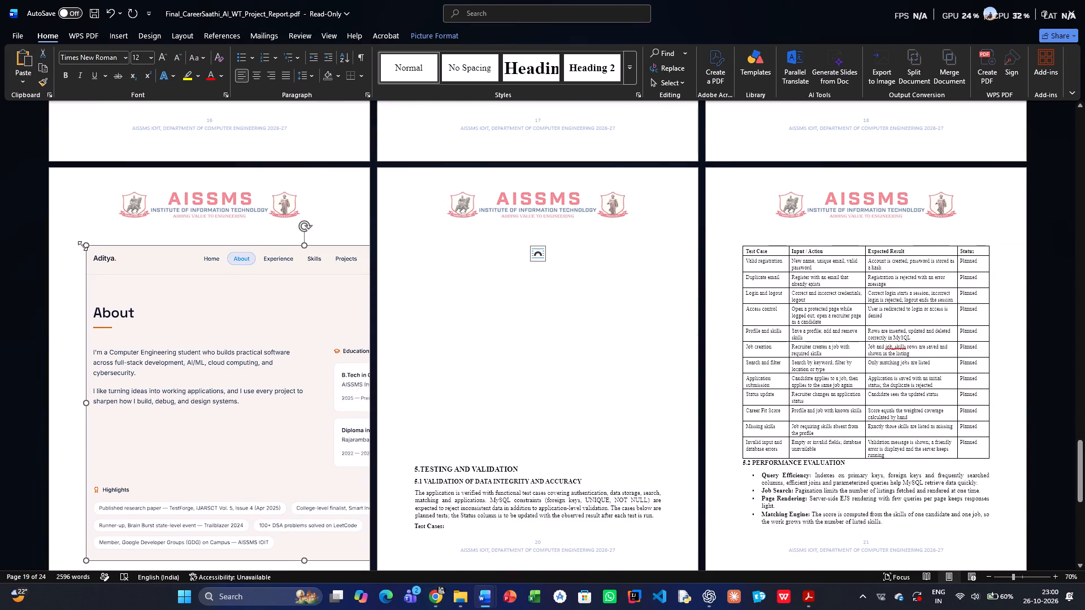
drag(83, 246, 351, 401)
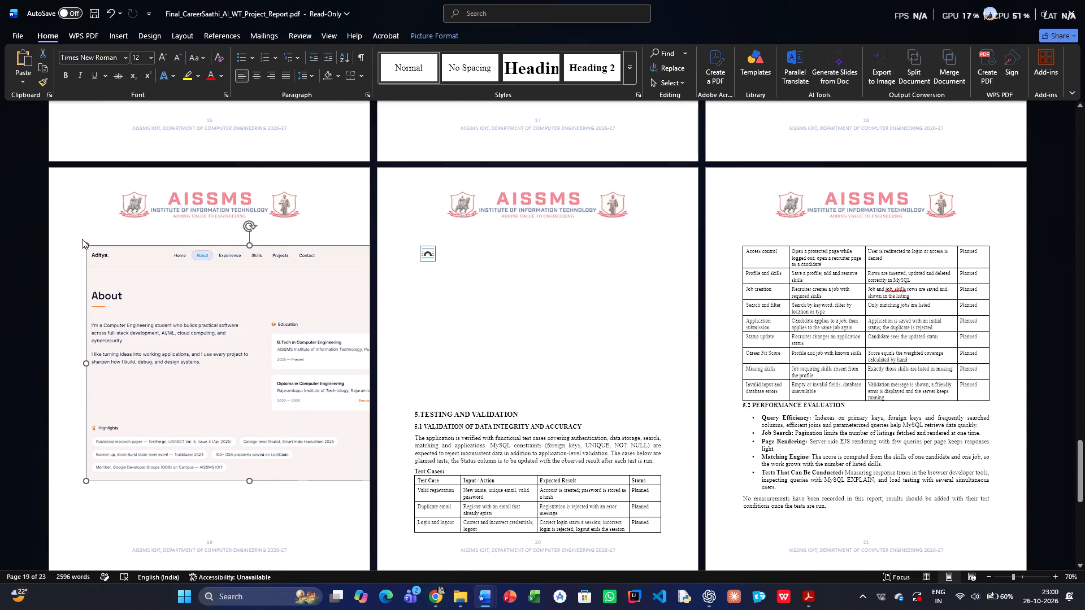
drag(86, 246, 311, 369)
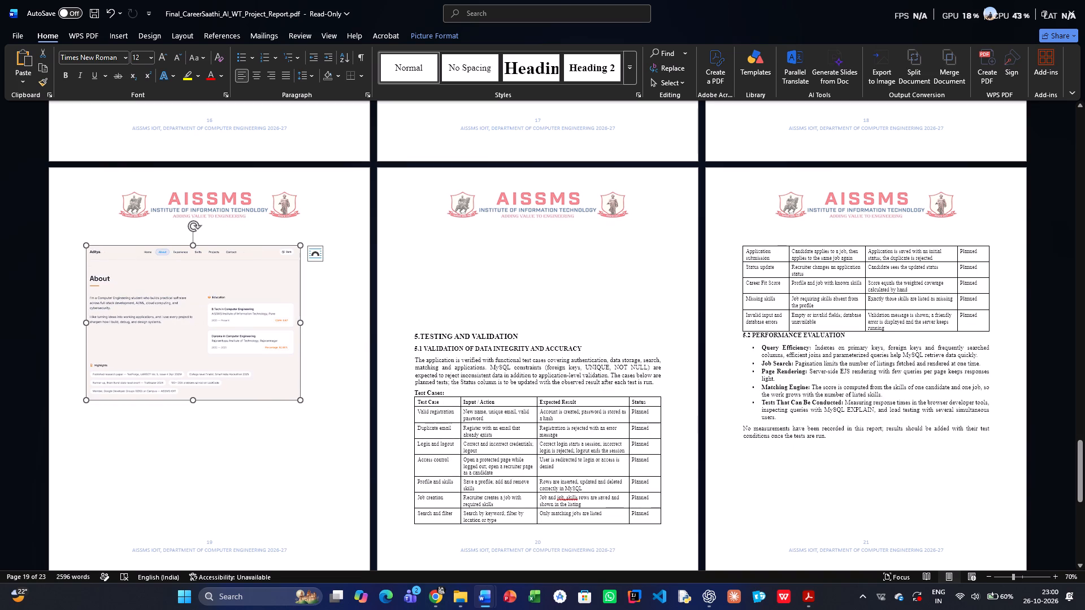
Apply Tight text wrapping to the About screenshot and widen it to roughly the text width of the page.
click(318, 268)
click(320, 254)
click(264, 302)
click(313, 255)
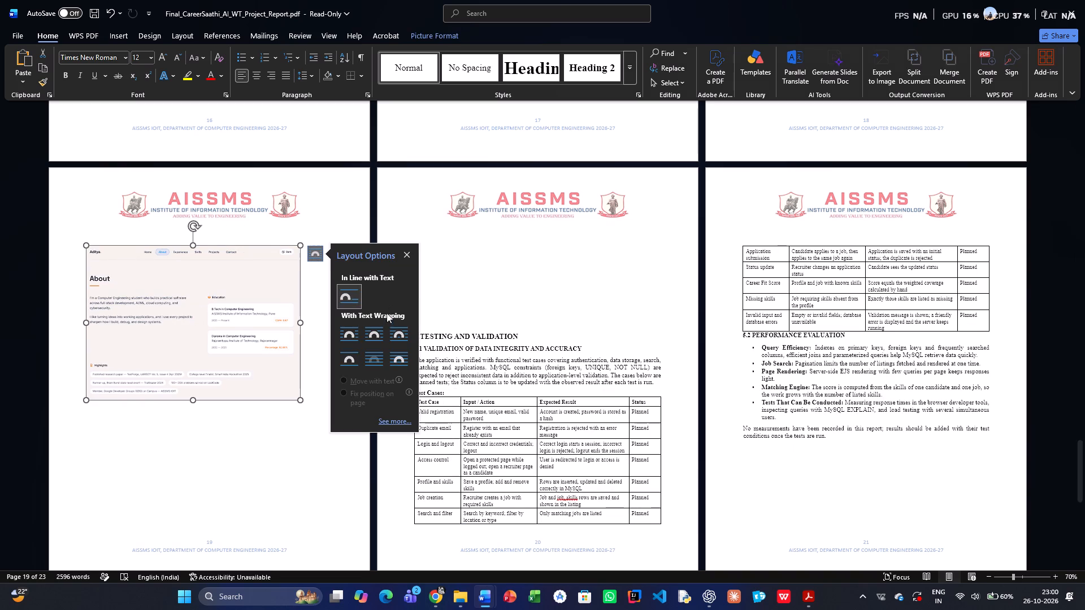
click(376, 334)
drag(297, 323, 360, 331)
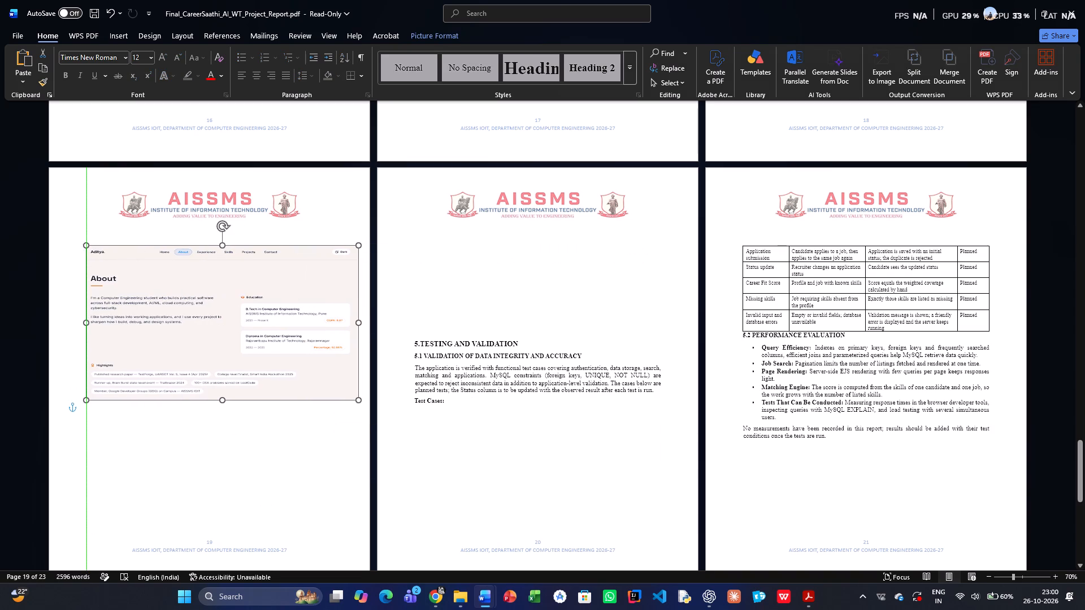
drag(360, 331, 345, 331)
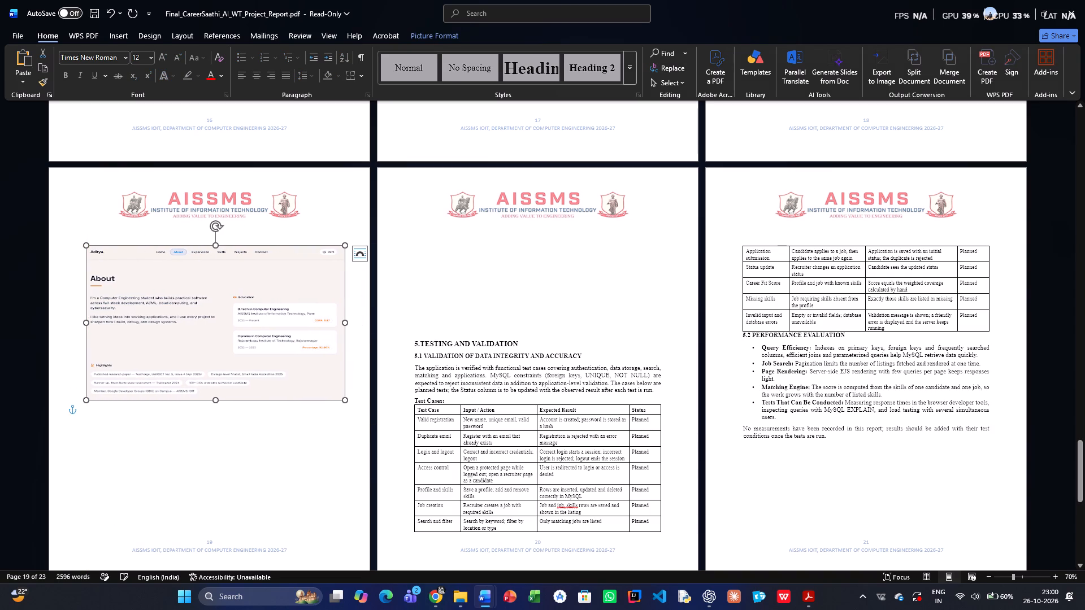
drag(212, 357, 209, 299)
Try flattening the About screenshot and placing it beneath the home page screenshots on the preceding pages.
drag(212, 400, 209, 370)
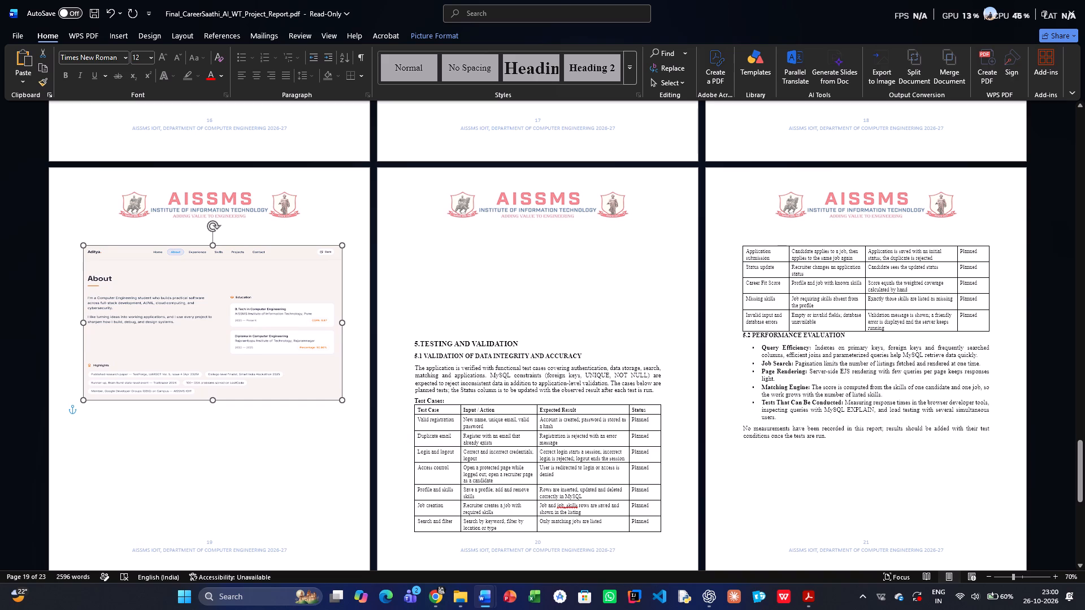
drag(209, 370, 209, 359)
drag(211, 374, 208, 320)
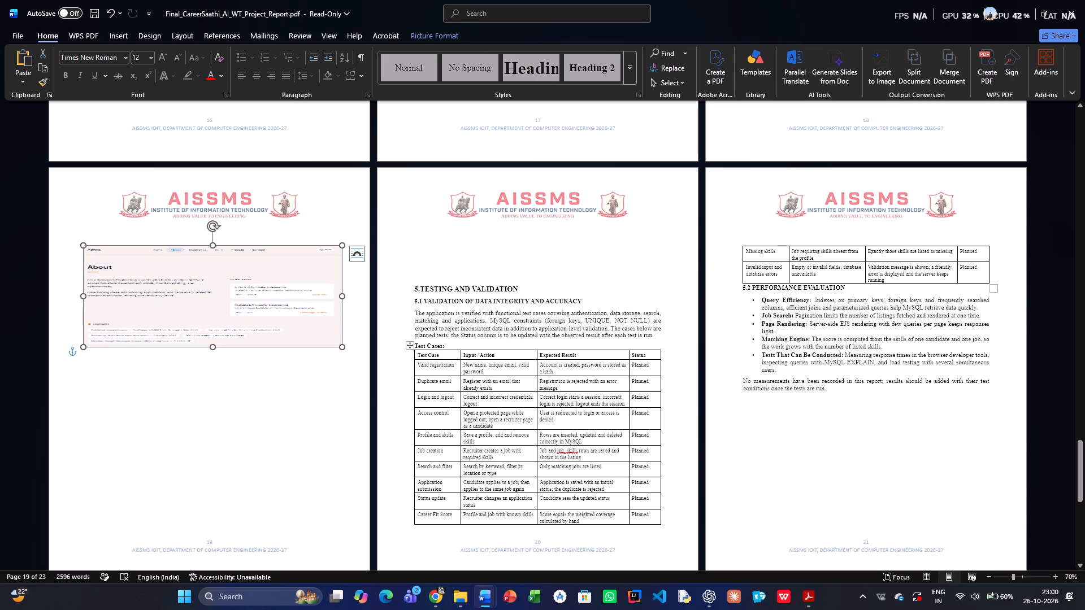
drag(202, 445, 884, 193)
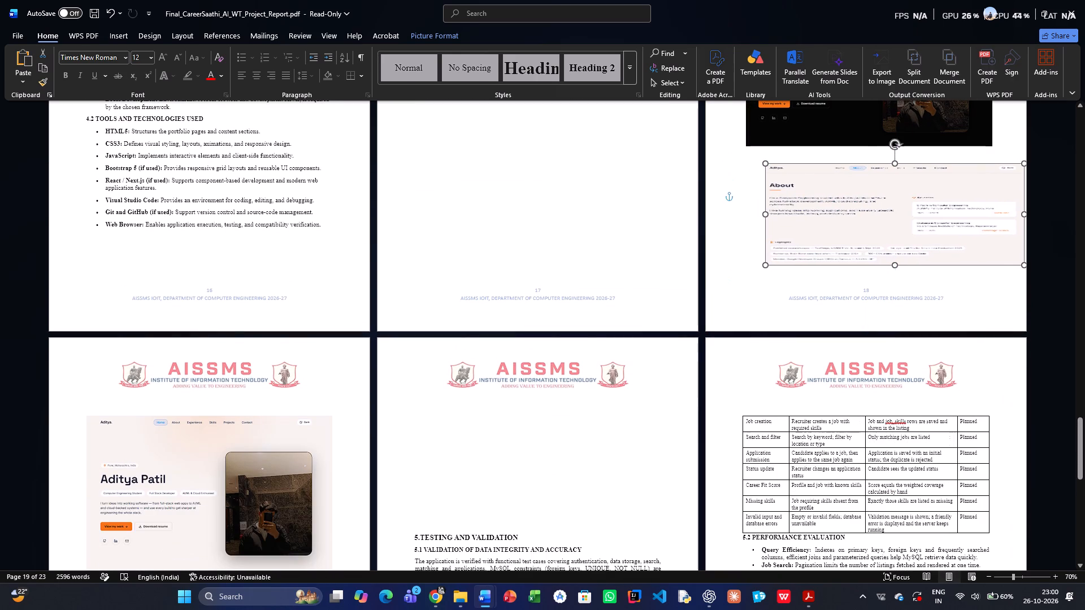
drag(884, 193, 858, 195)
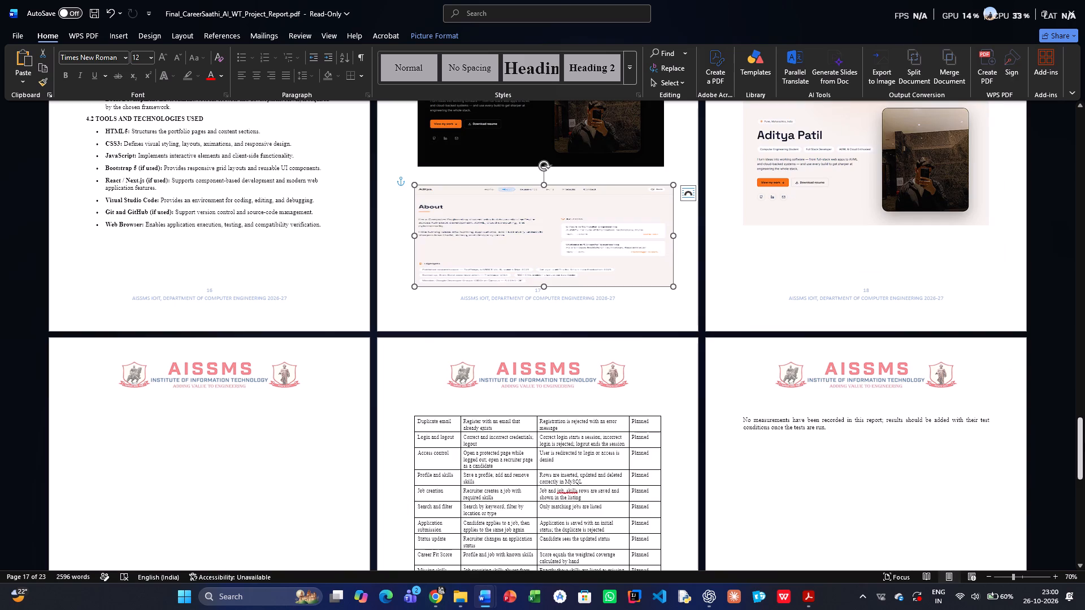
Place the About screenshot on the page after the light home page screenshot and stretch its height to natural proportions.
drag(566, 246, 274, 479)
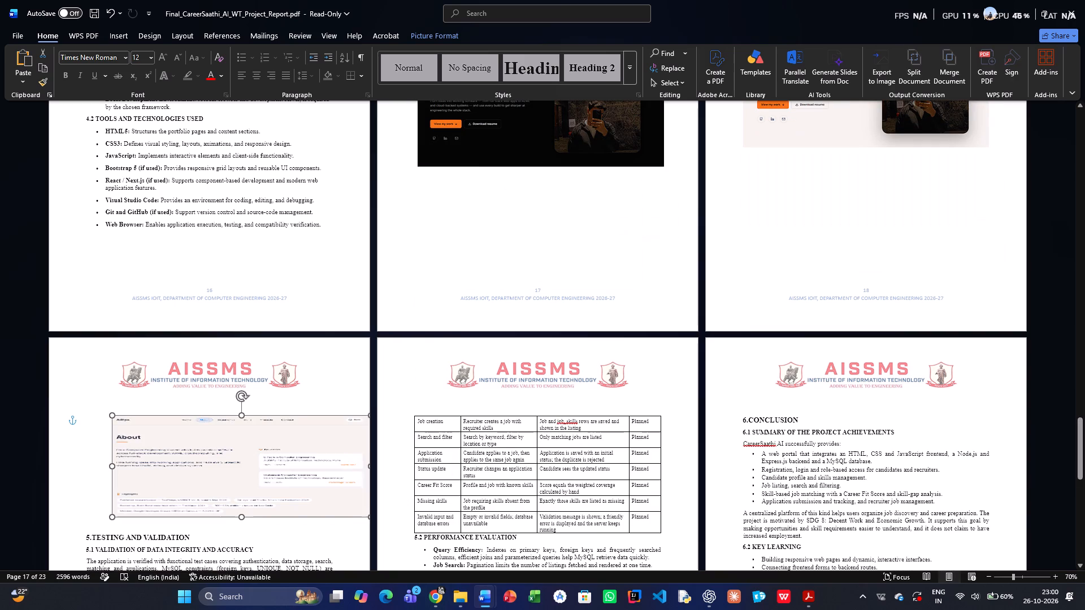
drag(274, 479, 240, 484)
drag(209, 525, 207, 594)
Increase the height of the dark home page screenshot under the Home / Login Page caption.
drag(1079, 446, 1079, 432)
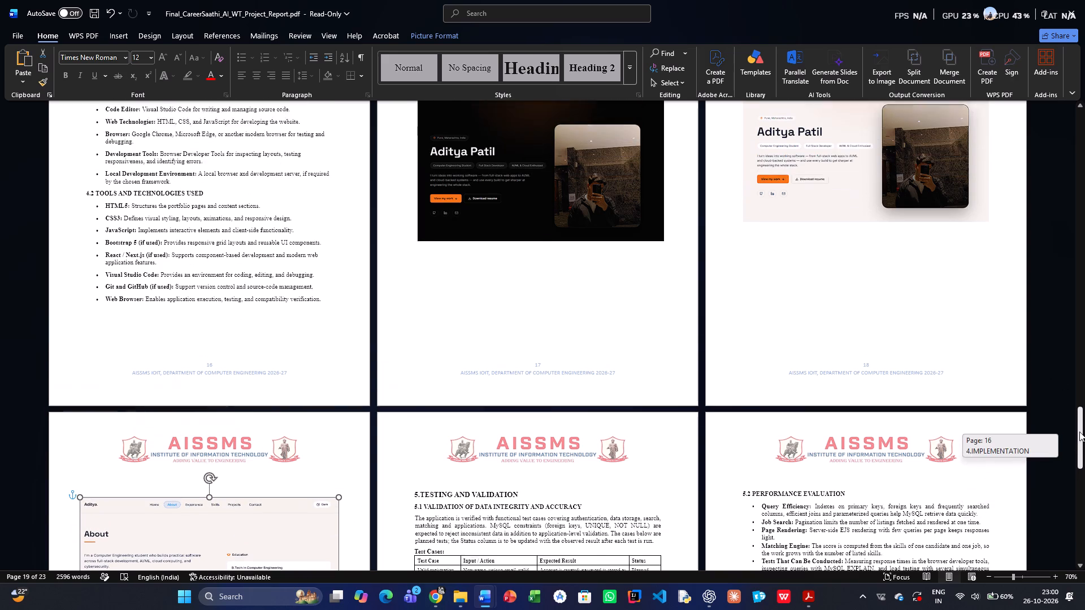
drag(1079, 432, 1079, 414)
click(507, 336)
drag(506, 339, 506, 344)
drag(541, 404, 544, 438)
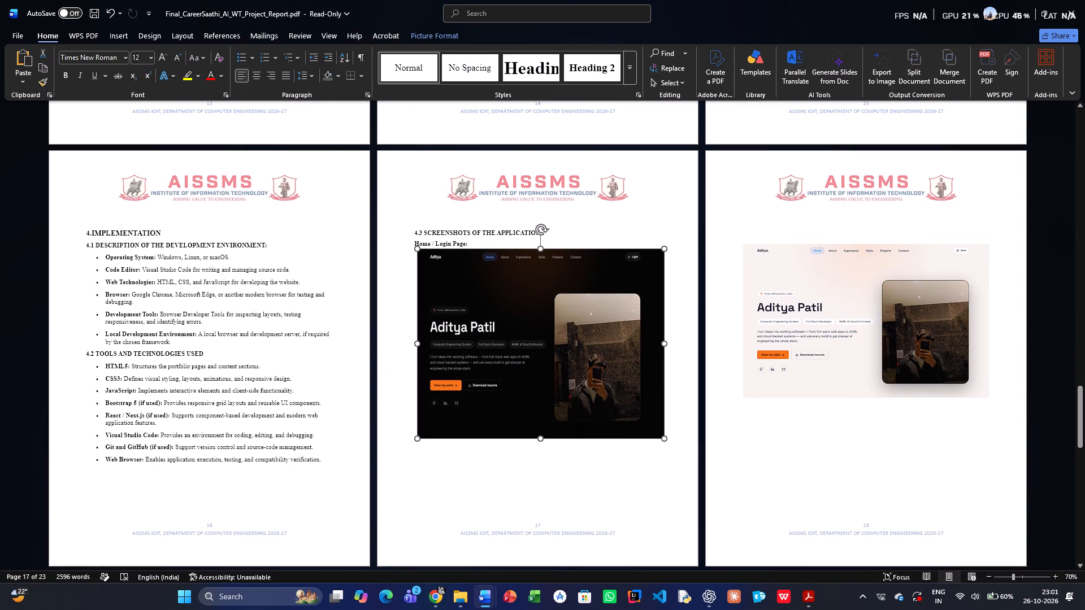
drag(544, 438, 544, 437)
Apply Tight text wrapping to the dark home page screenshot and move it down, leaving a gap below its caption.
drag(514, 328, 513, 360)
click(674, 254)
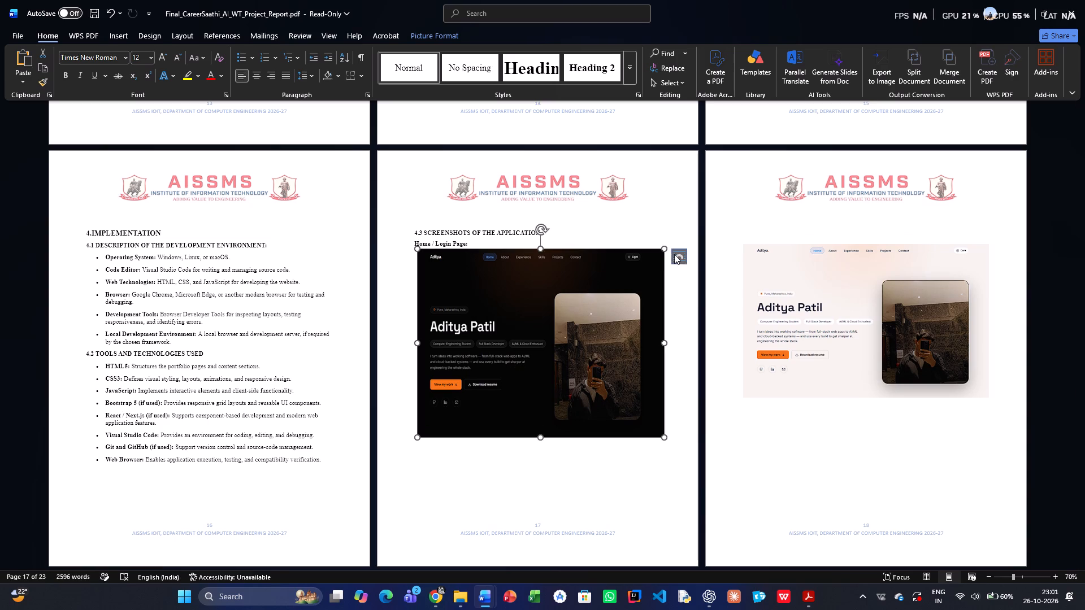
click(741, 342)
drag(483, 329, 481, 371)
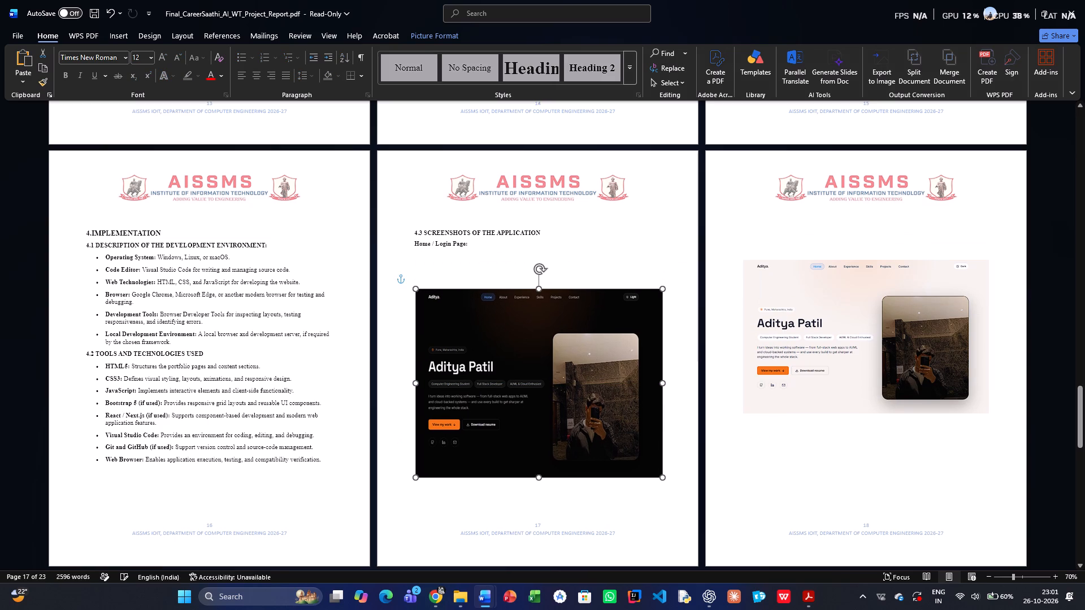
drag(481, 371, 481, 355)
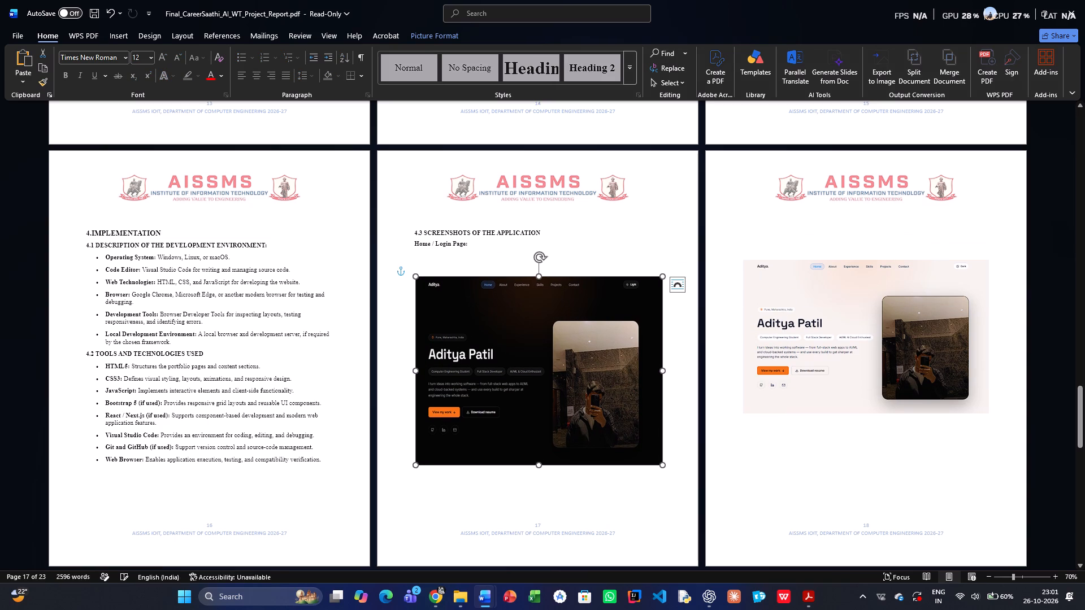
Stretch the light home page screenshot vertically to roughly the height of the dark one on the preceding page.
click(871, 338)
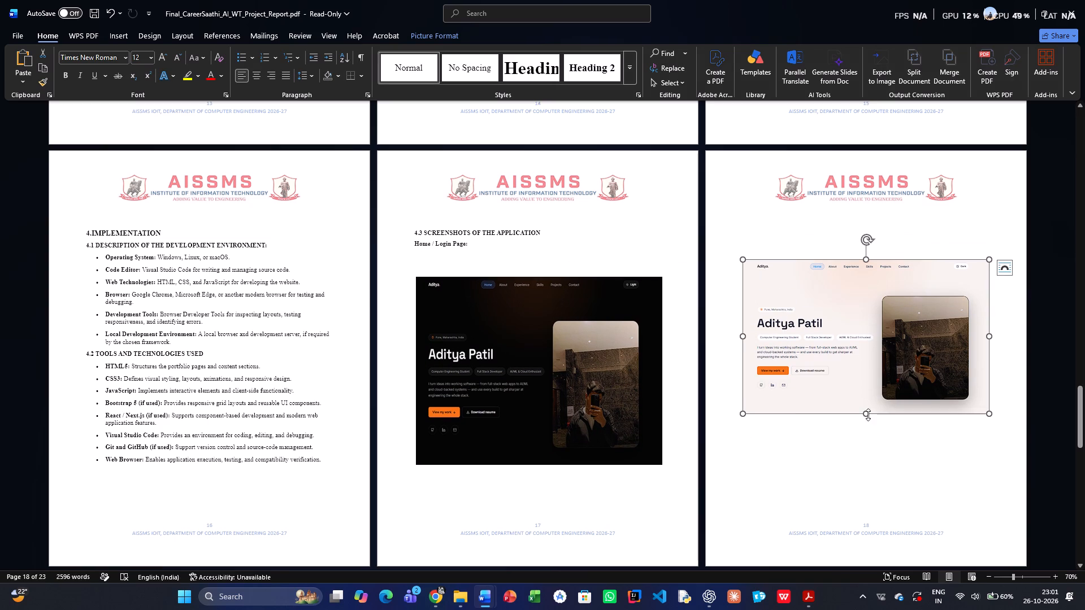
drag(868, 415, 873, 467)
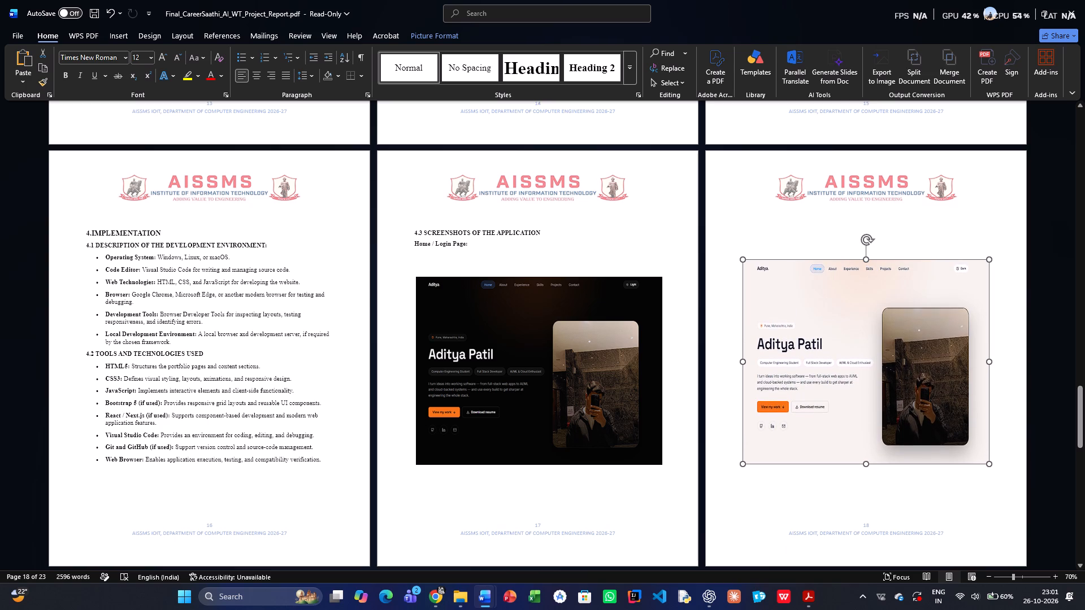
drag(873, 467, 868, 464)
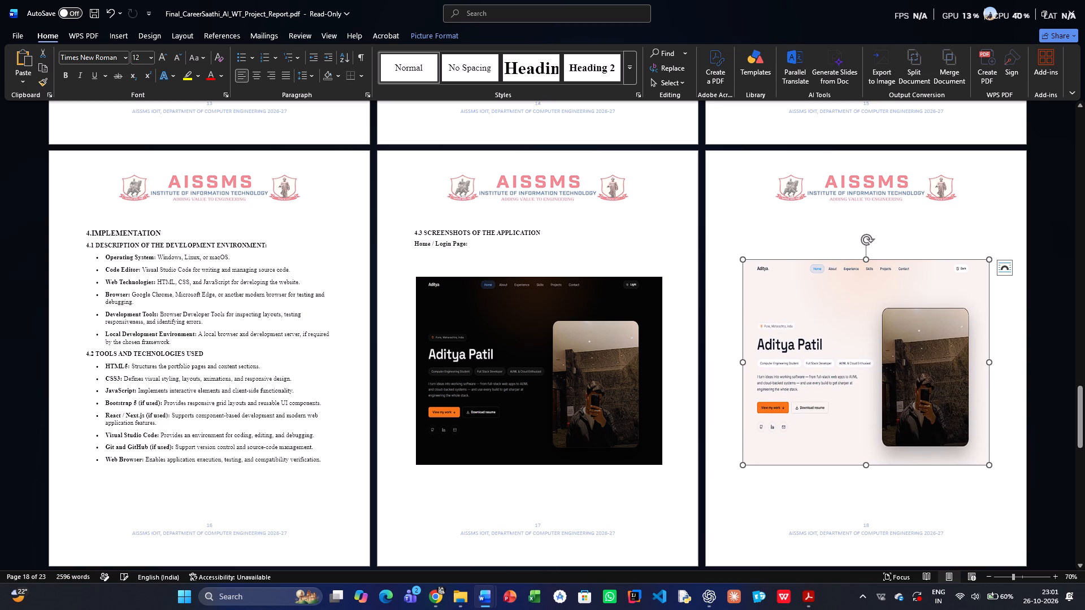
drag(867, 259, 867, 271)
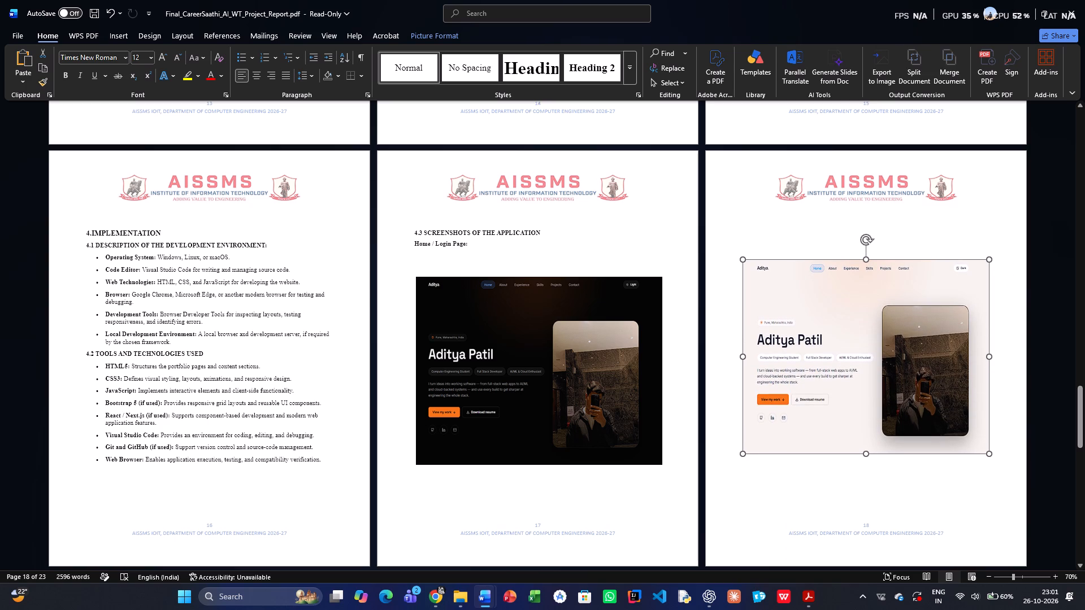
Apply Tight text wrapping to the light home page screenshot, lower it level with the dark one, and widen it slightly.
click(1006, 268)
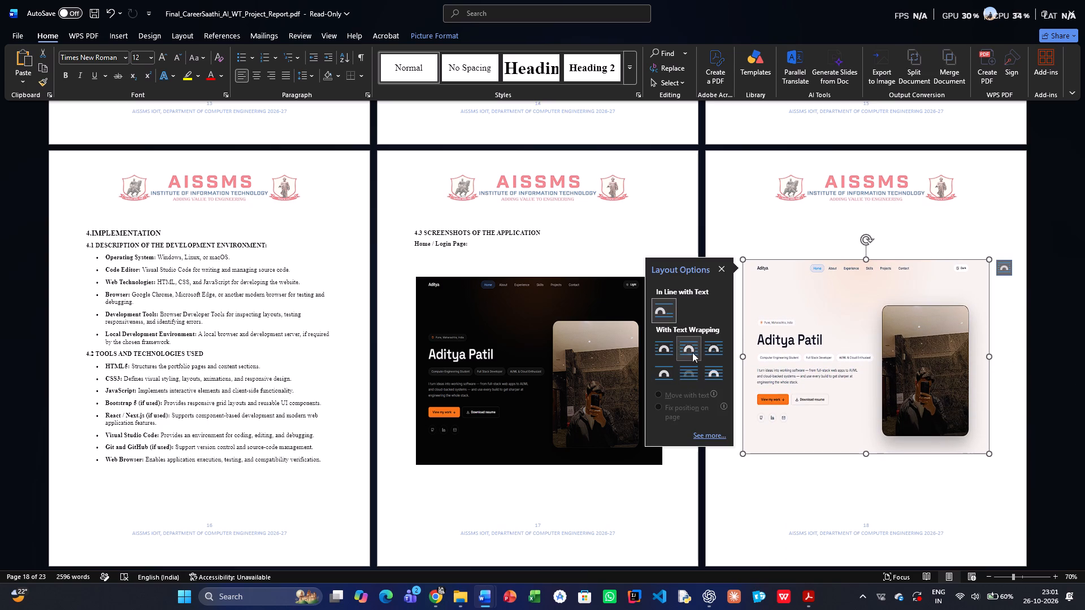
click(692, 352)
drag(860, 312, 861, 326)
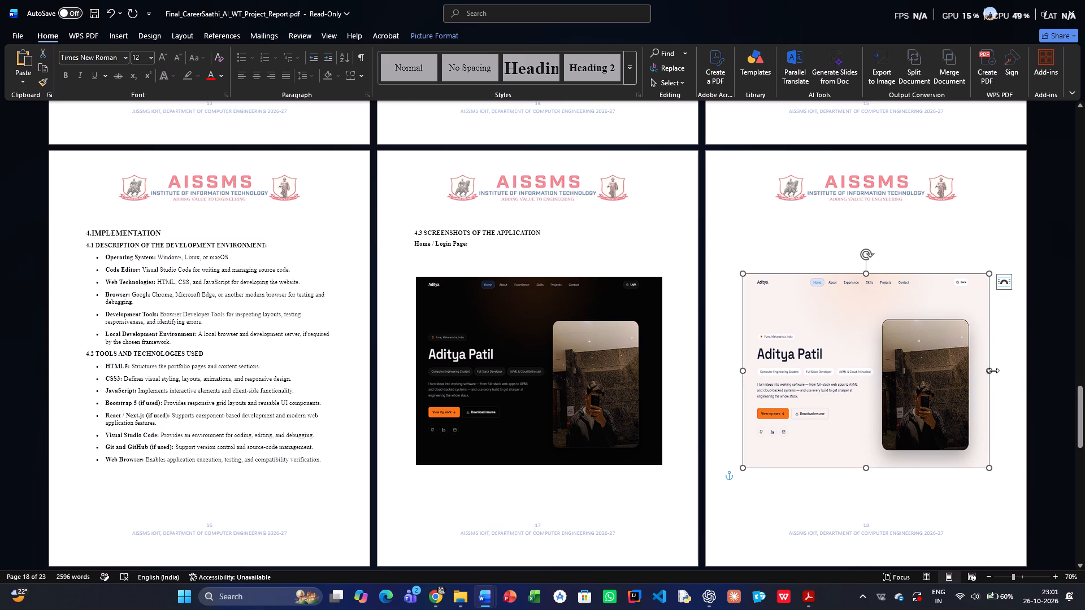
drag(992, 371, 1021, 369)
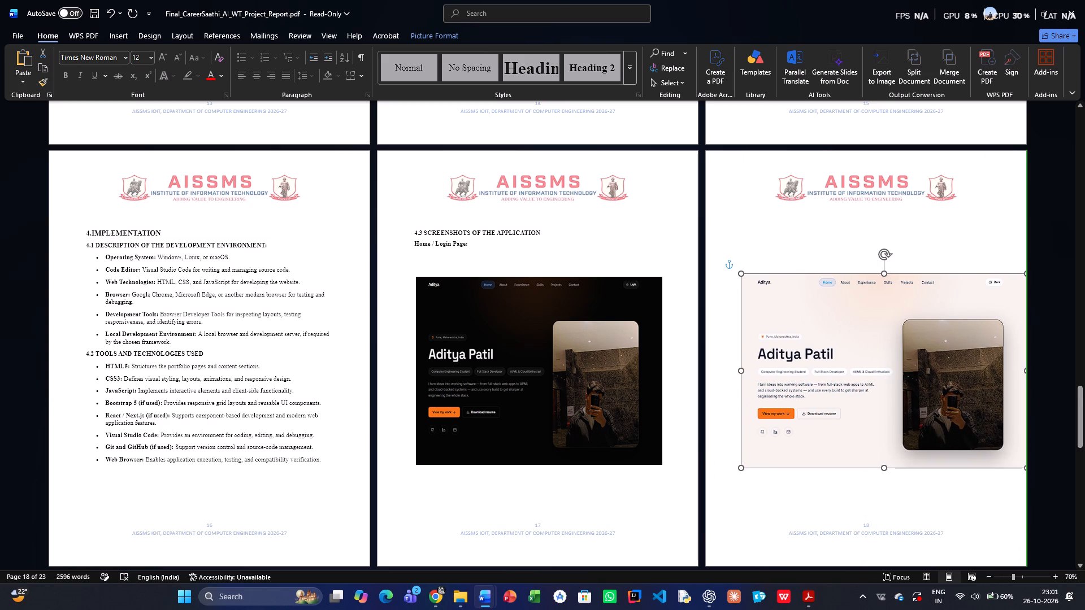
drag(1021, 369, 999, 368)
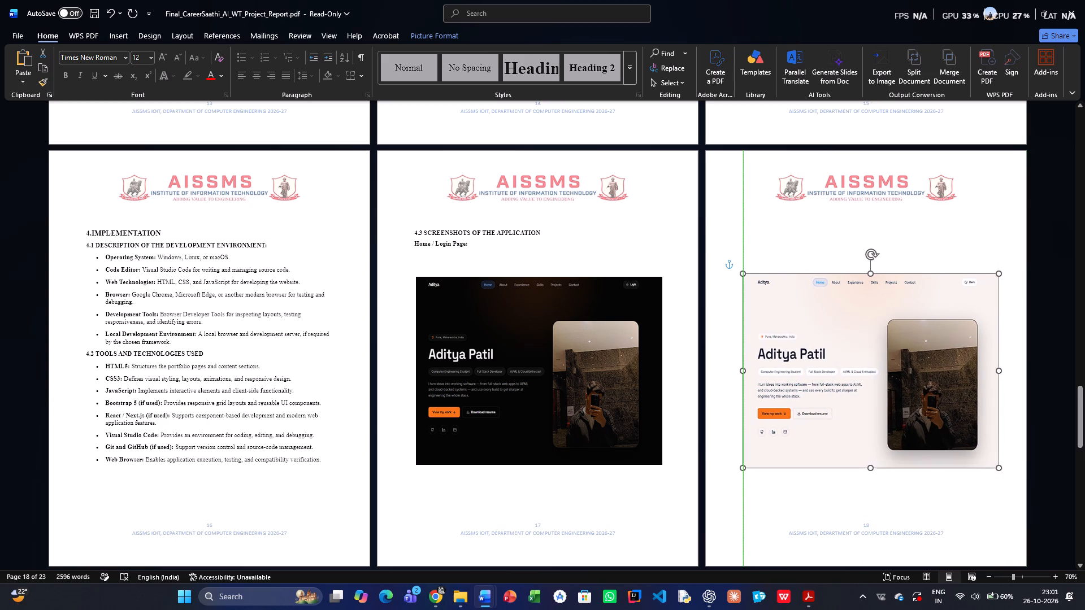
drag(999, 368, 1001, 368)
click(824, 247)
Move the About section screenshot higher on its page, closer to the middle.
drag(1083, 403, 1079, 469)
click(247, 347)
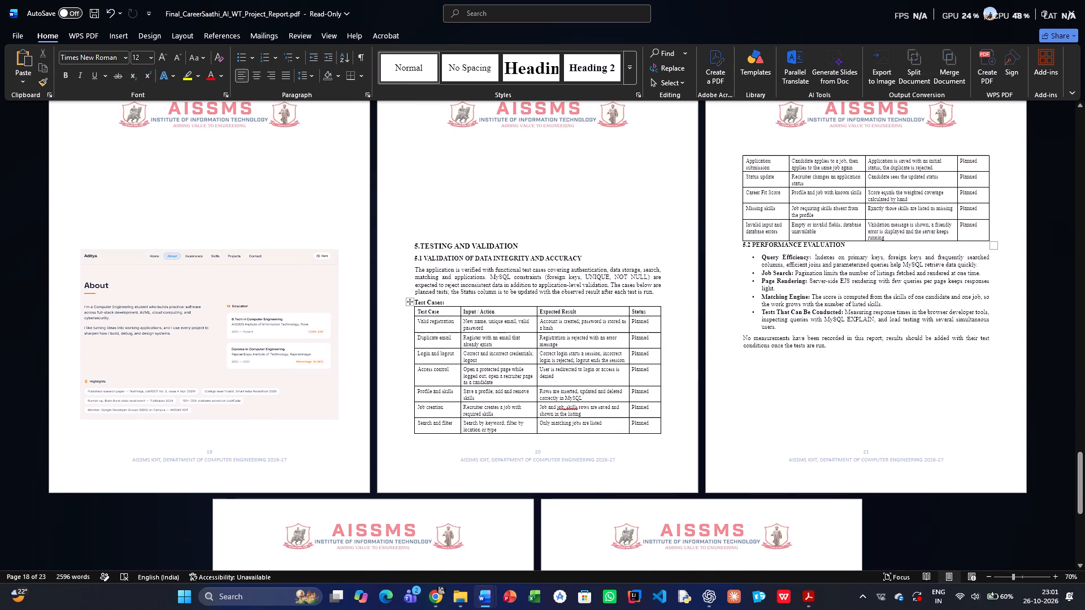
drag(234, 345, 228, 281)
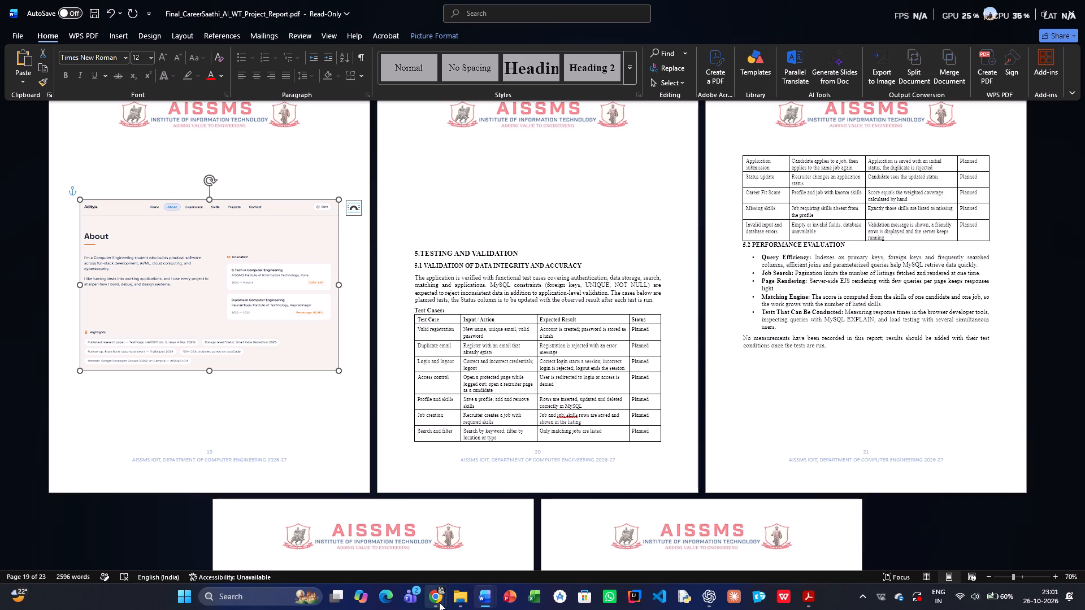
Bring up the Experience section of the portfolio site in Chrome and switch the site to its dark theme.
click(437, 551)
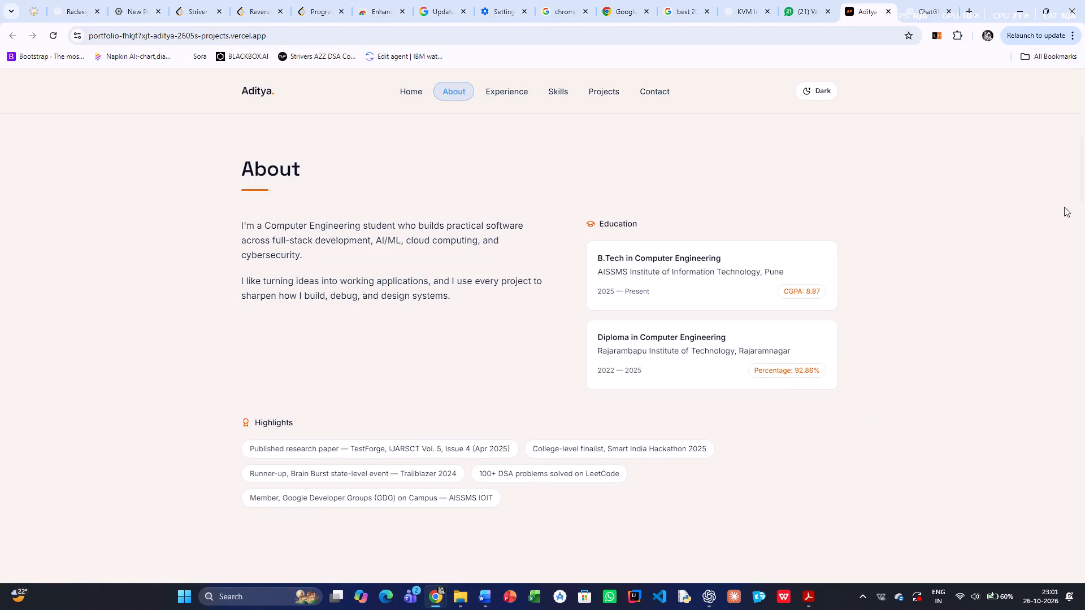
scroll(515, 330, down, 4)
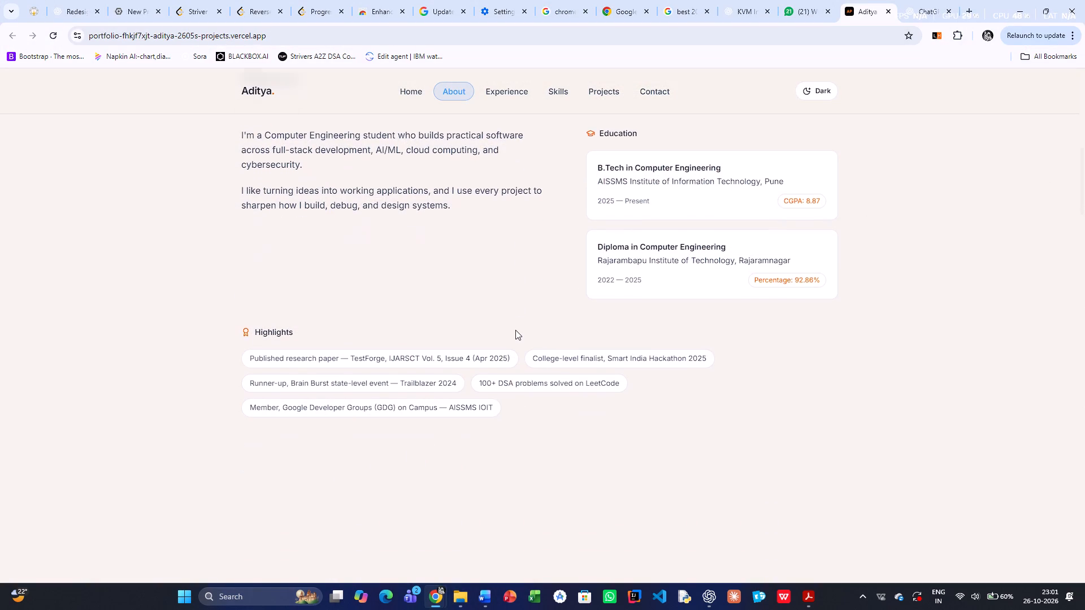
scroll(515, 330, down, 8)
scroll(515, 330, up, 3)
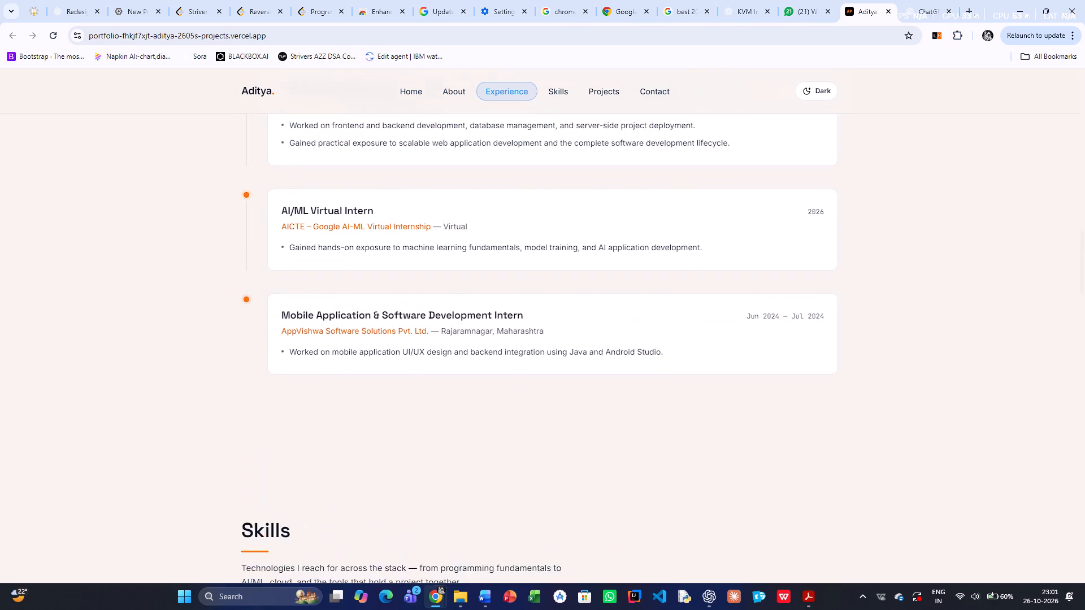
scroll(515, 330, up, 2)
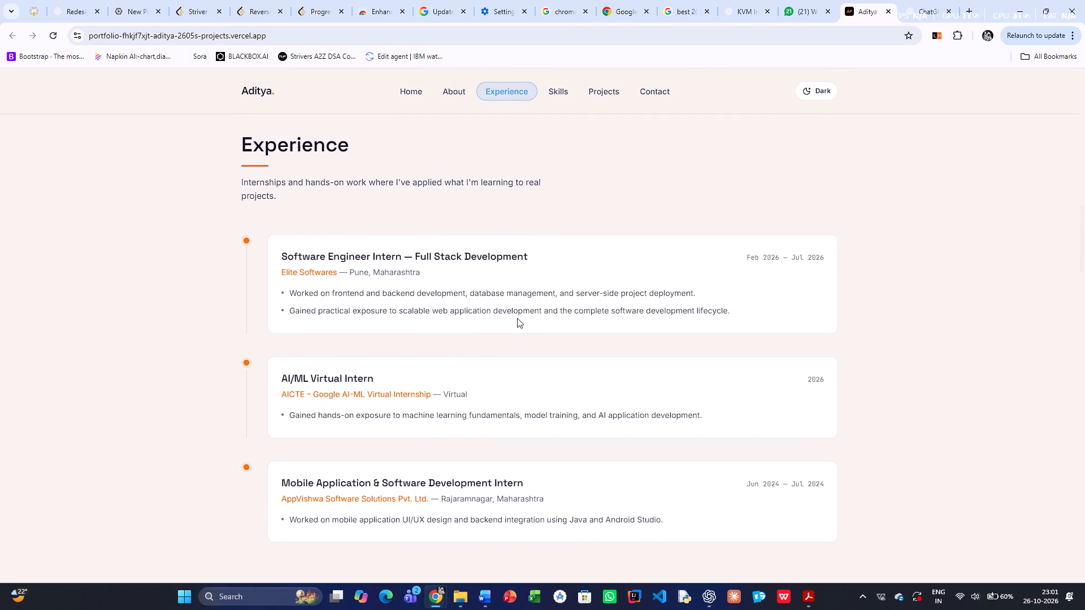
key(shift+super+s)
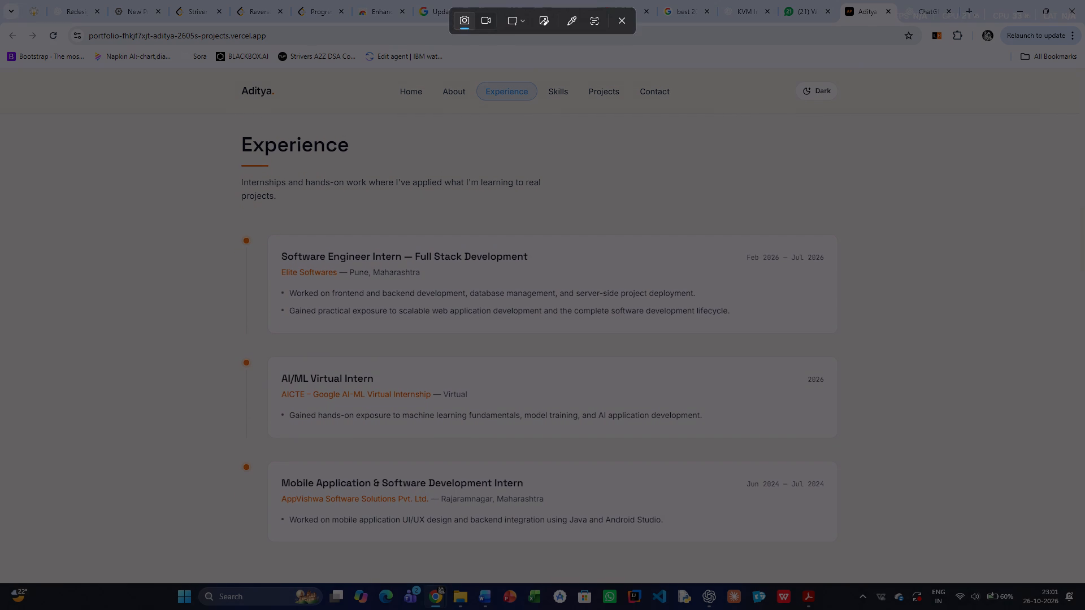
click(623, 24)
click(799, 93)
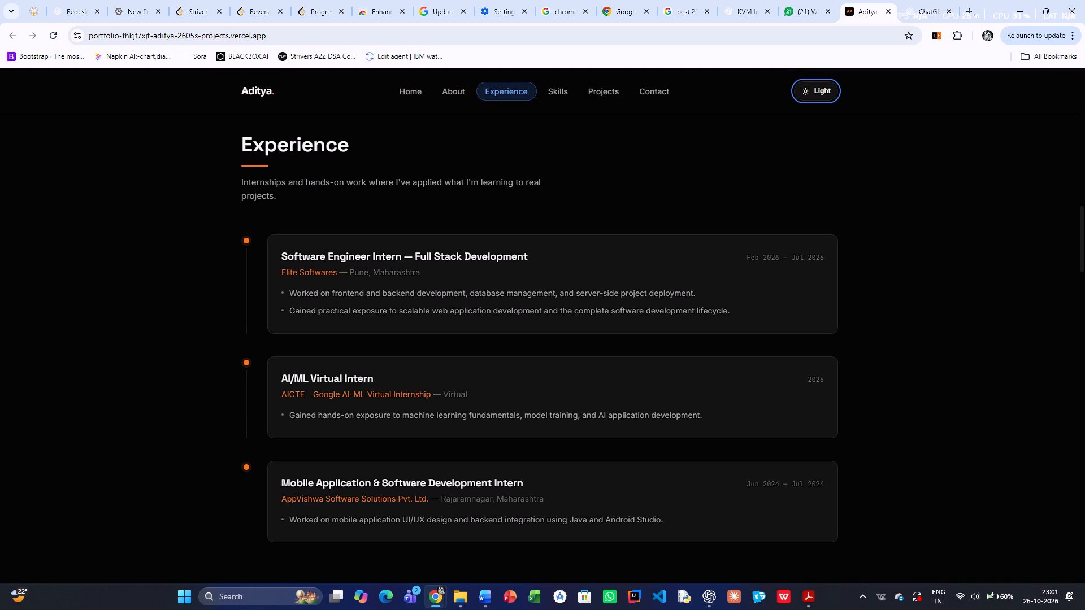
Capture the dark-theme Experience section, from the navigation bar through the Mobile Application & Software Development Intern card.
key(shift+super+s)
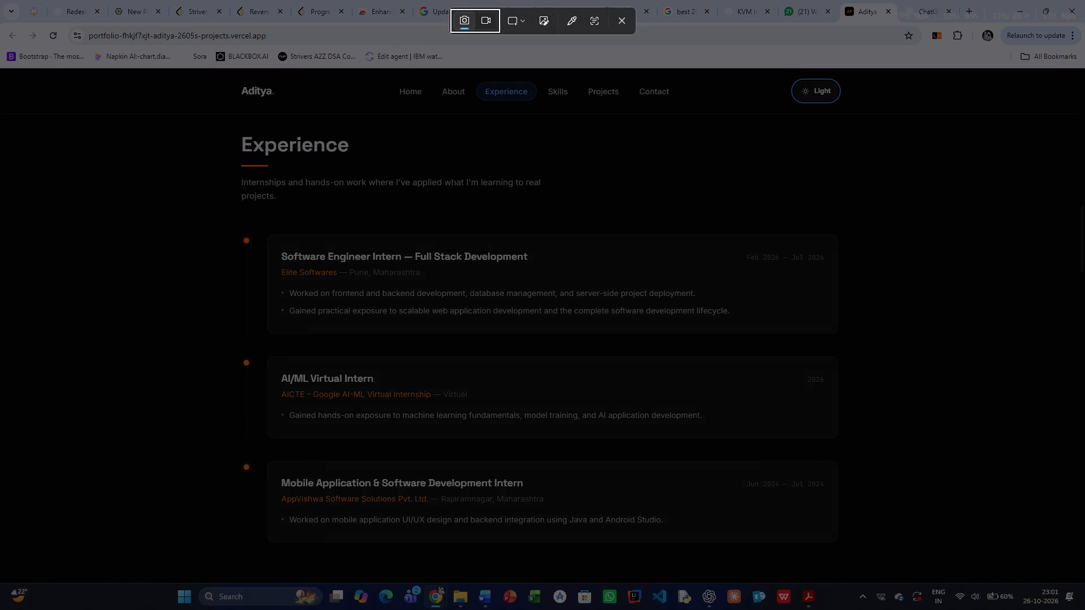
drag(207, 69, 873, 569)
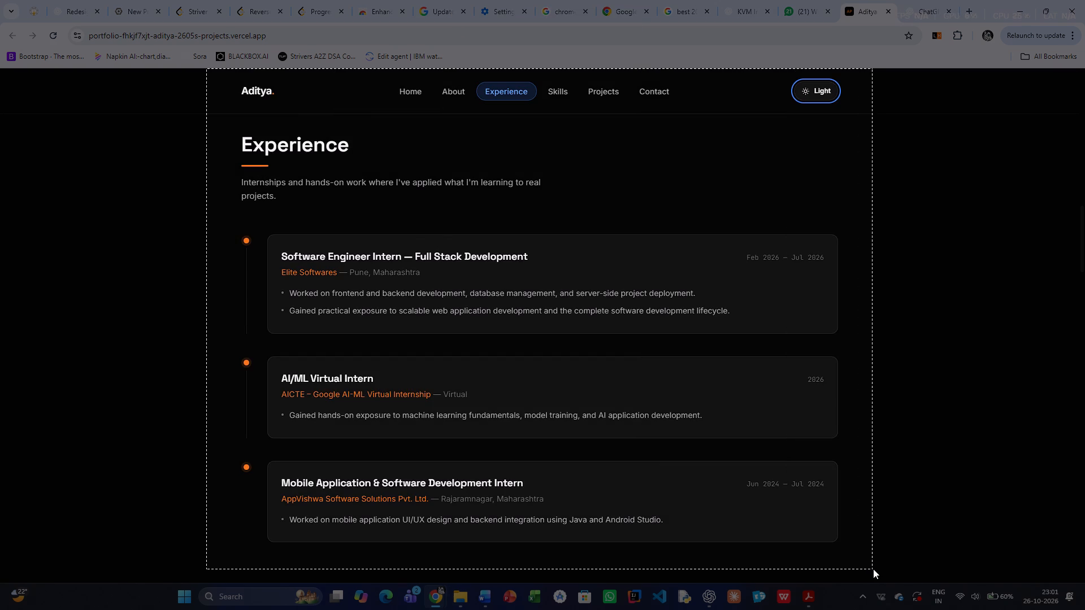
drag(873, 569, 863, 561)
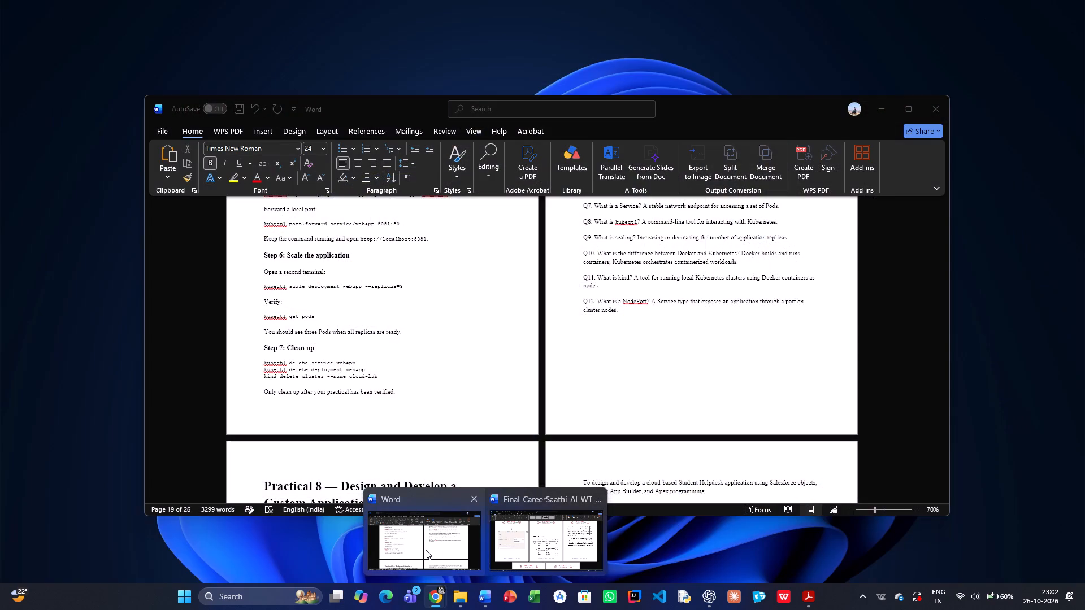
Switch to the report in Word and paste the Experience screenshot above the Testing and Validation heading on page 20, keeping source formatting.
click(426, 550)
click(510, 564)
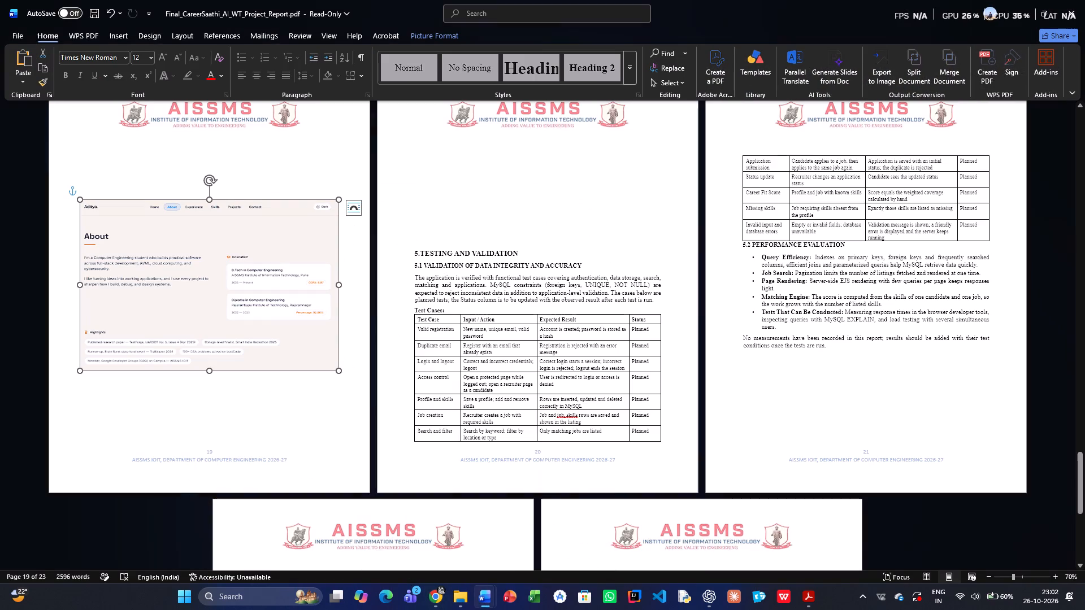
click(449, 186)
right_click(449, 186)
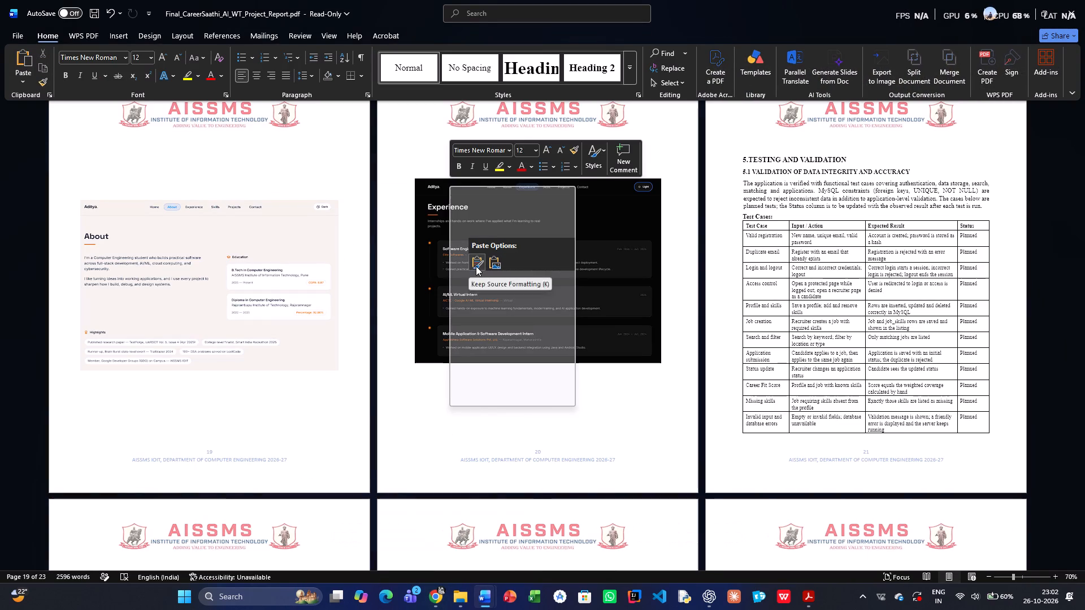
click(476, 266)
Apply Tight text wrapping to the Experience screenshot, widen it slightly past the text margin, and move it a little lower on the page.
click(519, 285)
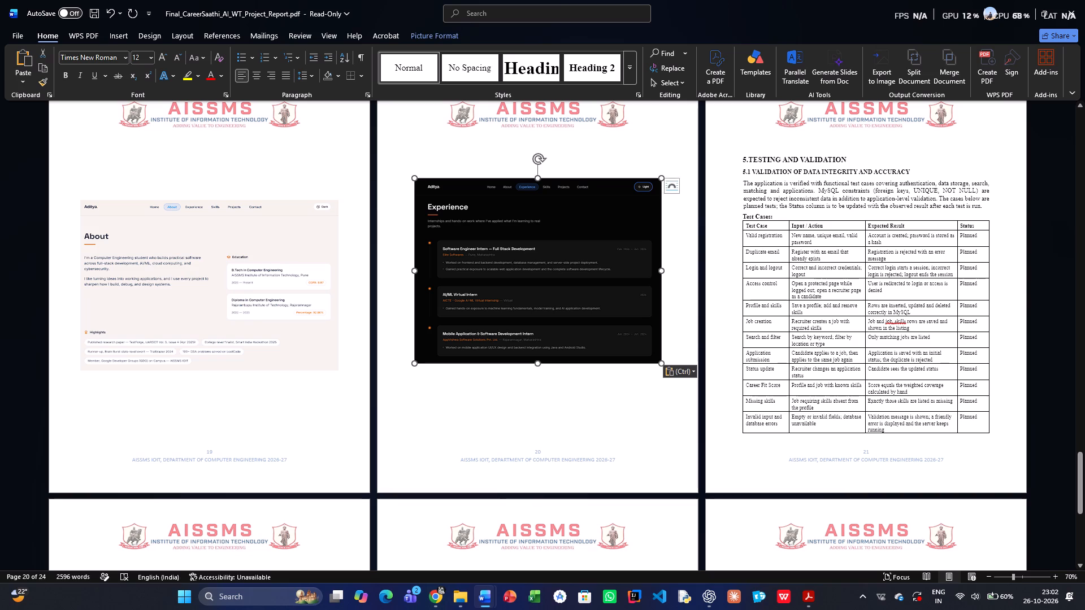
drag(522, 282, 526, 307)
click(674, 186)
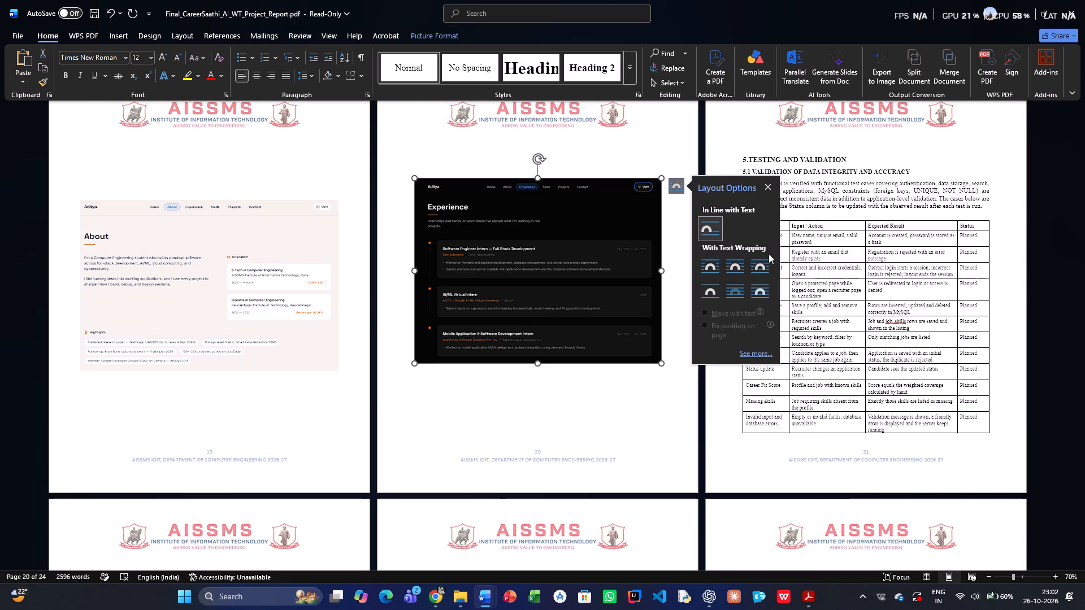
click(736, 266)
drag(661, 272, 687, 275)
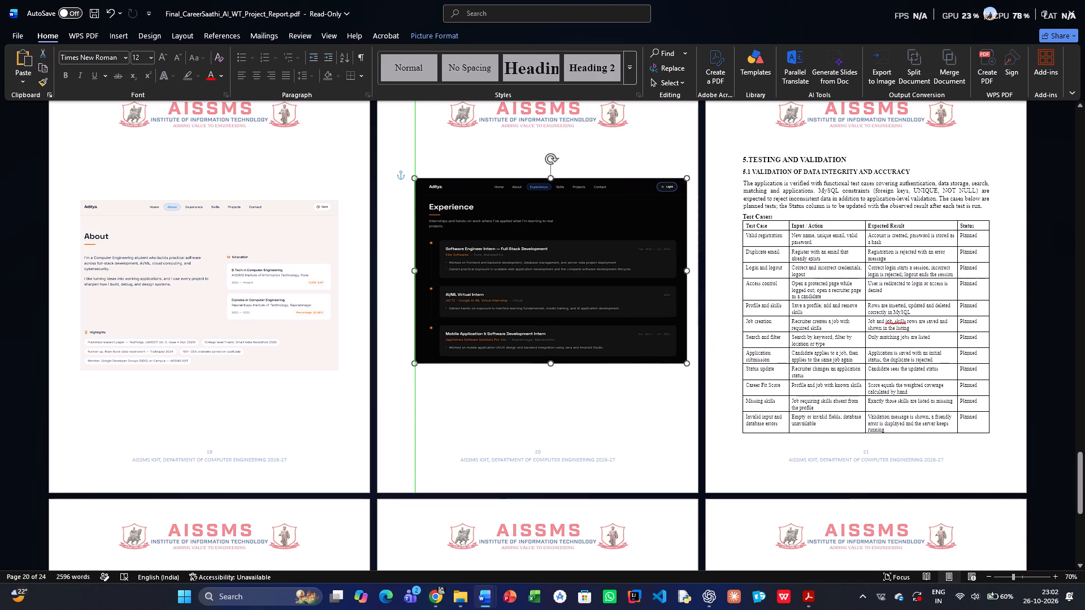
drag(687, 275, 672, 276)
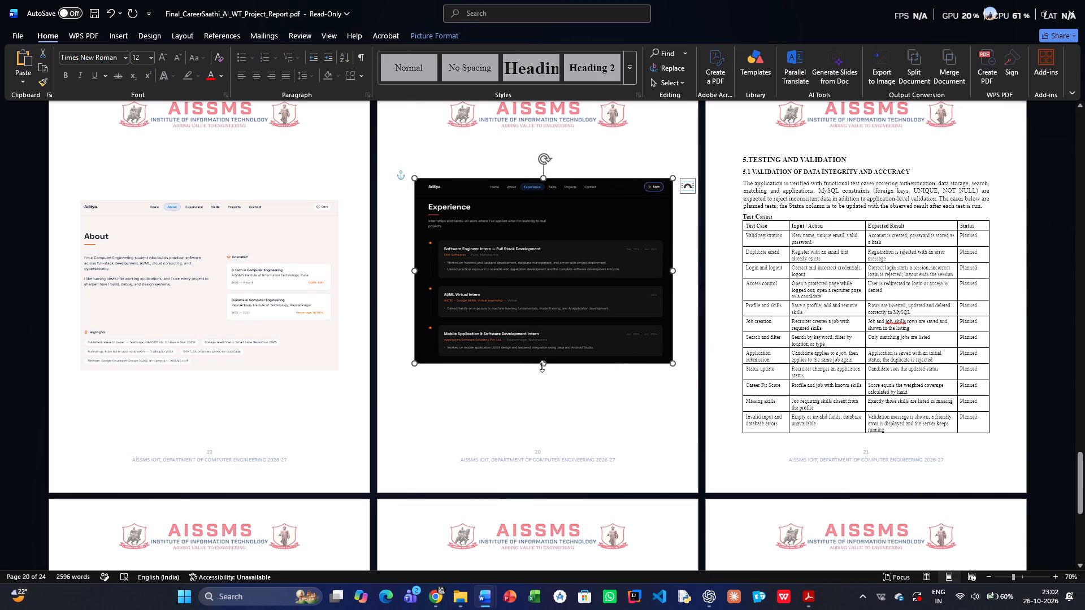
drag(539, 365, 541, 371)
drag(547, 341, 549, 356)
click(562, 422)
click(253, 340)
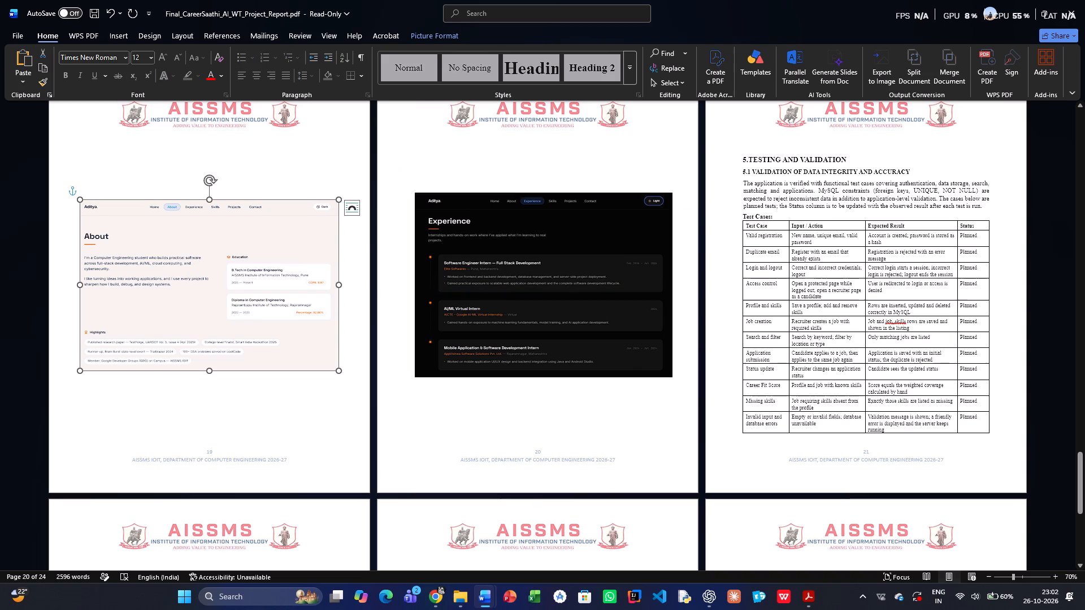
Insert blank lines below the Experience screenshot until page 21 is empty and the Testing and Validation section starts near the bottom of page 22.
click(750, 146)
click(531, 441)
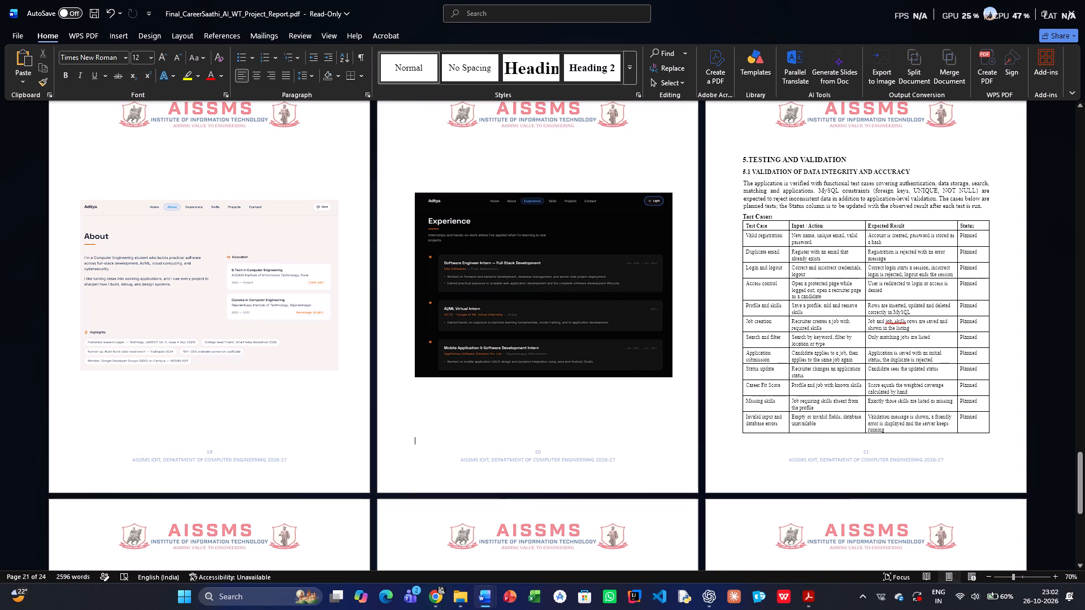
key(Return)
key(Return)
key(Return)
key(Return)
key(Return)
key(Return)
key(Return)
key(Return)
key(Return)
key(Return)
key(Return)
key(Return)
key(Return)
key(Return)
key(Return)
key(Return)
key(Return)
key(Return)
key(Return)
key(Return)
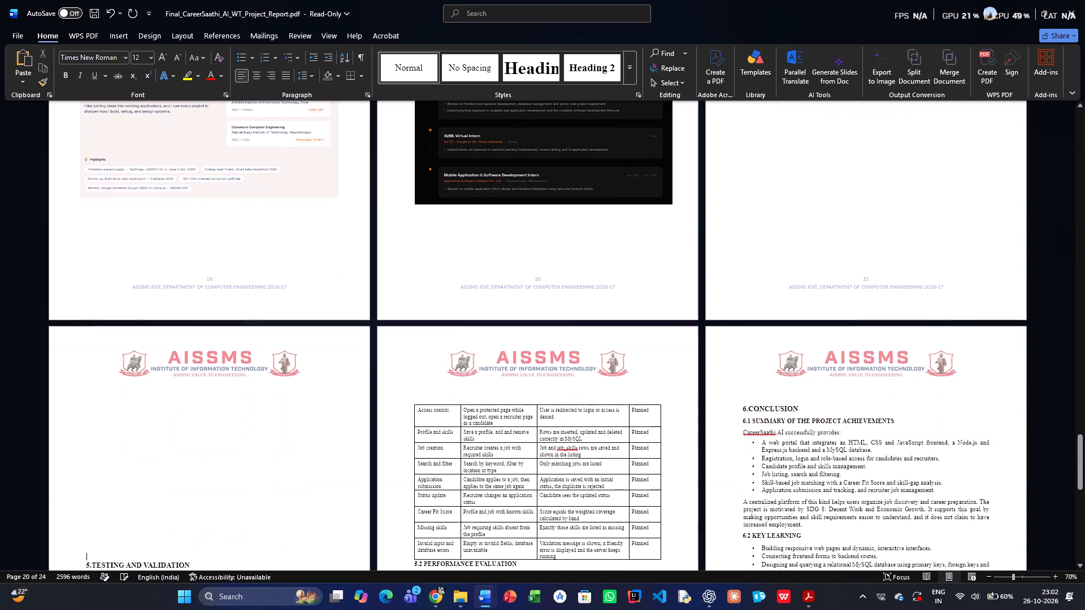
Capture the portfolio site's dark-theme Skills section in Chrome, from the navigation bar through the Tools and Other cards.
click(436, 591)
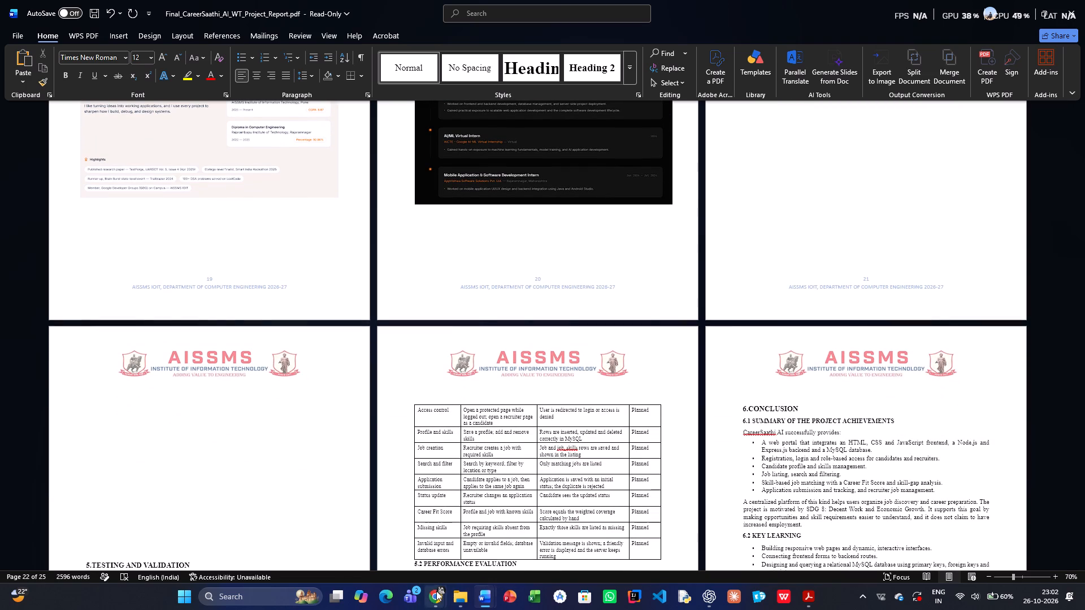
click(430, 525)
scroll(502, 445, down, 2)
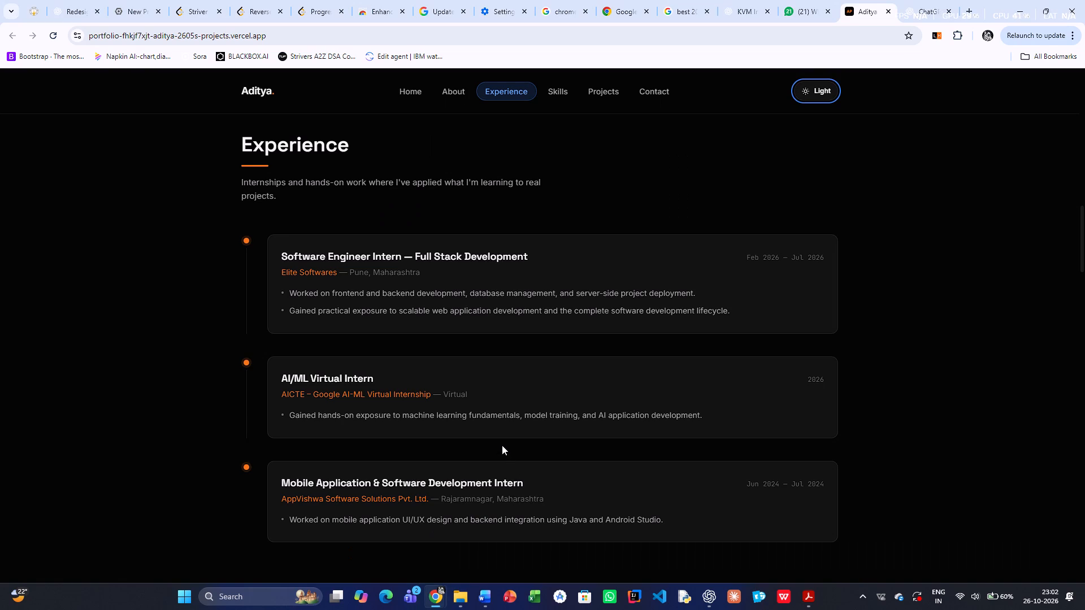
scroll(502, 445, down, 8)
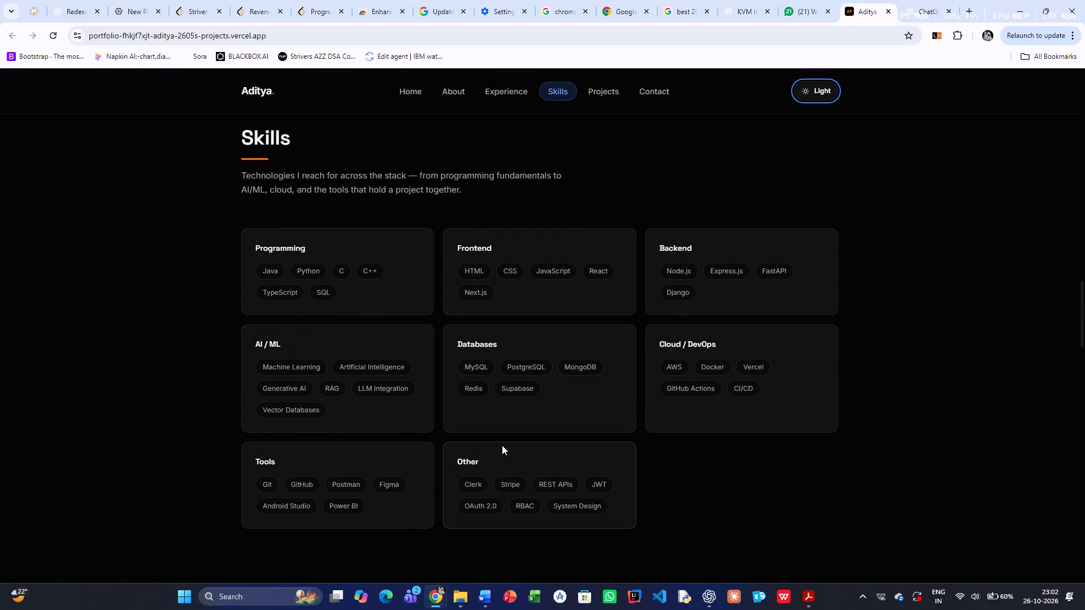
key(shift+super+s)
drag(225, 72, 840, 573)
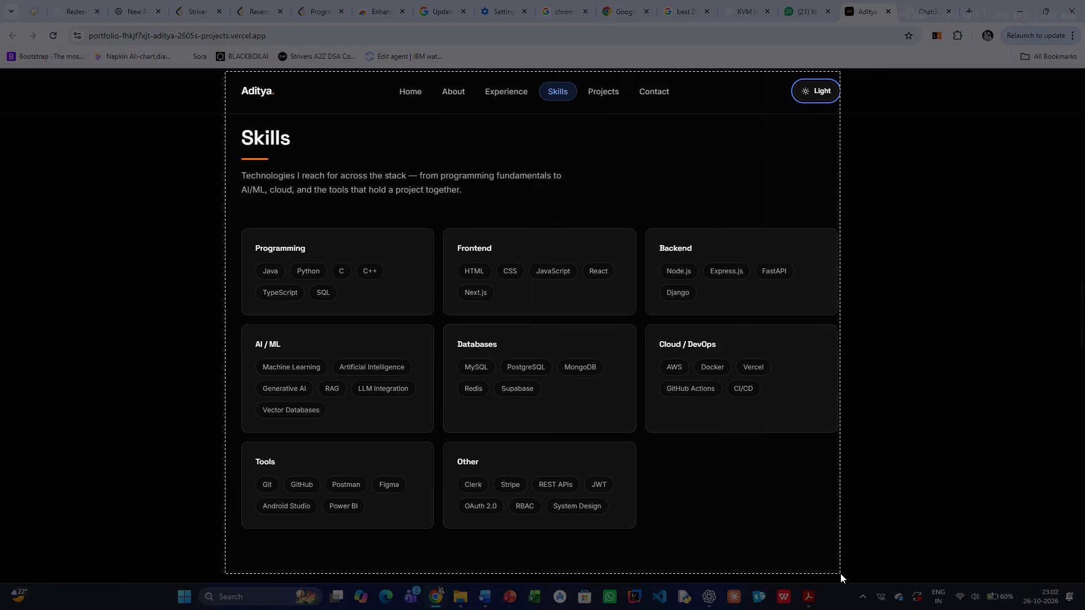
drag(840, 573, 872, 546)
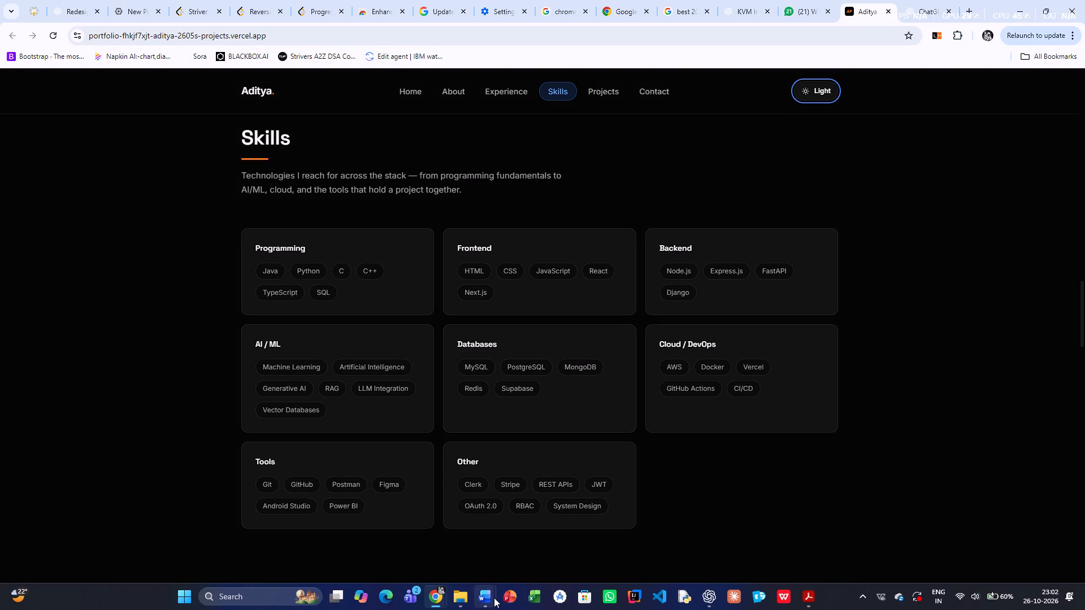
Paste the Skills screenshot into the report in Word and place it at the top of the blank page 21.
click(551, 548)
click(804, 154)
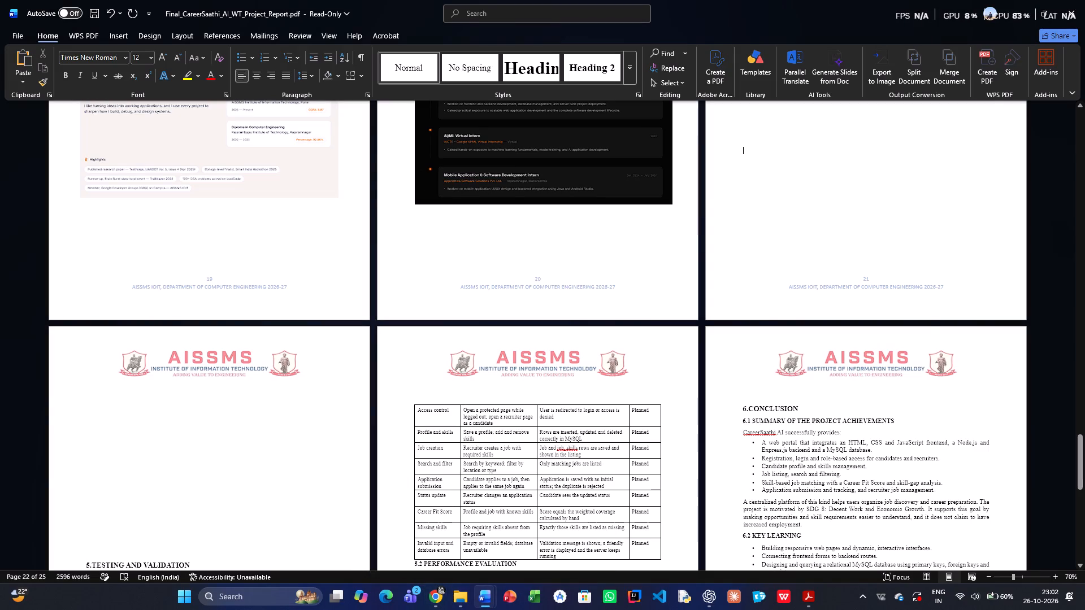
right_click(804, 154)
click(833, 232)
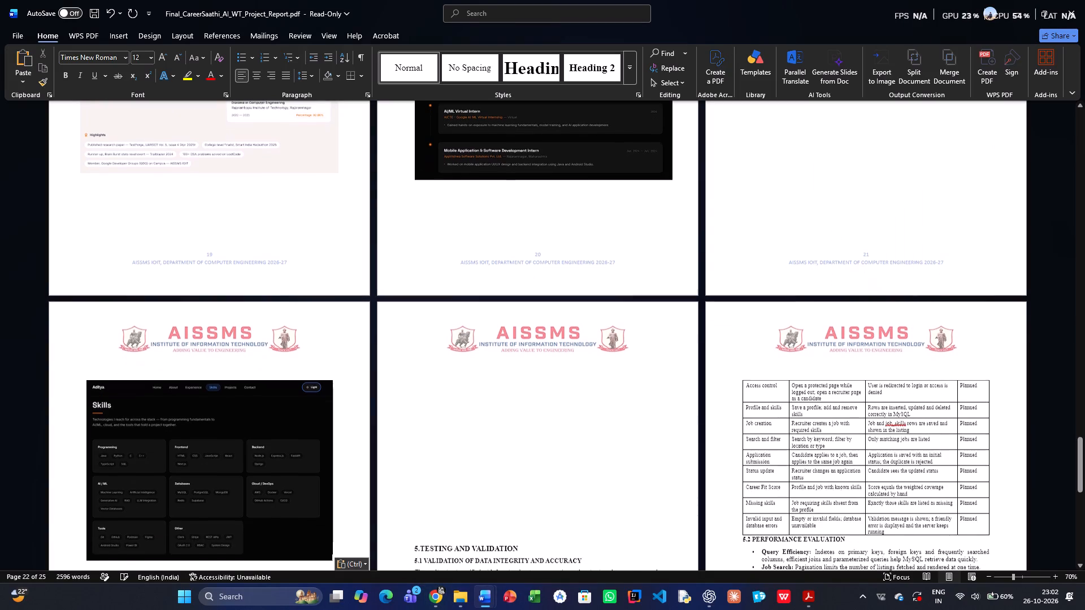
drag(250, 492, 795, 167)
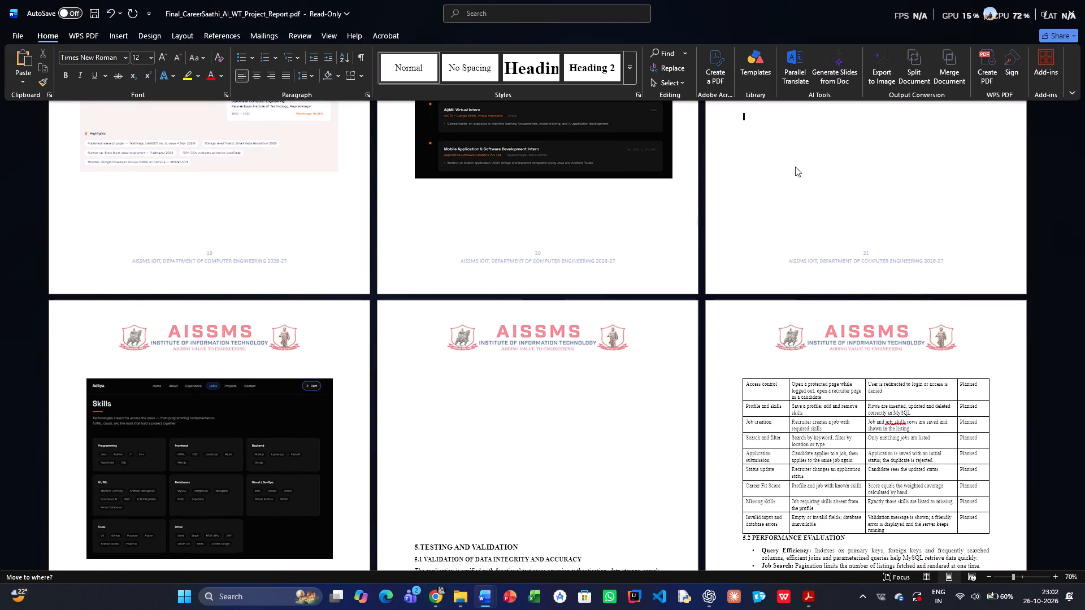
scroll(722, 206, up, 1)
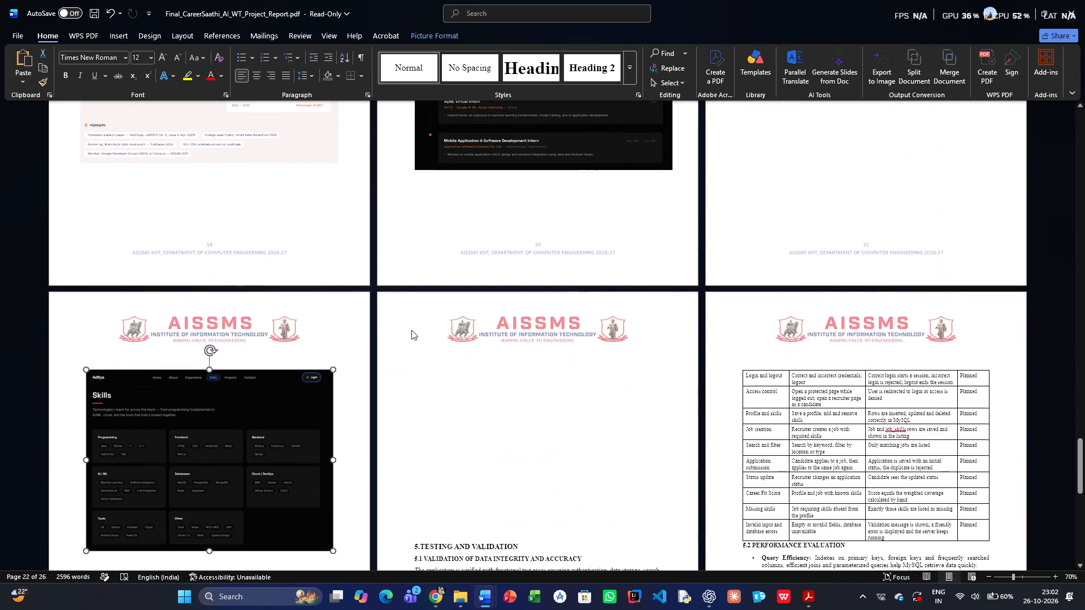
drag(137, 451, 780, 75)
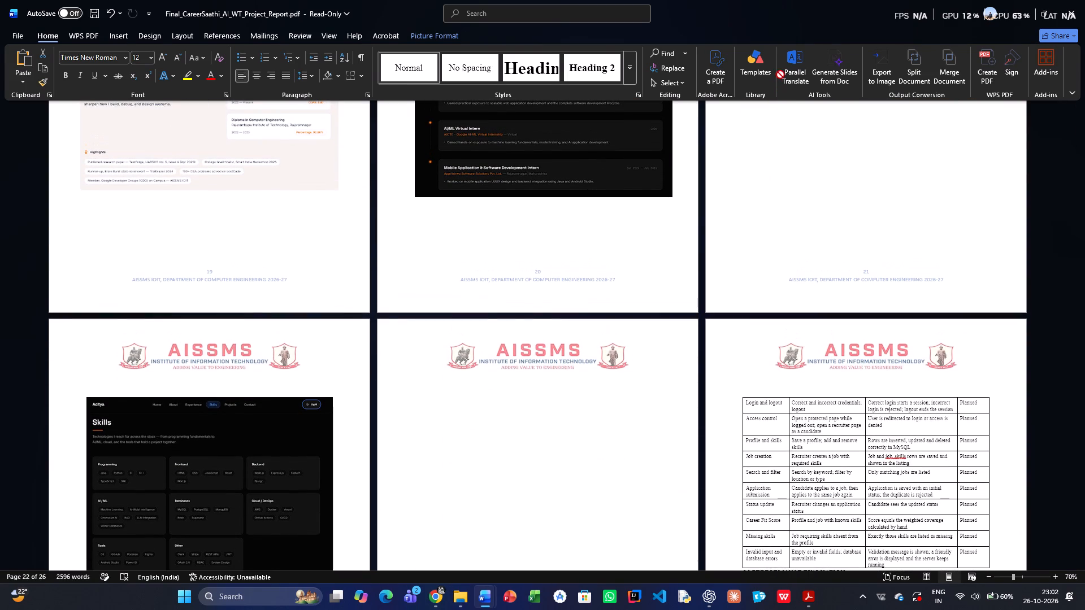
drag(780, 75, 769, 110)
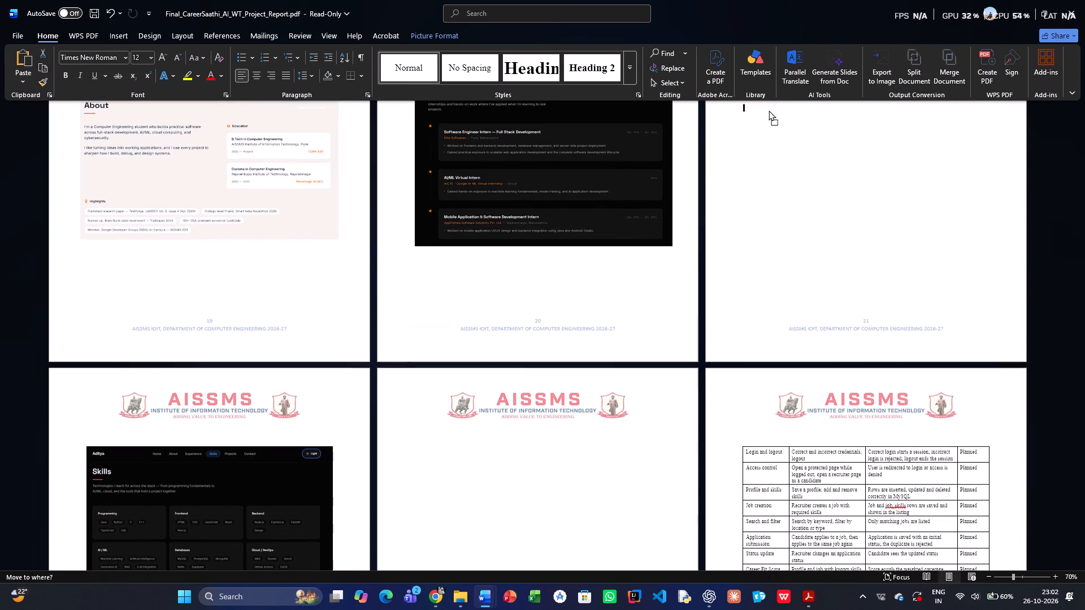
drag(769, 110, 769, 125)
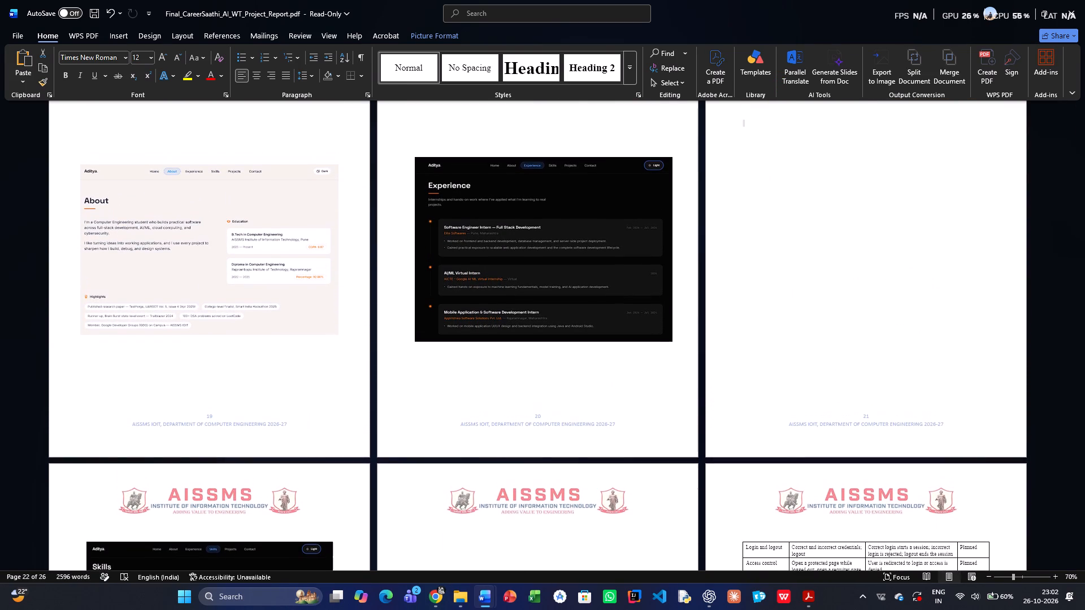
drag(821, 194, 825, 224)
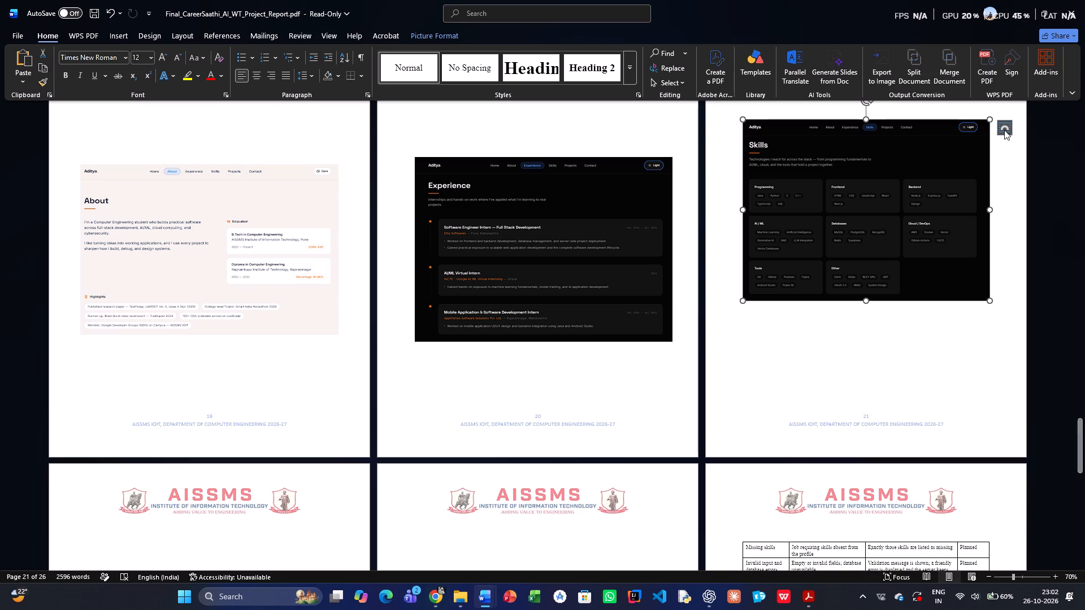
Apply Tight text wrapping to the Skills screenshot and lower it roughly level with the Experience screenshot on the neighbouring page.
click(1004, 130)
click(692, 209)
drag(837, 180, 840, 215)
click(828, 400)
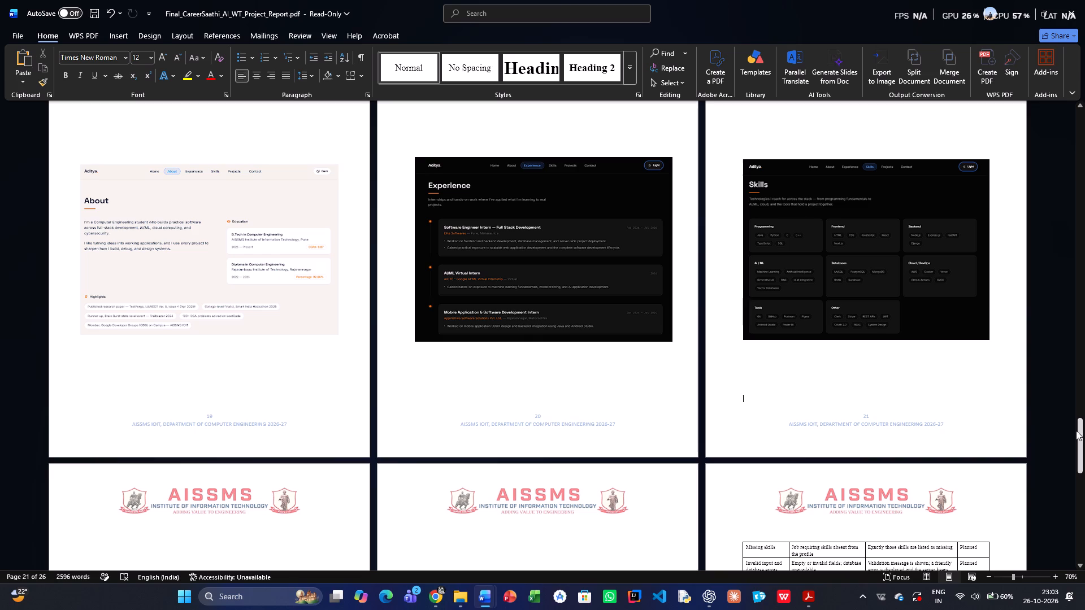
Capture the site's dark-theme Projects section in Chrome at 90% zoom, from the navigation bar through the row with SmartSketch and BarterLearn.
drag(1081, 437, 1083, 480)
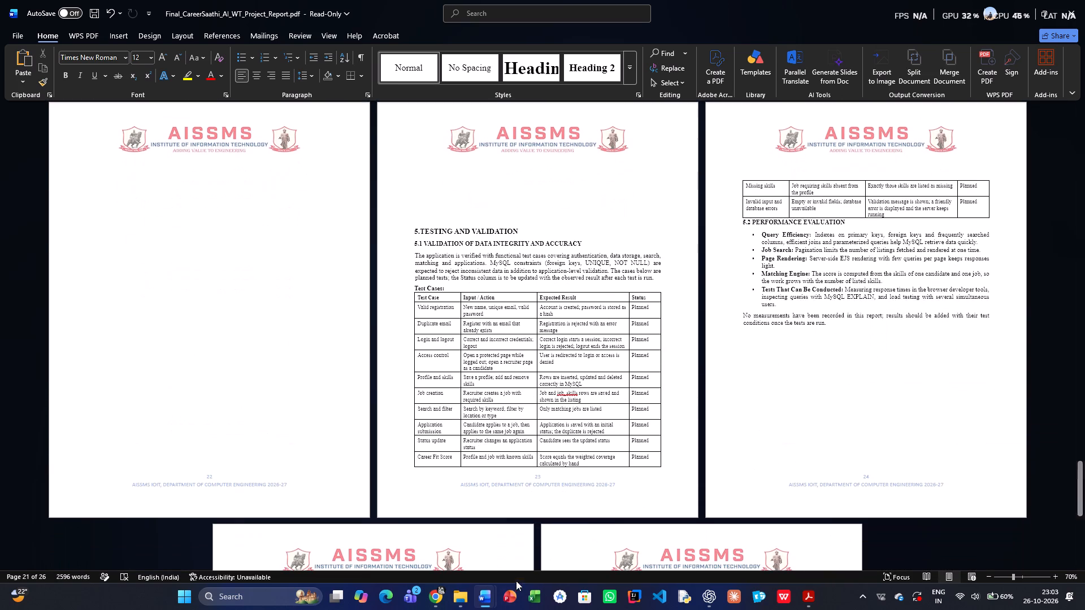
click(436, 599)
click(436, 541)
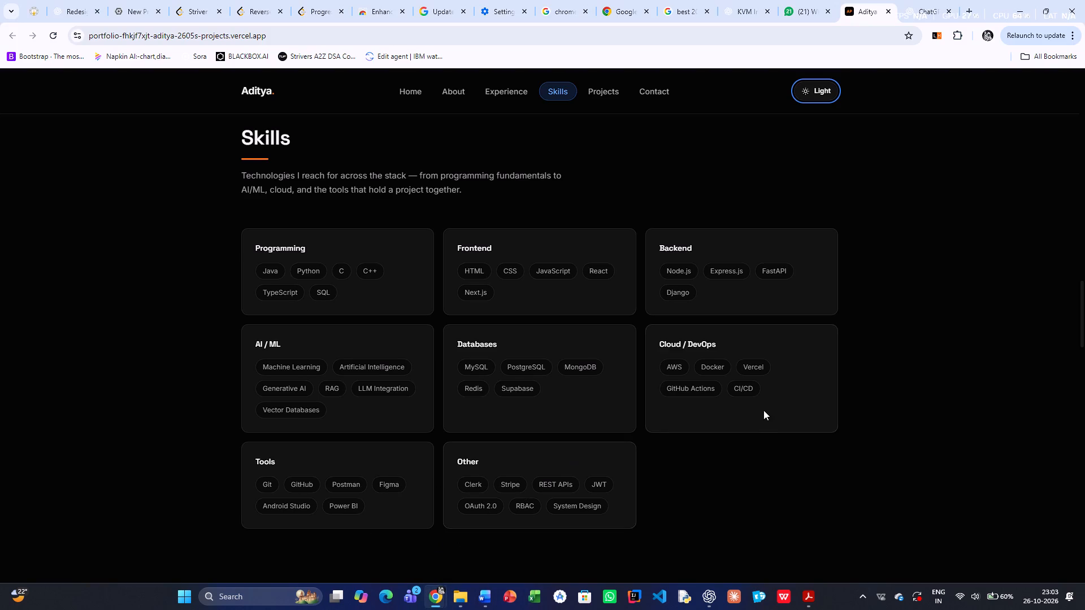
scroll(762, 409, down, 6)
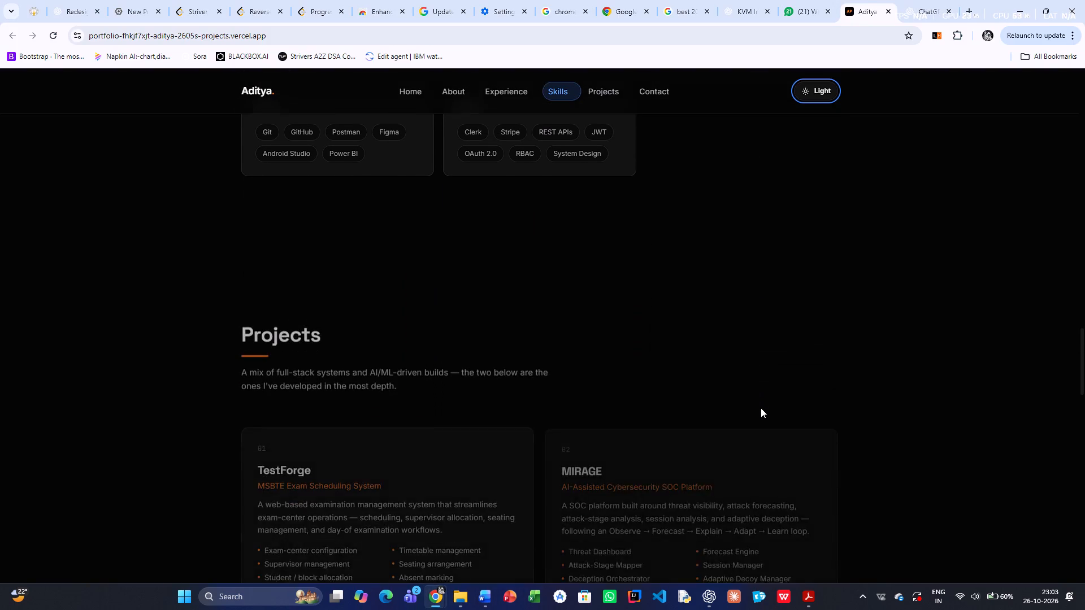
scroll(761, 408, down, 4)
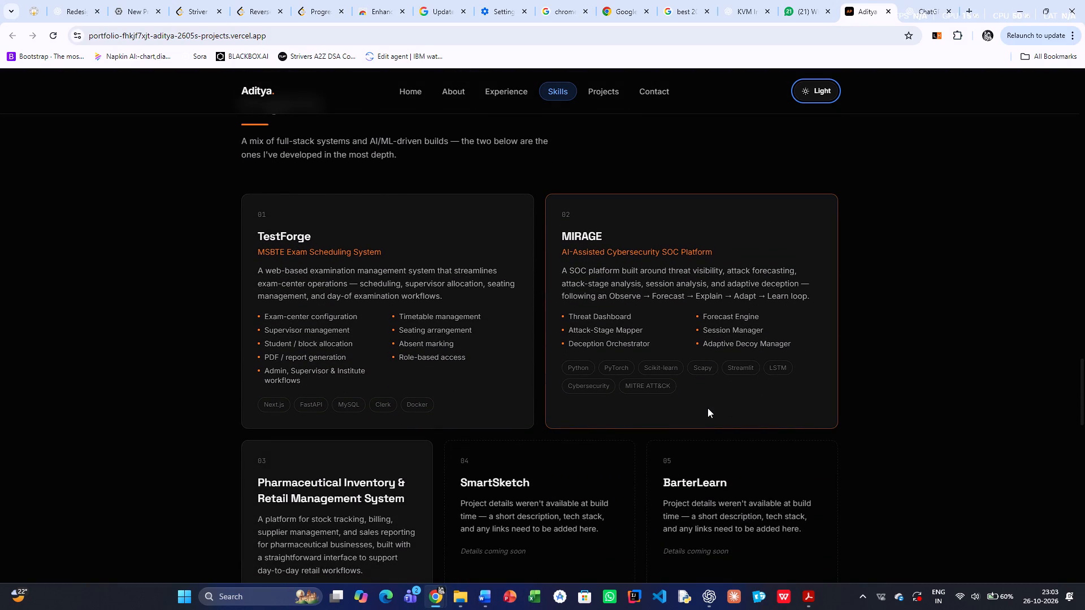
ctrl+scroll(708, 408, down, 1)
scroll(684, 409, left, 1)
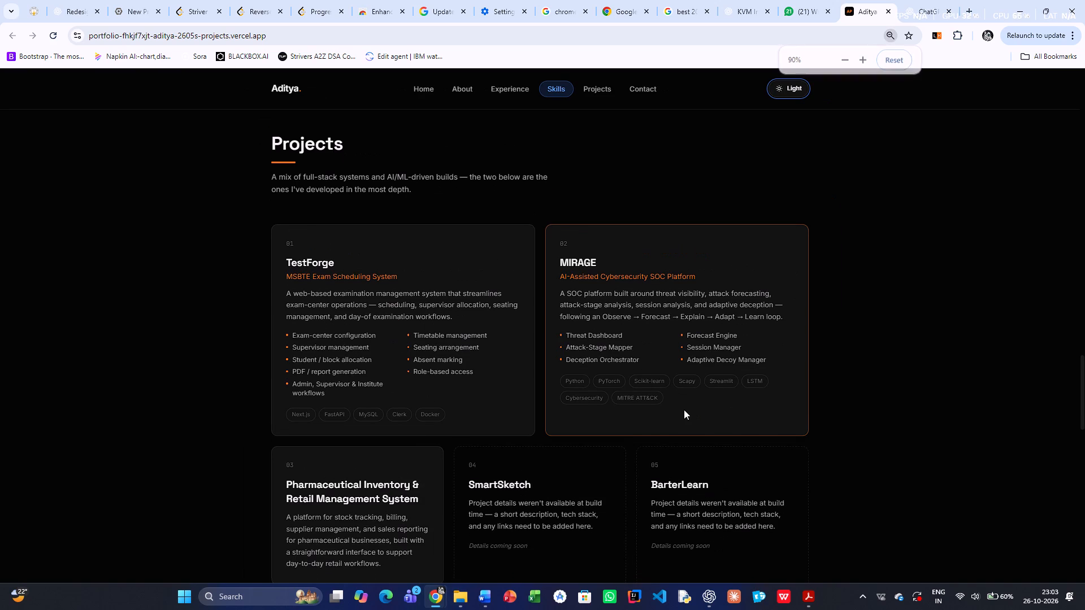
scroll(684, 409, left, 1)
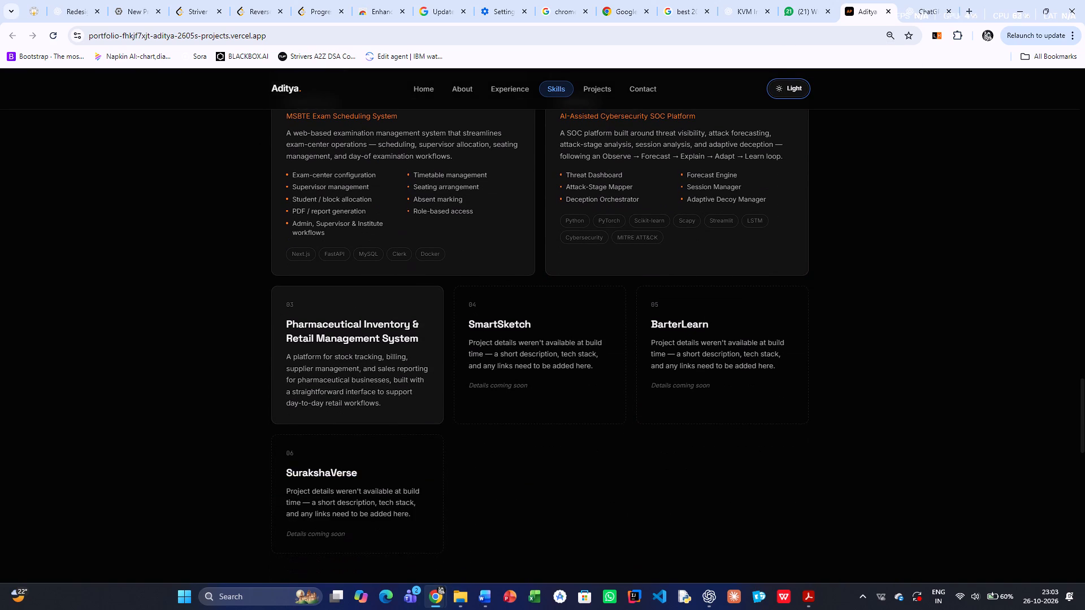
scroll(684, 409, left, 1)
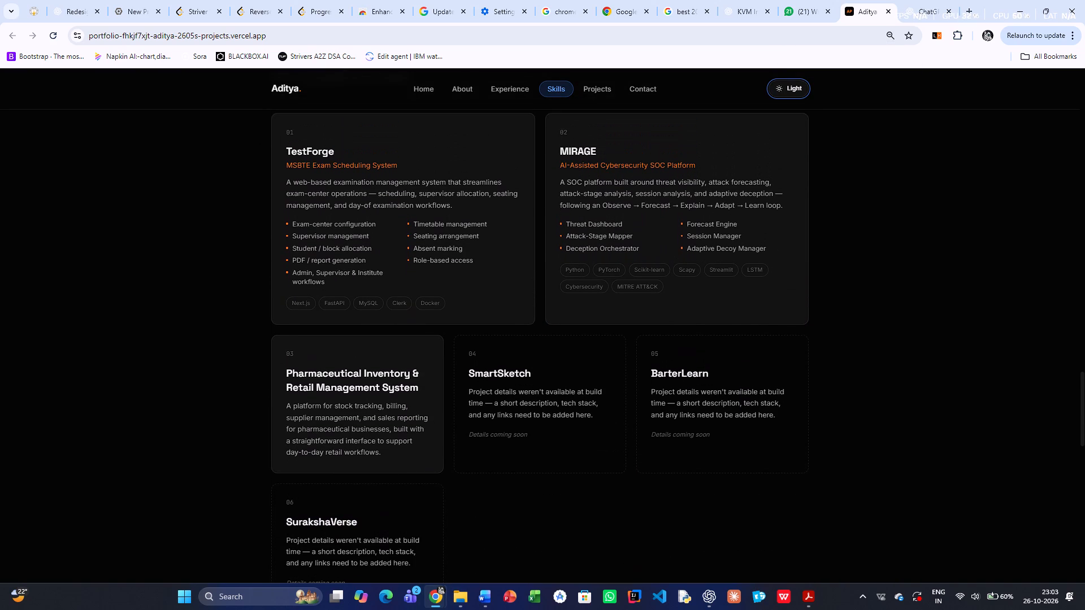
scroll(684, 409, left, 1)
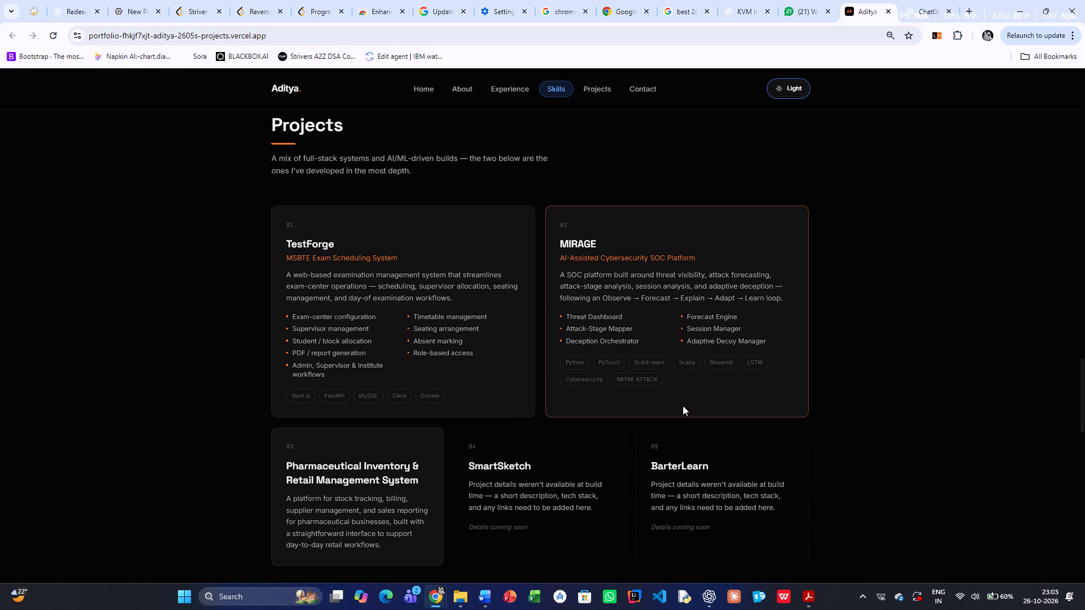
key(shift+super+s)
drag(245, 66, 246, 67)
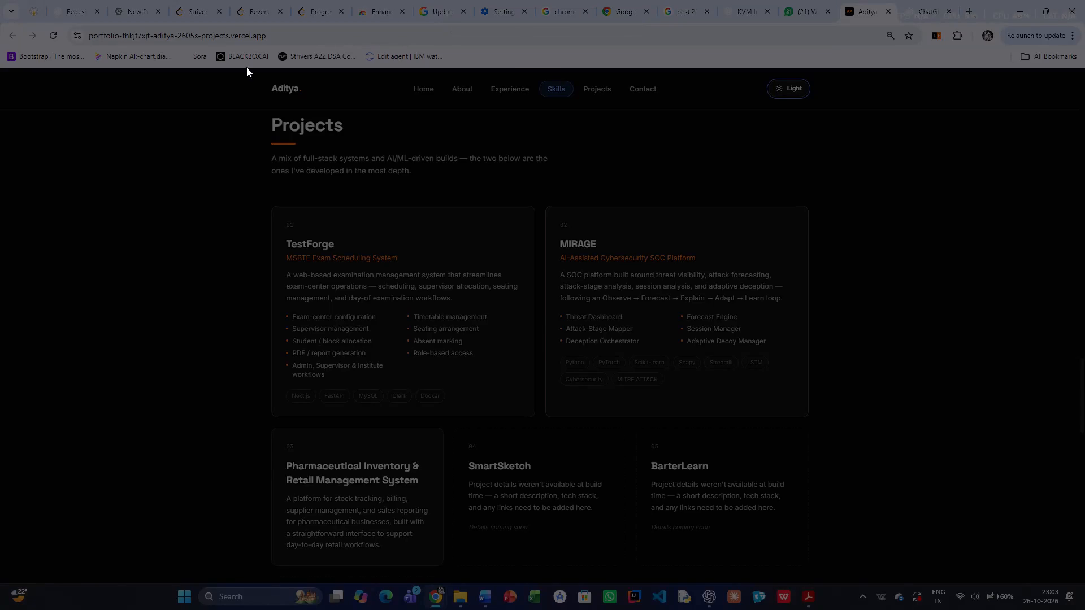
drag(246, 67, 837, 578)
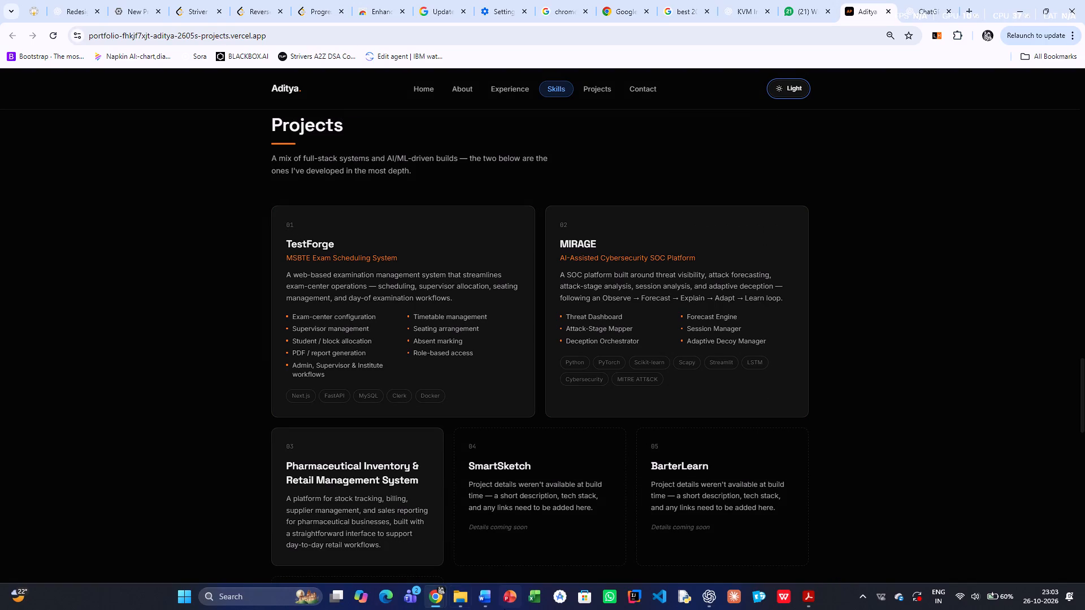
Paste the Projects screenshot onto the blank page 22 of the report in Word and widen it slightly past the text margin.
click(545, 555)
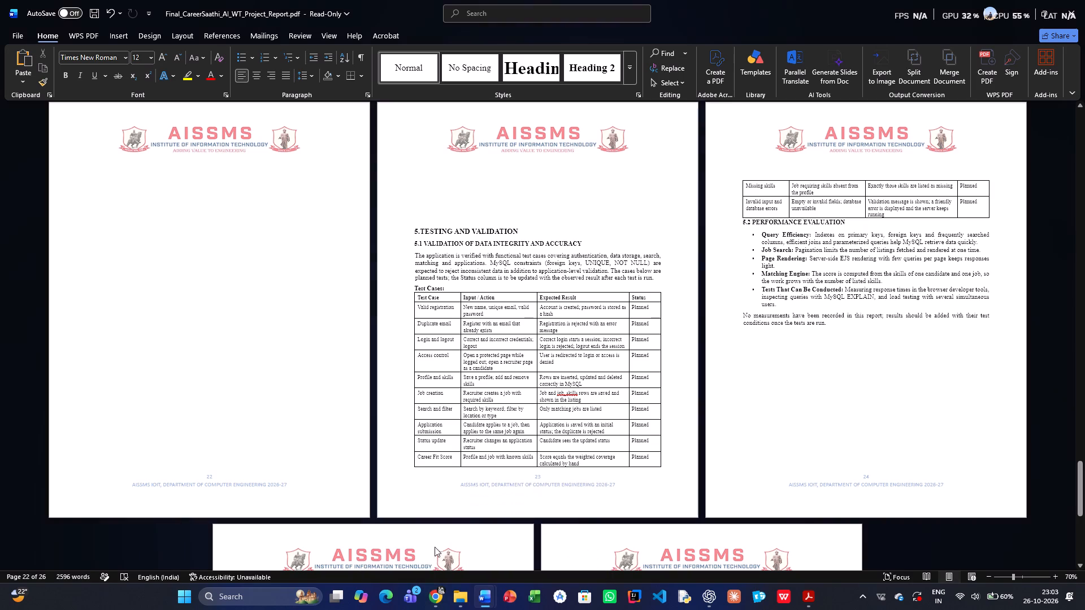
click(129, 234)
click(117, 204)
right_click(117, 204)
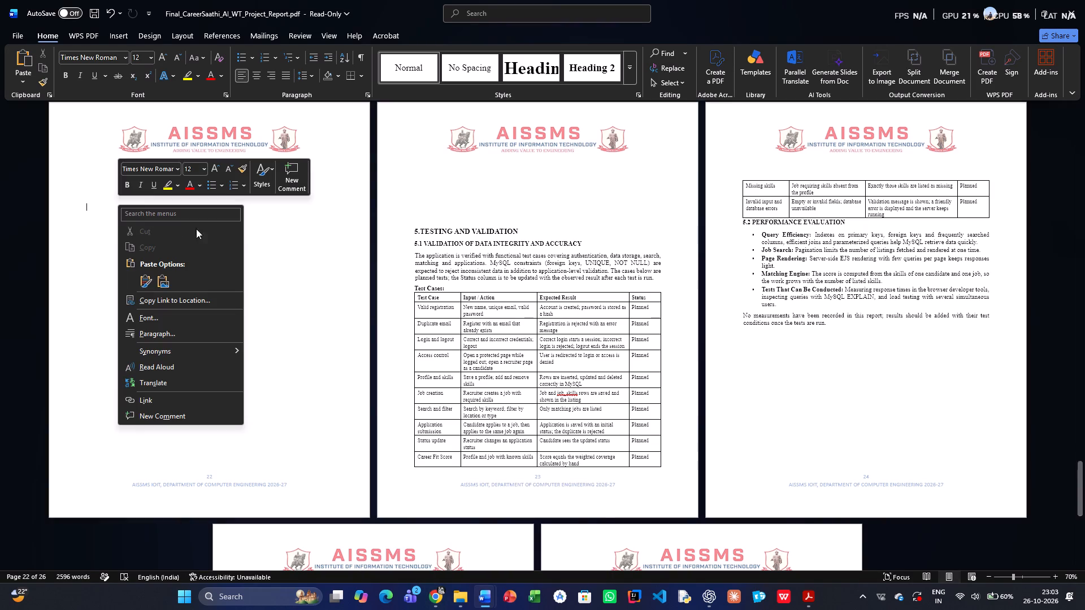
click(144, 283)
click(288, 276)
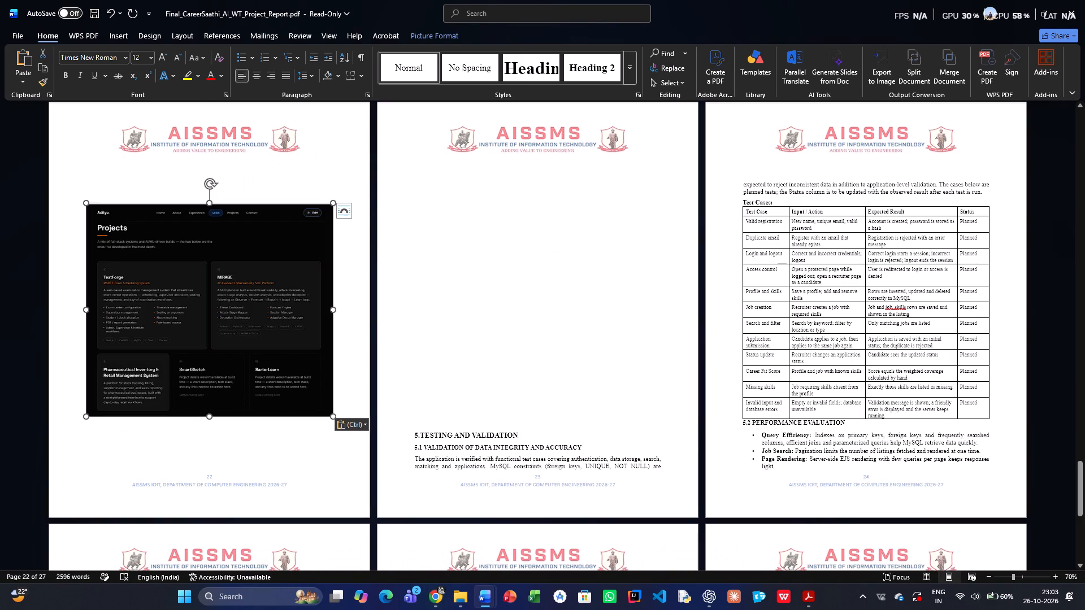
drag(334, 310, 351, 315)
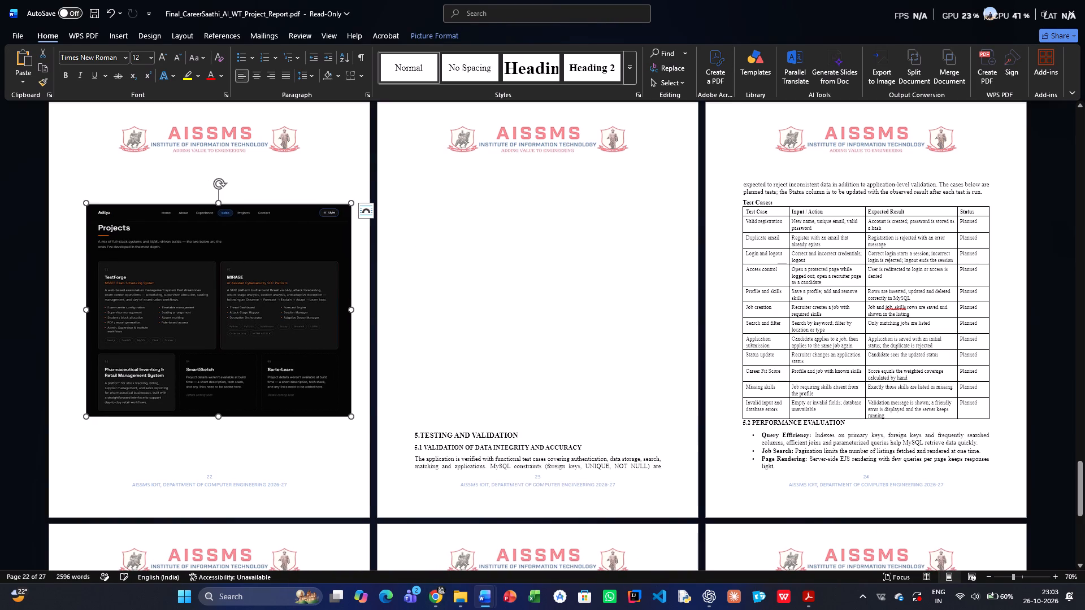
click(84, 308)
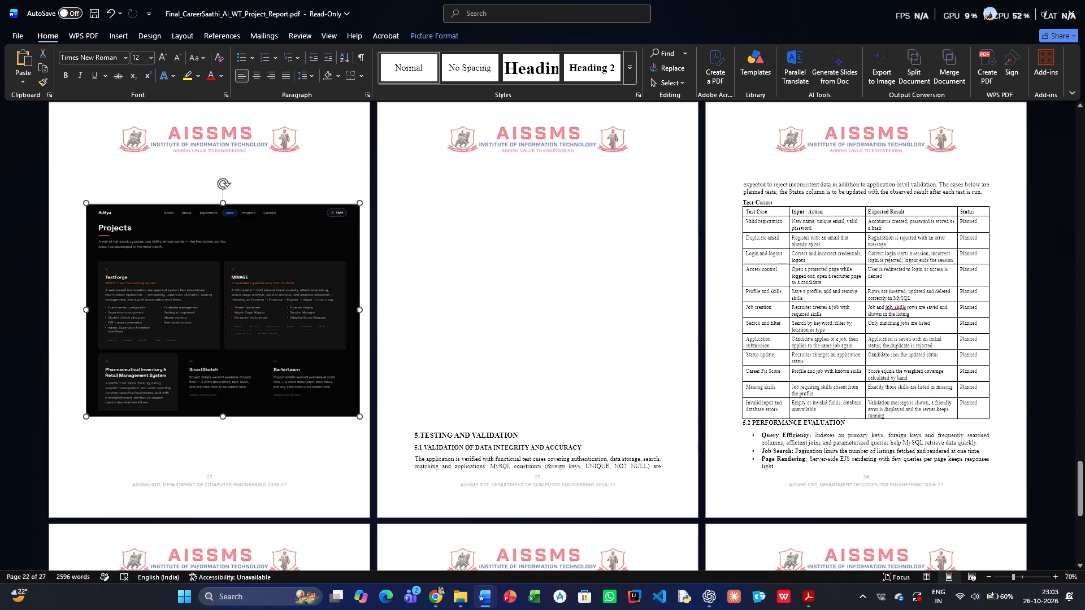
click(485, 305)
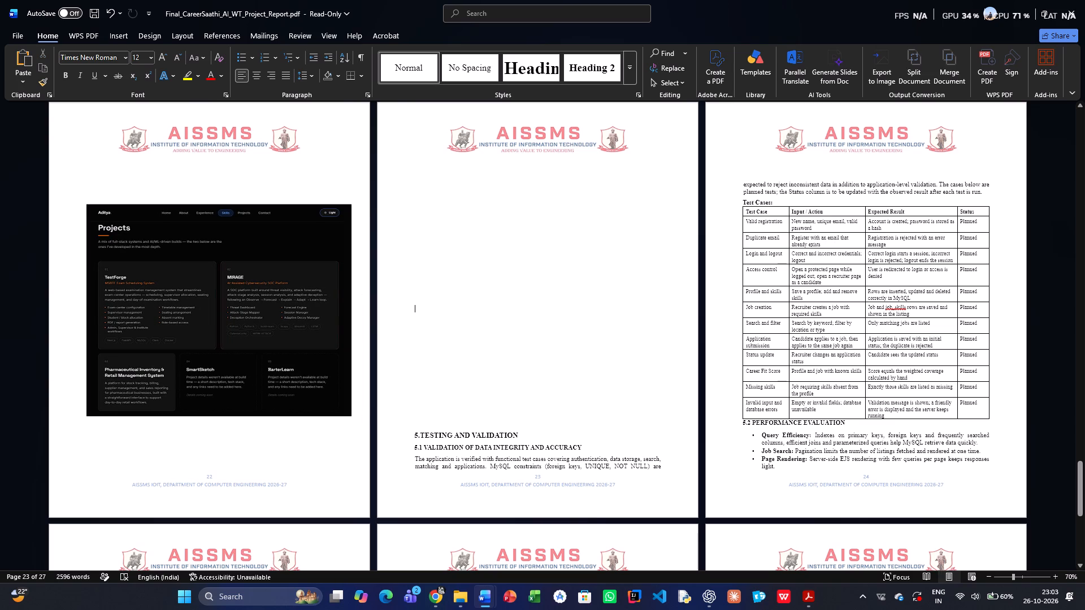
Stretch the Skills screenshot on page 21 taller, closer to the height of the Projects screenshot on the neighbouring page.
ctrl+scroll(423, 404, up, 4)
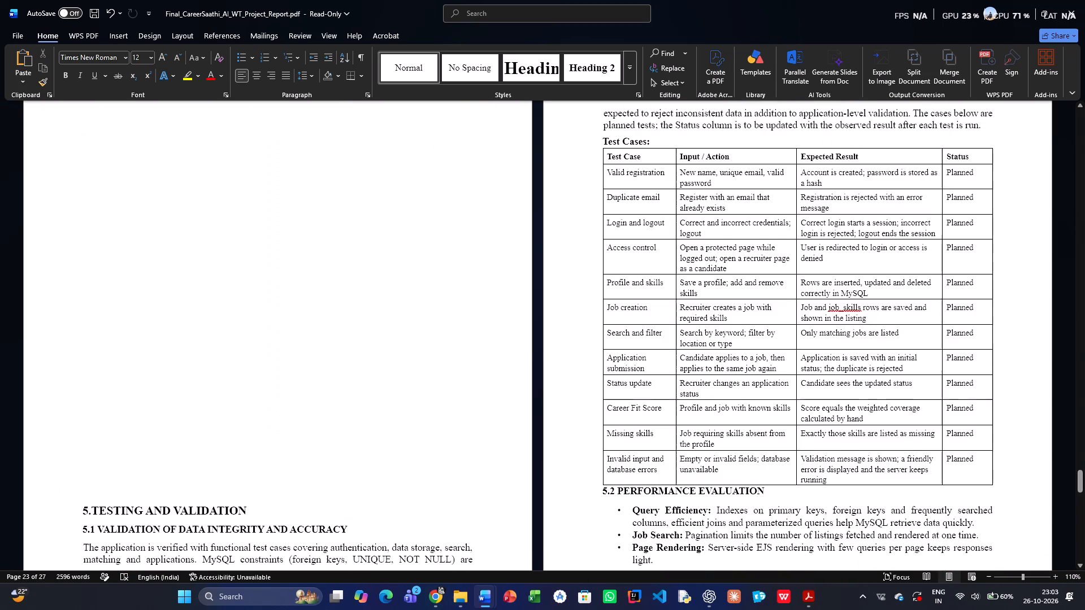
ctrl+scroll(397, 370, down, 1)
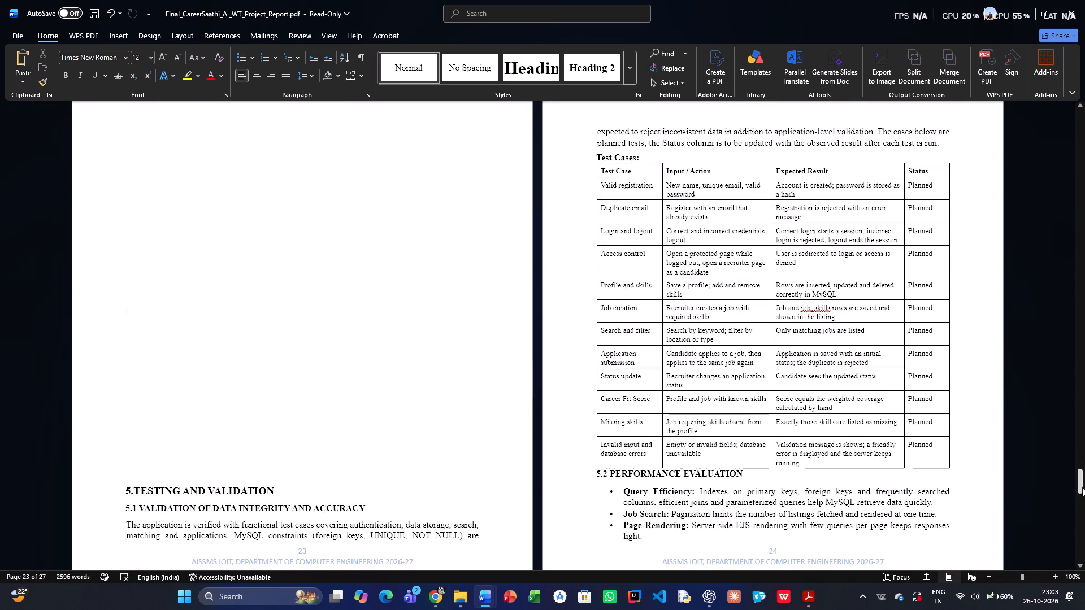
drag(1080, 485, 1078, 452)
click(154, 348)
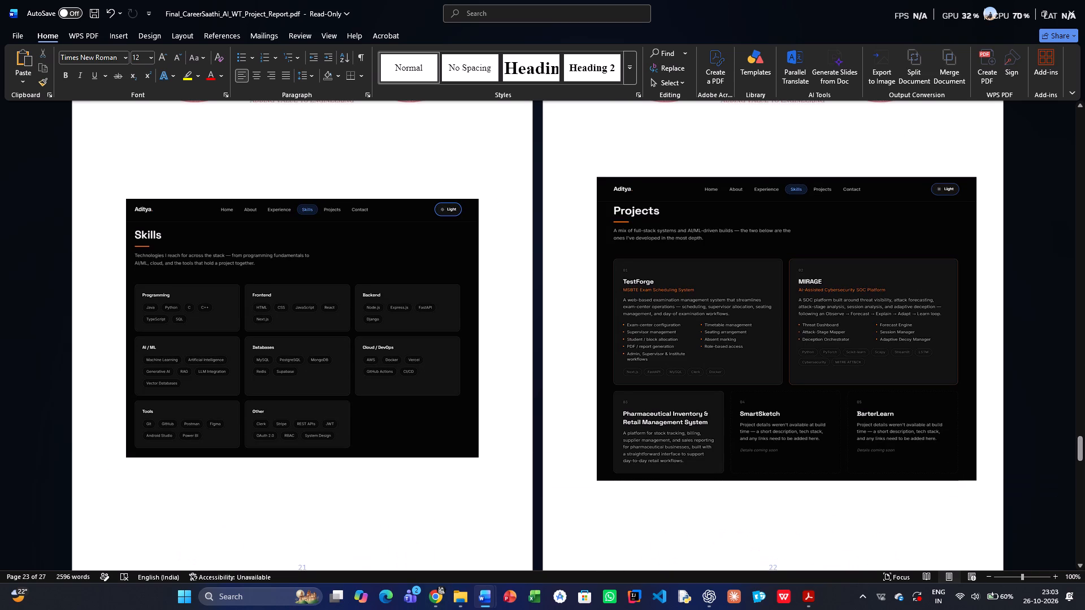
drag(303, 457, 305, 488)
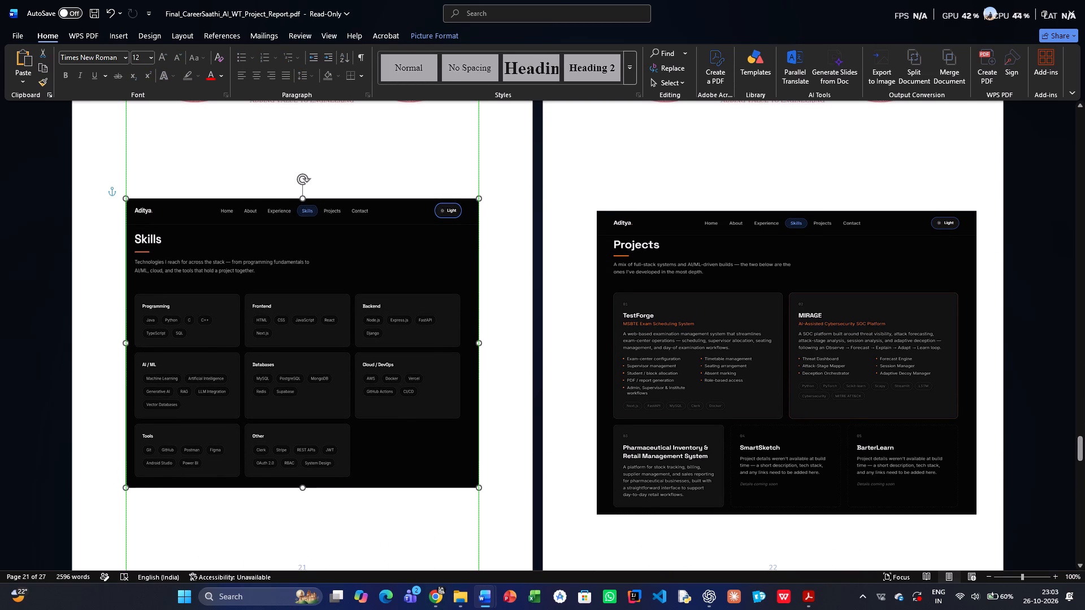
drag(305, 488, 305, 489)
Apply Tight text wrapping to the Projects screenshot and raise it slightly on page 22.
drag(705, 406, 702, 385)
drag(708, 384, 708, 366)
click(991, 221)
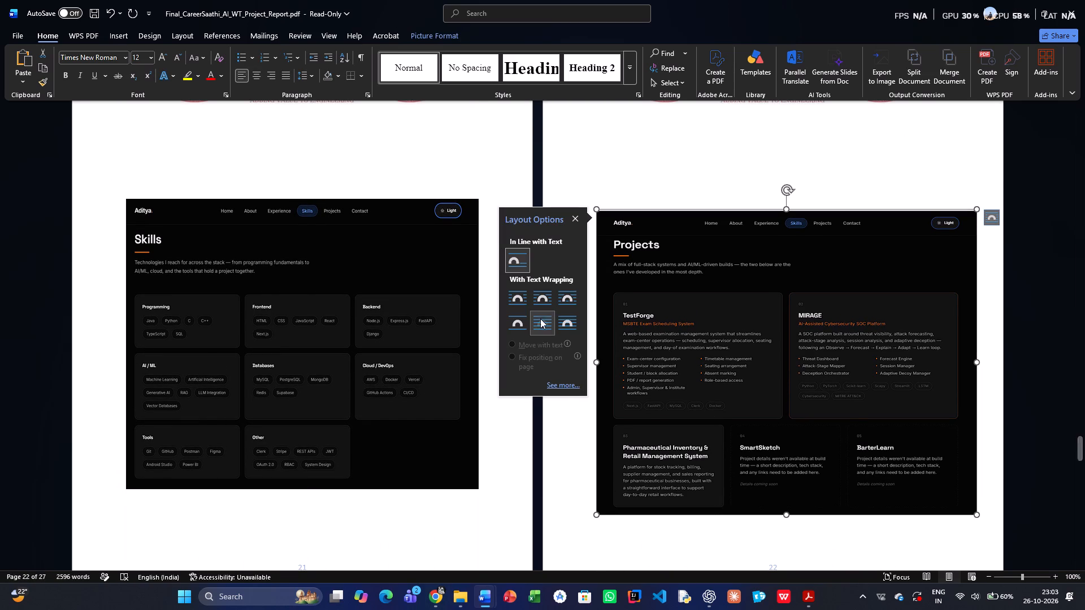
click(533, 307)
drag(770, 358, 768, 339)
Stretch the Skills screenshot a little taller again and raise the Projects screenshot roughly level with it.
click(302, 441)
drag(300, 489, 302, 507)
drag(706, 481, 702, 464)
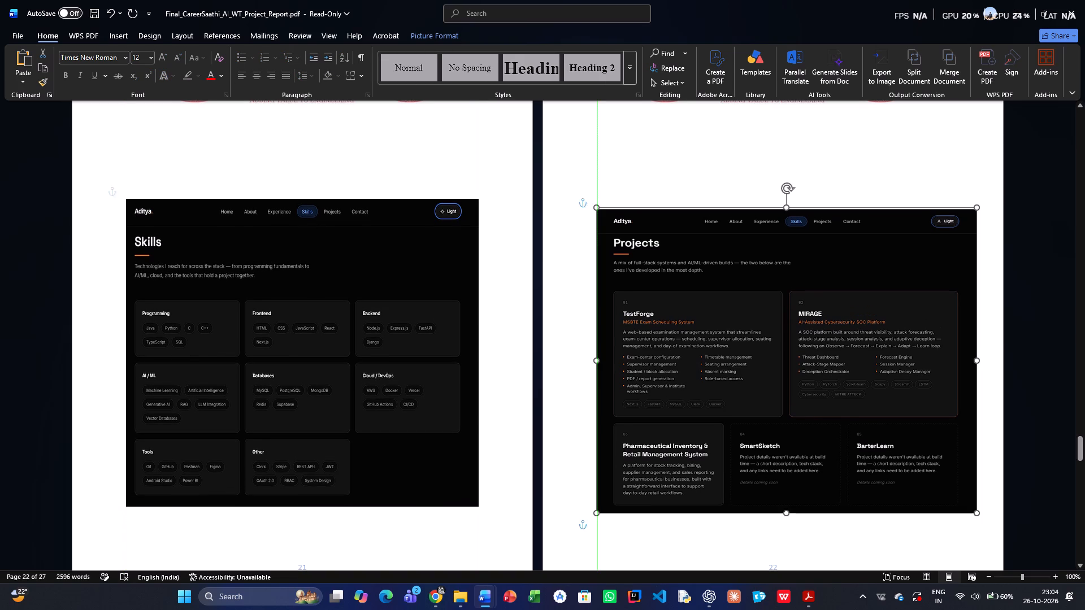
drag(702, 464, 702, 459)
Stretch the Experience screenshot on page 20 taller and raise the Skills screenshot on page 21 roughly level with it.
ctrl+scroll(665, 417, down, 2)
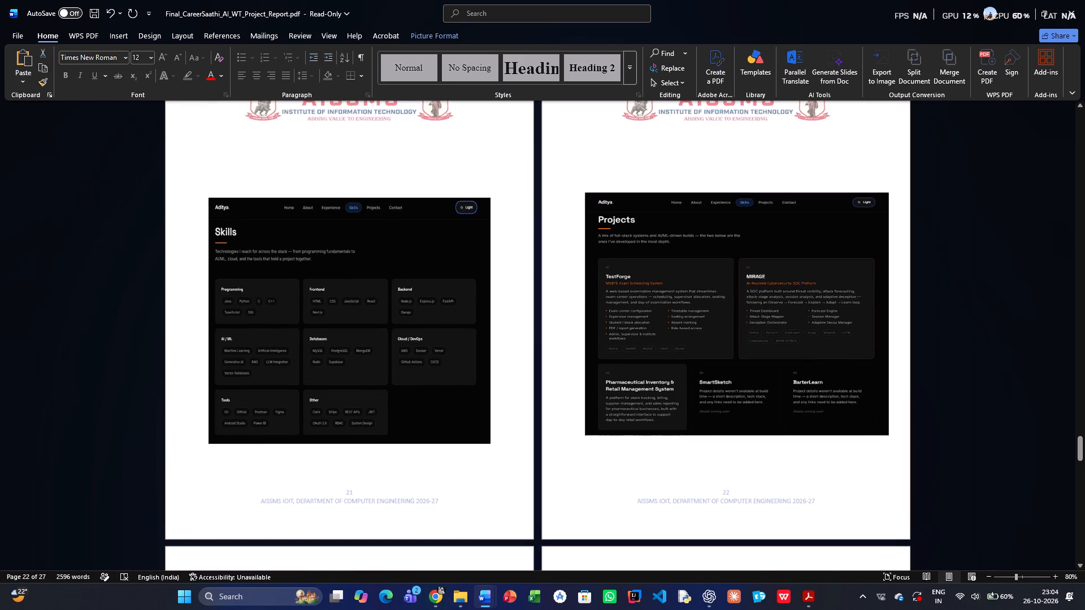
ctrl+scroll(534, 395, down, 2)
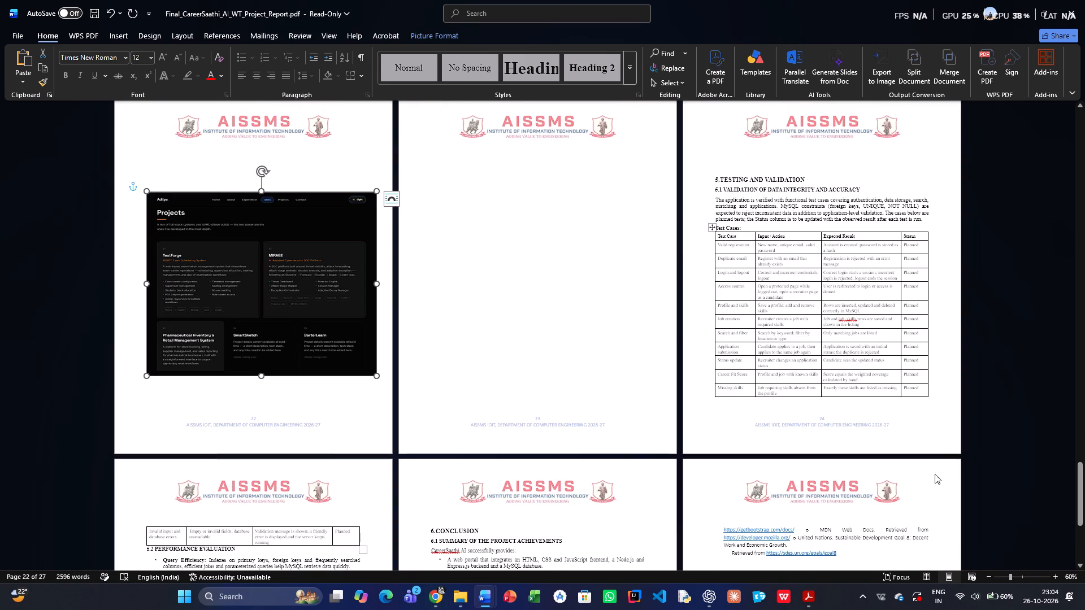
drag(1079, 496, 1084, 430)
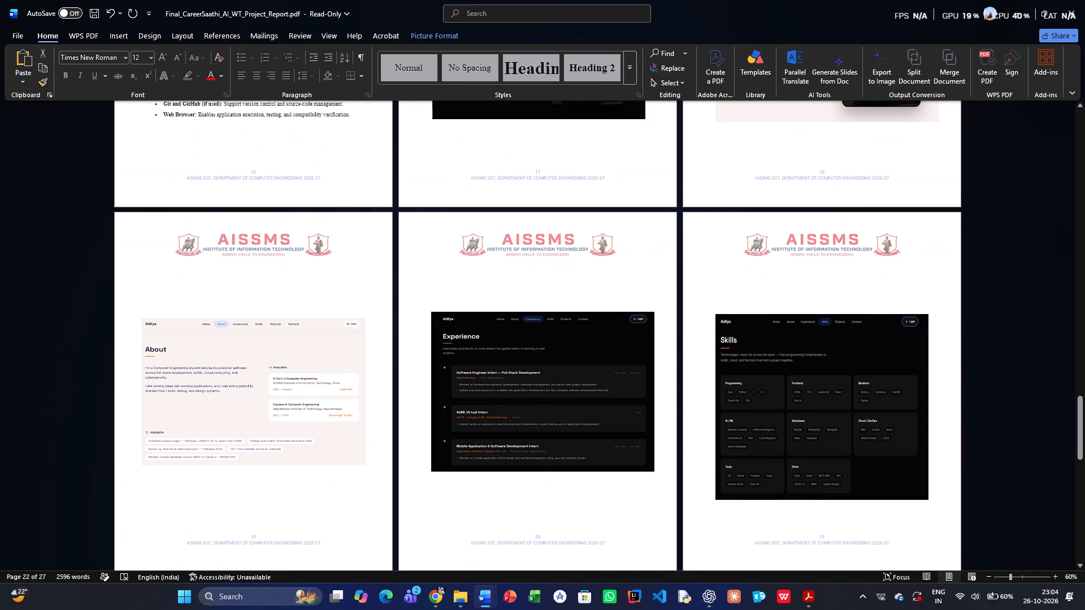
click(554, 426)
click(538, 474)
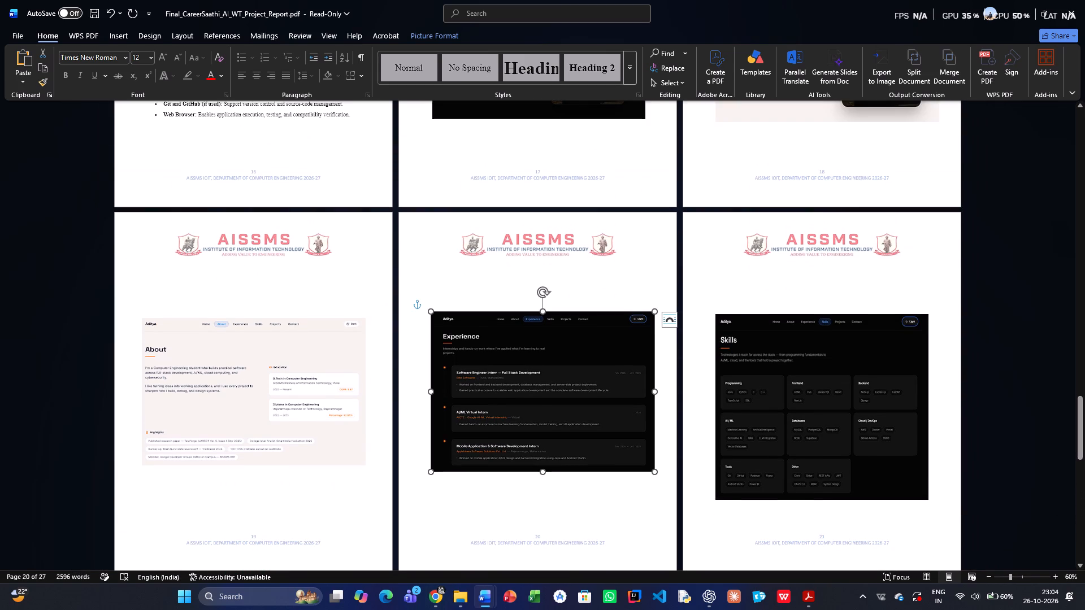
drag(544, 472, 549, 497)
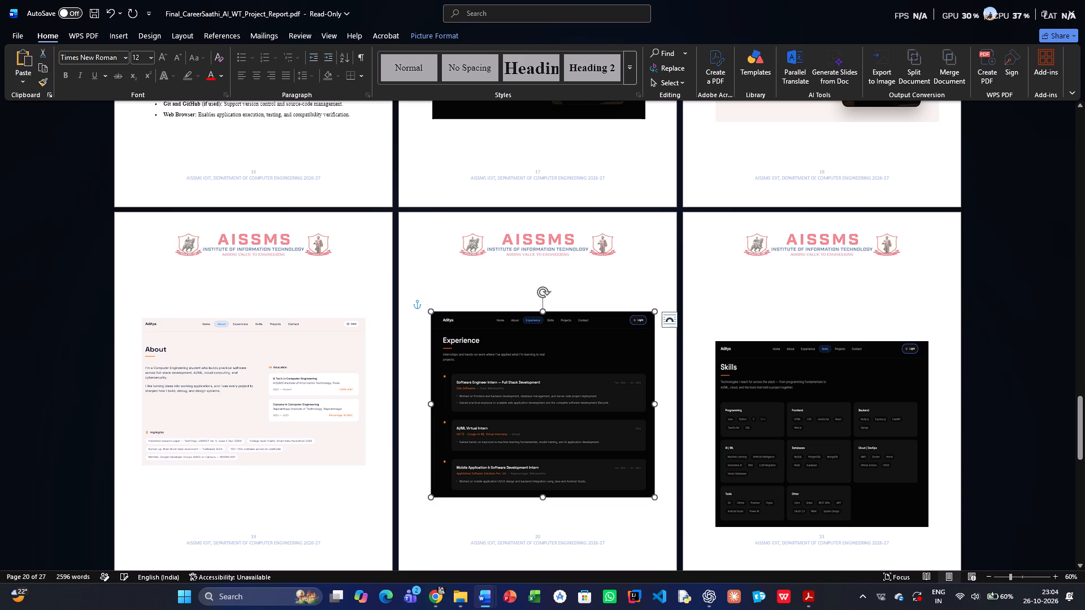
drag(773, 462, 763, 429)
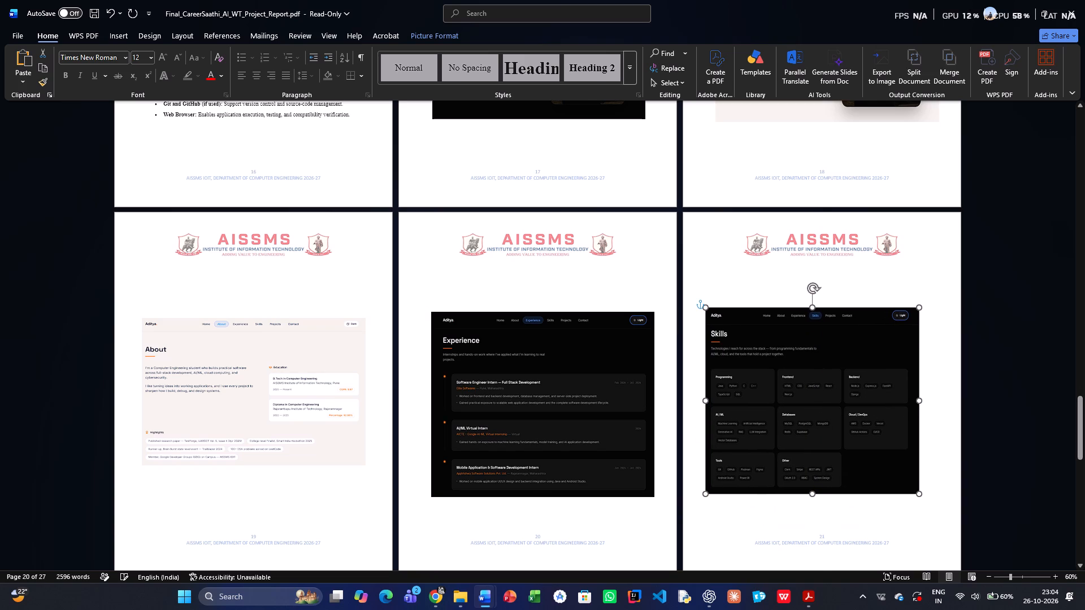
drag(763, 429, 764, 429)
Stretch the About screenshot on page 19 taller and raise the Experience screenshot until the two are roughly level.
click(207, 431)
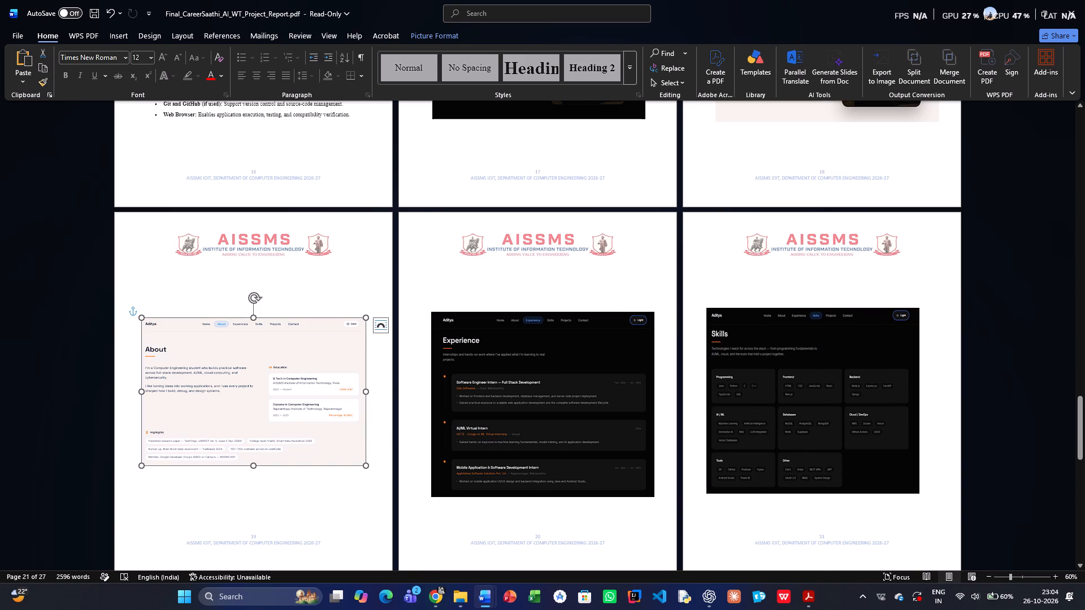
drag(253, 466, 259, 500)
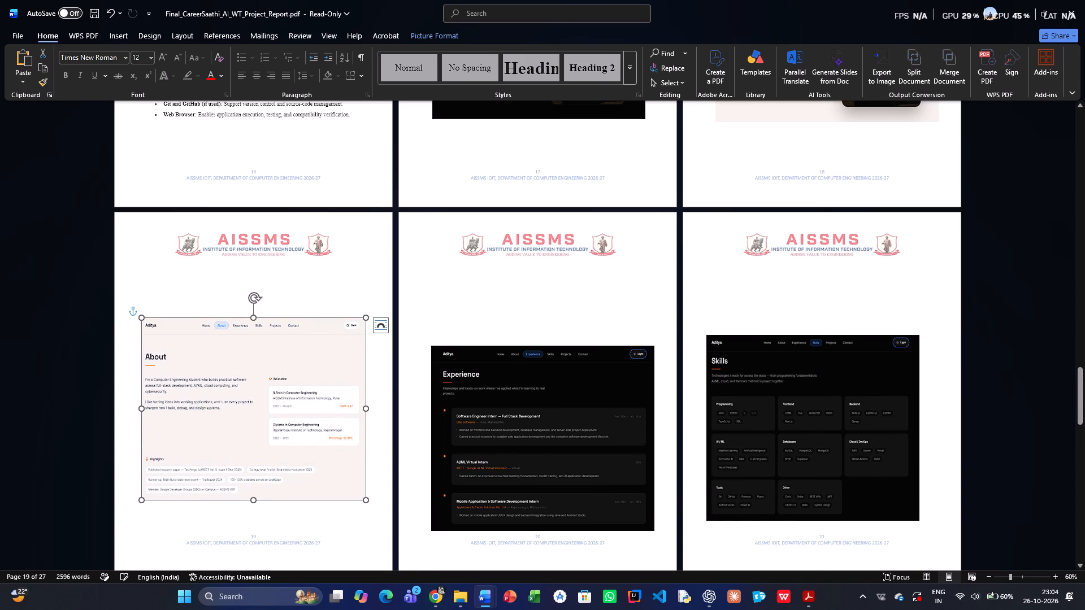
drag(488, 474, 483, 444)
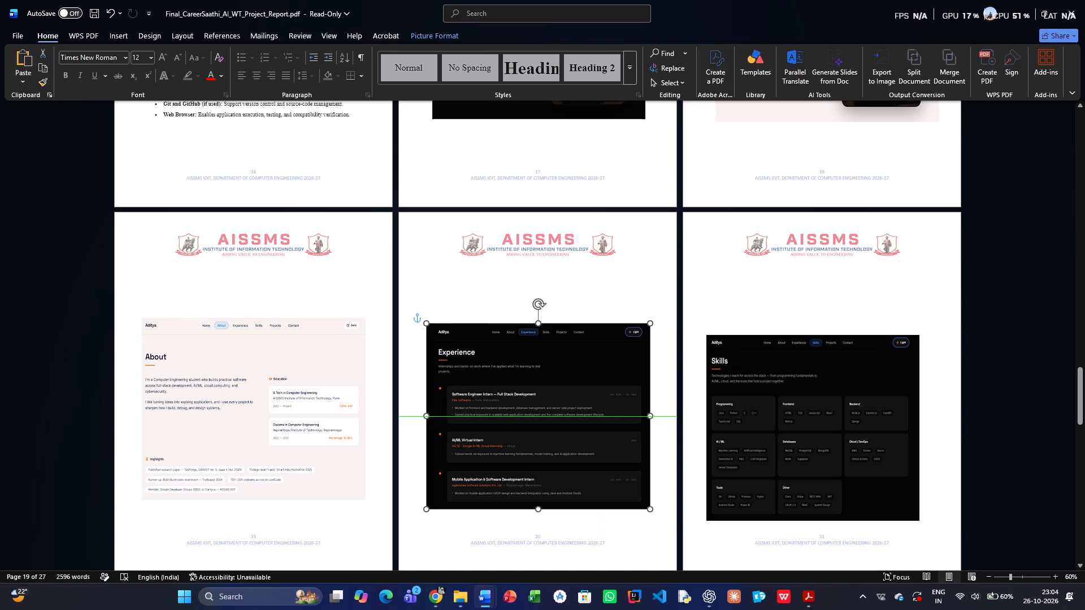
drag(483, 444, 483, 443)
Raise the Skills screenshot level with the Experience screenshot and widen it to about the same width.
drag(783, 448, 785, 428)
drag(924, 417, 952, 417)
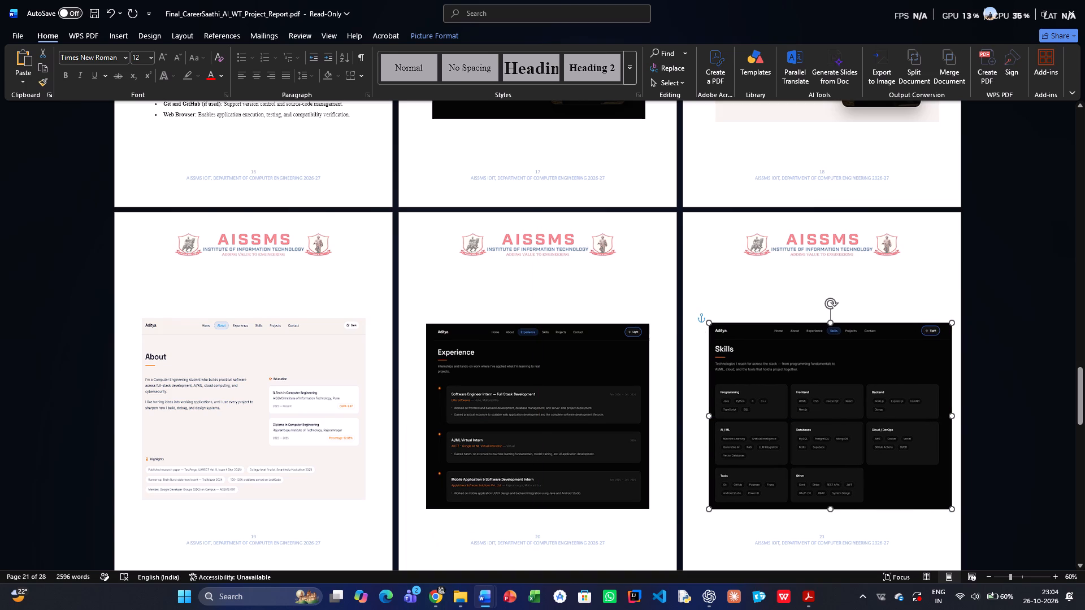
drag(952, 417, 933, 422)
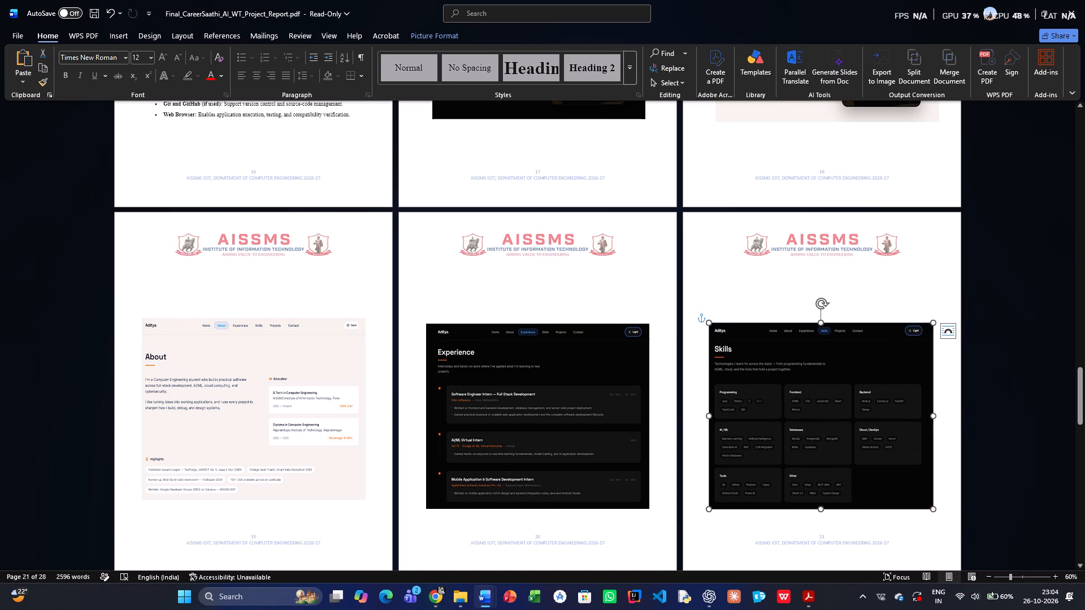
Move the displaced Projects screenshot from page 23 back to page 22 and centre it between the page's side edges.
drag(1082, 384, 1083, 401)
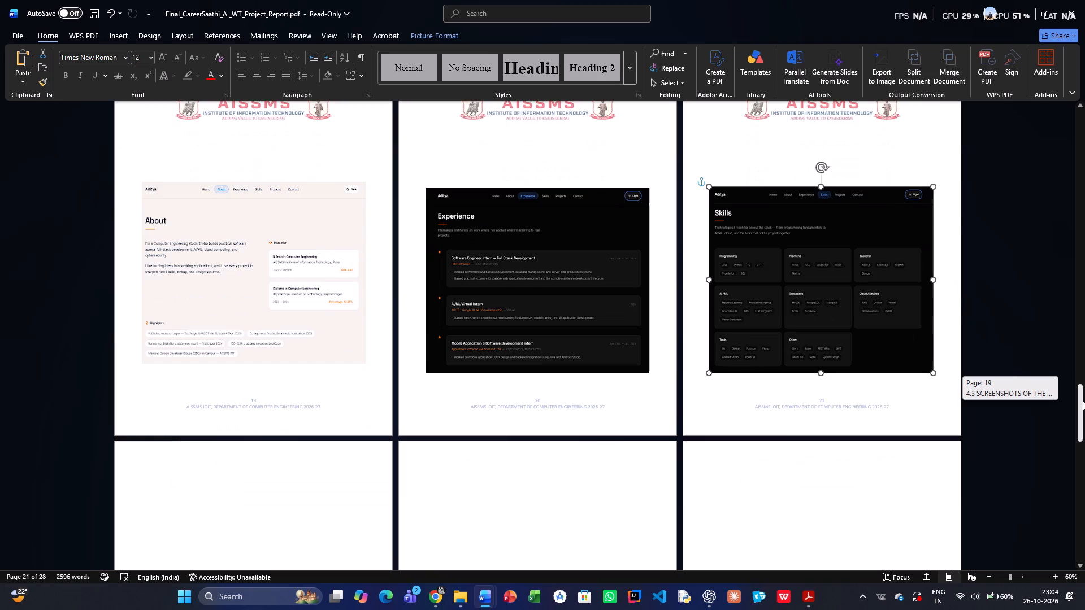
drag(1083, 401, 1083, 452)
drag(481, 221, 466, 220)
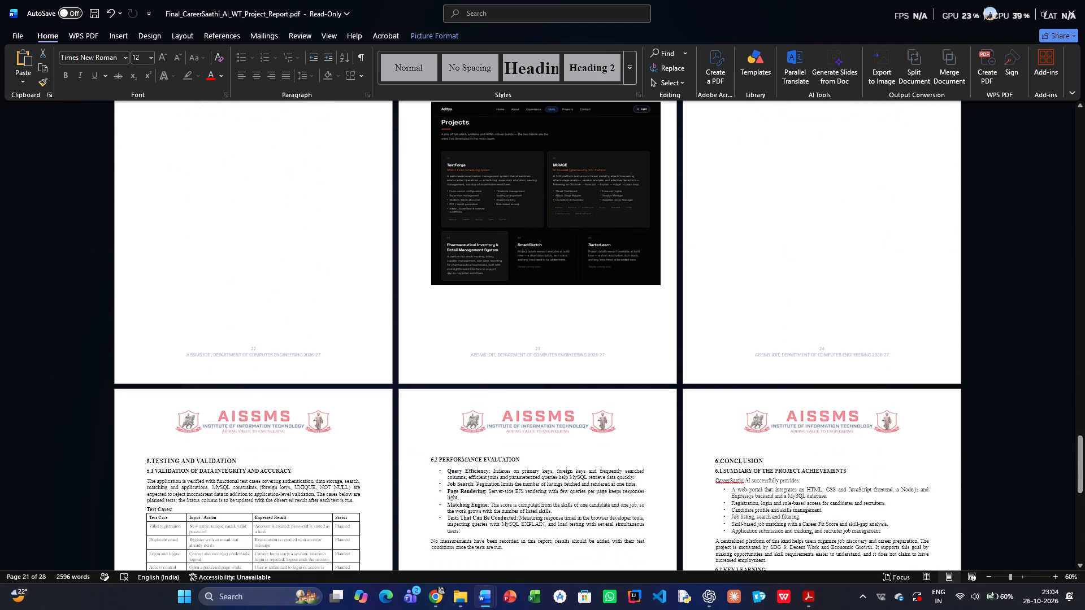
drag(466, 220, 212, 213)
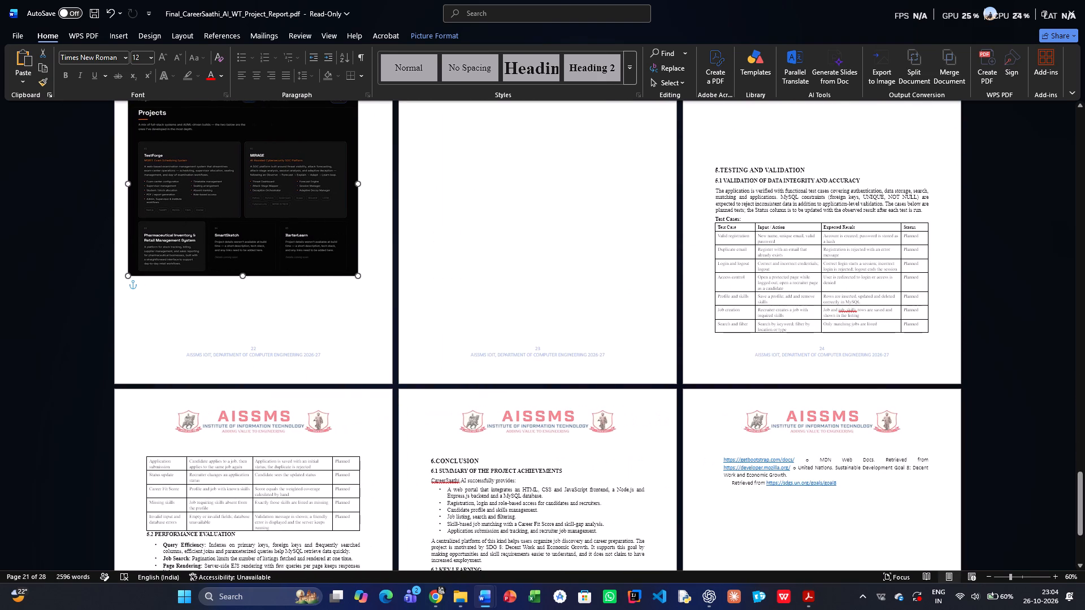
drag(212, 213, 218, 266)
drag(230, 221, 233, 251)
click(502, 250)
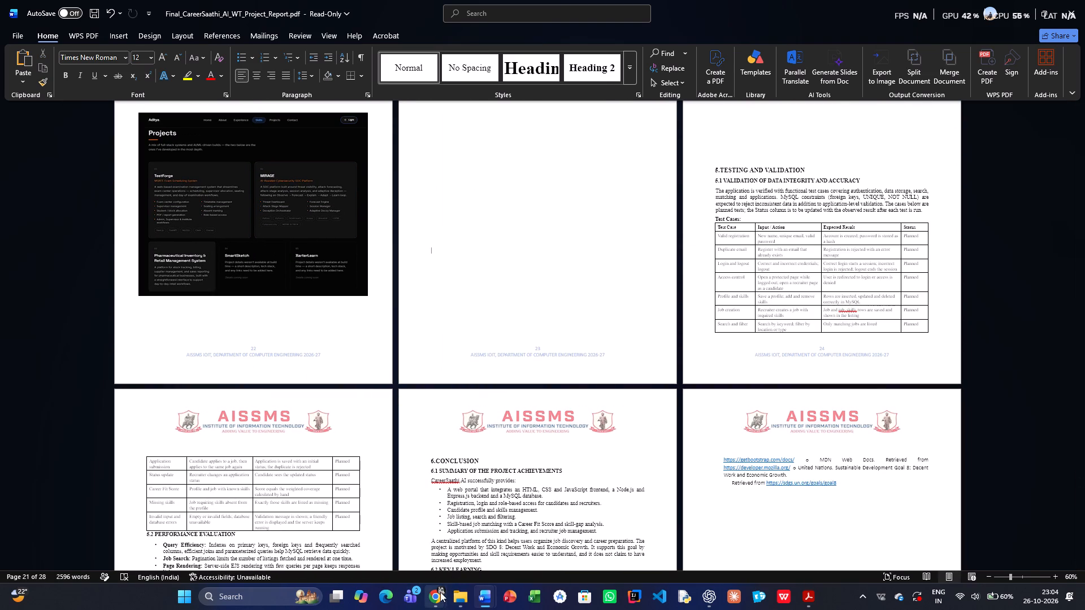
Capture the portfolio site's dark-theme GitHub Activity section in Chrome, from its heading through the contribution calendar card.
click(440, 592)
click(403, 550)
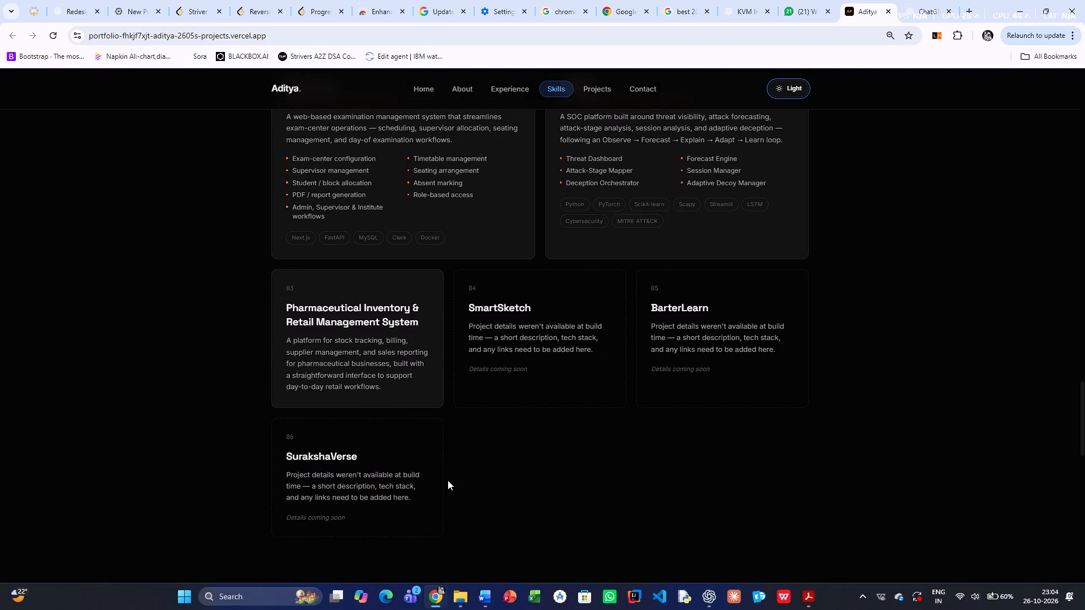
scroll(448, 480, down, 9)
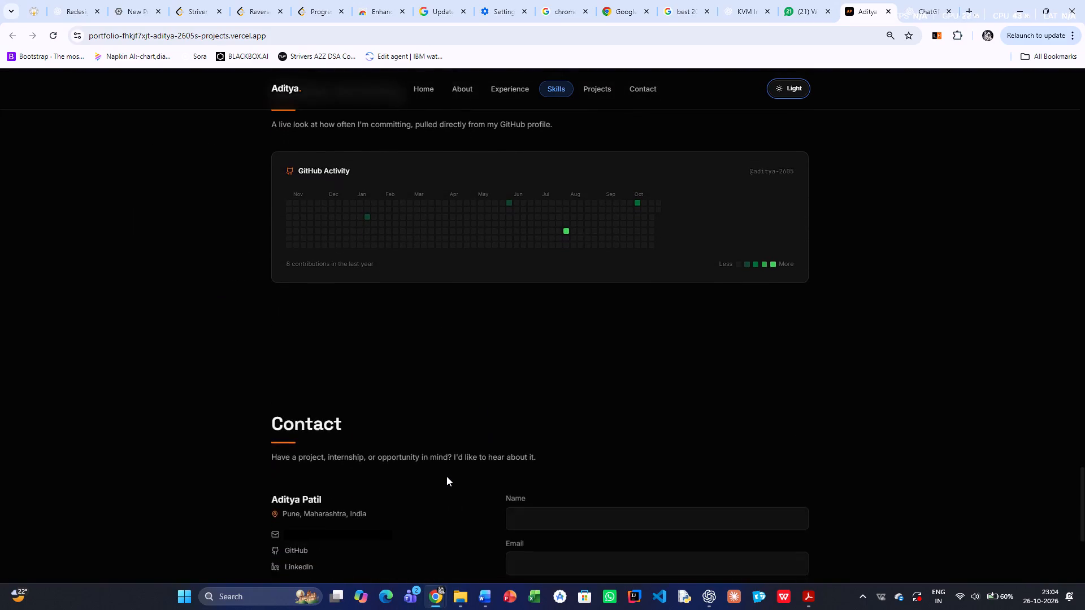
scroll(446, 476, down, 8)
scroll(446, 476, up, 4)
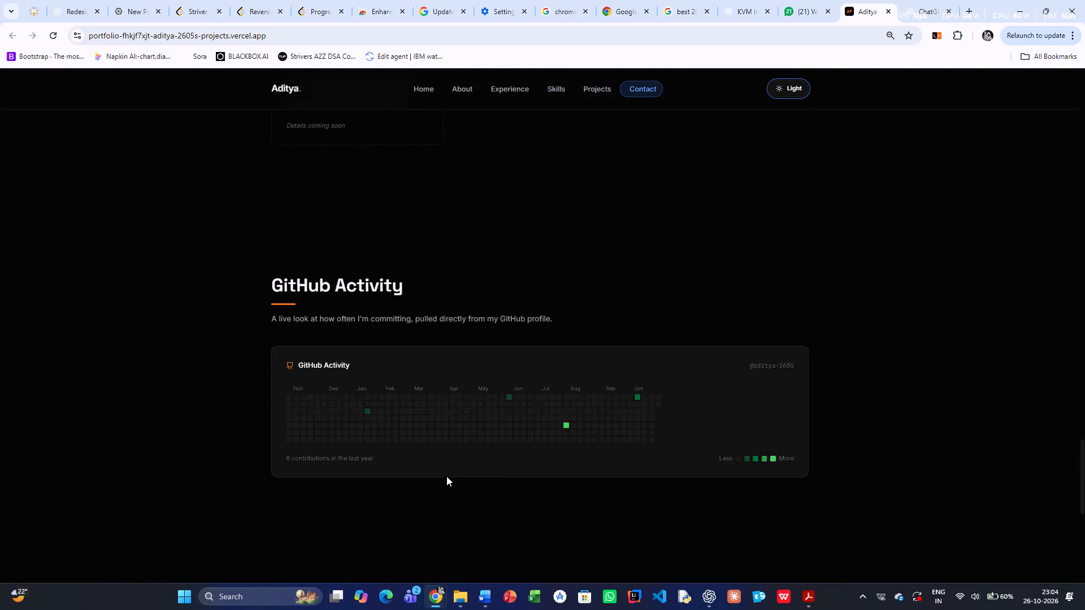
scroll(446, 476, up, 2)
scroll(446, 476, down, 1)
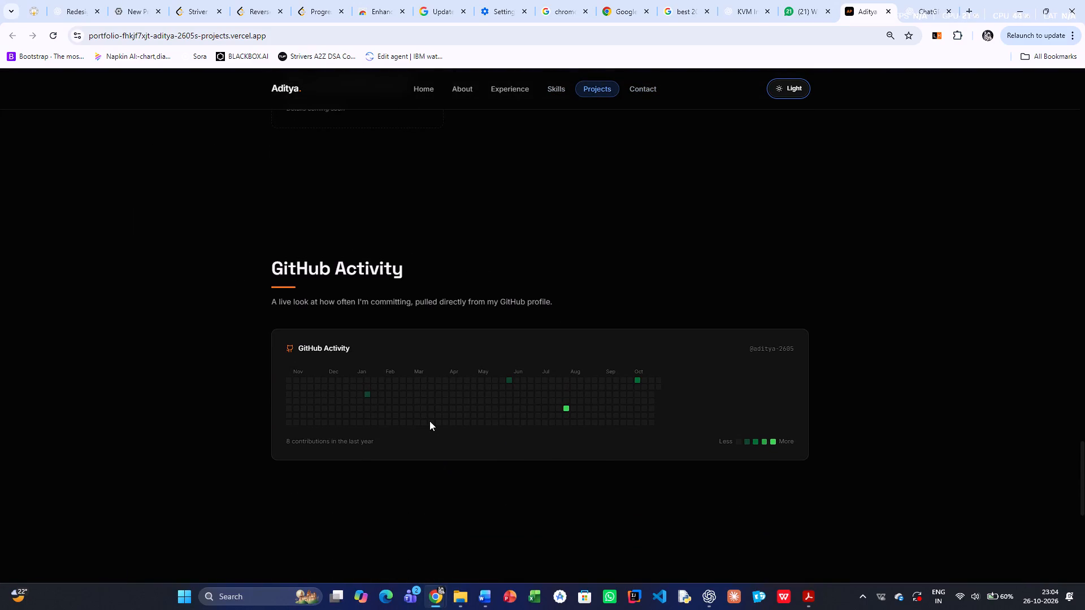
key(shift+super+s)
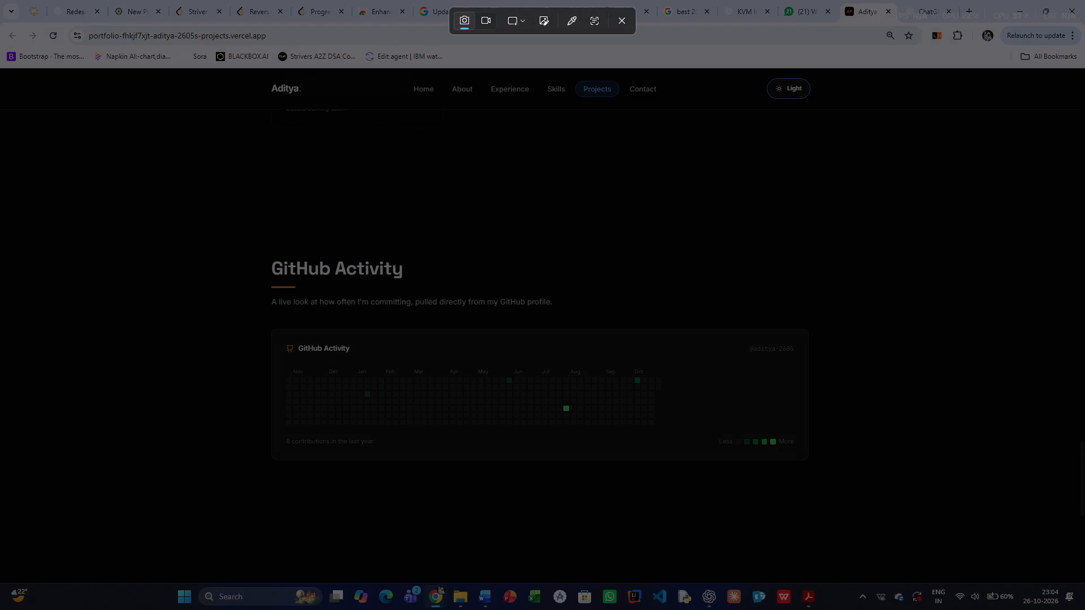
drag(249, 241, 828, 491)
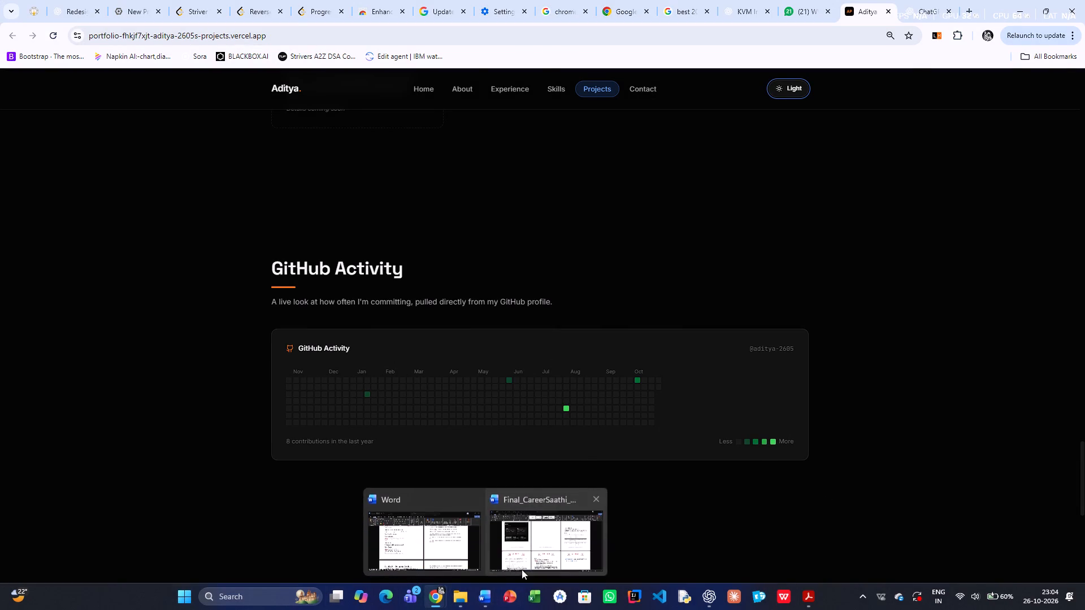
Paste the GitHub Activity screenshot near the top of the blank page 23 of the report in Word.
click(540, 546)
click(428, 132)
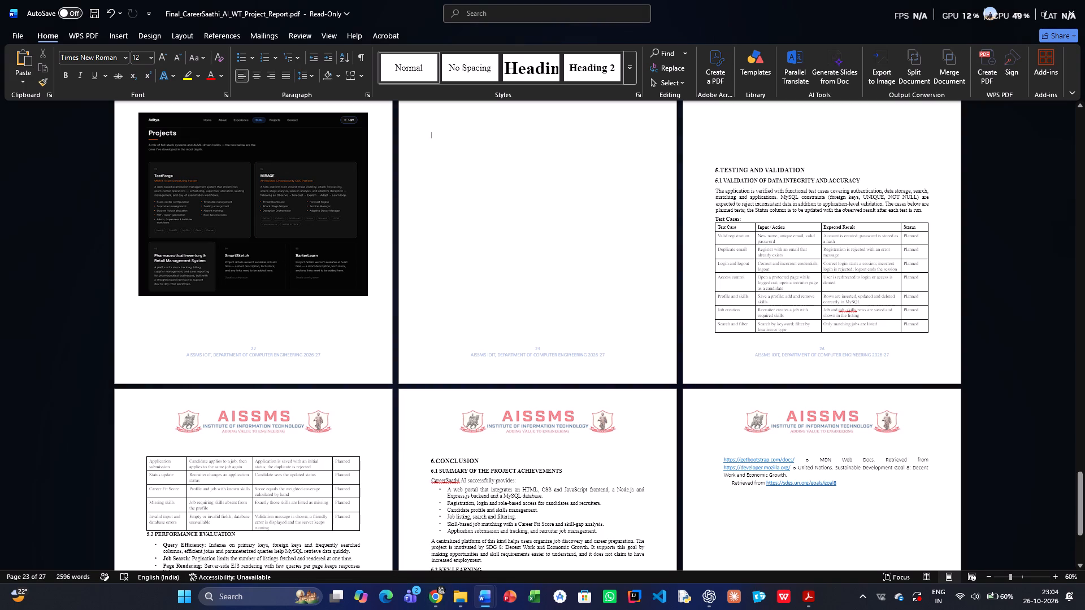
click(428, 113)
right_click(428, 113)
click(475, 186)
Set the GitHub Activity screenshot on page 23 to tight text wrapping so it can be positioned freely.
click(517, 175)
drag(637, 247, 618, 246)
drag(552, 223, 538, 207)
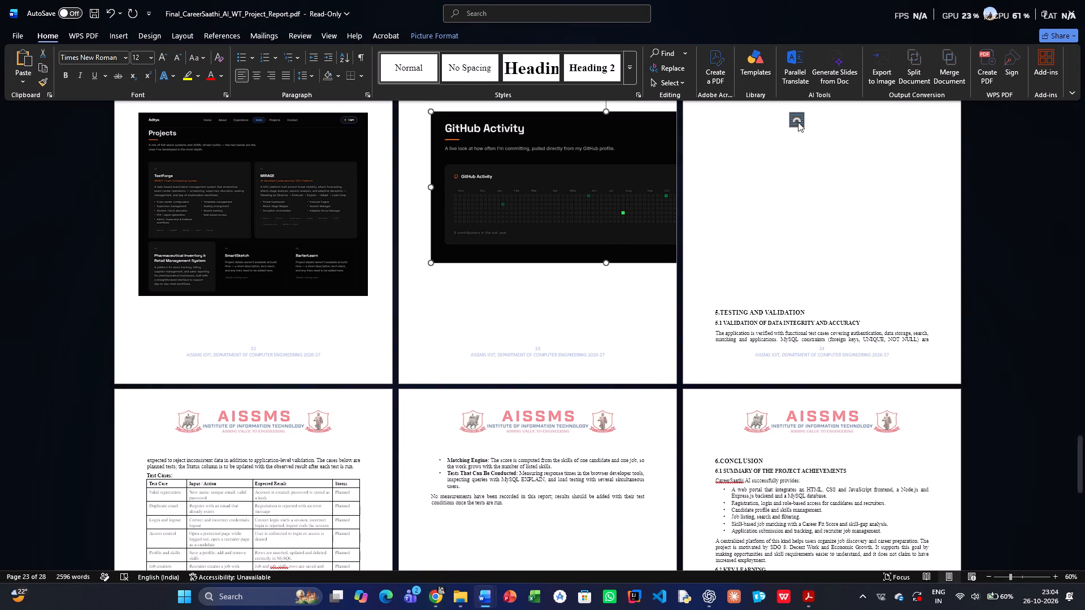
click(798, 122)
click(852, 195)
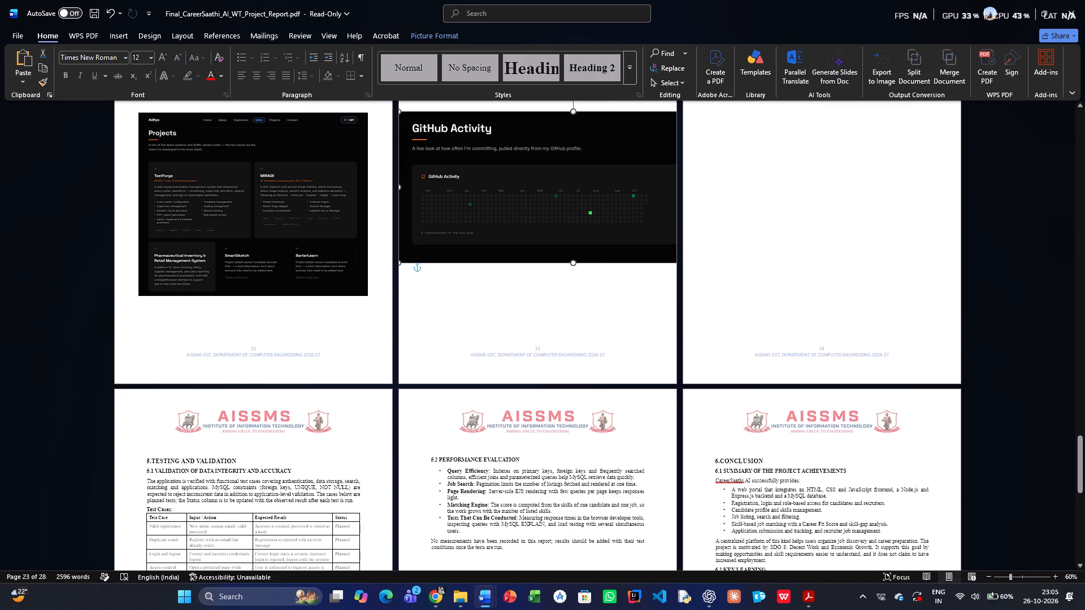
Resize and position the GitHub Activity screenshot within page 23's side edges, at about the height and vertical level of the Projects screenshot.
drag(398, 111, 463, 146)
drag(541, 188, 554, 186)
drag(524, 204, 553, 194)
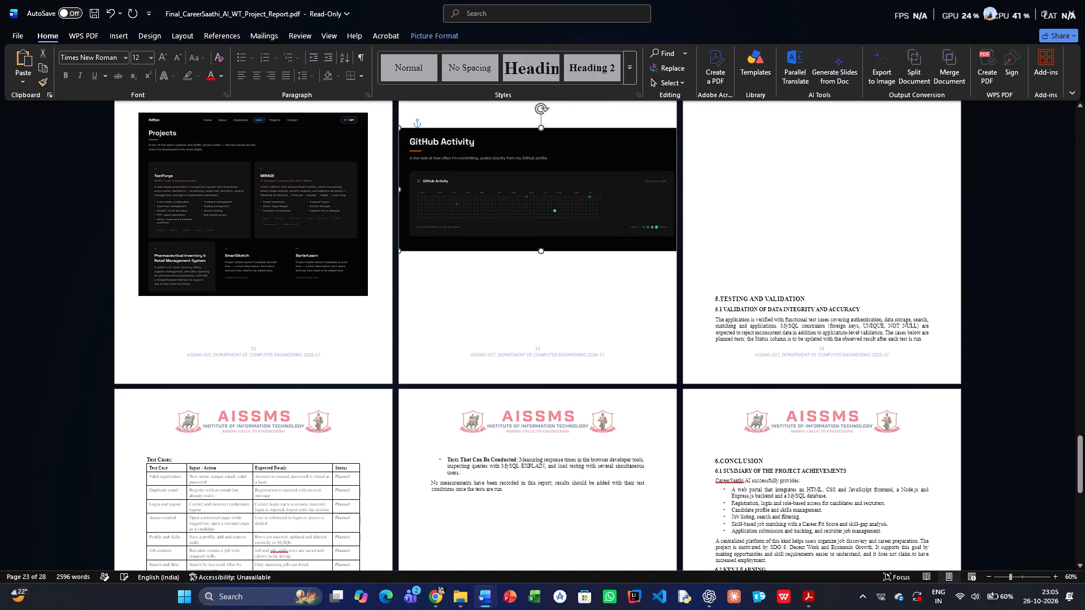
drag(399, 190, 422, 191)
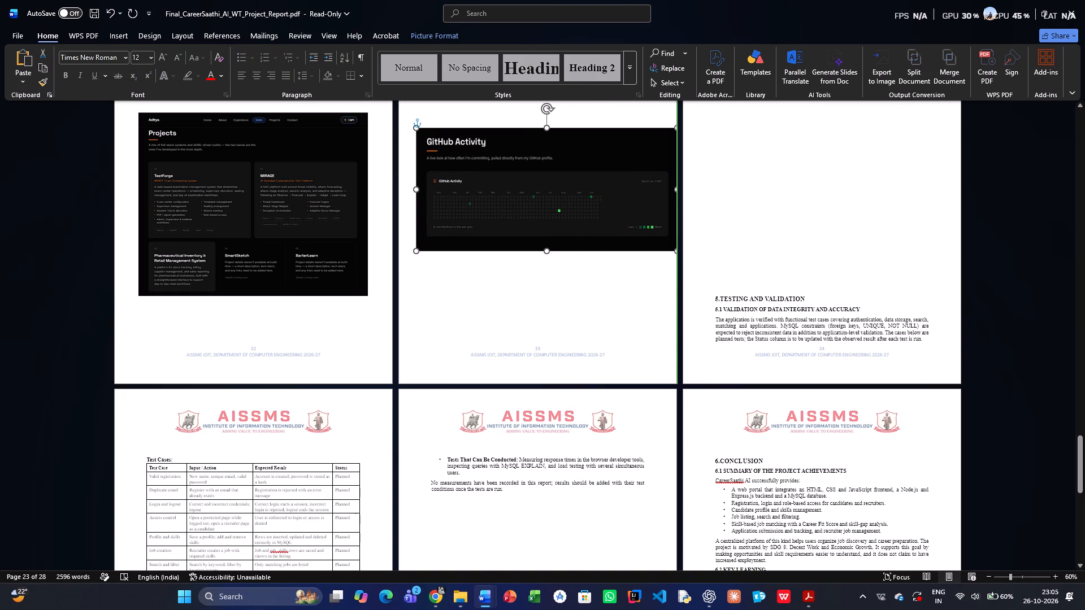
drag(422, 191, 422, 191)
drag(545, 129, 544, 108)
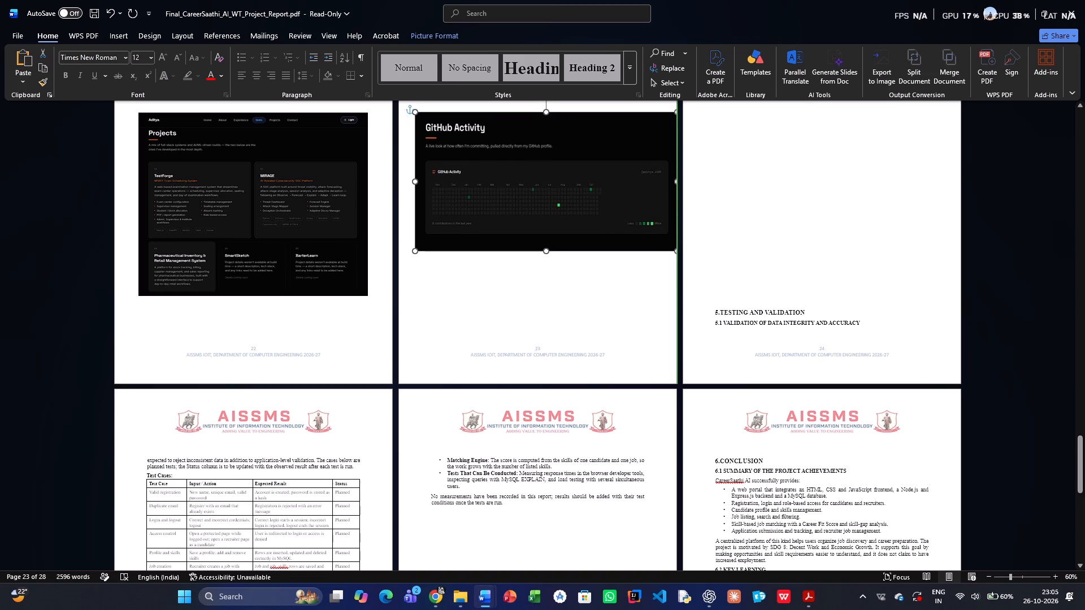
drag(544, 108, 544, 112)
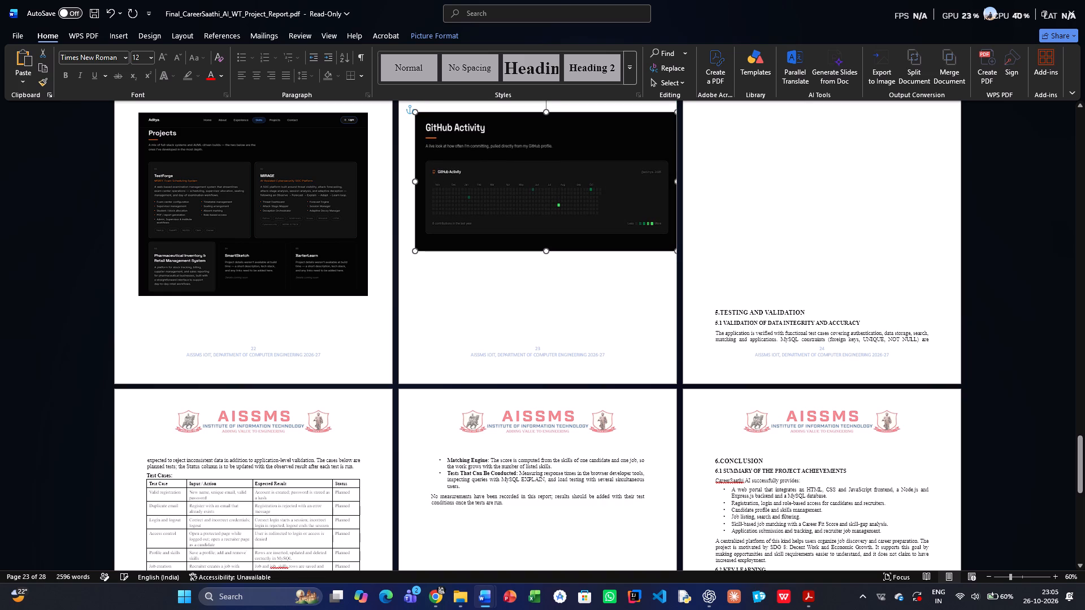
drag(545, 253, 550, 285)
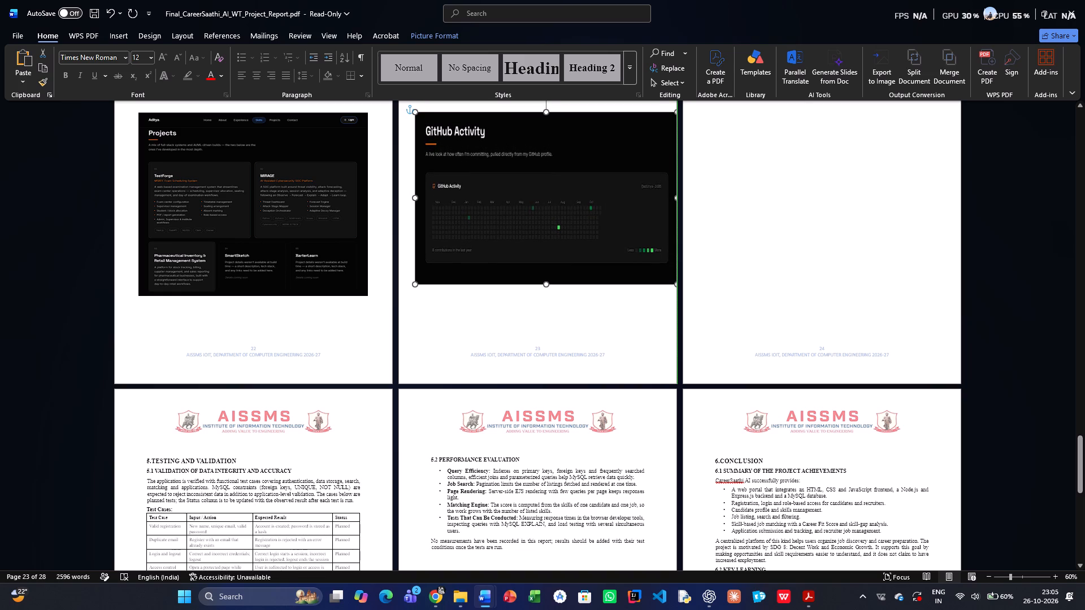
drag(550, 285, 550, 294)
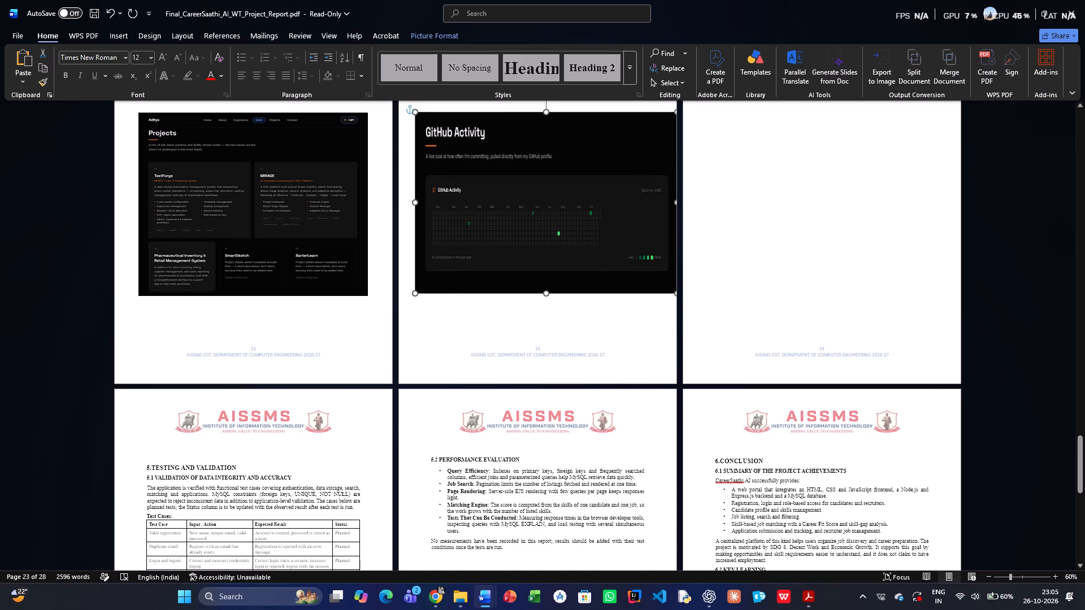
drag(675, 203, 661, 203)
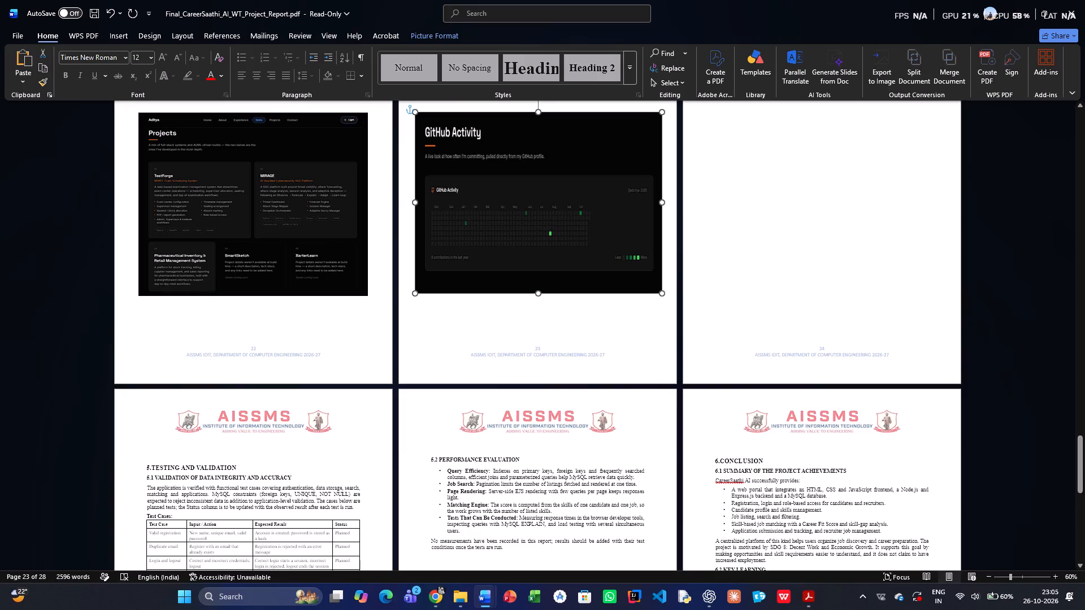
drag(661, 203, 657, 203)
click(761, 250)
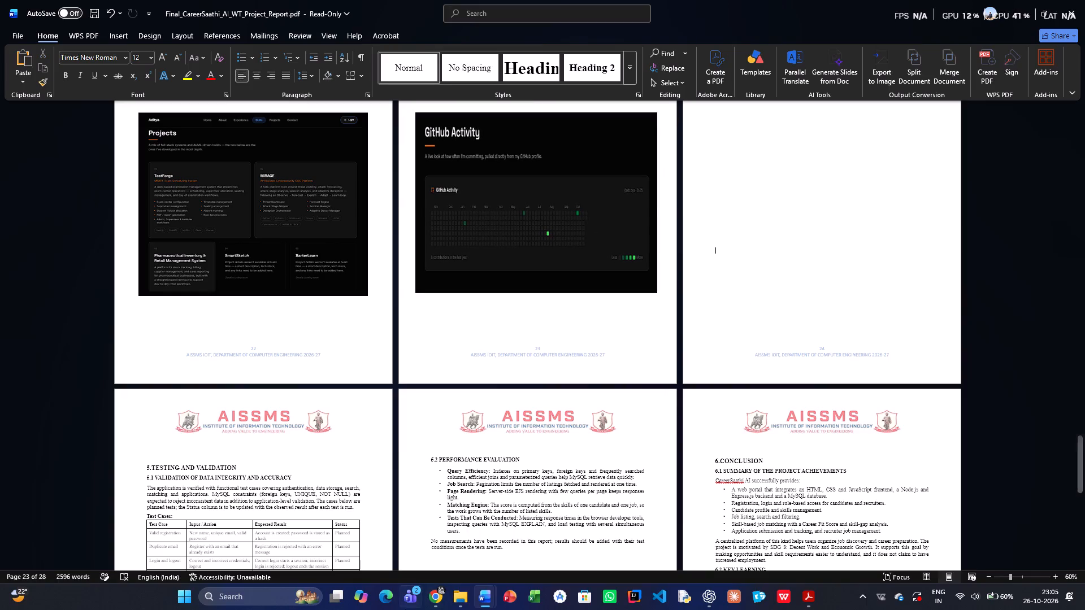
Capture the portfolio site's dark-theme Contact section in Chrome, from the navigation bar down through the footer.
click(372, 545)
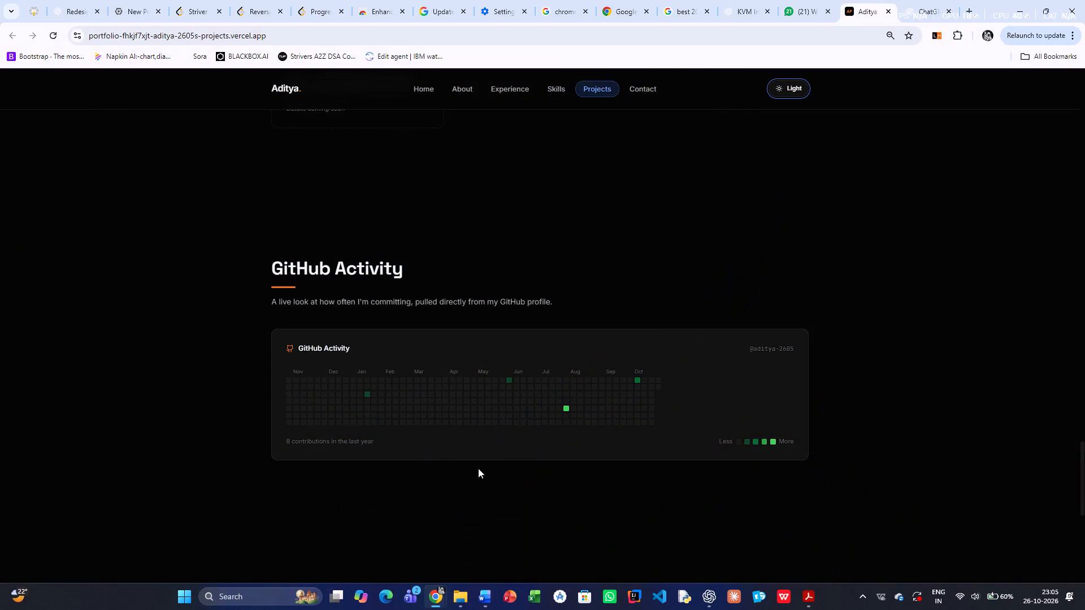
scroll(437, 403, down, 6)
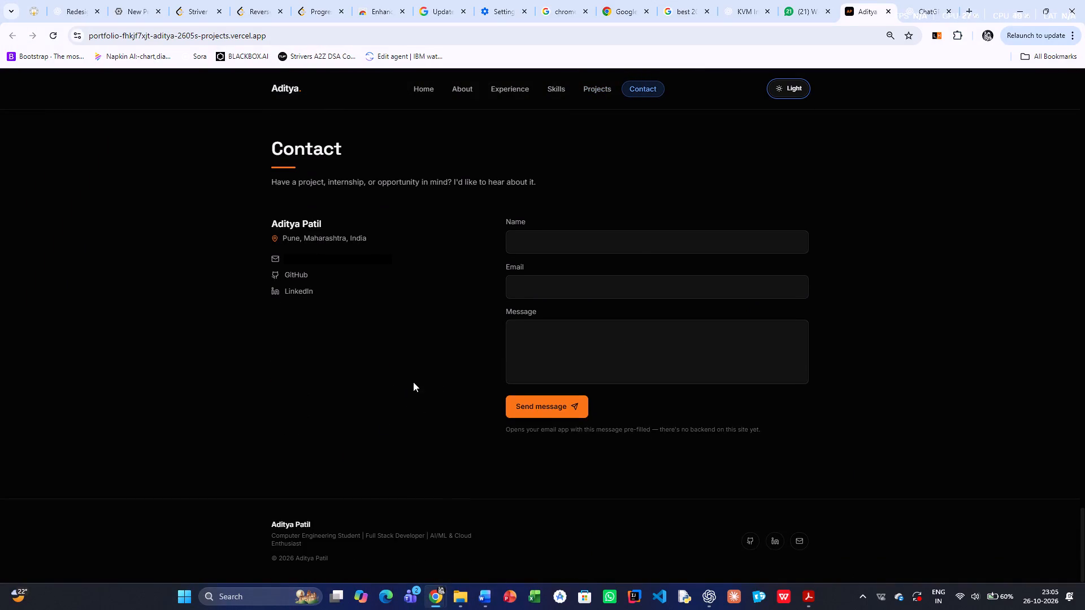
key(shift+super+s)
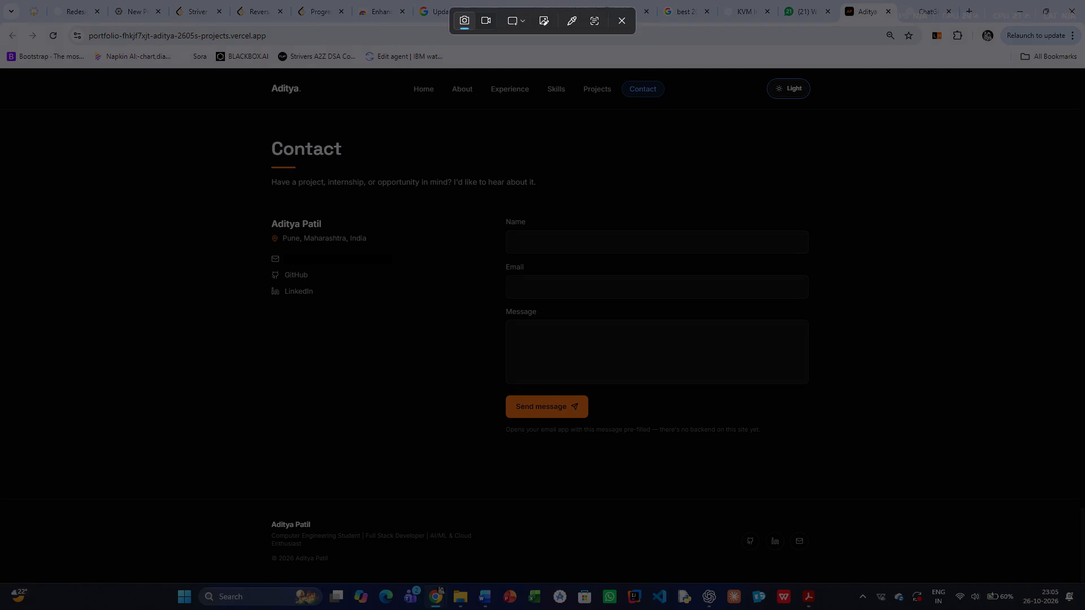
drag(259, 68, 843, 581)
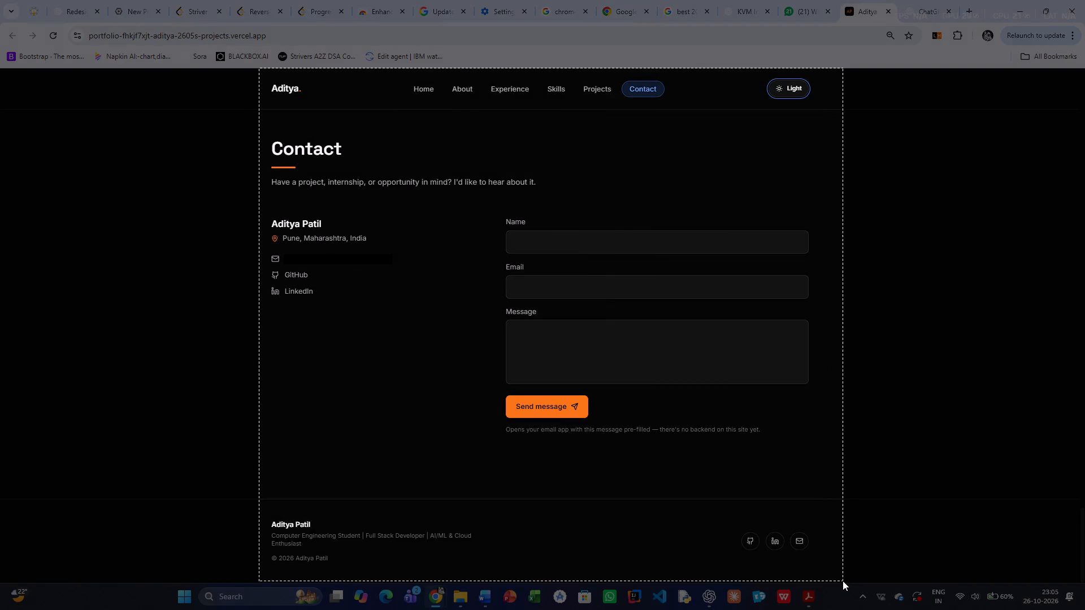
drag(843, 581, 837, 581)
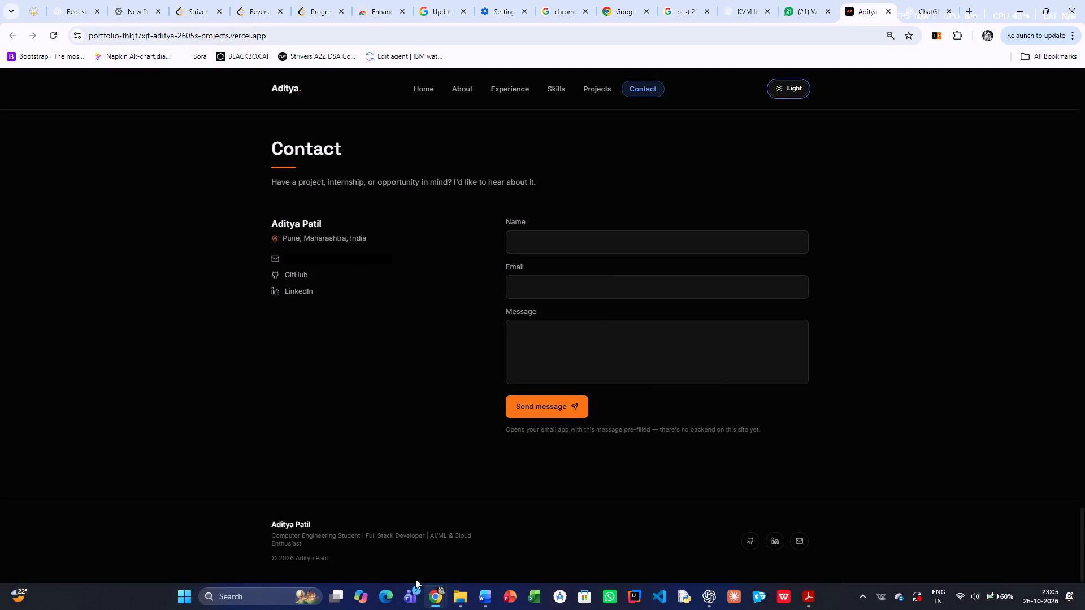
Paste the Contact screenshot at the top of the blank page 24 of the report in Word.
click(542, 555)
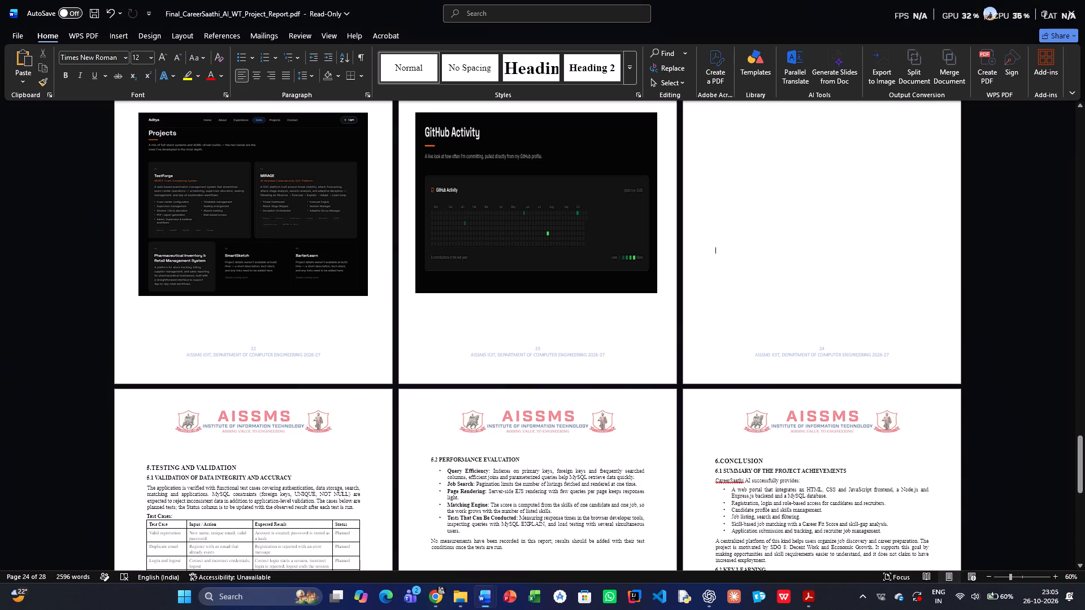
click(715, 119)
right_click(706, 112)
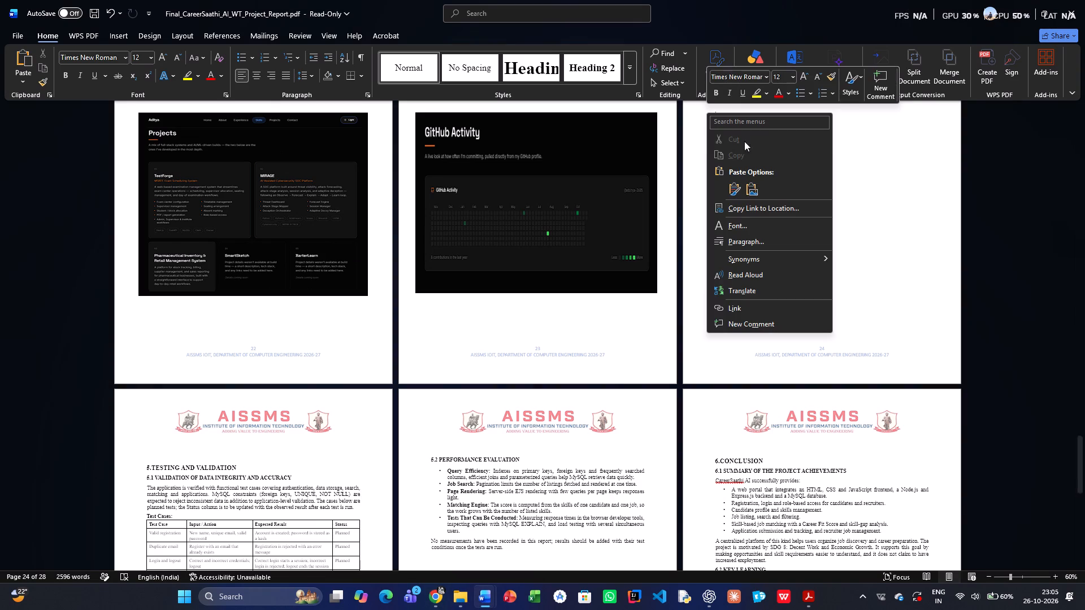
click(738, 190)
click(827, 212)
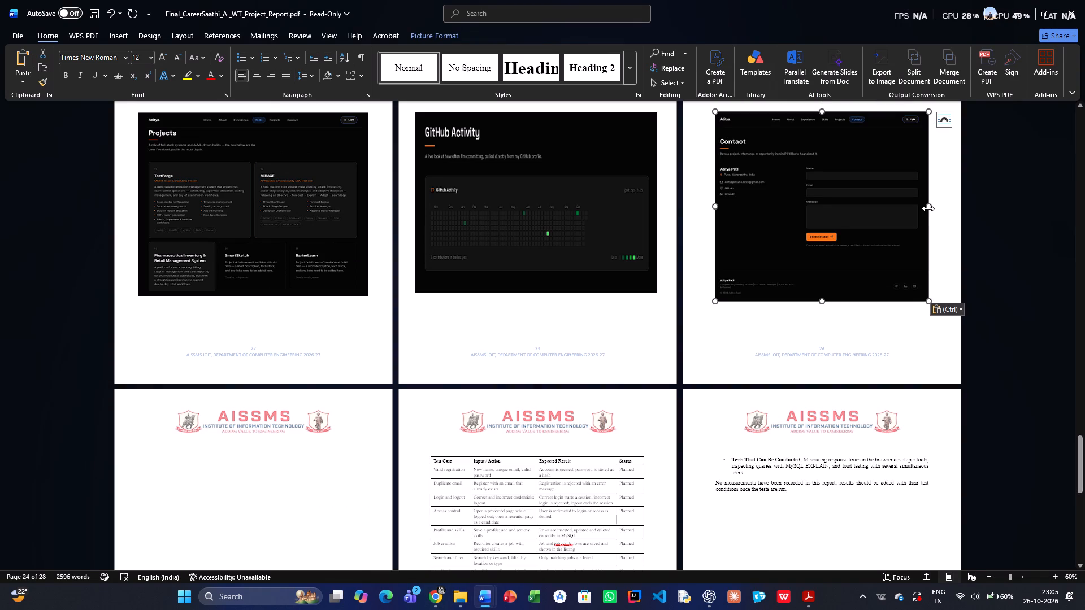
Widen the Contact screenshot to about the width of the Projects screenshot and give it tight text wrapping.
drag(928, 207, 944, 206)
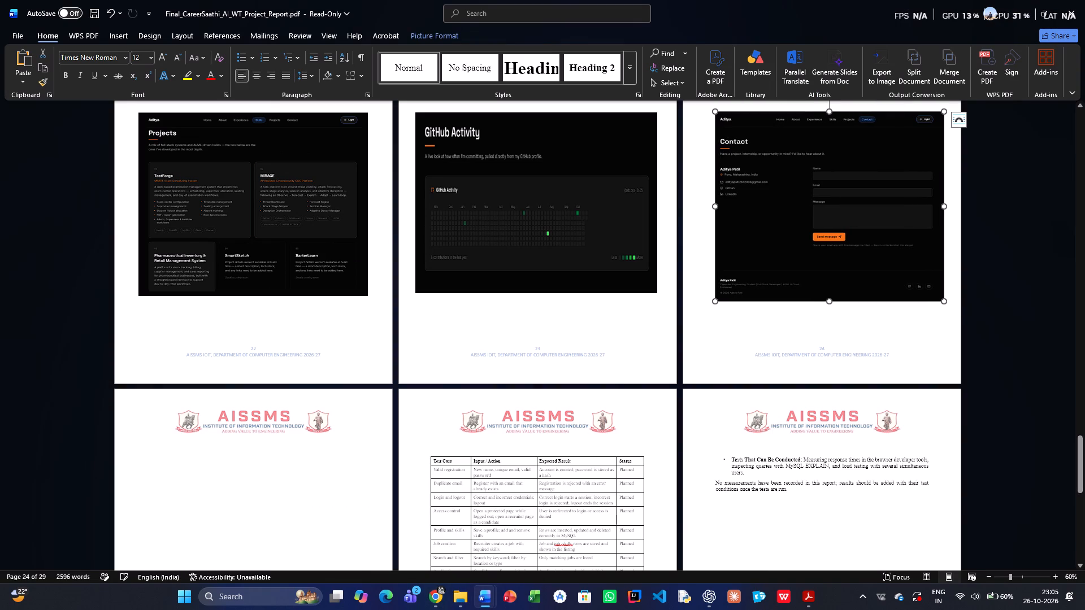
click(953, 120)
click(1008, 198)
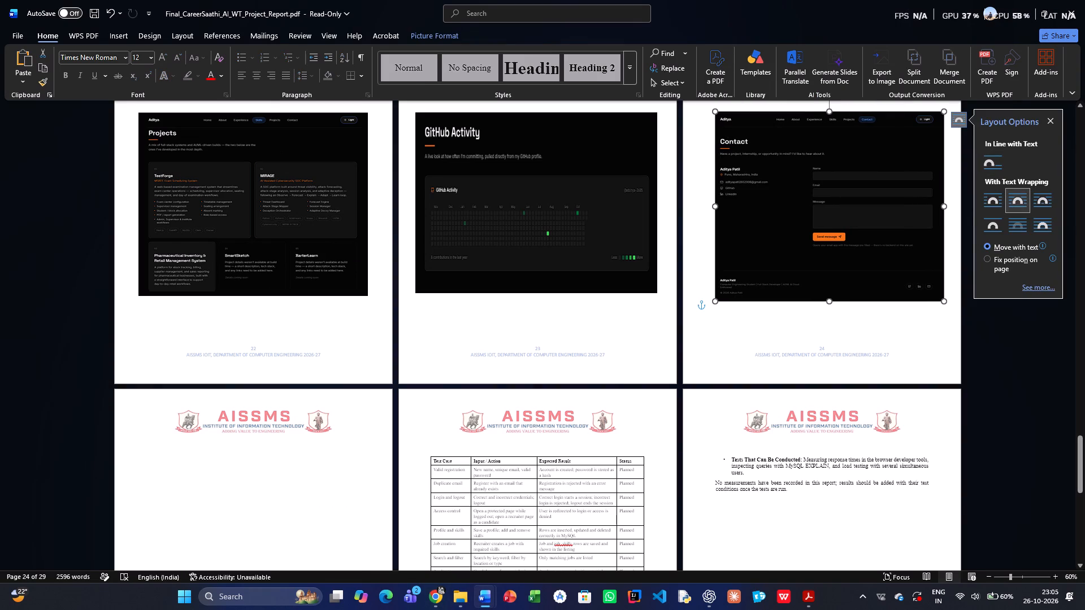
Shorten the Contact screenshot to about the height of the Projects screenshot and line it up at the same vertical level.
drag(832, 303, 830, 285)
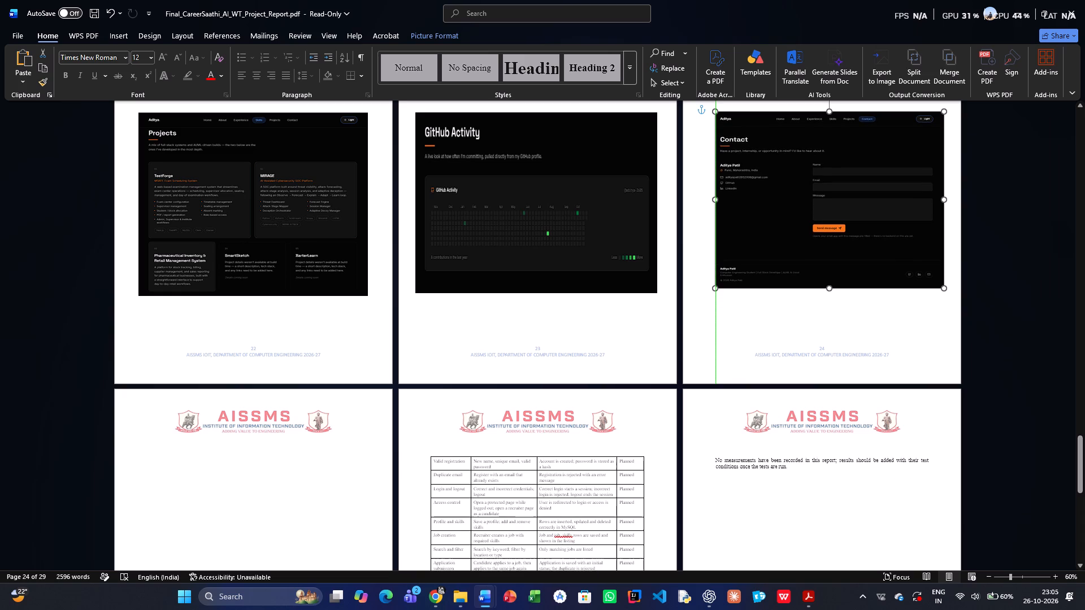
drag(830, 285, 830, 293)
drag(812, 237, 813, 247)
click(1000, 251)
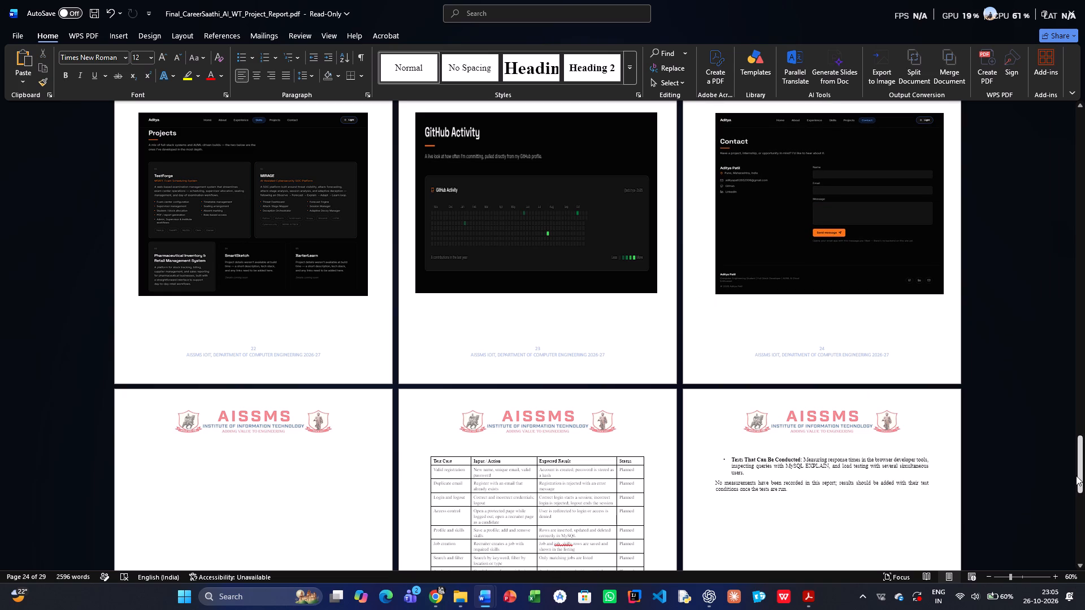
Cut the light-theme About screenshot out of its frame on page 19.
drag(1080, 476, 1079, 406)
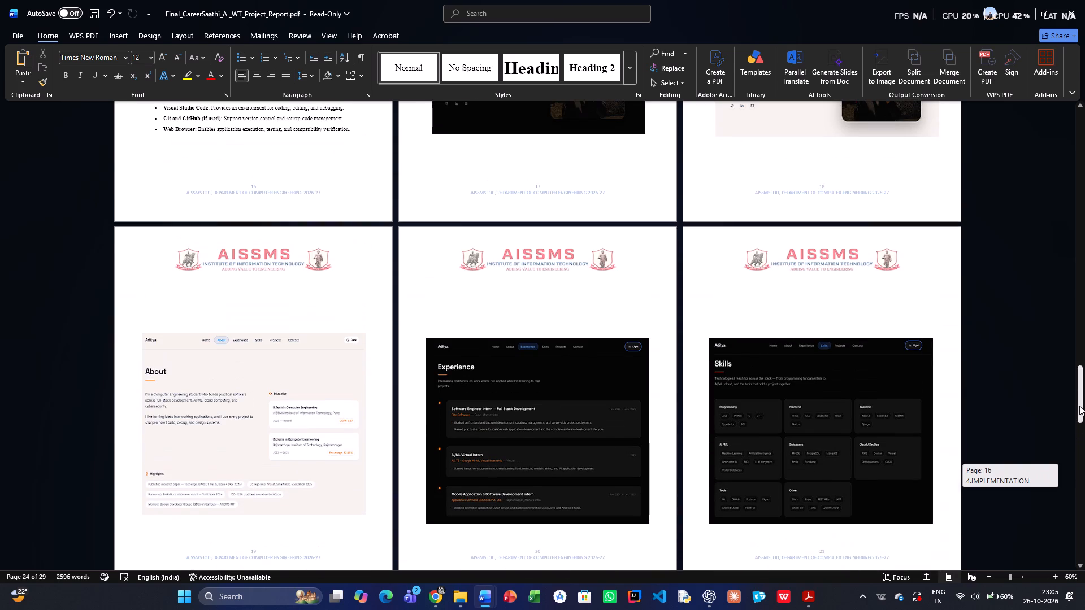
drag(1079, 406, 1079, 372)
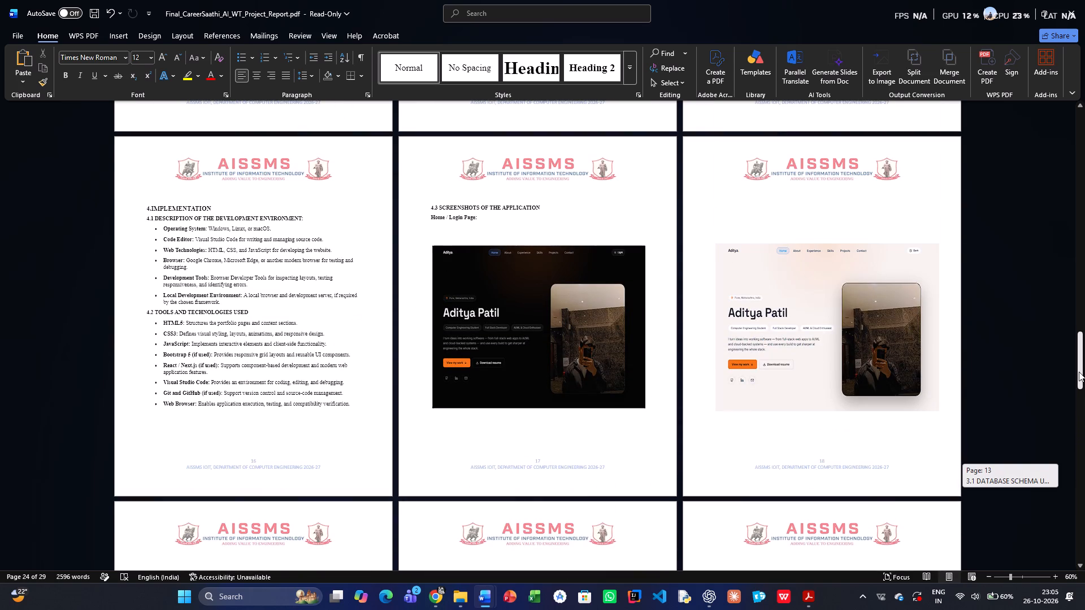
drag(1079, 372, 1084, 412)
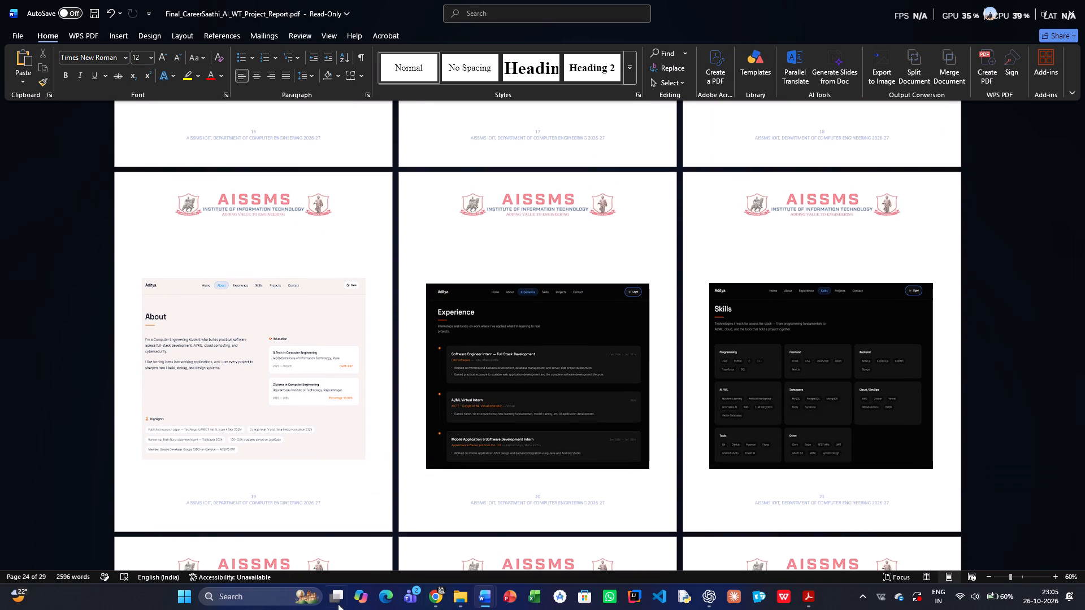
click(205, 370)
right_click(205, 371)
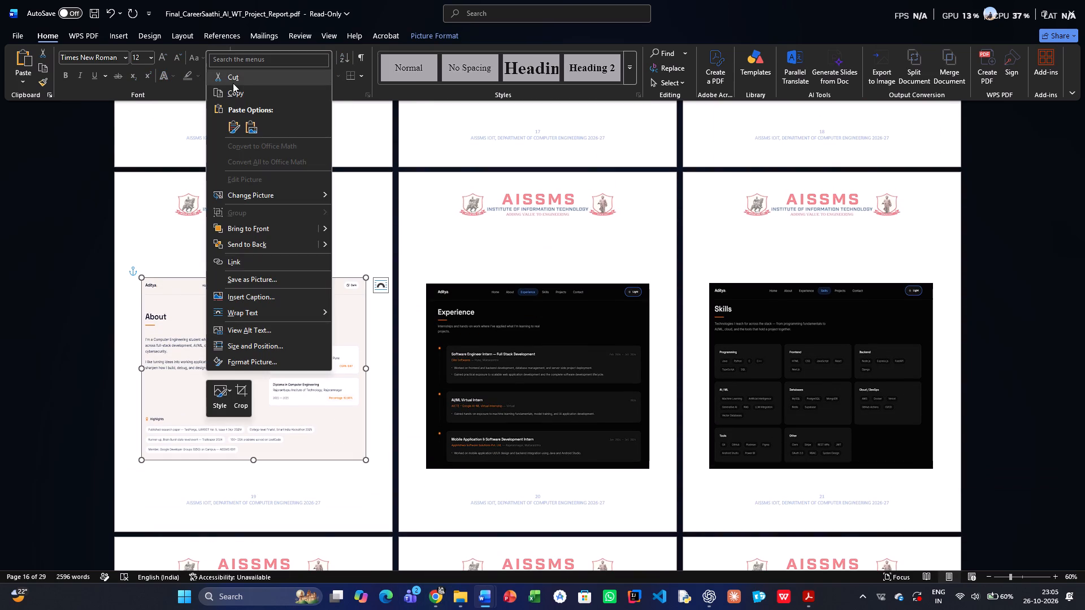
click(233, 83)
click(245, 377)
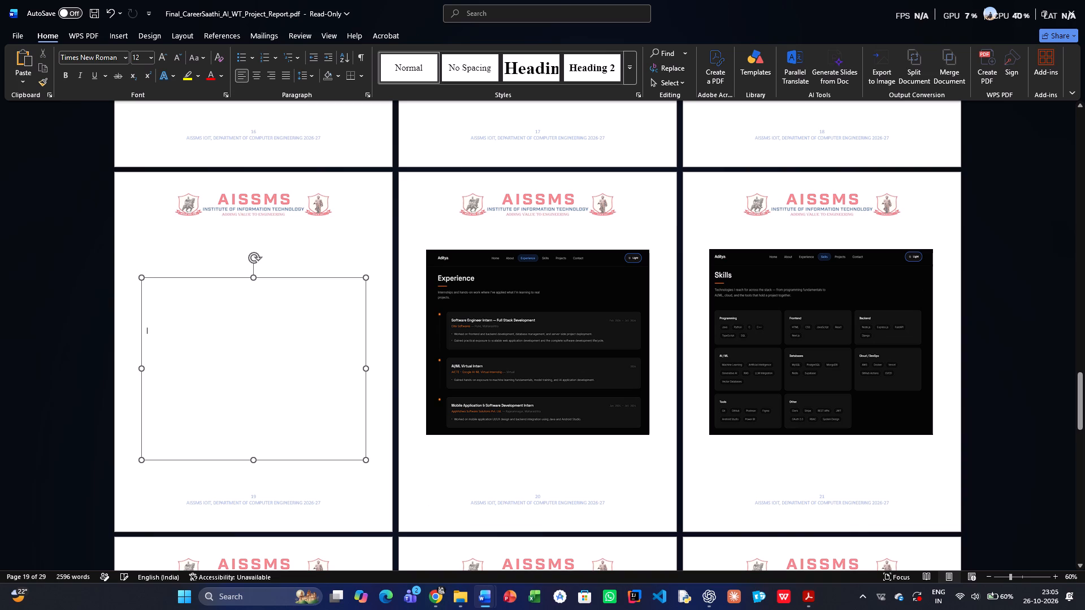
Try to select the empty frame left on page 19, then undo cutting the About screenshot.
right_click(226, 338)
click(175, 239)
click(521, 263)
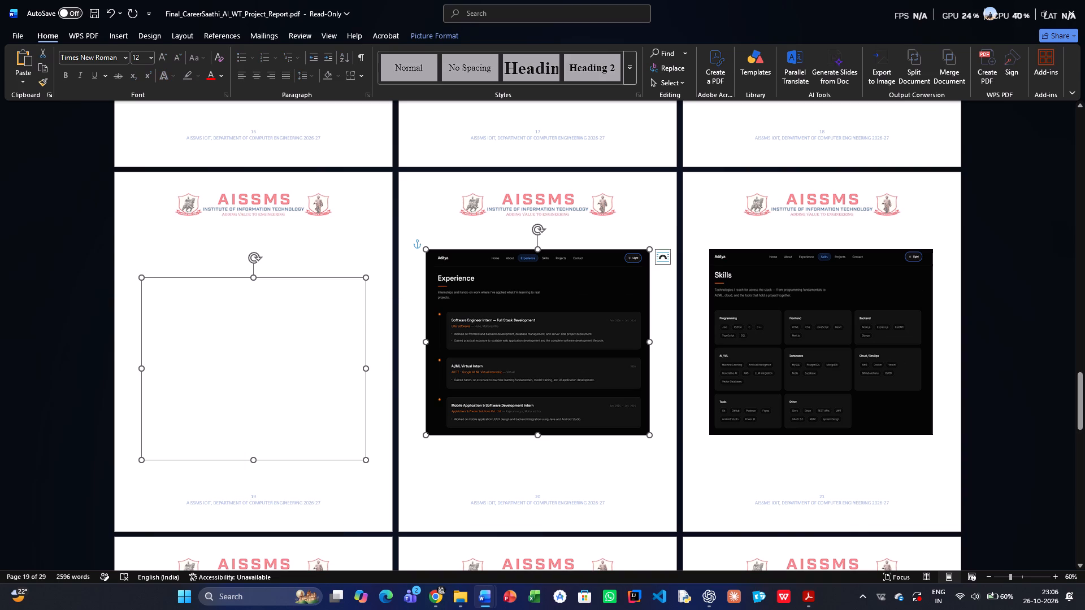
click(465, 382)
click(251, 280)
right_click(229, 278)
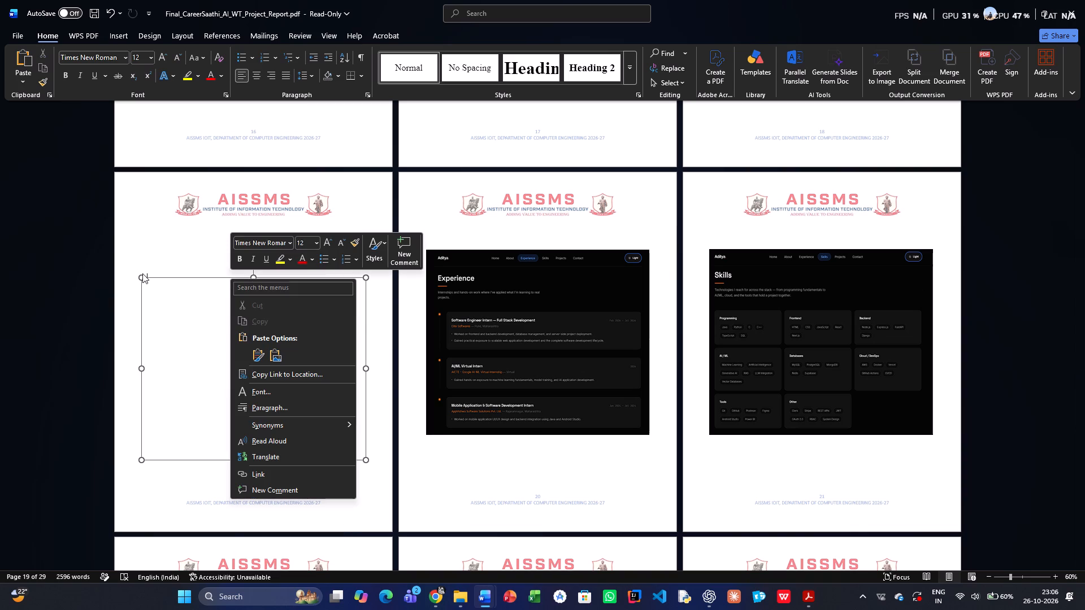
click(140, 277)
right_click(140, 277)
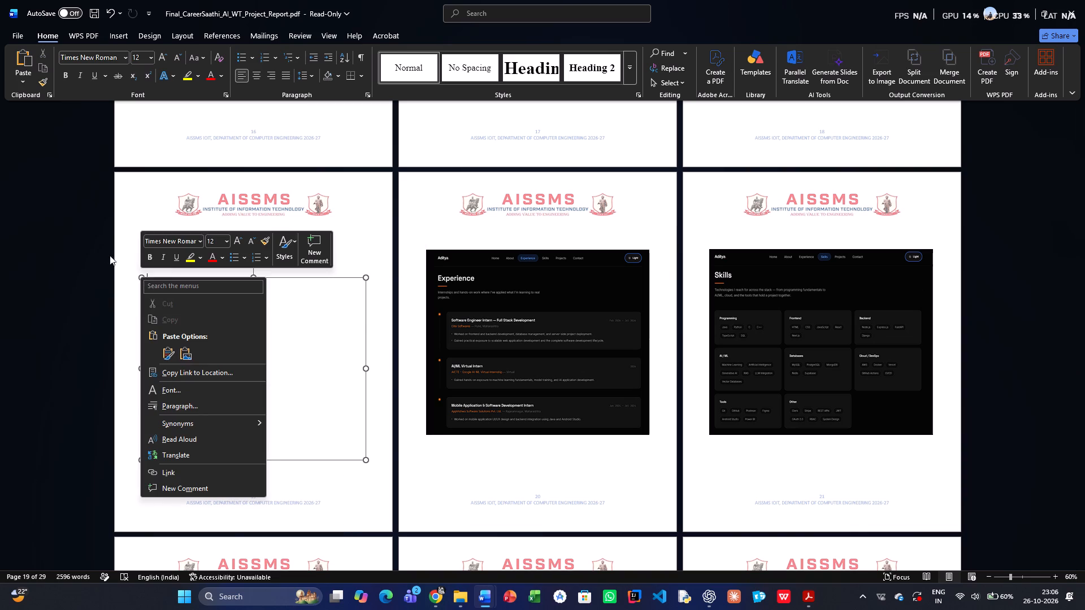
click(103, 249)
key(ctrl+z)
Delete the light-theme About screenshot from its frame on page 19.
click(236, 355)
right_click(237, 354)
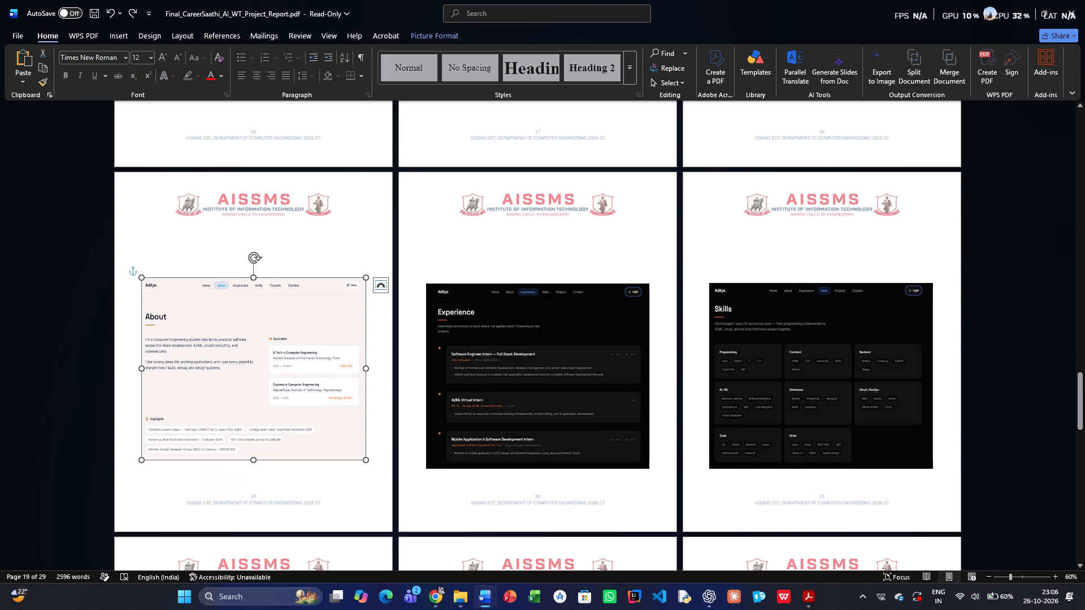
key(Delete)
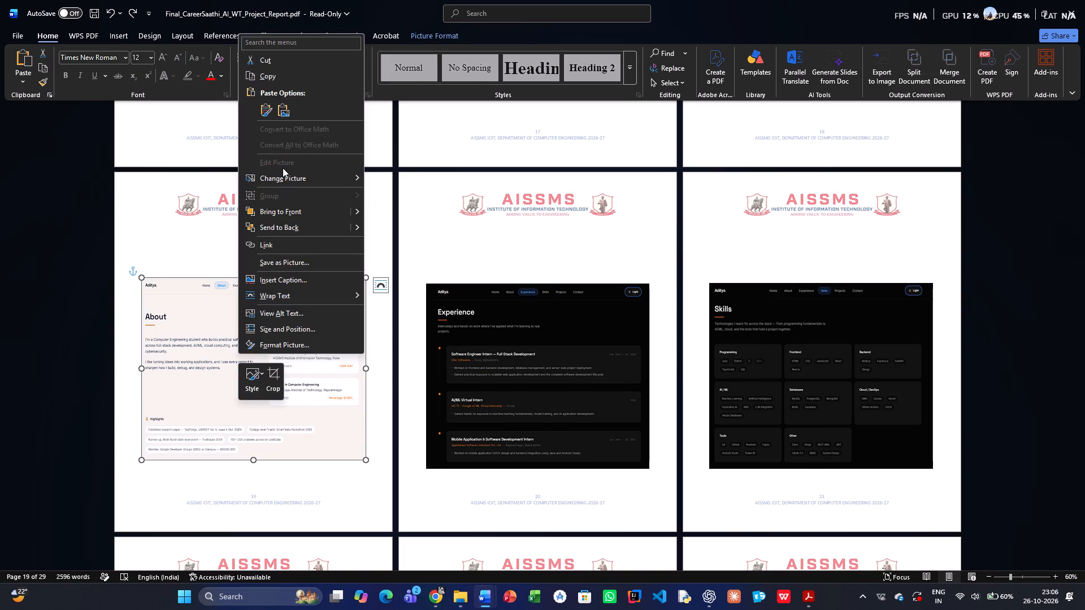
click(217, 348)
right_click(218, 344)
click(190, 348)
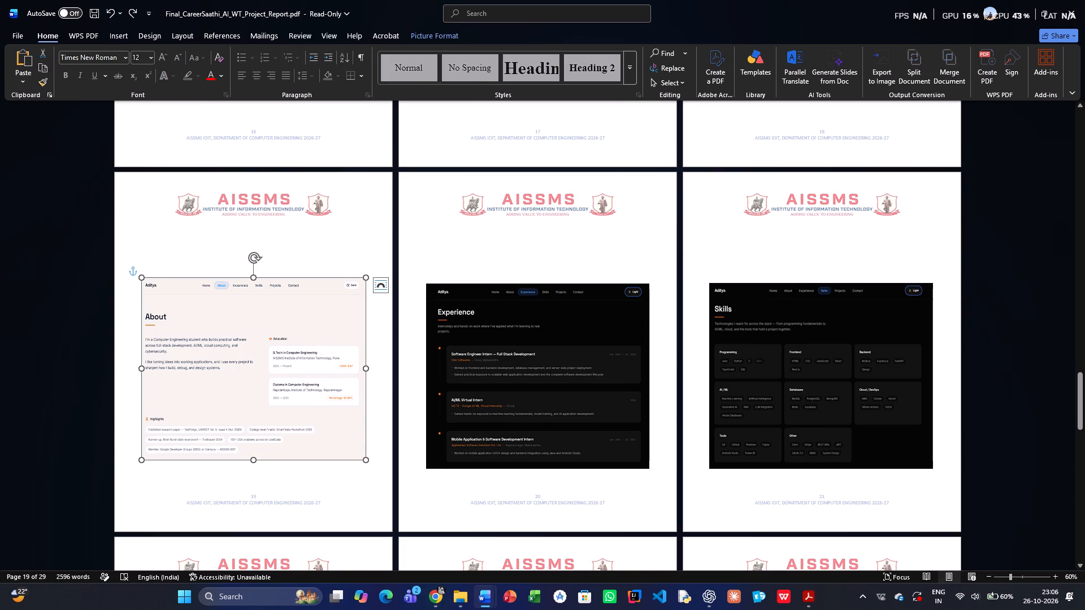
key(Delete)
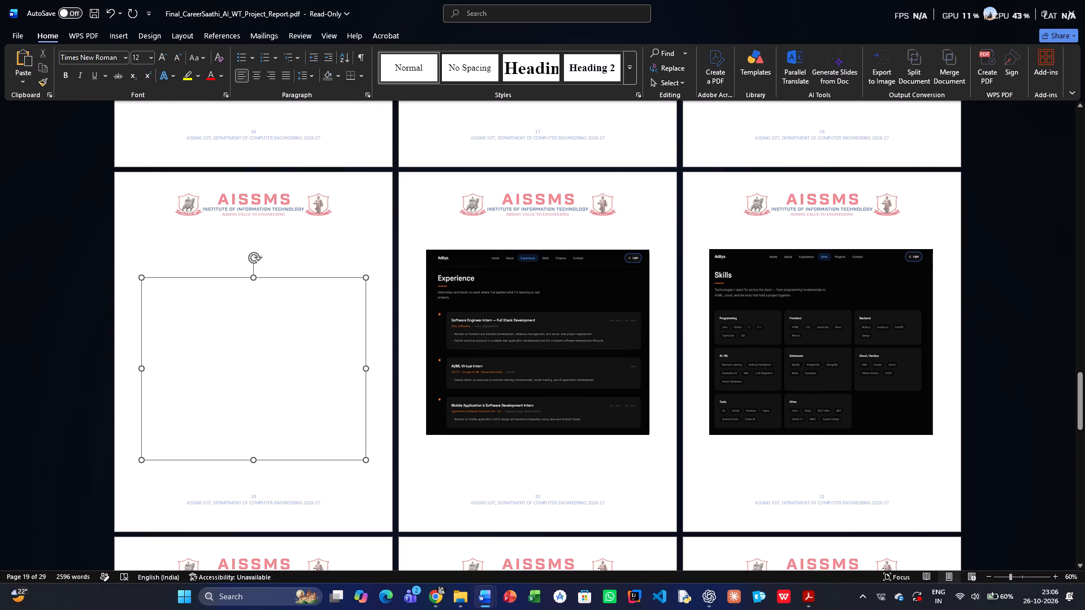
Switch to the portfolio site in Chrome and capture its dark-theme About section, from the navigation bar through the Highlights.
click(439, 596)
click(440, 542)
scroll(416, 415, up, 9)
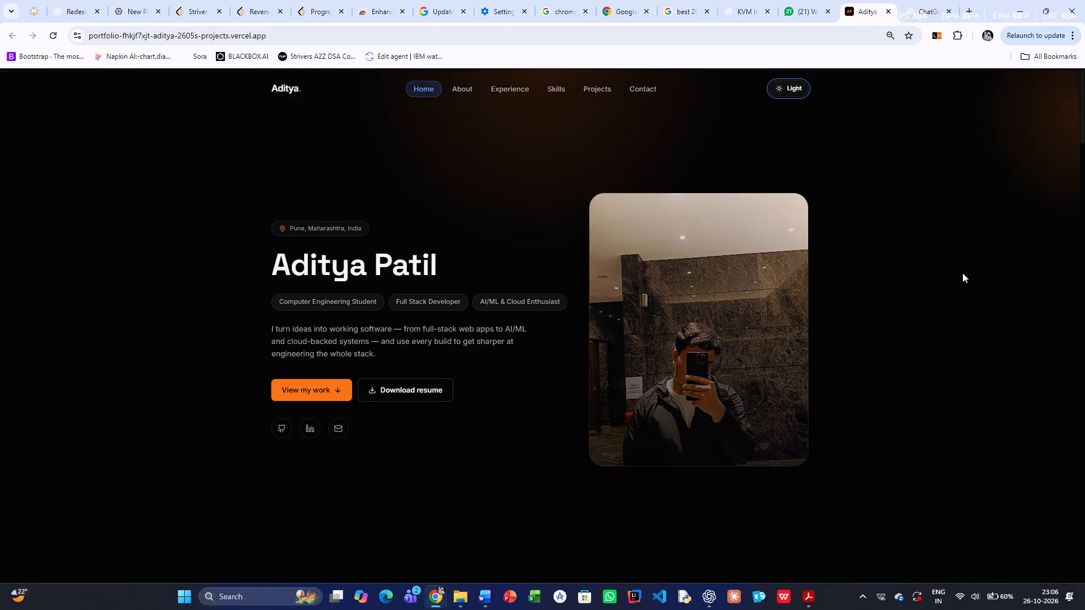
drag(1083, 128, 1084, 202)
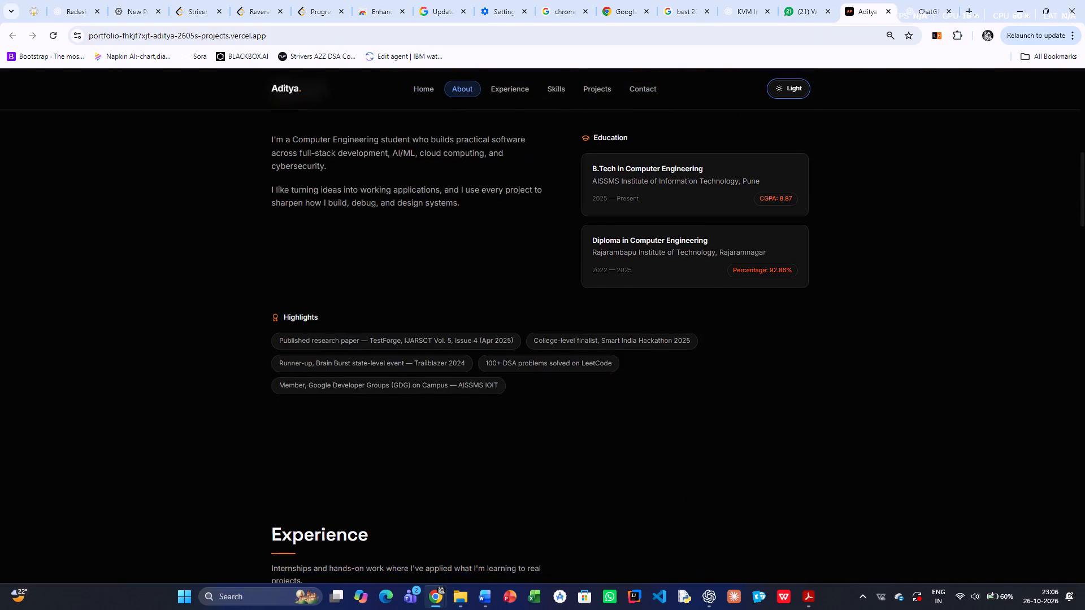
drag(1084, 202, 1083, 198)
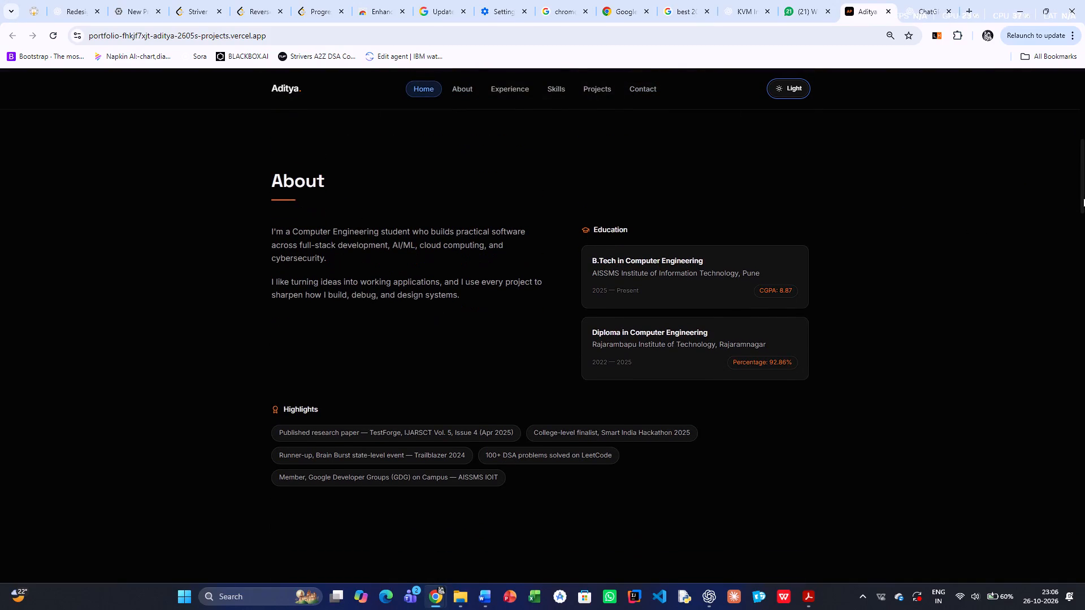
key(shift+super+s)
drag(251, 72, 263, 81)
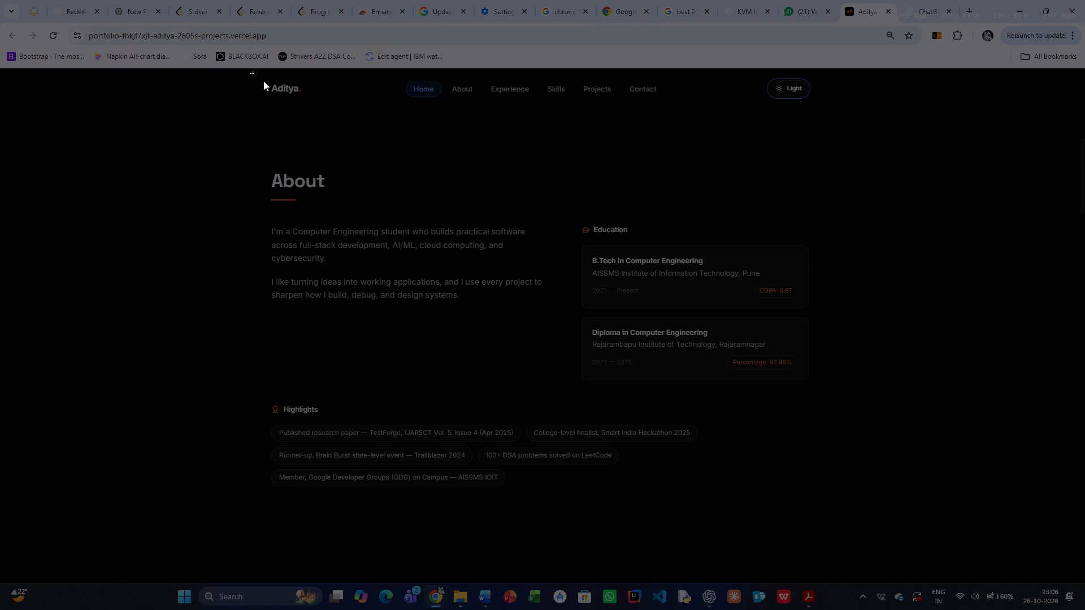
drag(263, 81, 834, 506)
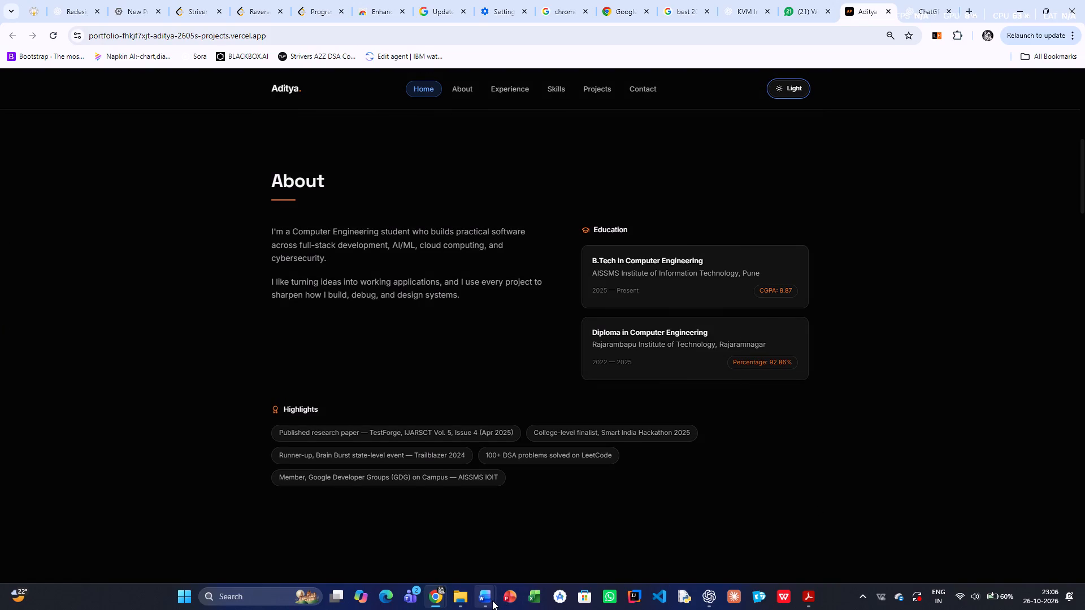
Return to the Word report and paste the captured dark-theme About screenshot on page 19.
click(552, 552)
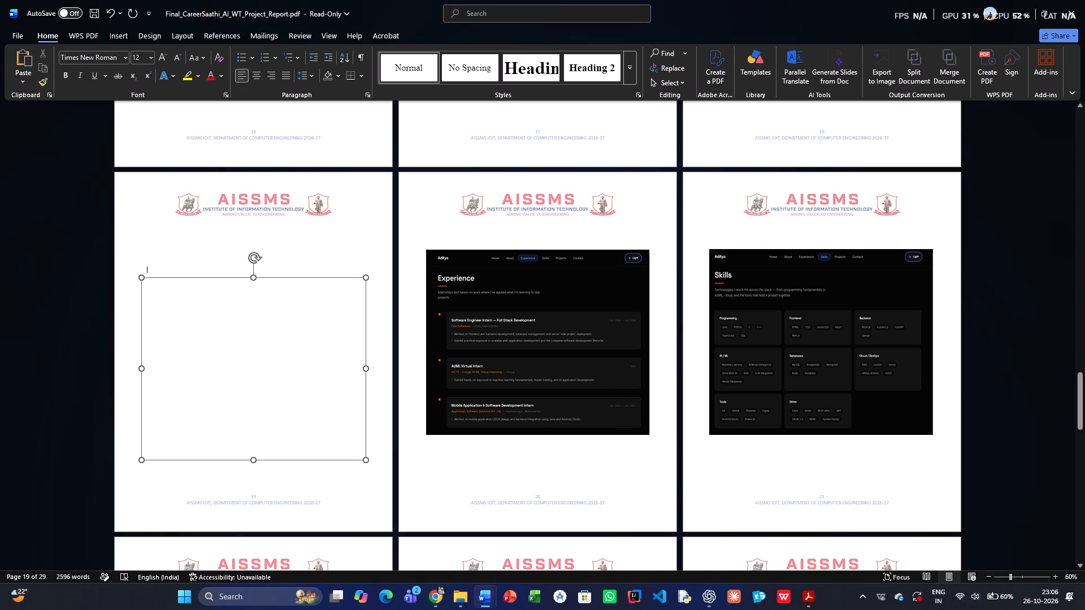
right_click(155, 266)
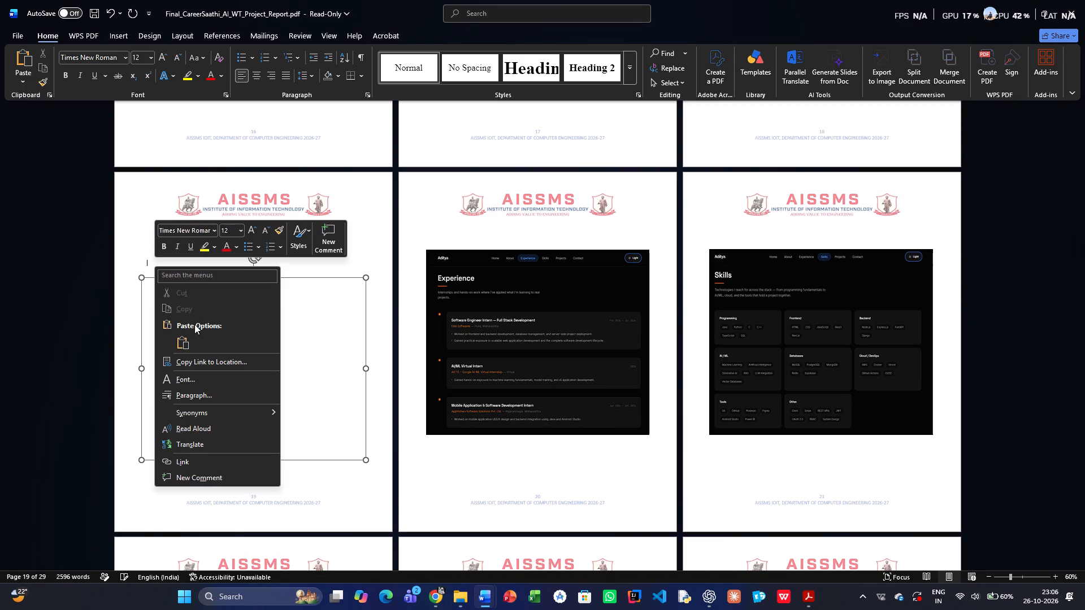
click(186, 339)
click(231, 341)
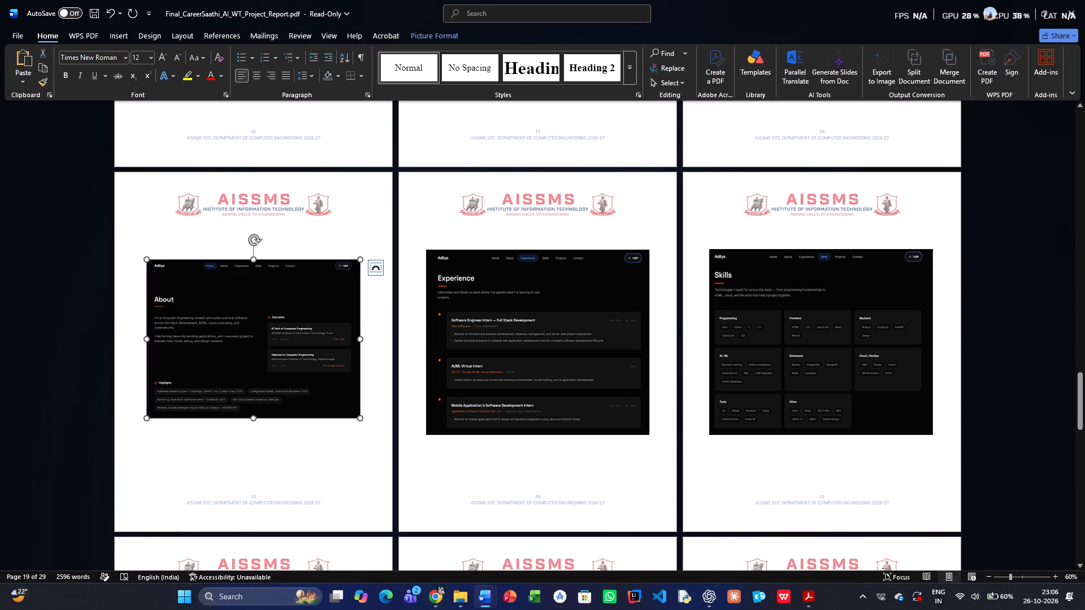
Make the About screenshot float freely, reposition it, and enlarge it to about the size of the Experience screenshot.
drag(285, 343, 304, 354)
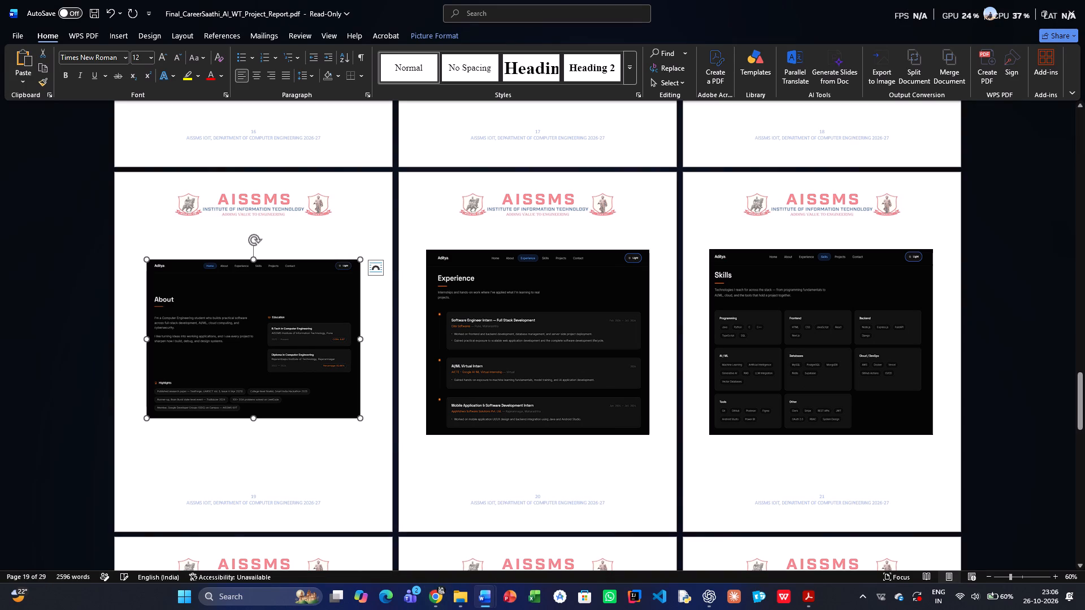
click(375, 275)
click(435, 344)
drag(210, 335, 223, 353)
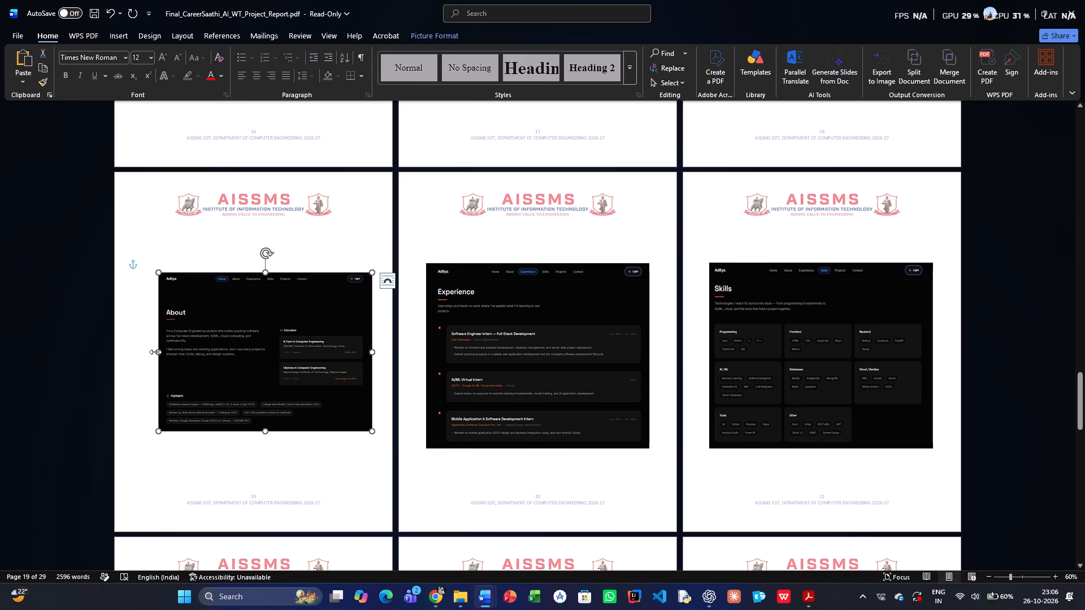
drag(156, 352, 136, 349)
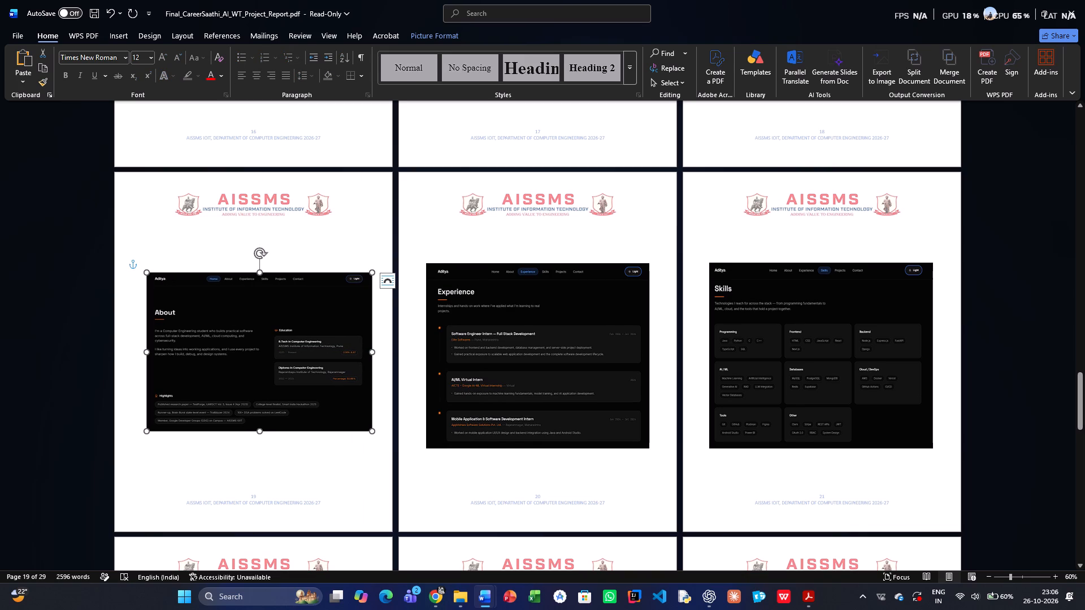
drag(261, 273, 262, 265)
drag(248, 319, 248, 329)
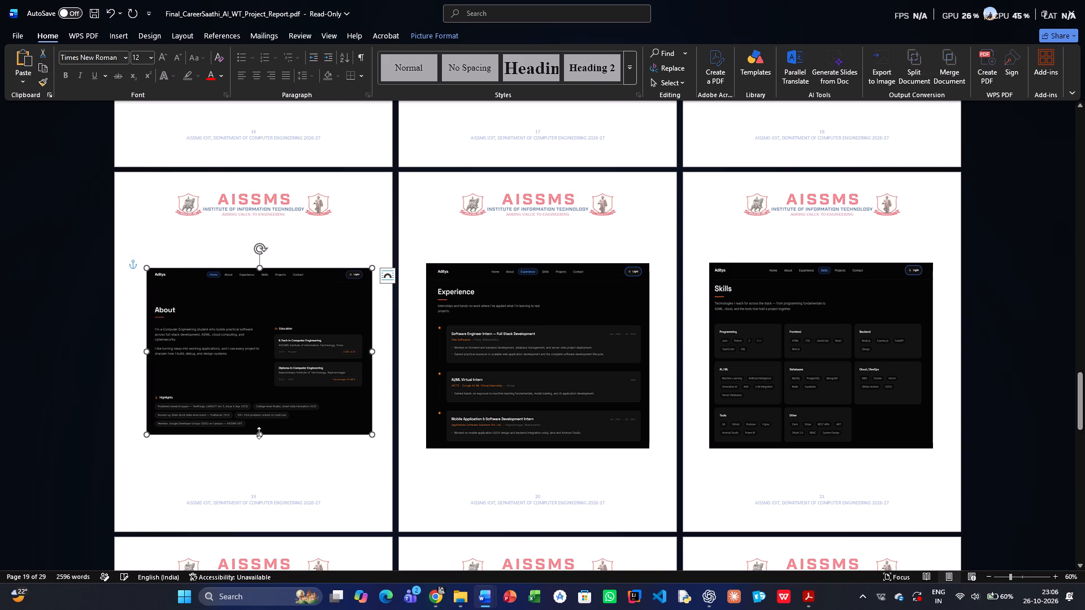
drag(260, 434, 262, 452)
Move the Experience and Skills screenshots on pages 20 and 21 up to about the same level as the About screenshot.
drag(484, 409, 480, 402)
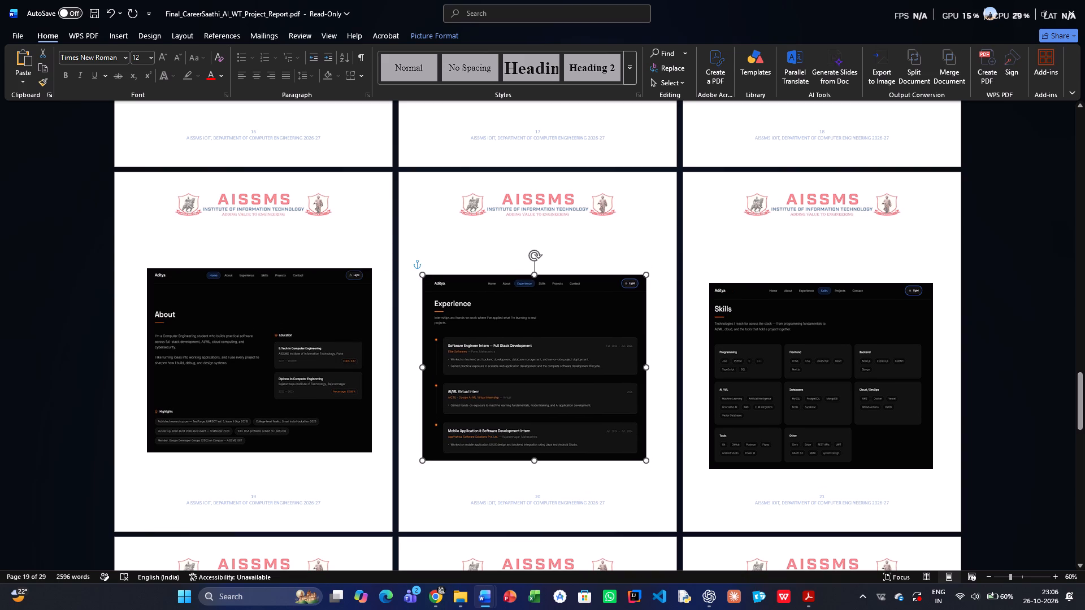
drag(480, 402, 480, 396)
drag(793, 398, 792, 381)
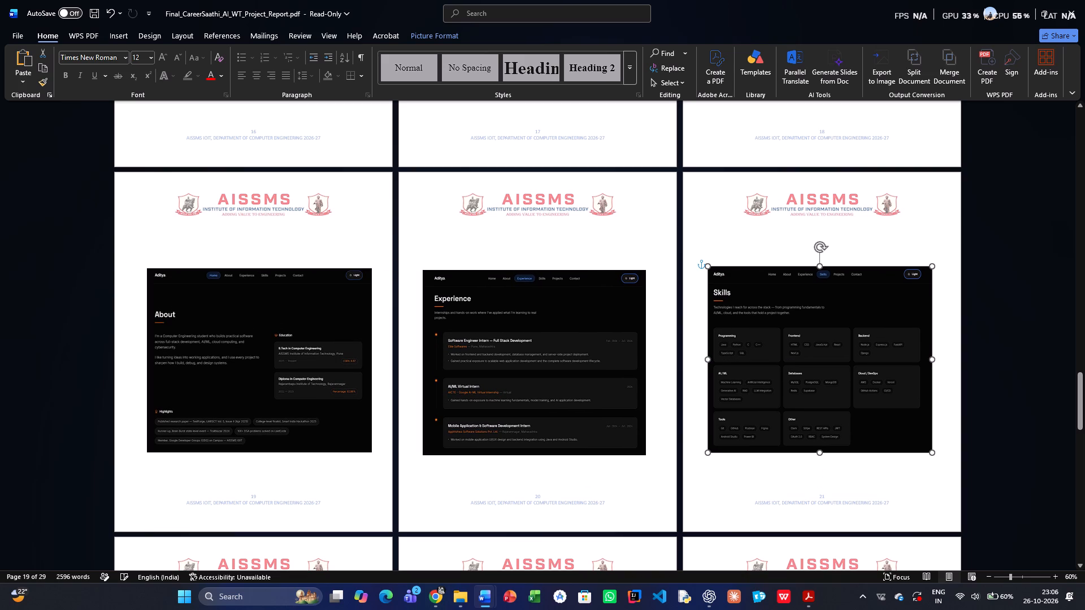
drag(792, 381, 793, 384)
Add the bold caption "About Page" above the About screenshot on page 19.
click(183, 247)
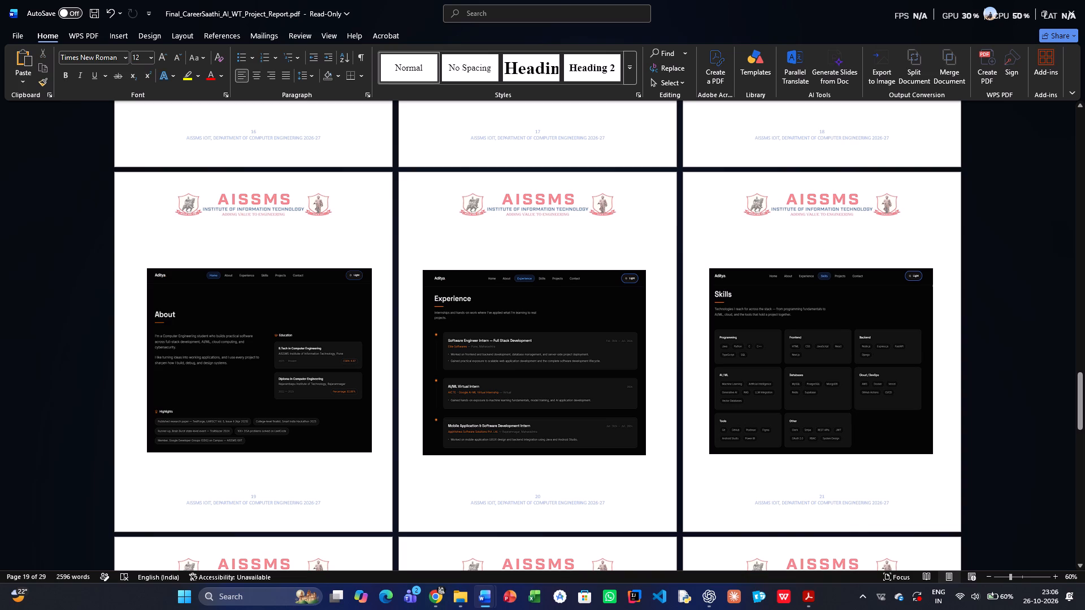
text(About)
key(space)
text(Page)
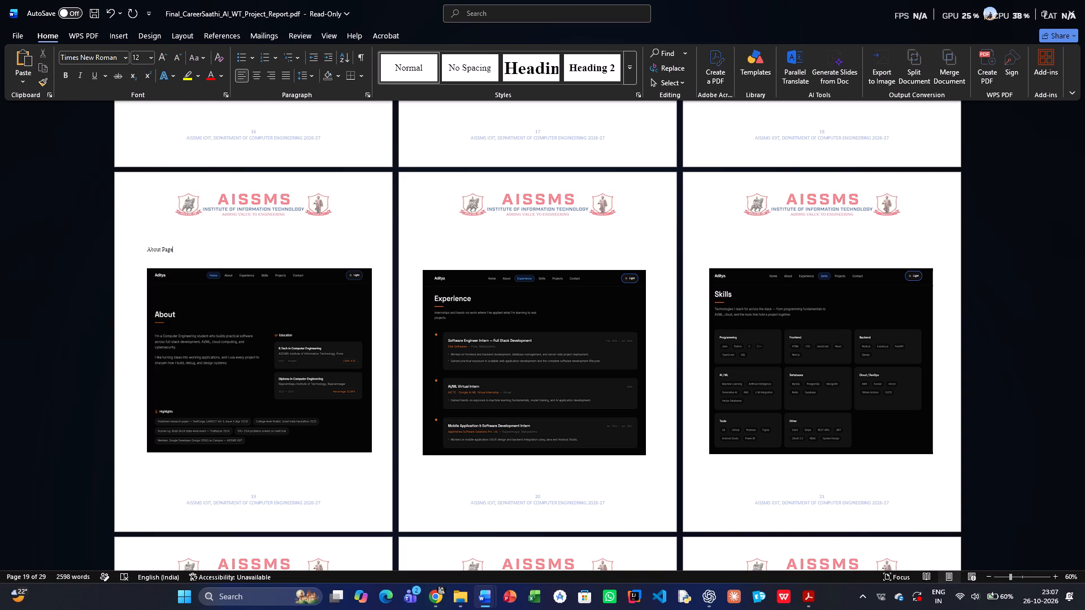
key(ctrl+a)
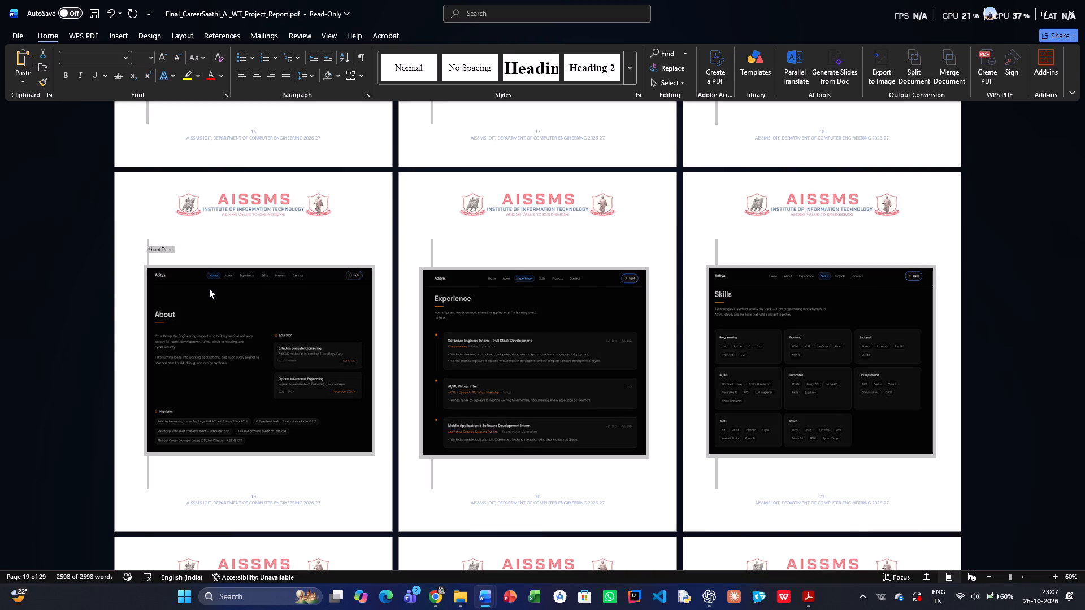
click(167, 248)
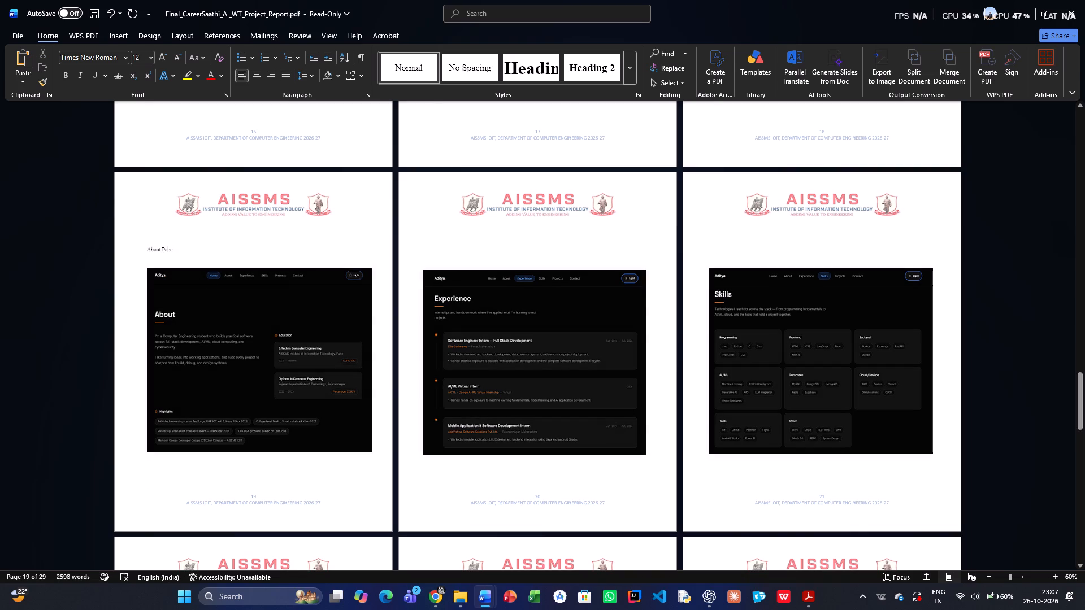
drag(146, 251, 193, 255)
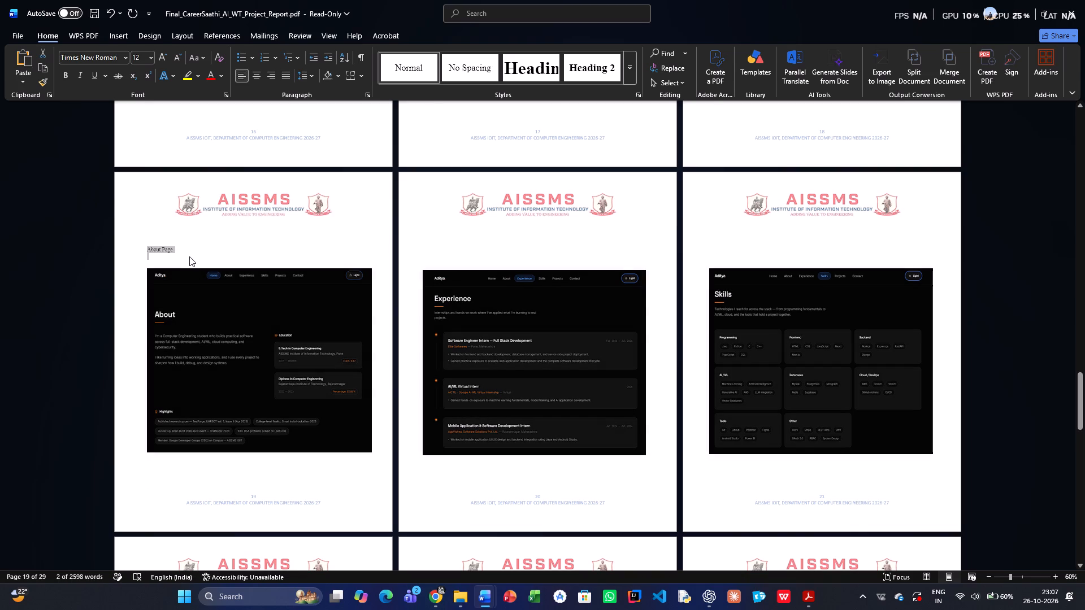
key(ctrl+b)
click(189, 256)
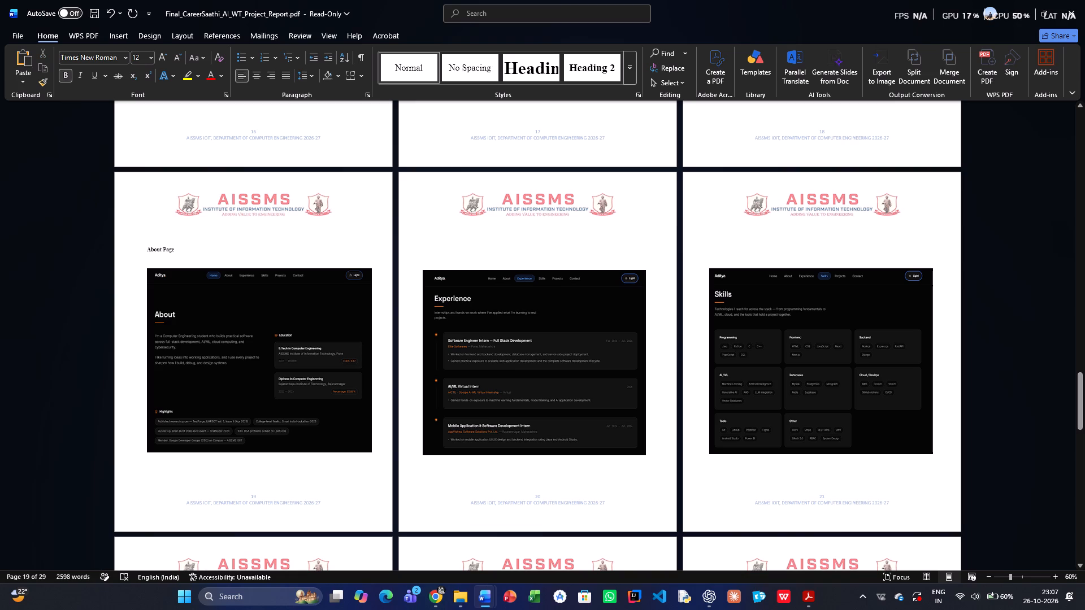
Add the bold, correctly spelled caption "Experience Page" above the Experience screenshot on page 20.
click(436, 245)
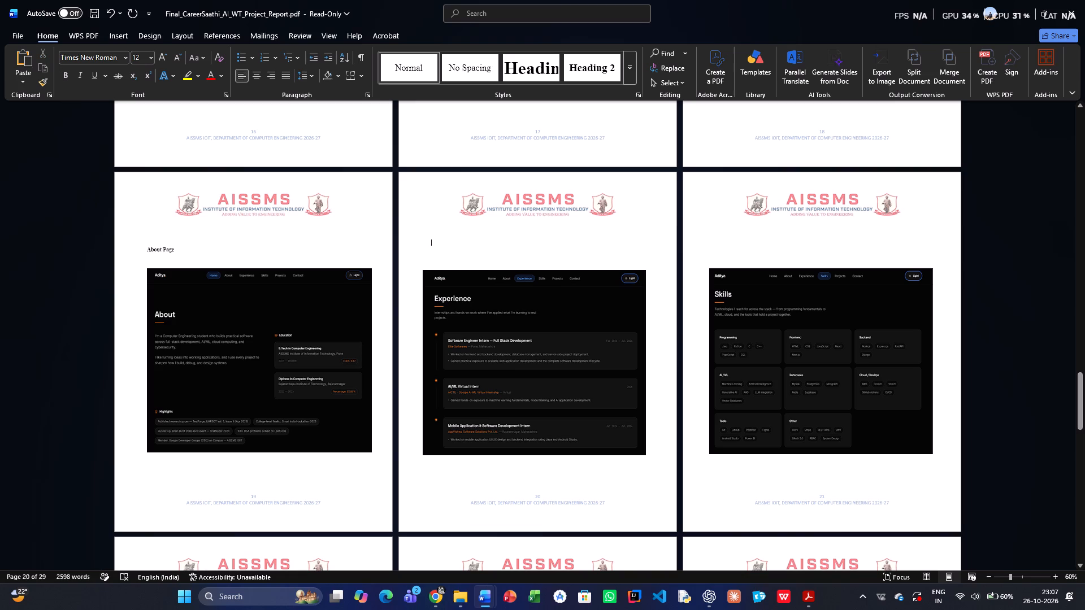
text(Expereince)
key(space)
text(Page)
click(439, 245)
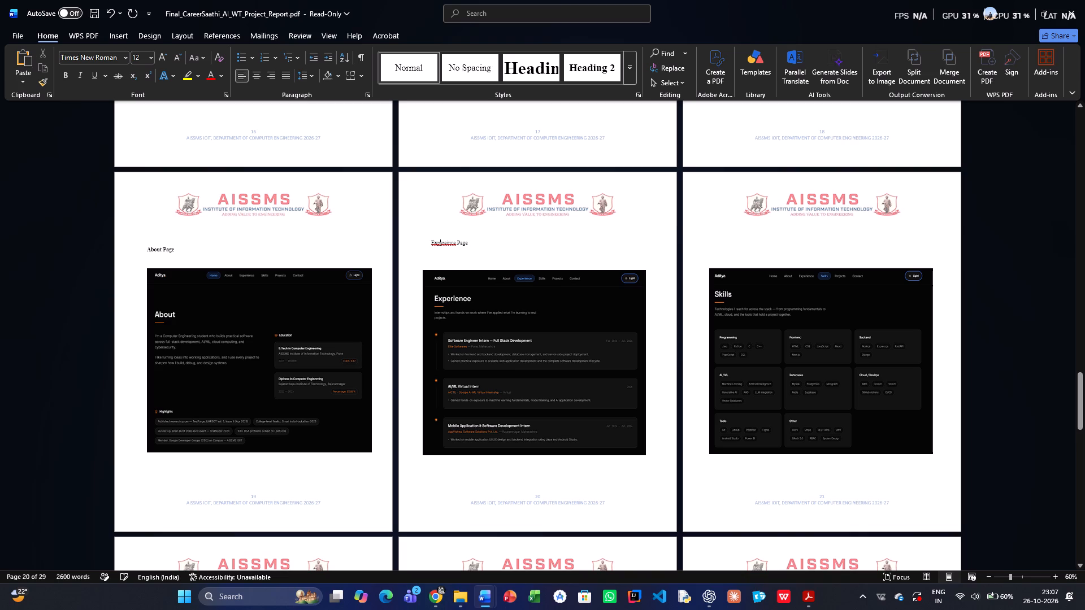
right_click(439, 245)
click(417, 260)
drag(428, 241, 476, 244)
key(ctrl+b)
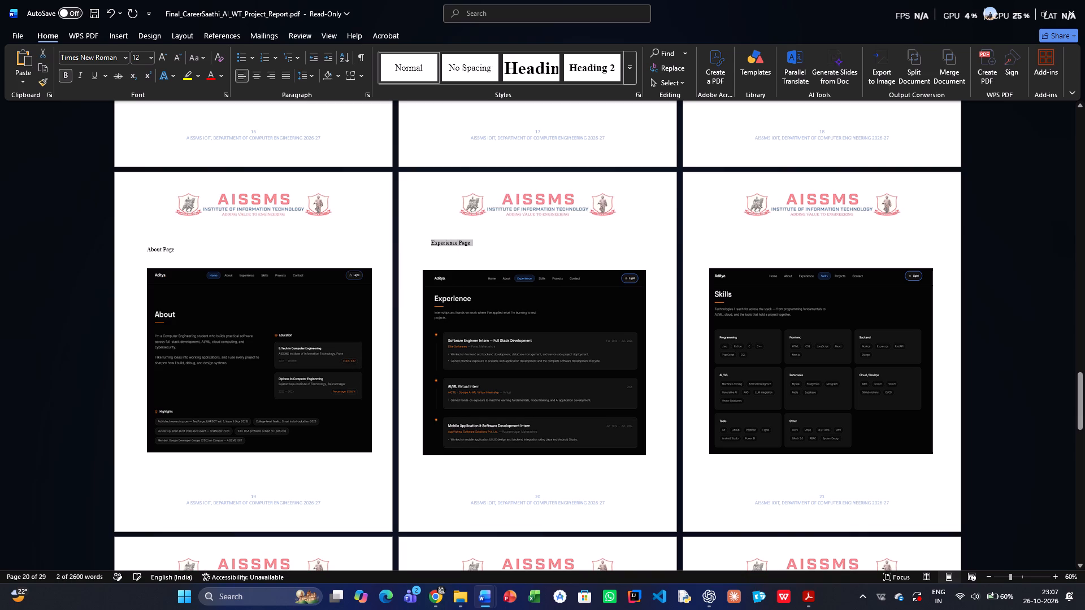
Lower the "Experience Page" caption one line and raise the Experience screenshot so both line up with the About page.
click(433, 241)
click(431, 241)
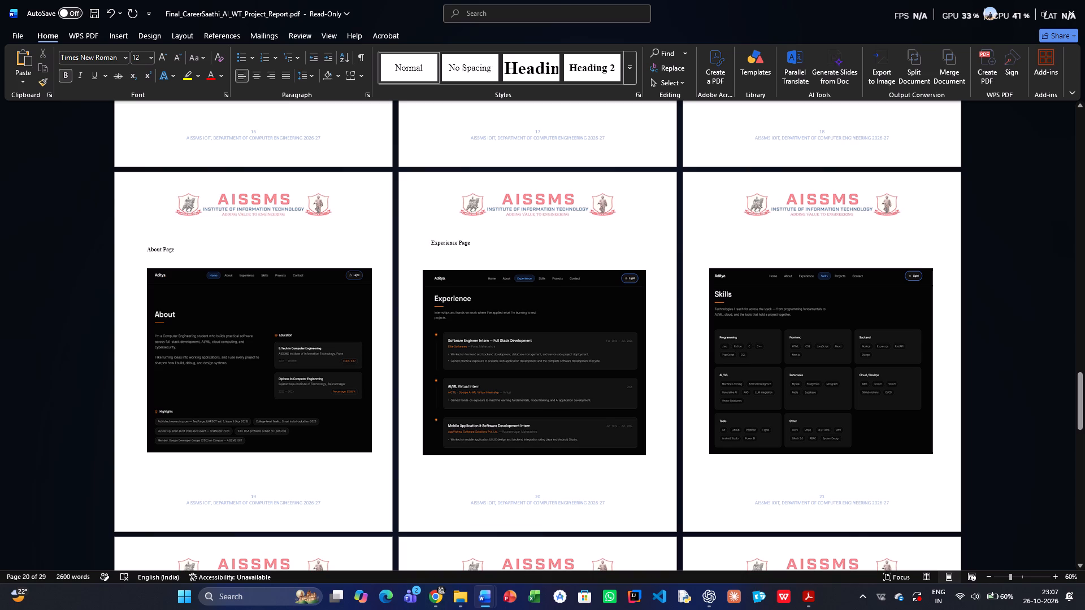
key(Return)
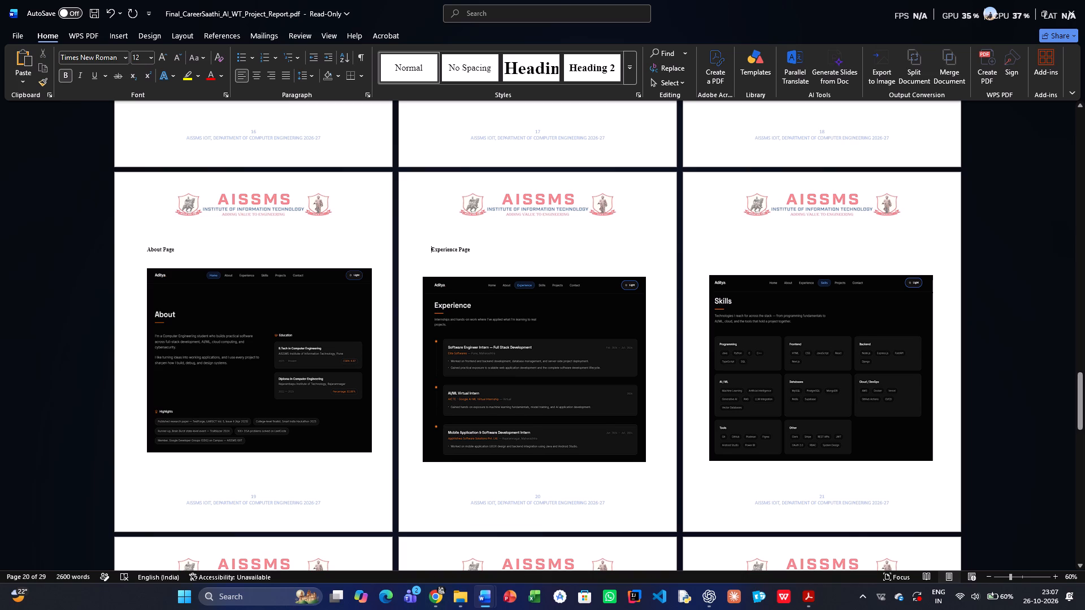
drag(525, 363, 524, 355)
Add the bold caption "Skills Page" above the Skills screenshot on page 21, level with the Experience caption.
click(822, 368)
click(726, 244)
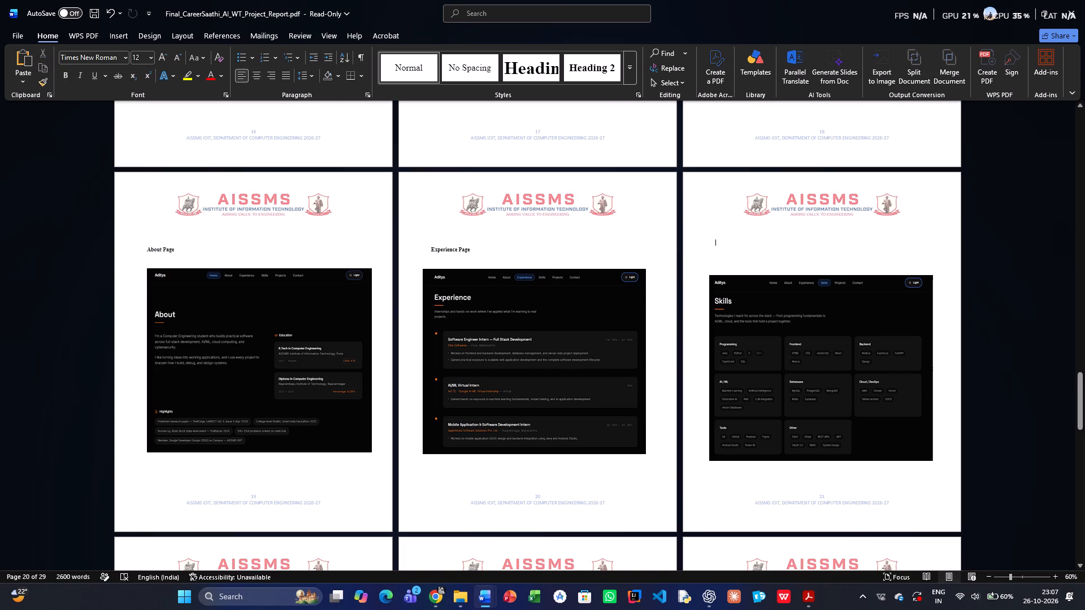
click(719, 265)
click(723, 250)
text(Skills Page)
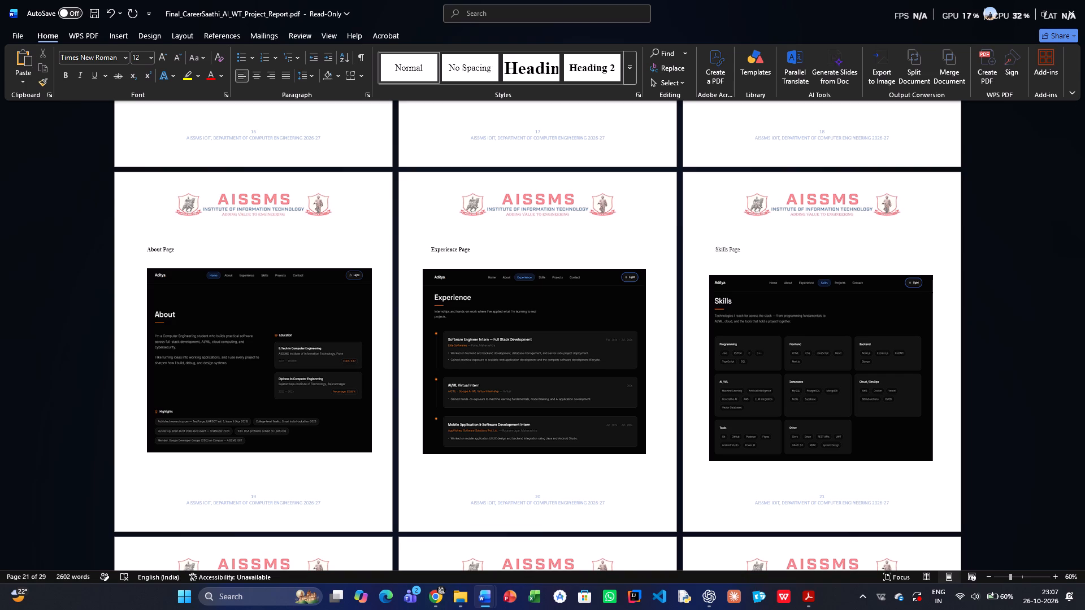
key(ctrl+shift+Left)
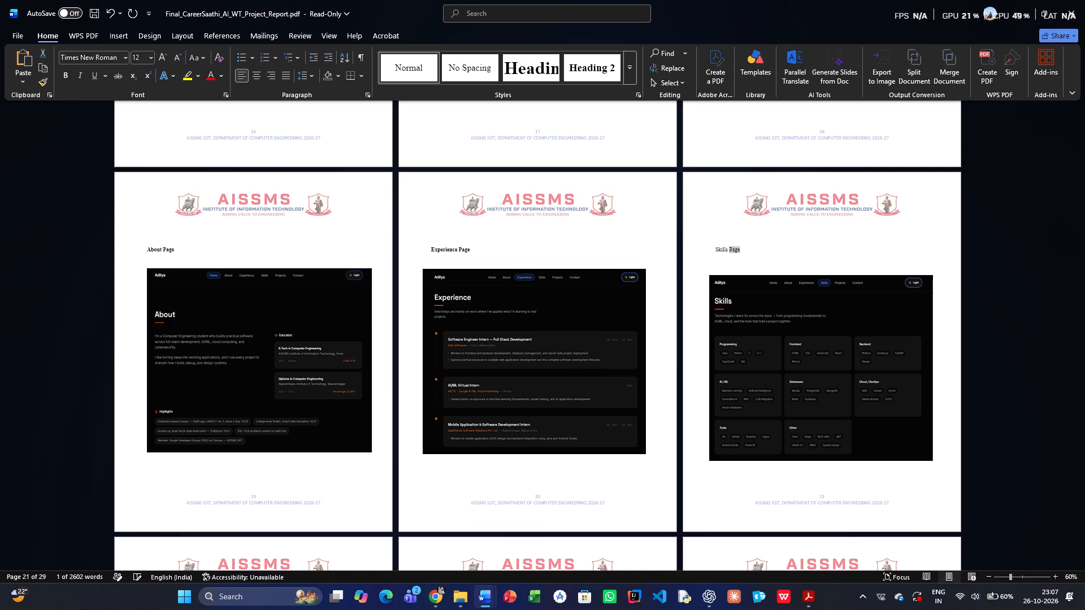
key(ctrl+shift+Left)
key(ctrl+b)
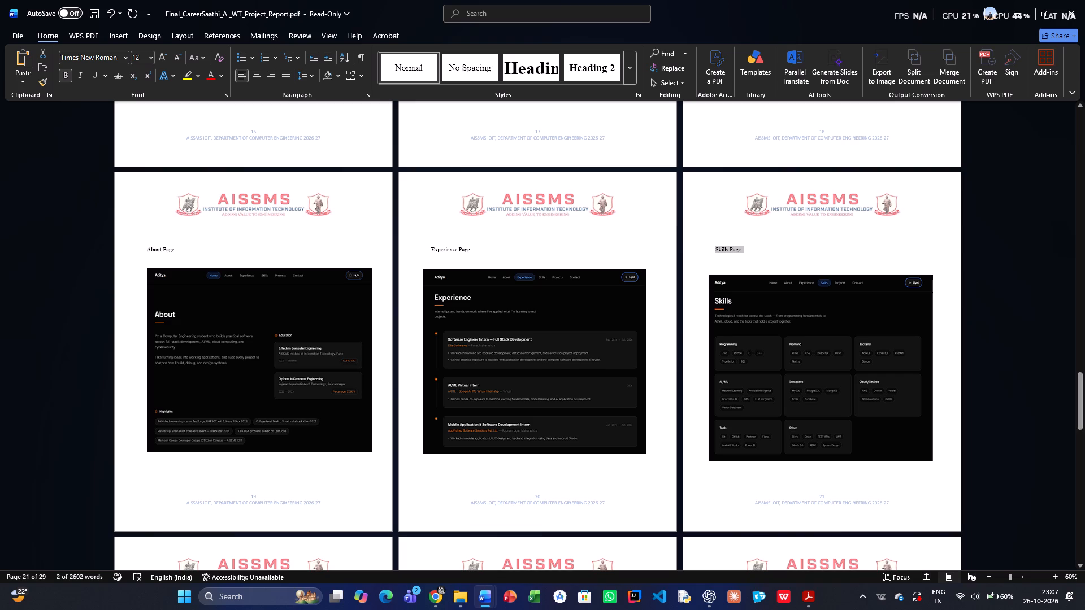
Raise the Skills screenshot to line up with the Experience screenshot.
click(780, 360)
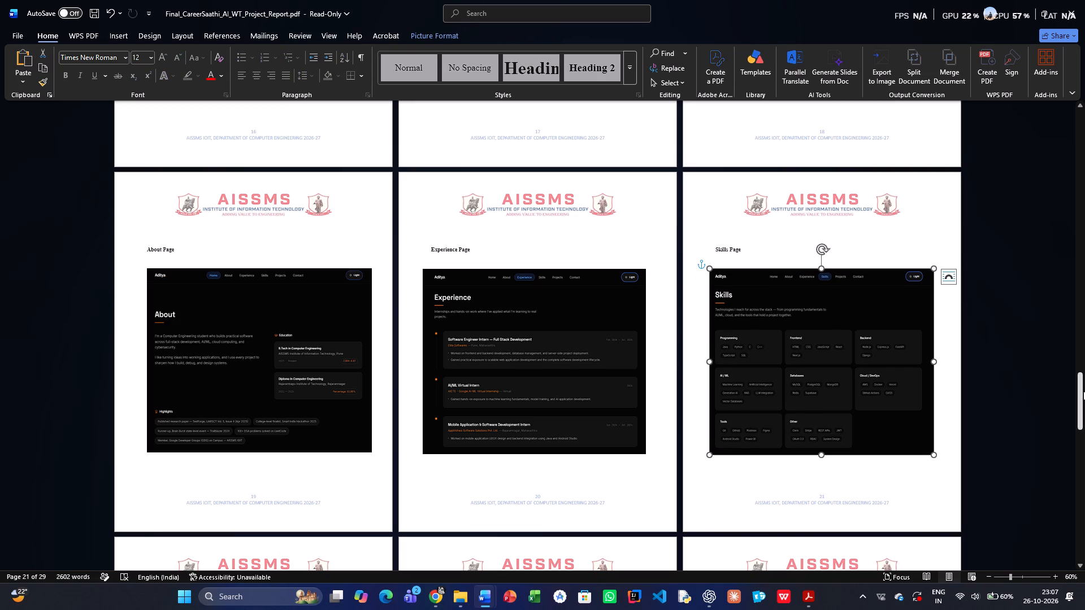
Add the bold caption "Projects Page" above the Projects screenshot on page 22.
drag(1080, 399, 1082, 447)
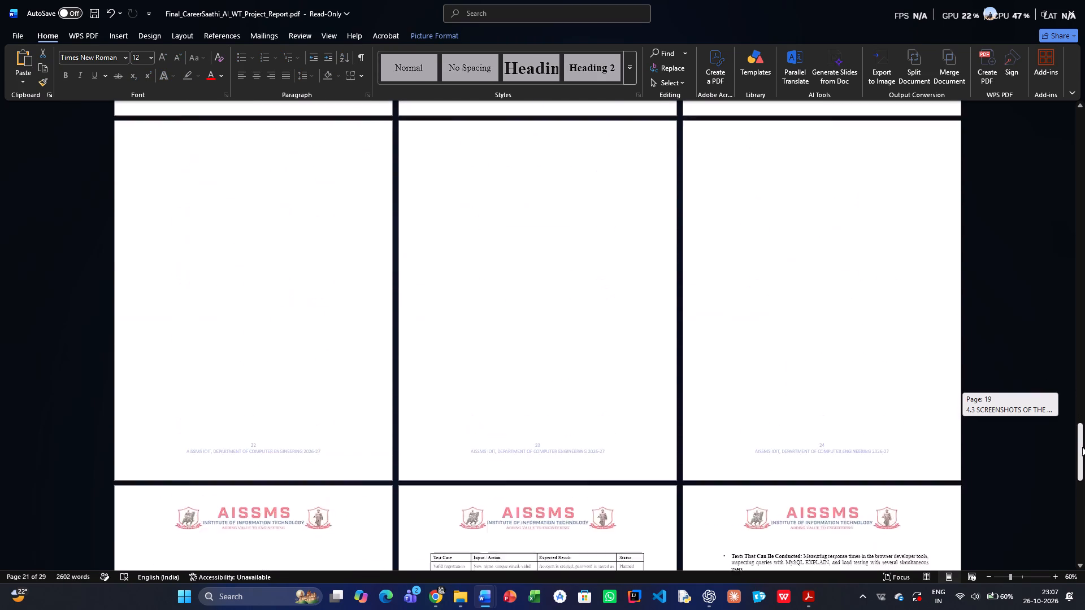
drag(1082, 447, 1079, 386)
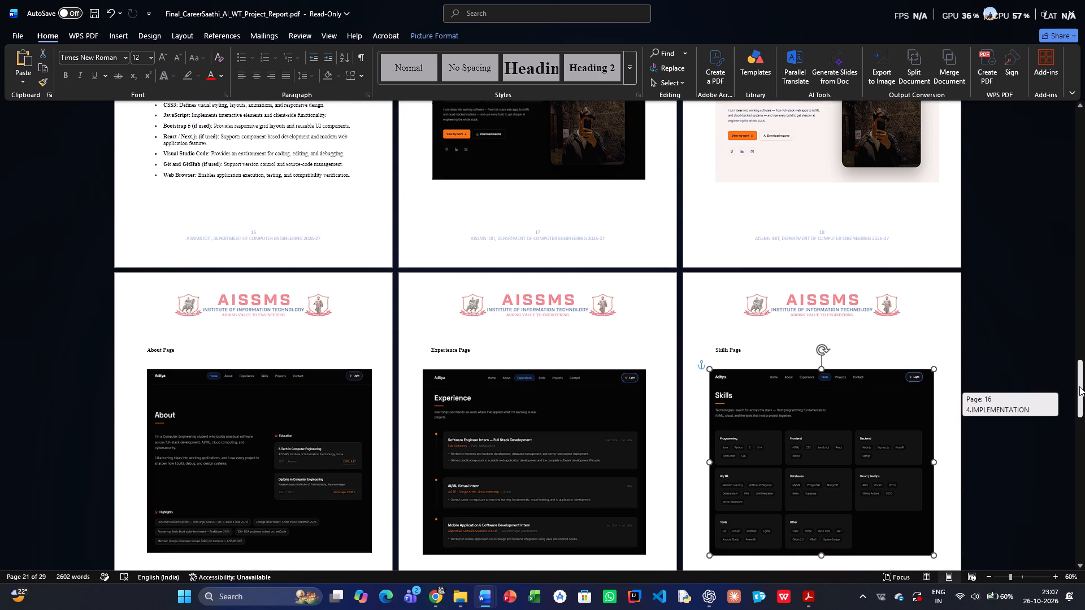
drag(1079, 386, 1084, 447)
click(143, 212)
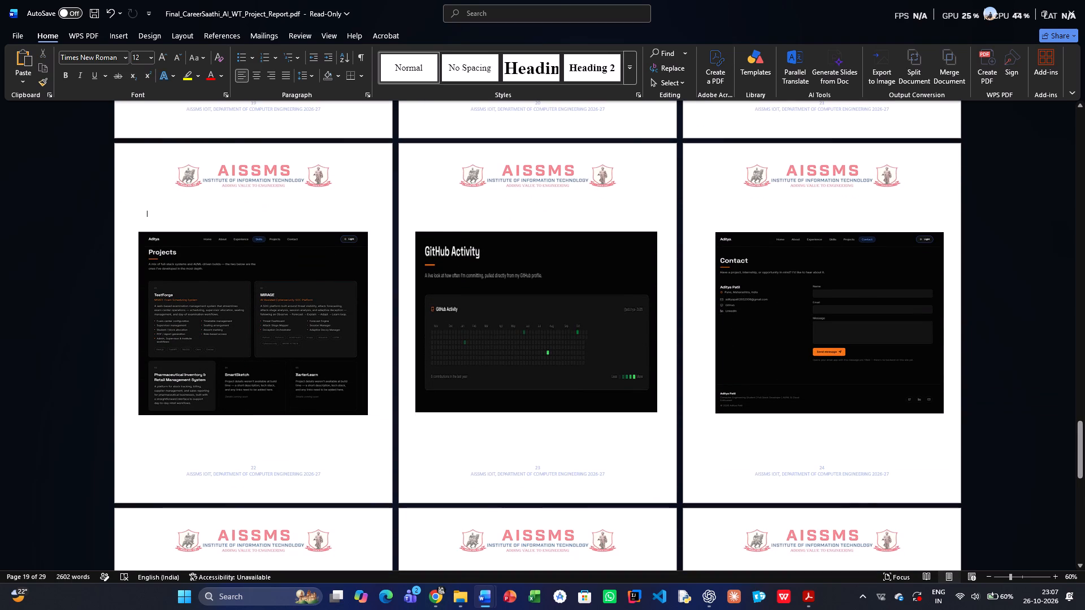
text(Projects)
key(space)
text(Page)
key(ctrl+shift+Left)
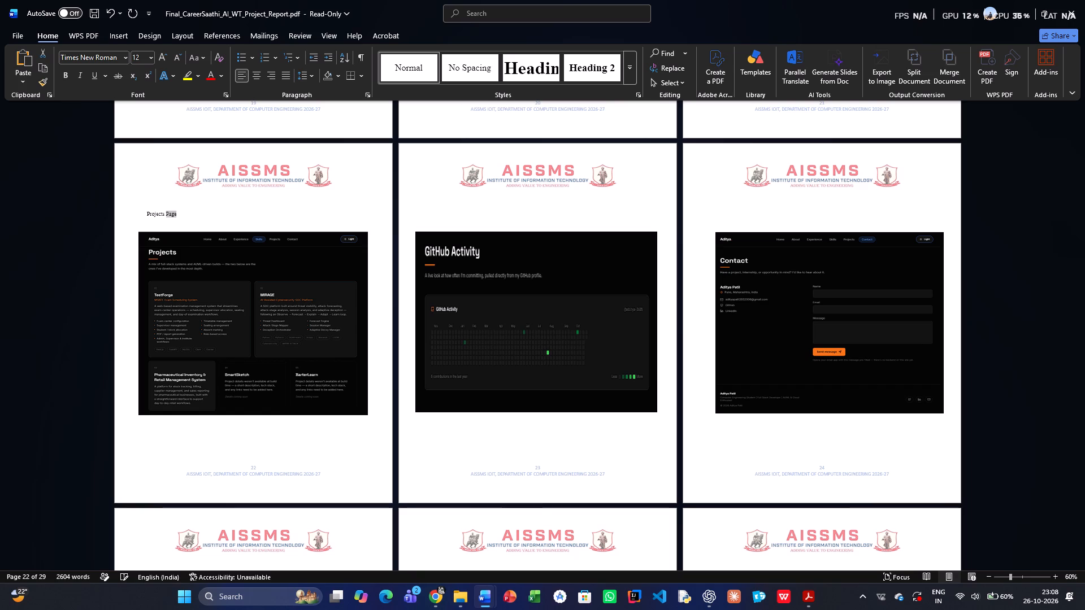
key(ctrl+shift+Left)
key(ctrl+b)
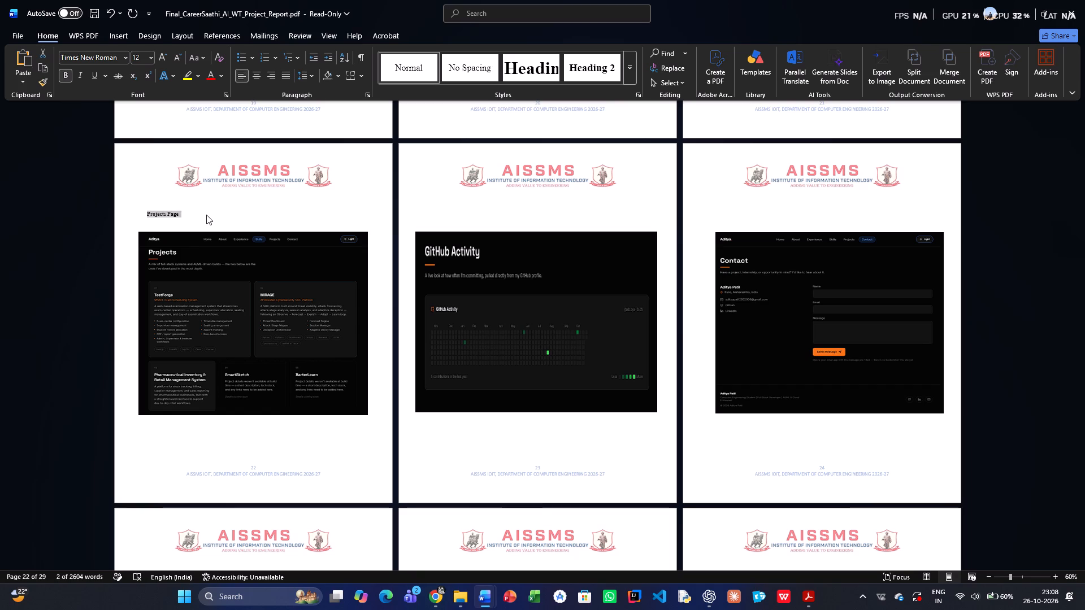
Add the bold, correctly spelled caption "GitHub Activity Page" above the GitHub Activity screenshot on page 23.
click(450, 208)
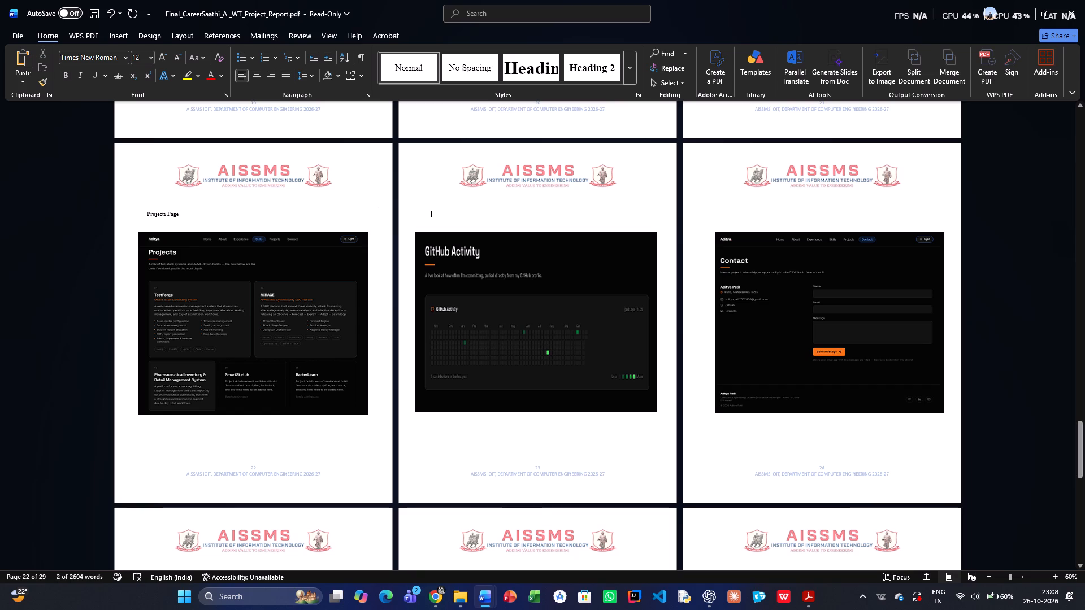
text(GitHub)
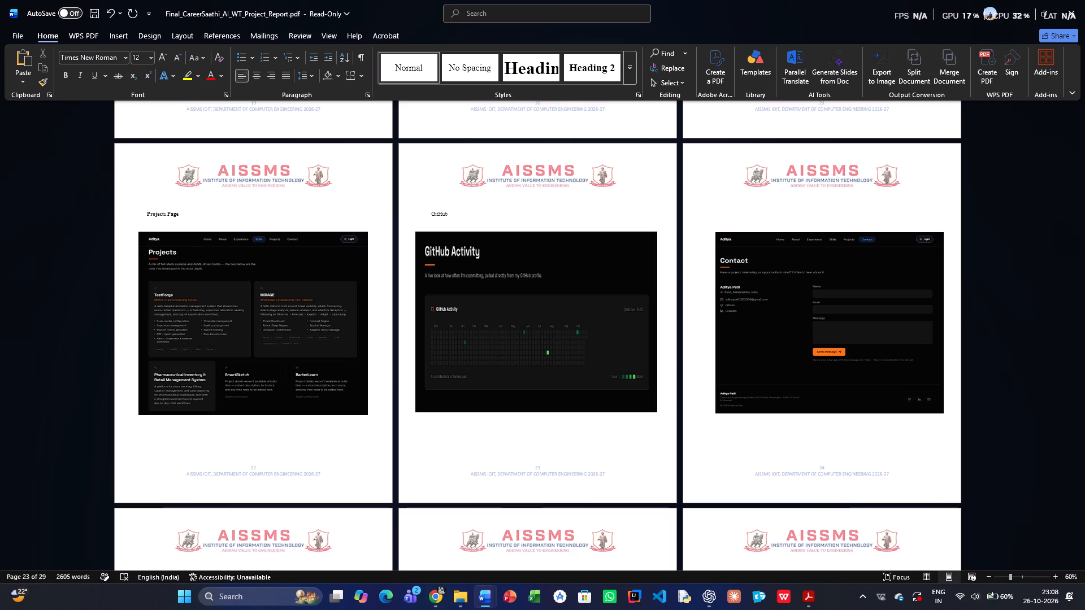
key(space)
text(Ativity)
key(space)
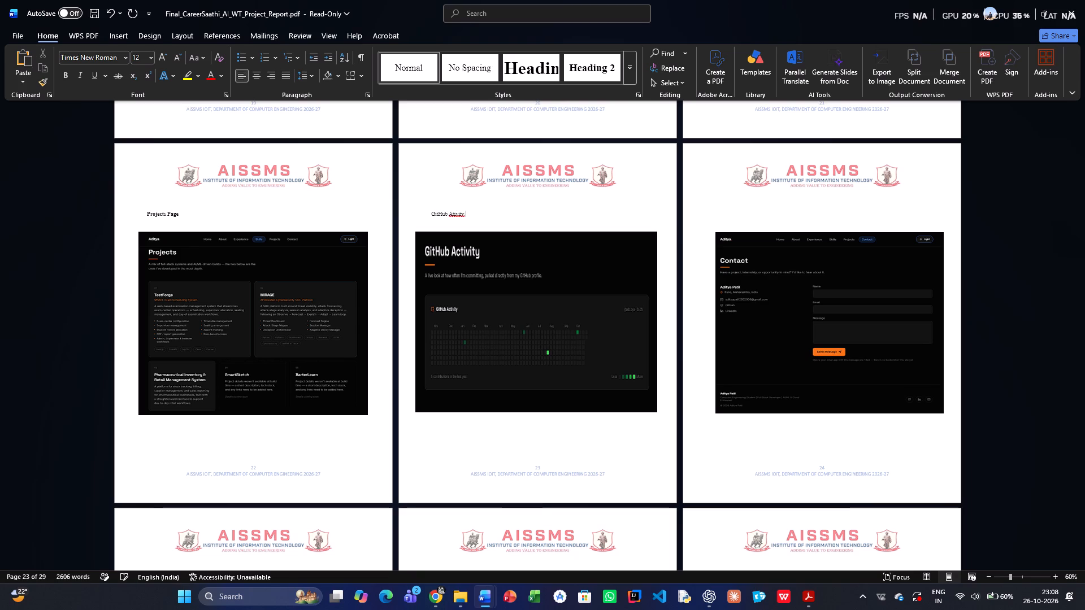
text(Page)
click(453, 215)
right_click(453, 215)
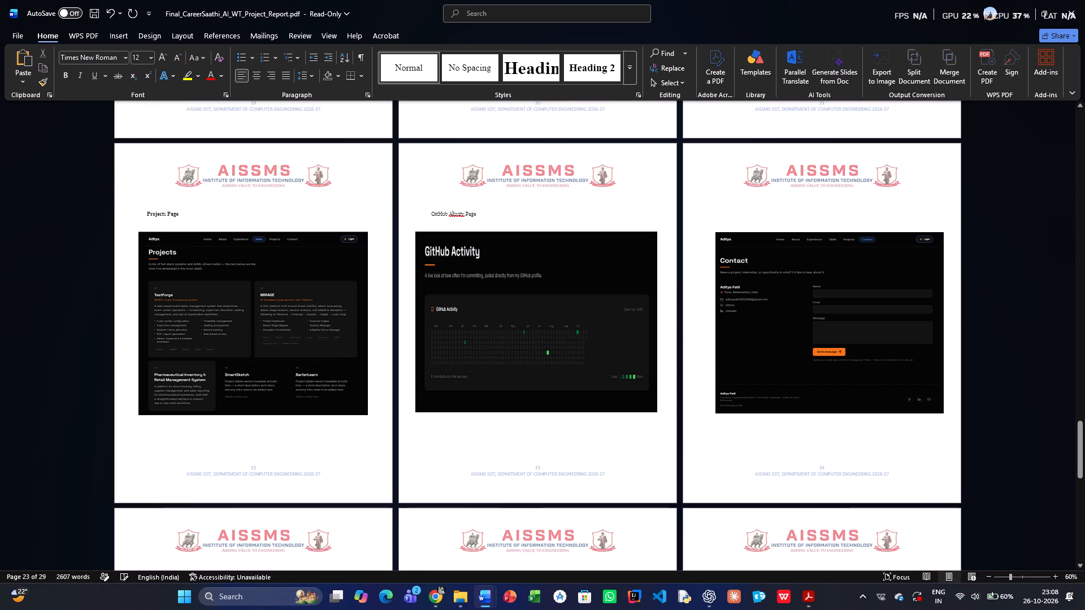
click(423, 226)
drag(429, 213, 489, 215)
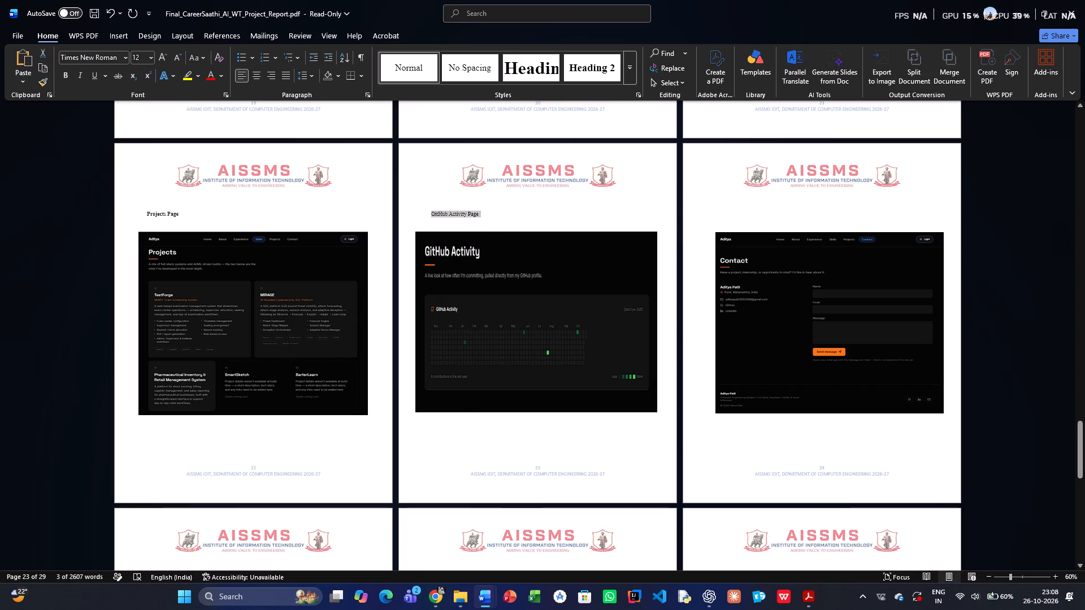
key(ctrl+b)
Add the bold caption "Contact Page and Footer" above the Contact screenshot on page 24.
click(741, 204)
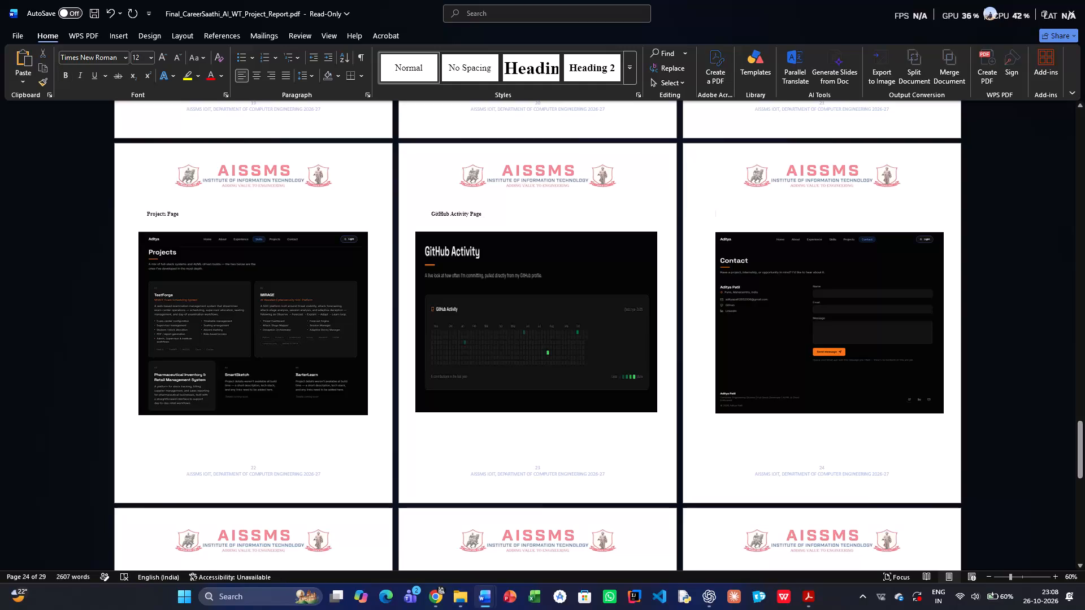
text(Contact)
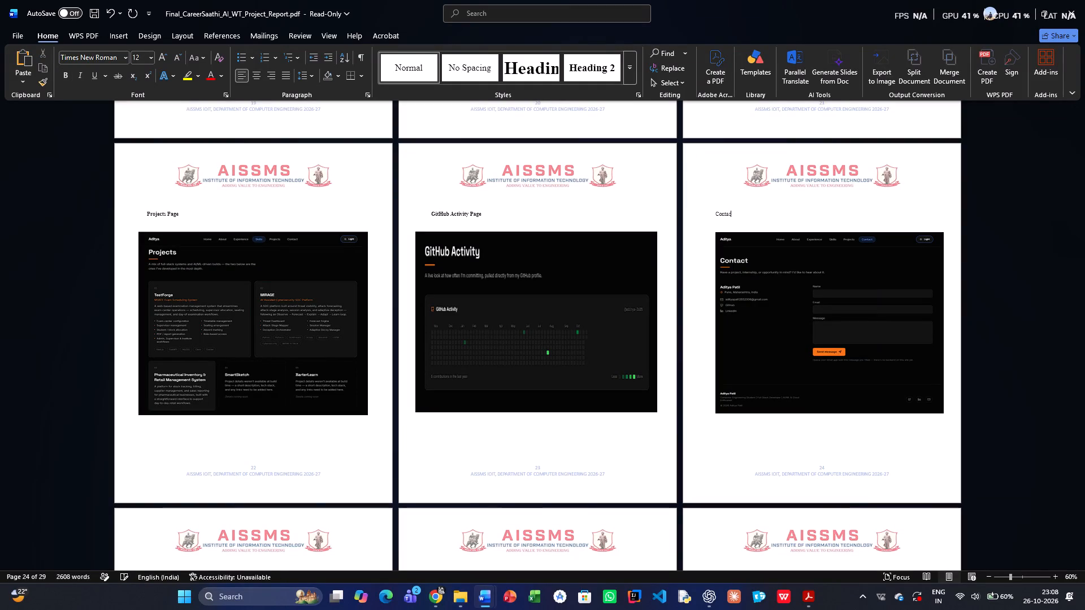
key(space)
text(Page and Footer)
key(ctrl+shift+Left)
key(ctrl+shift+Left)
key(ctrl+shift+Left)
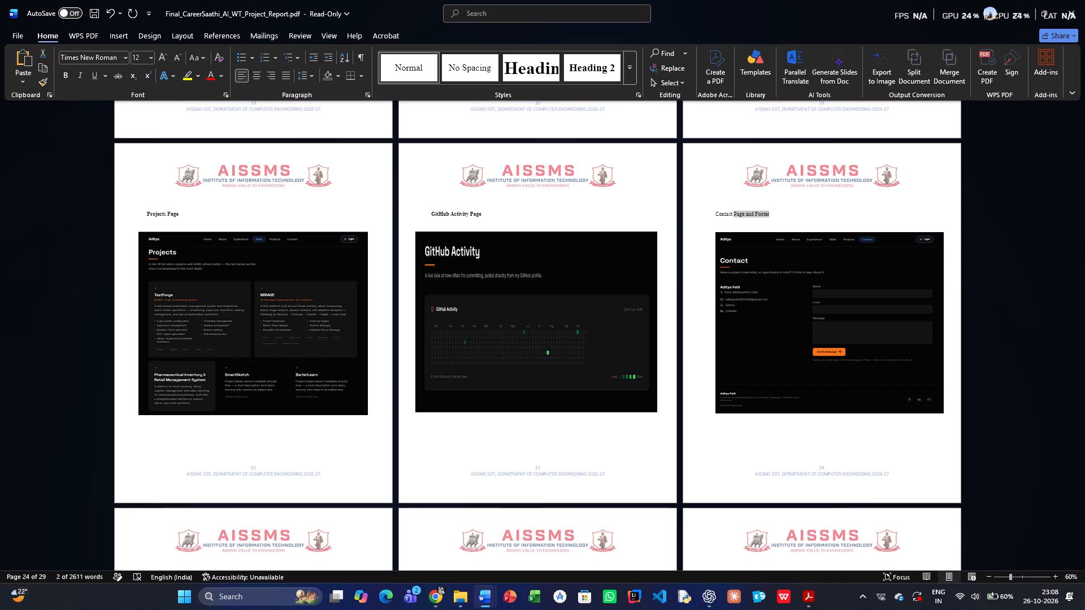
key(ctrl+shift+Left)
key(ctrl+b)
click(1004, 457)
drag(1081, 451, 1084, 470)
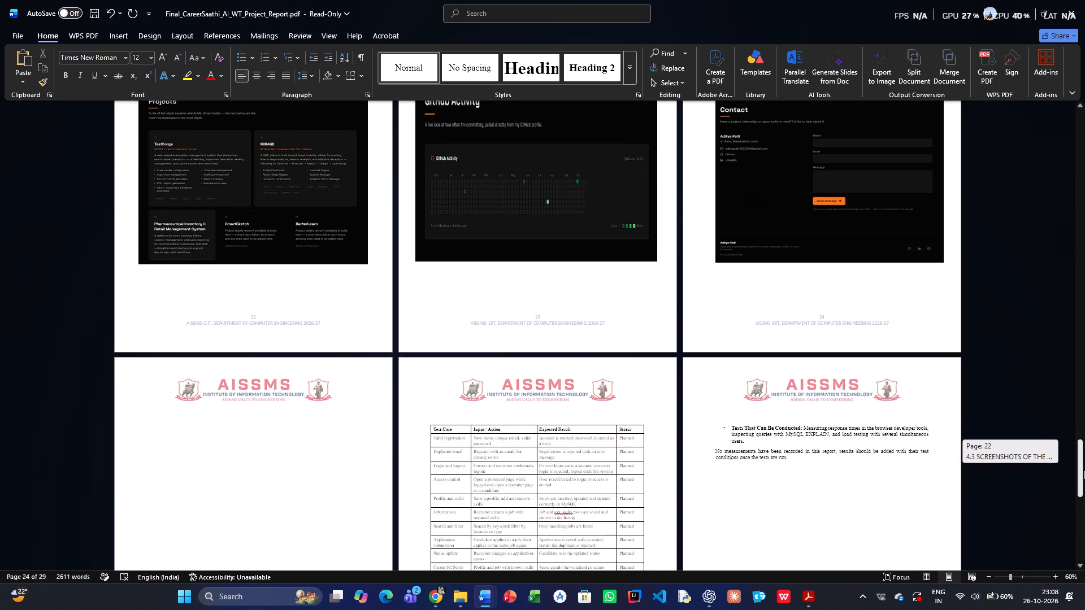
drag(1084, 470, 1083, 507)
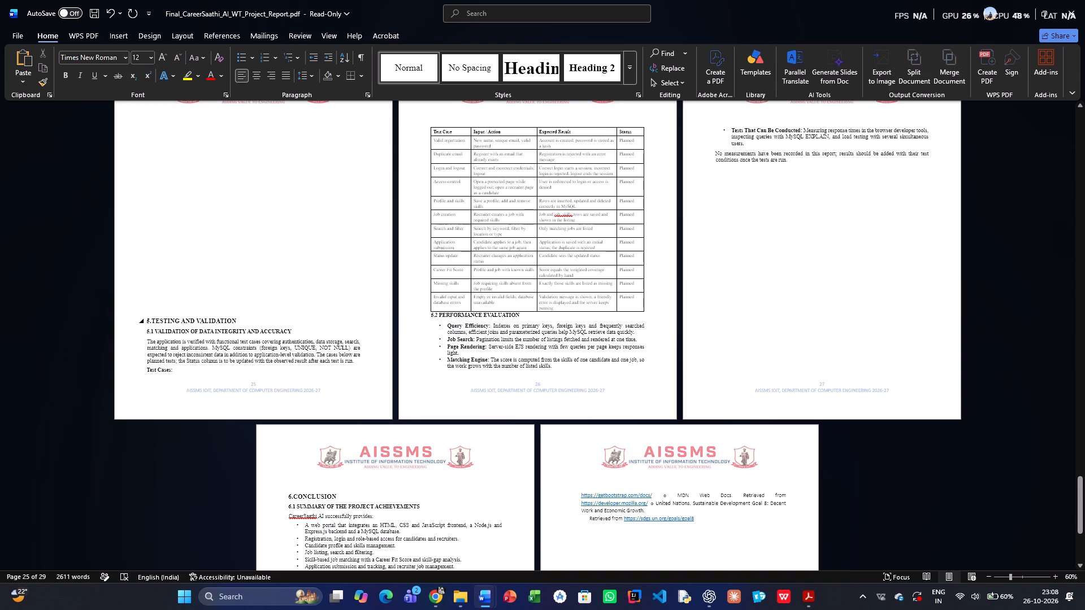
drag(147, 321, 821, 332)
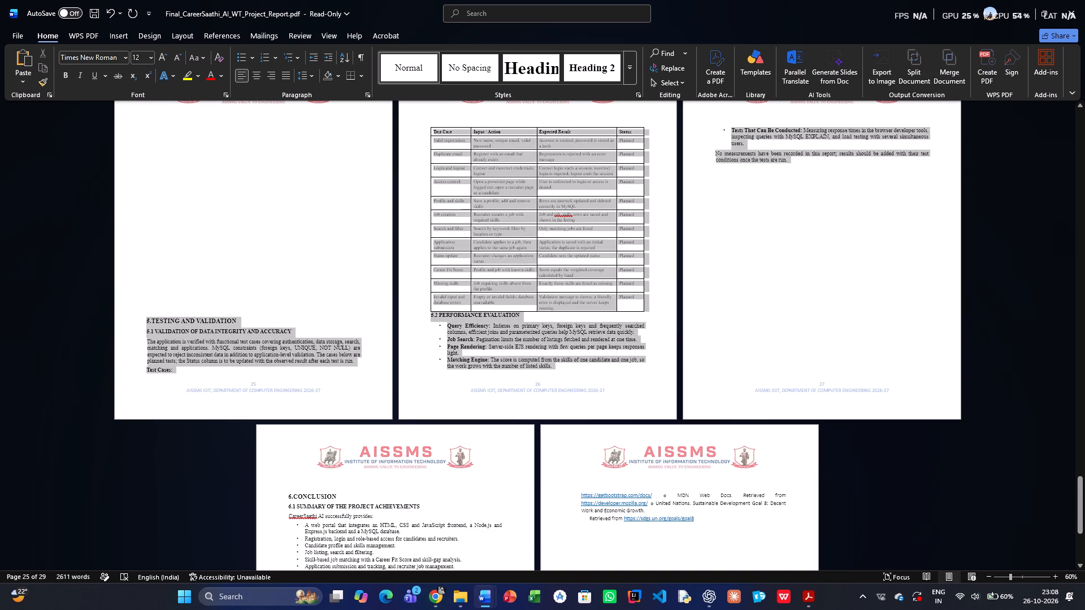
drag(821, 332, 860, 261)
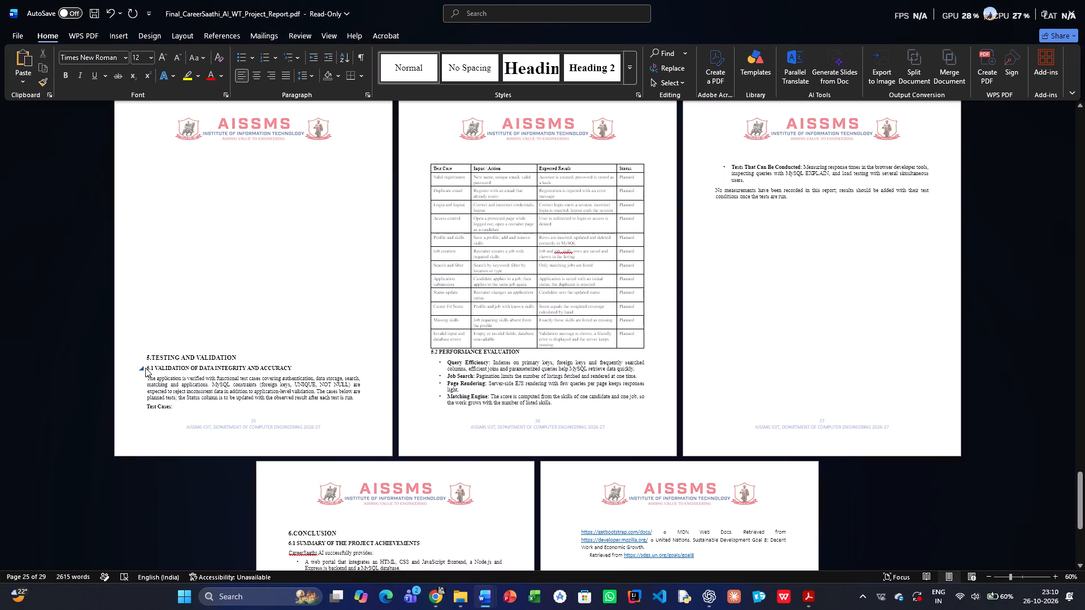
drag(147, 368, 540, 401)
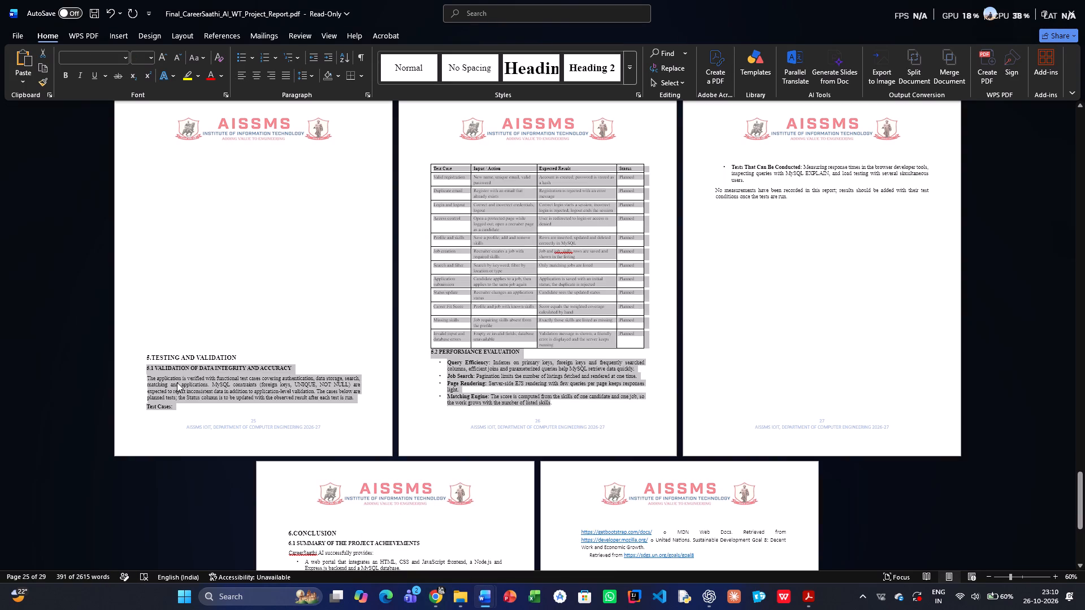
click(177, 382)
drag(147, 376, 624, 386)
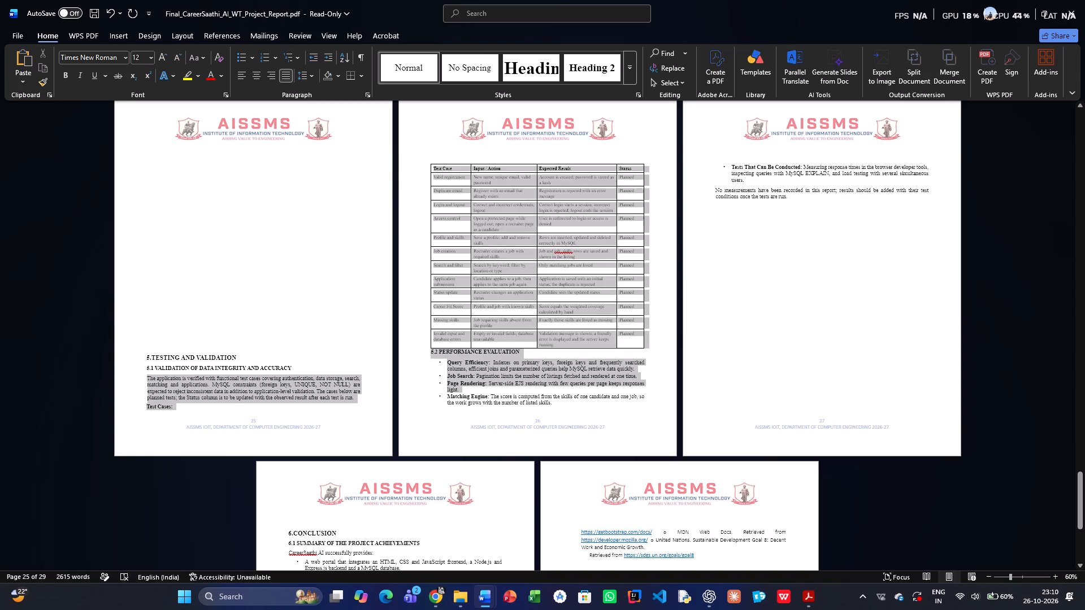
drag(624, 386, 853, 373)
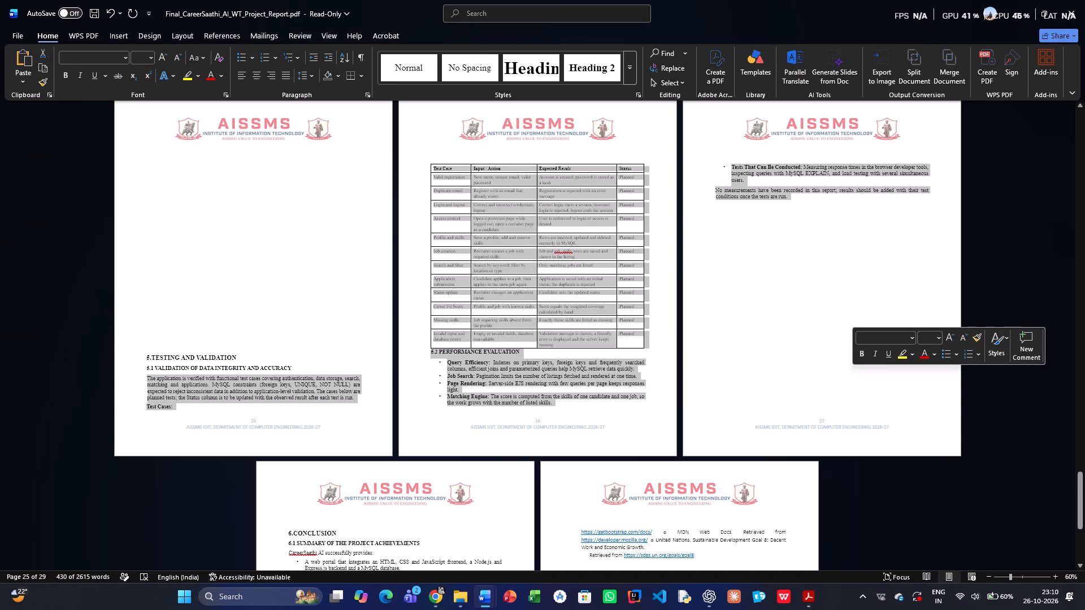
key(Delete)
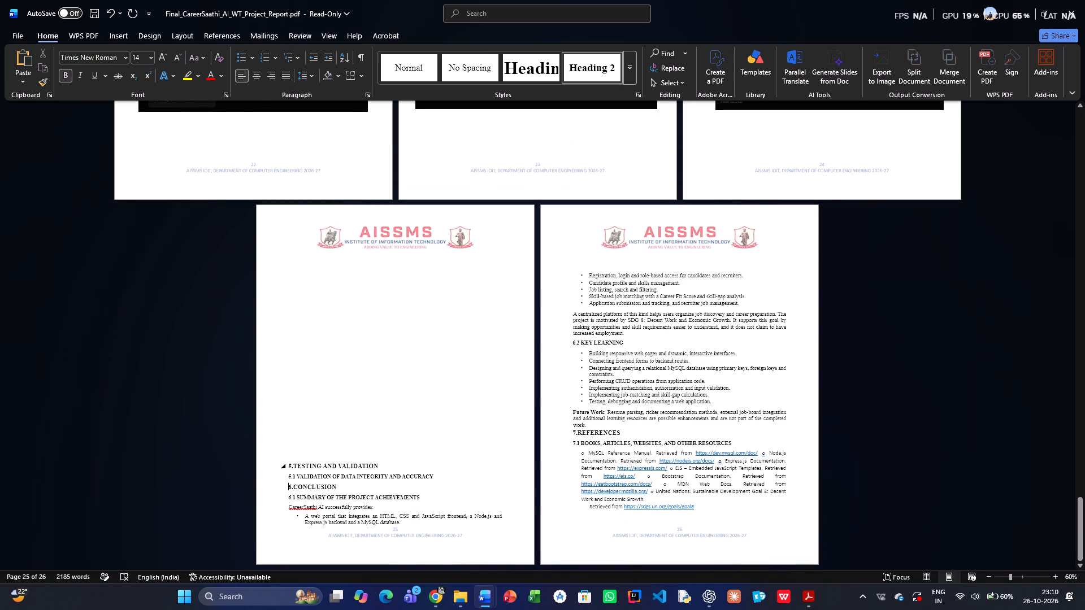
click(457, 478)
key(Return)
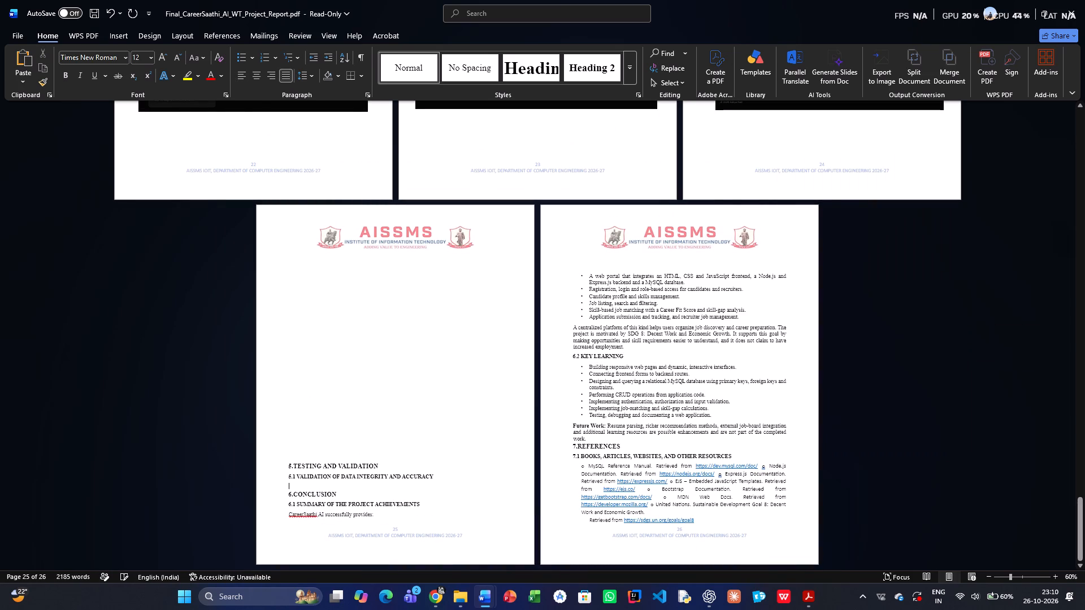
right_click(294, 484)
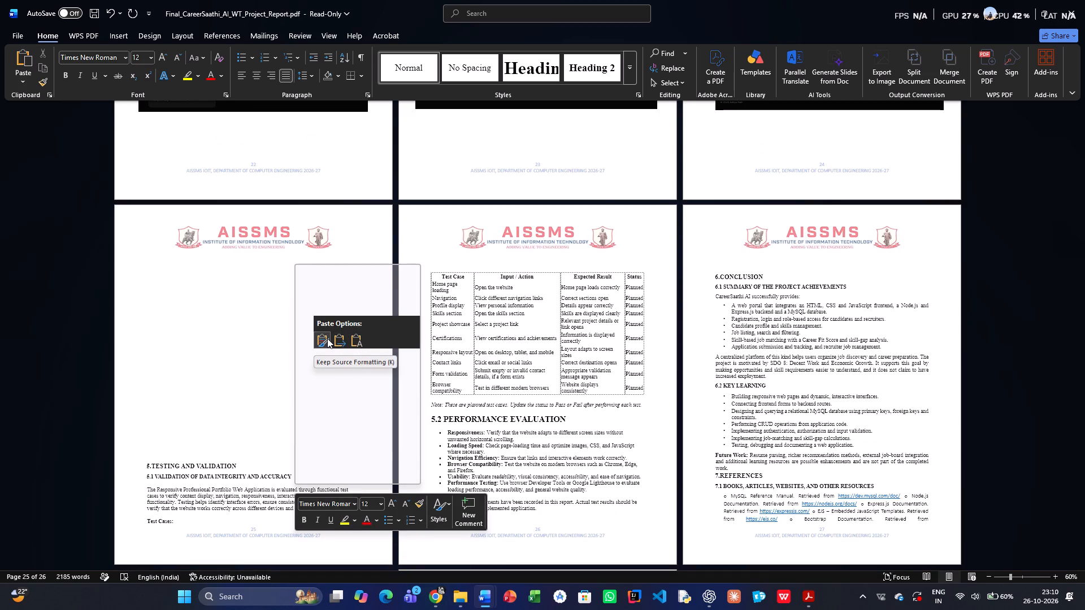
click(325, 338)
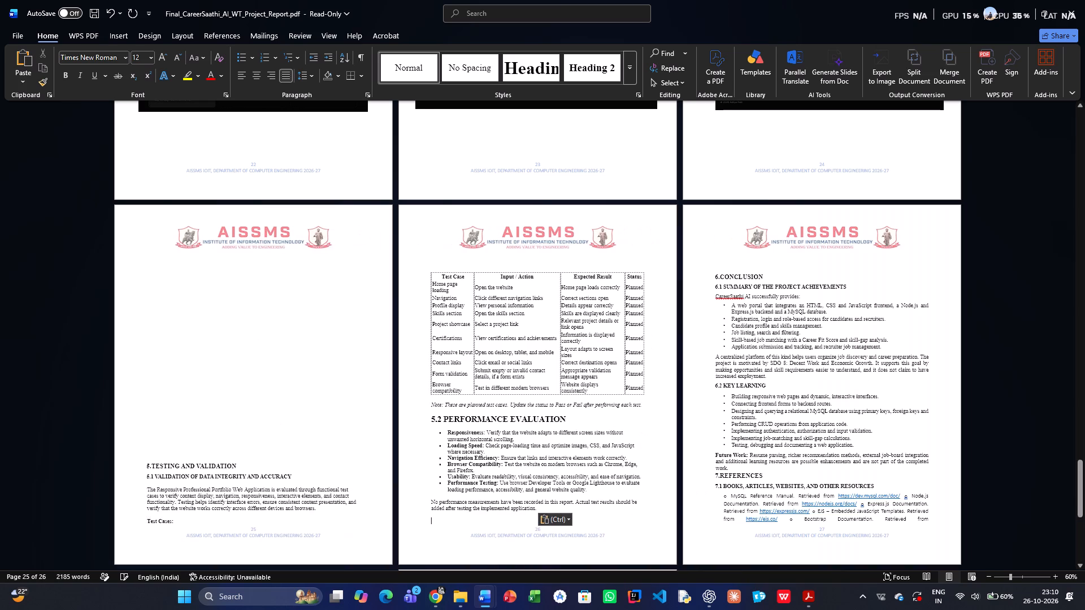
Apply the plain full-grid table style with borders around every cell to the whole test case table.
click(424, 269)
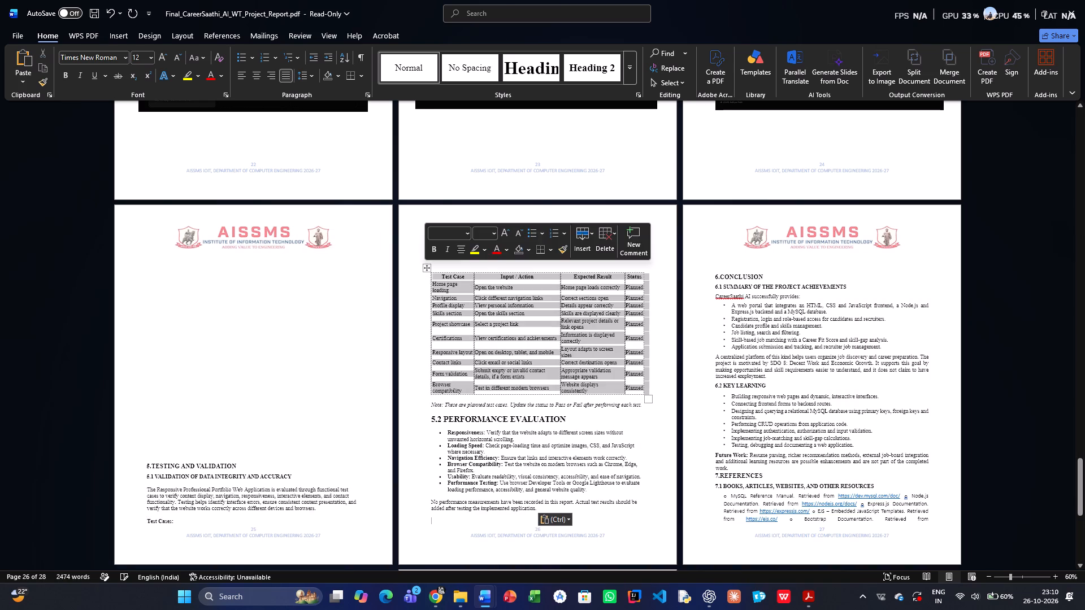
click(424, 38)
click(198, 66)
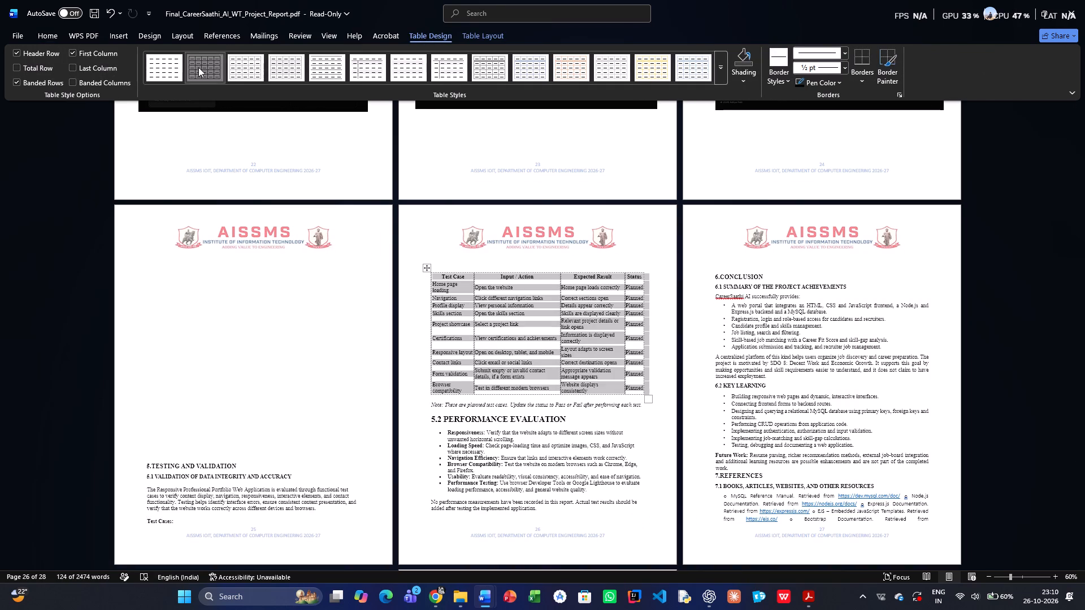
click(1059, 352)
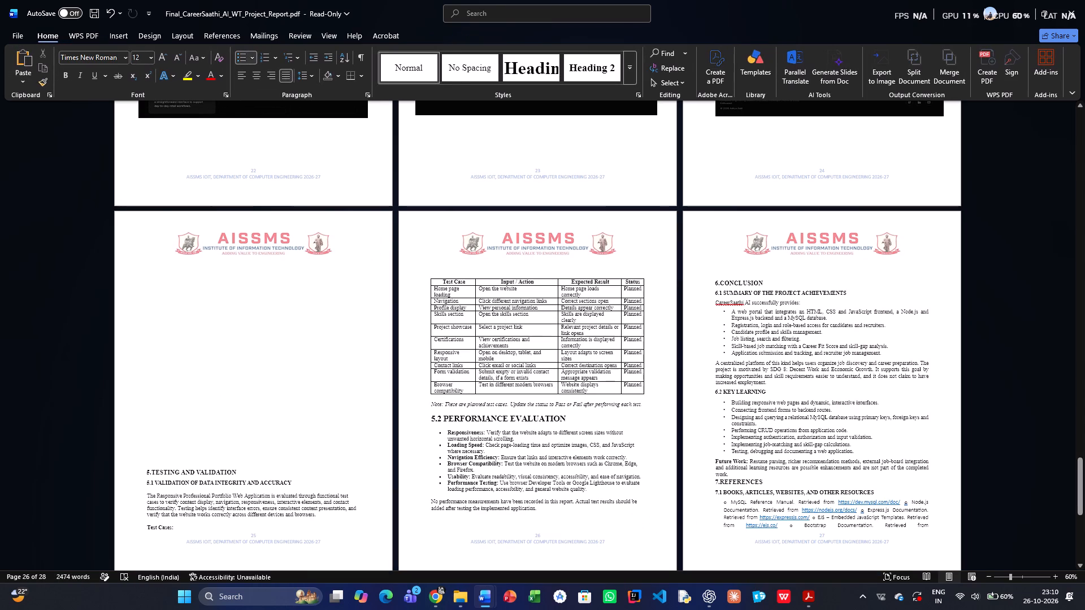
Remove the blank lines above the "5.TESTING AND VALIDATION" heading so that it starts at the top of page 25.
click(168, 460)
click(153, 463)
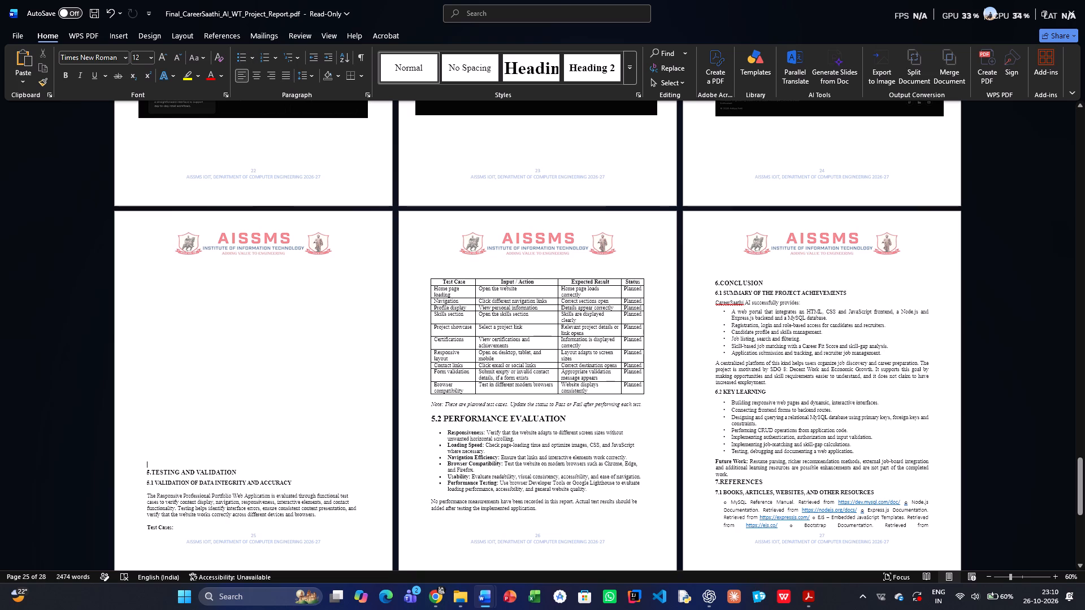
key(BackSpace)
key(BackSpace)
key(BackSpace)
key(BackSpace)
key(BackSpace)
key(BackSpace)
key(BackSpace)
key(BackSpace)
key(BackSpace)
key(BackSpace)
key(BackSpace)
key(BackSpace)
key(BackSpace)
key(BackSpace)
key(BackSpace)
key(BackSpace)
key(BackSpace)
key(BackSpace)
key(BackSpace)
key(BackSpace)
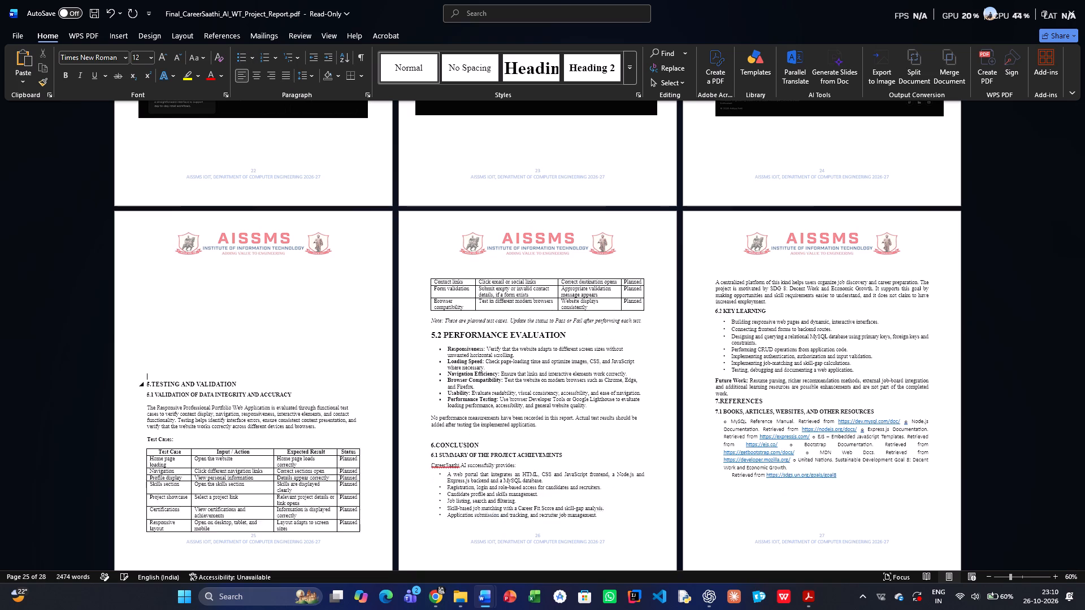
key(BackSpace)
key(BackSpace)
key(BackSpace)
key(BackSpace)
key(BackSpace)
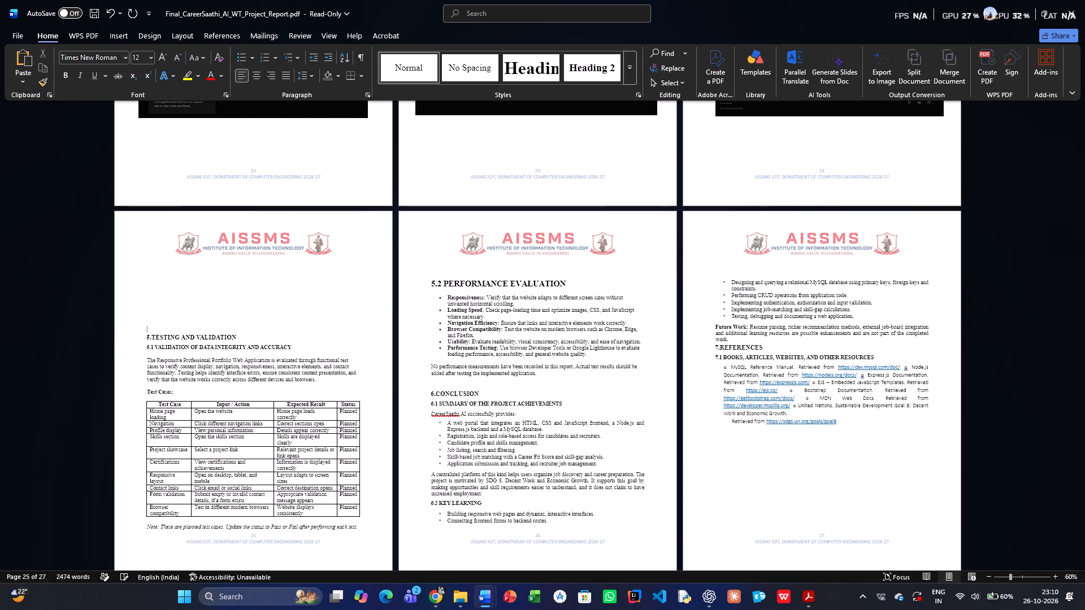
key(BackSpace)
key(BackSpace)
key(BackSpace)
key(BackSpace)
key(BackSpace)
key(BackSpace)
key(BackSpace)
key(BackSpace)
key(BackSpace)
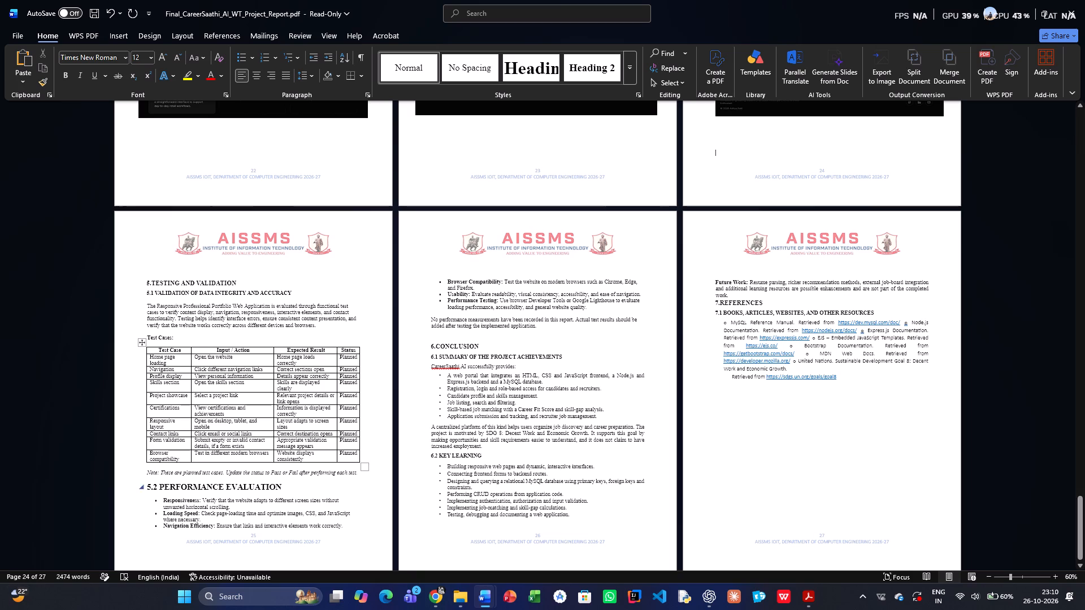
Reduce the "5.2 PERFORMANCE EVALUATION" heading to 12 pt, matching the report's other subheadings.
drag(147, 486, 289, 485)
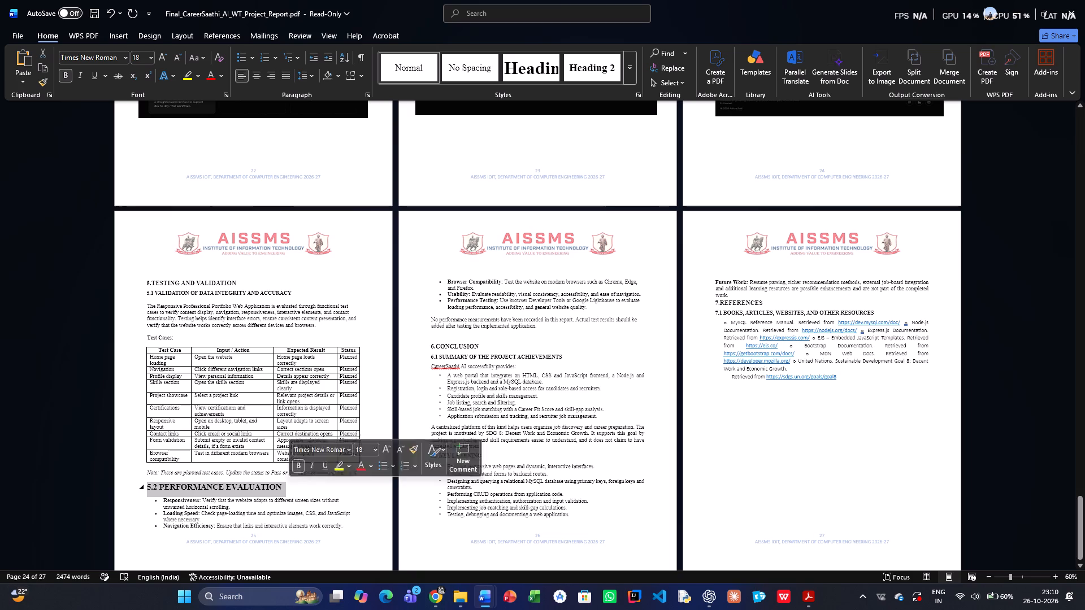
triple_click(396, 450)
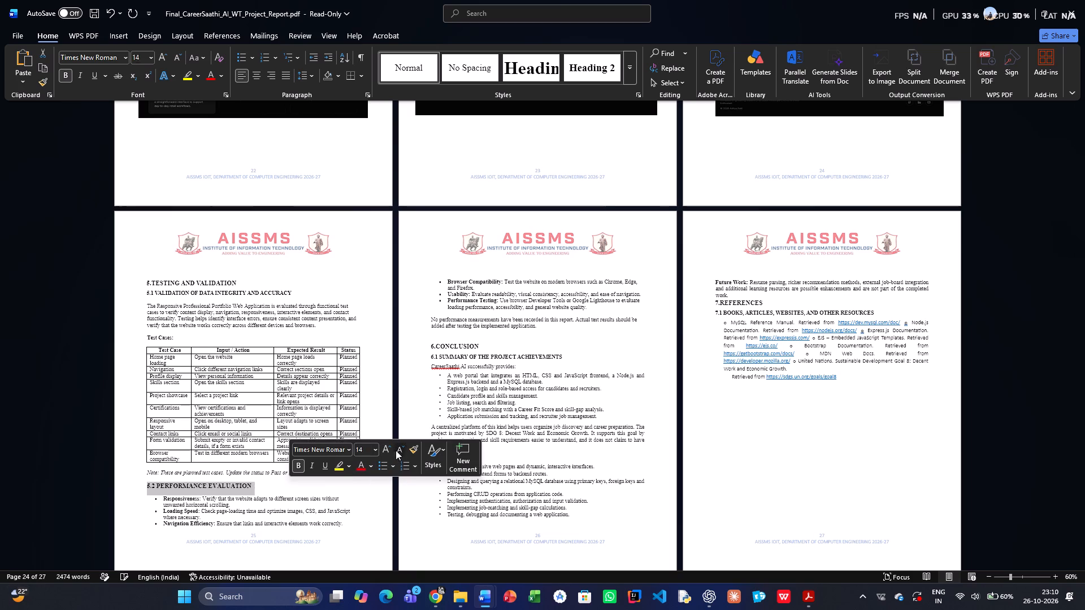
click(396, 450)
click(391, 450)
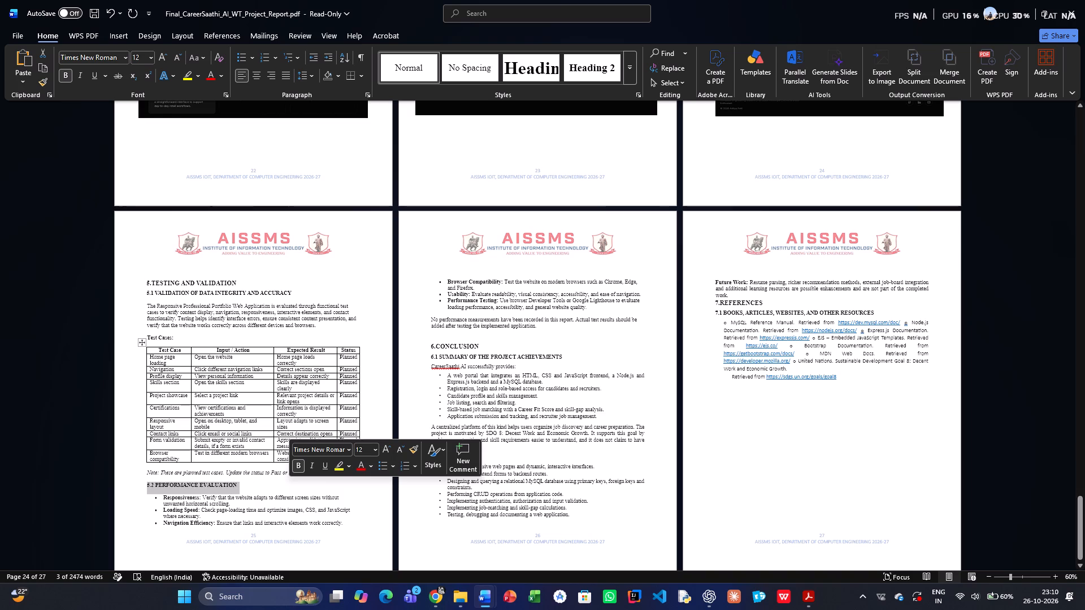
drag(244, 283, 147, 279)
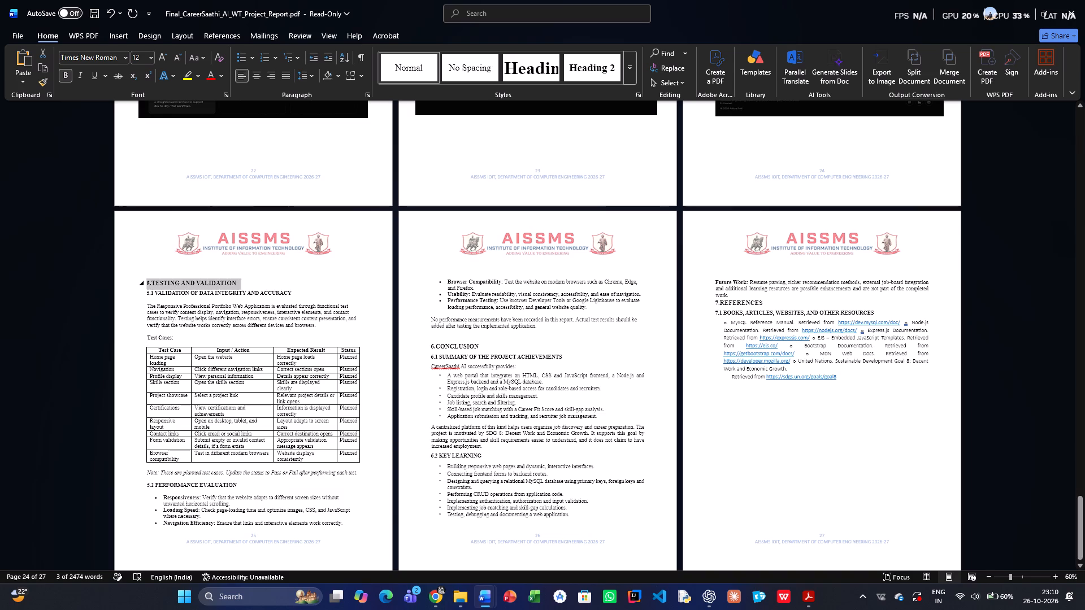
drag(147, 279, 146, 279)
click(812, 461)
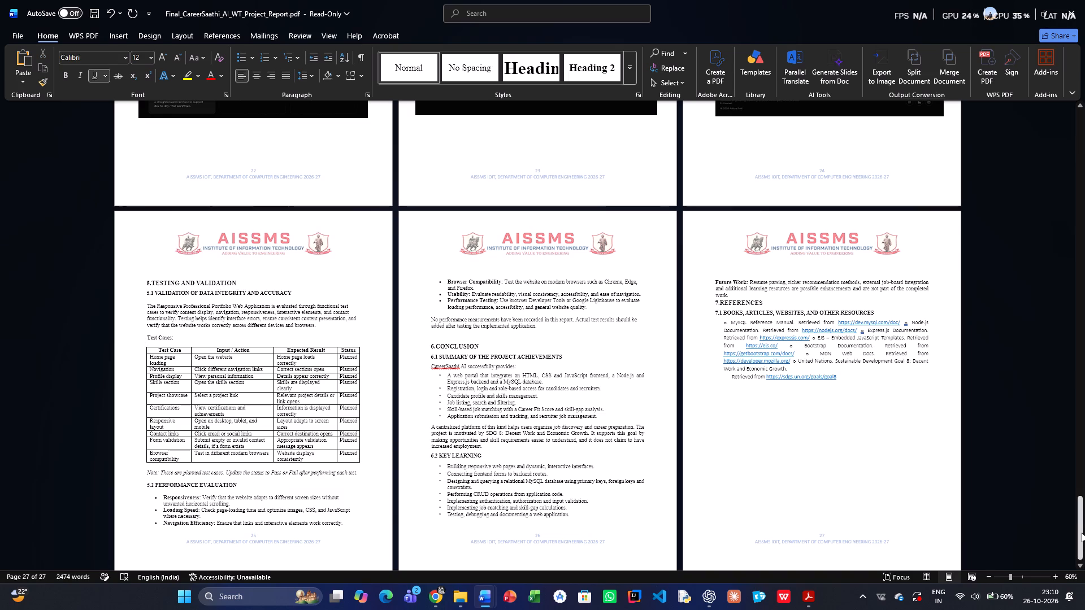
Insert blank lines above the "6.CONCLUSION" heading so that the section starts at the top of page 27.
drag(1082, 531, 1082, 538)
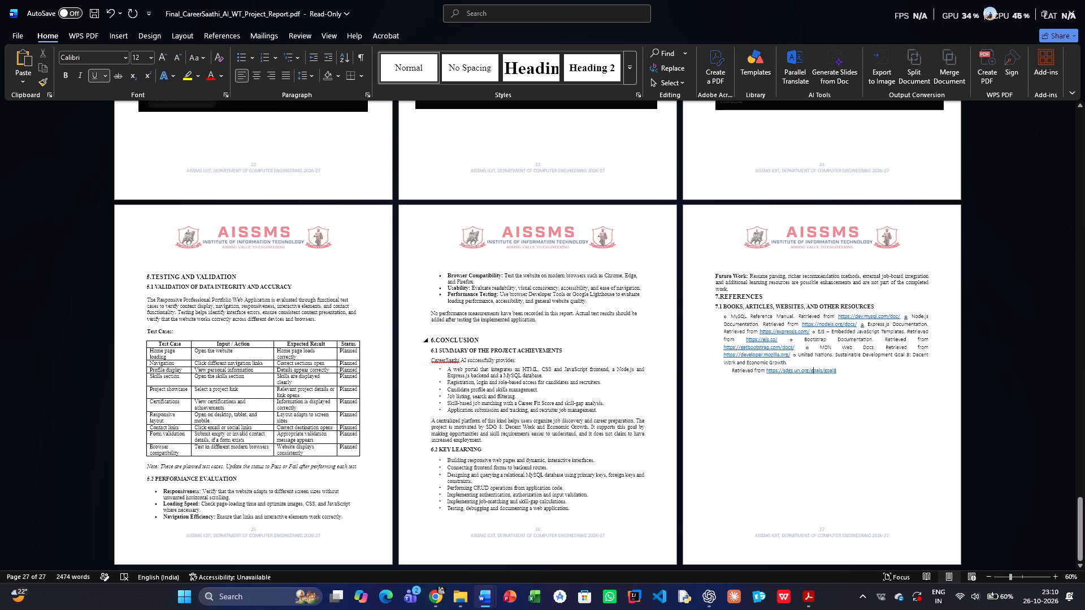
click(433, 332)
key(Return)
key(Return)
key(Return)
key(Return)
key(Return)
key(Return)
key(Return)
key(Return)
key(Return)
key(Return)
key(Return)
key(Return)
key(Return)
key(Return)
key(Return)
key(Return)
key(Return)
key(Return)
key(Return)
key(Return)
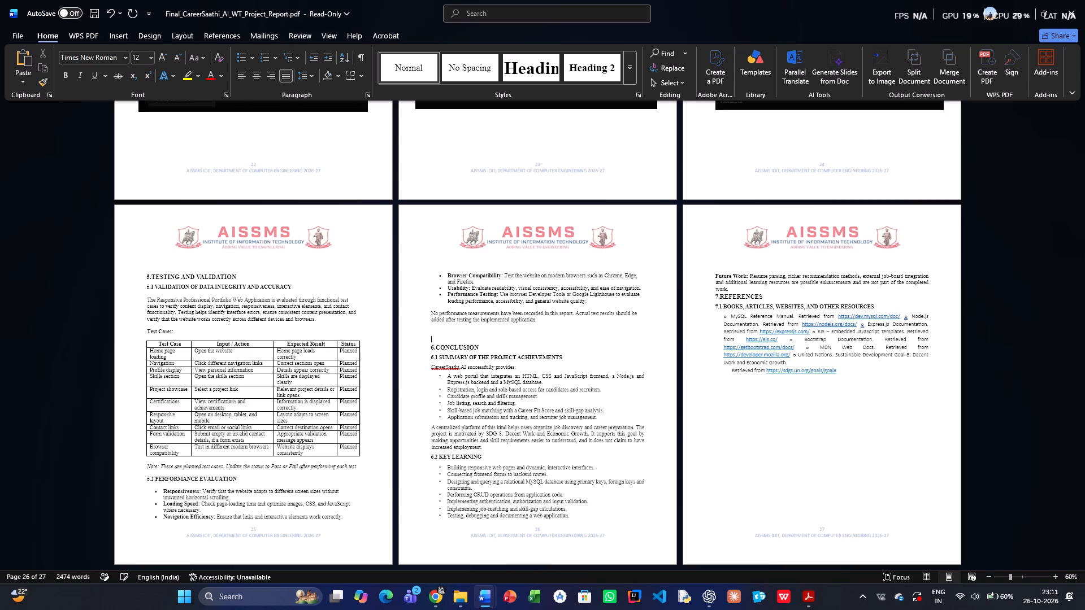
key(Return)
key(Return)
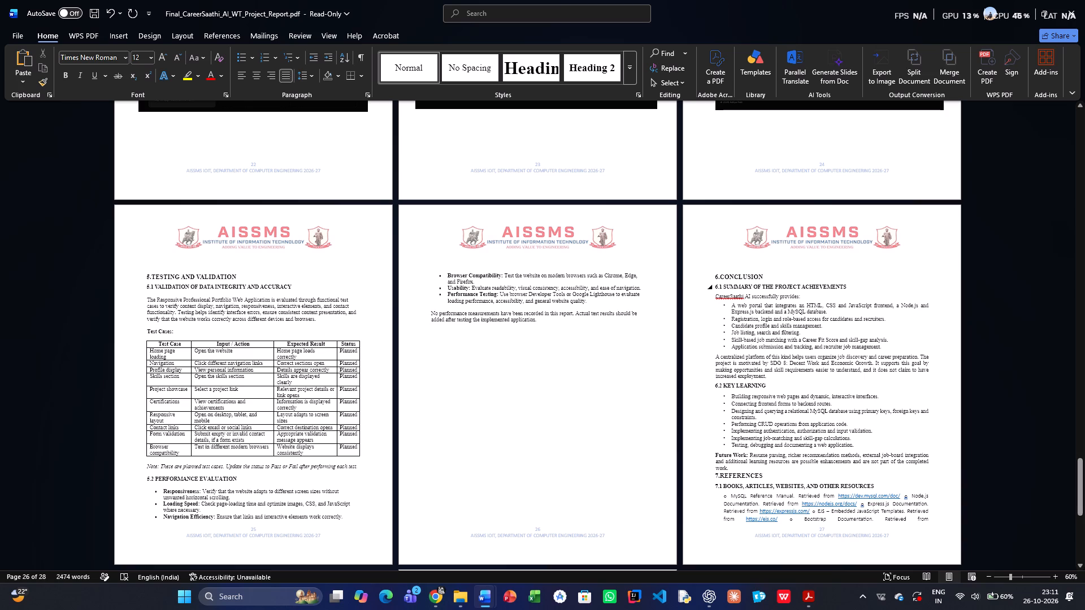
drag(715, 278, 790, 407)
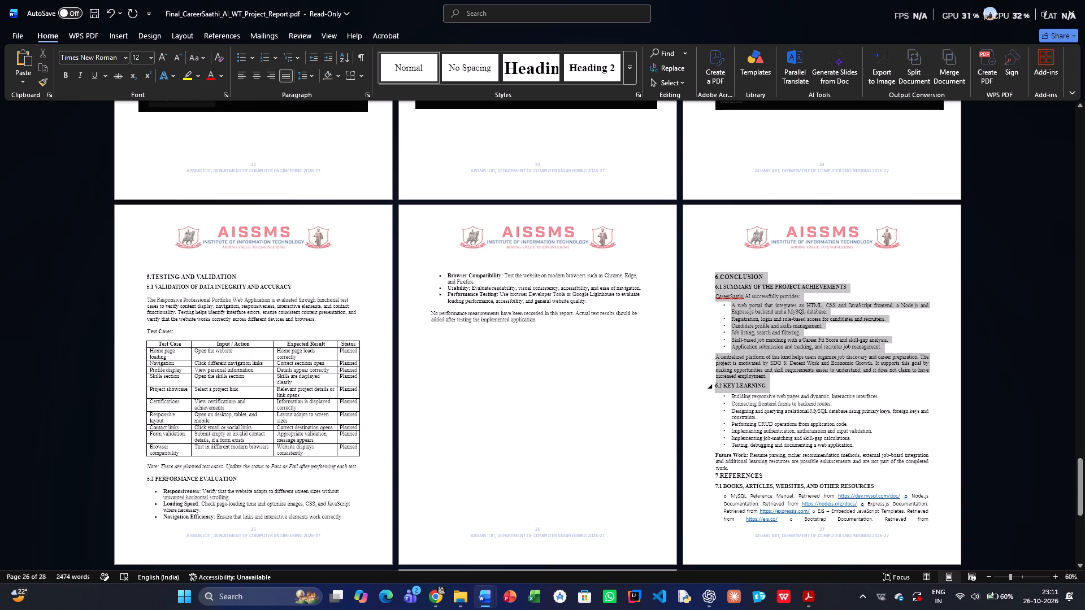
drag(790, 407, 809, 470)
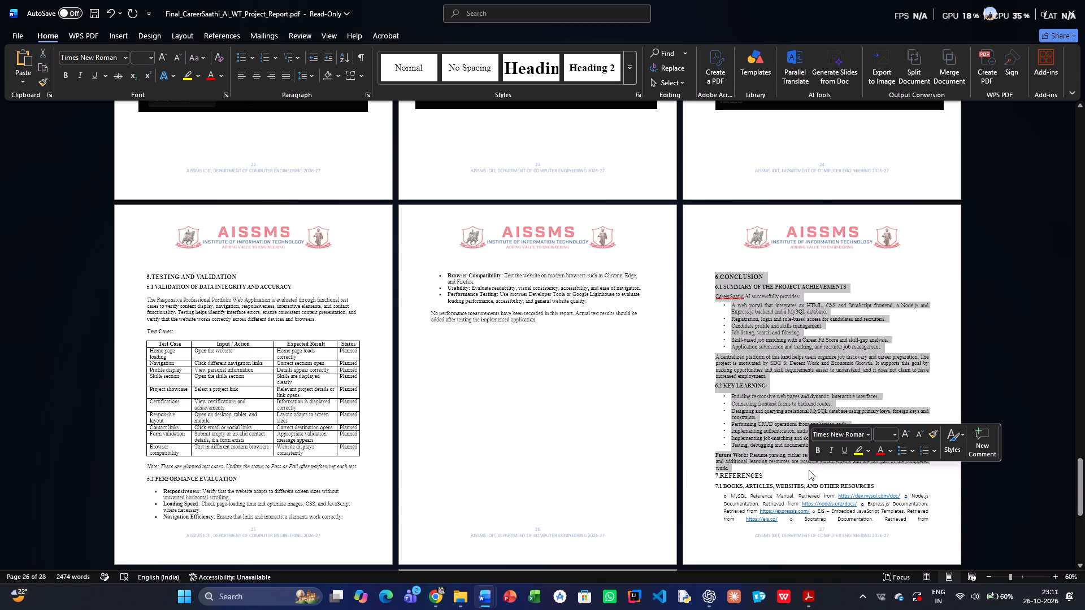
key(ctrl+c)
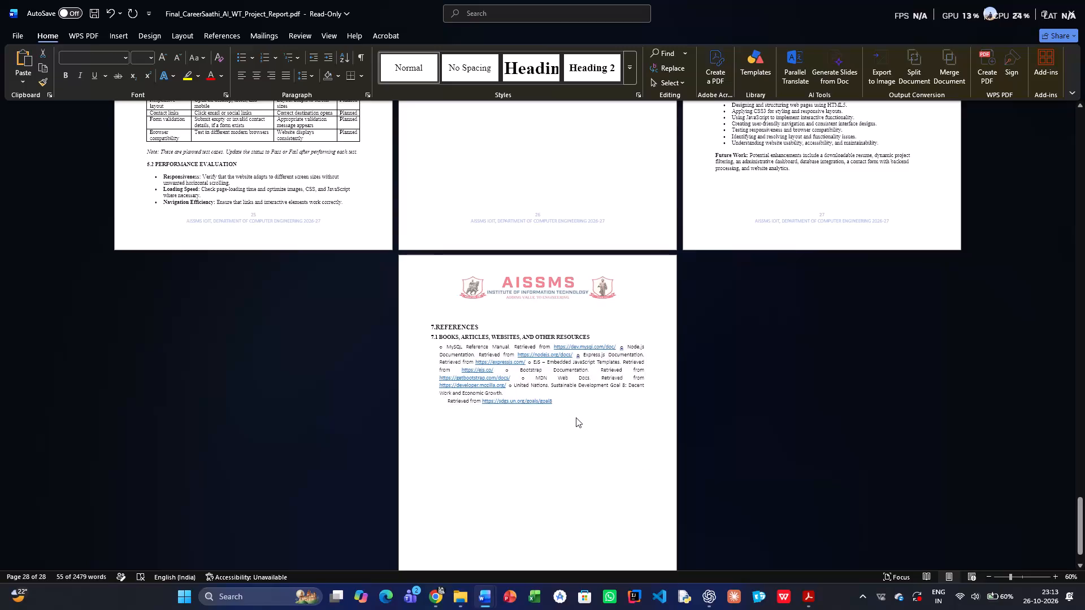
click(541, 486)
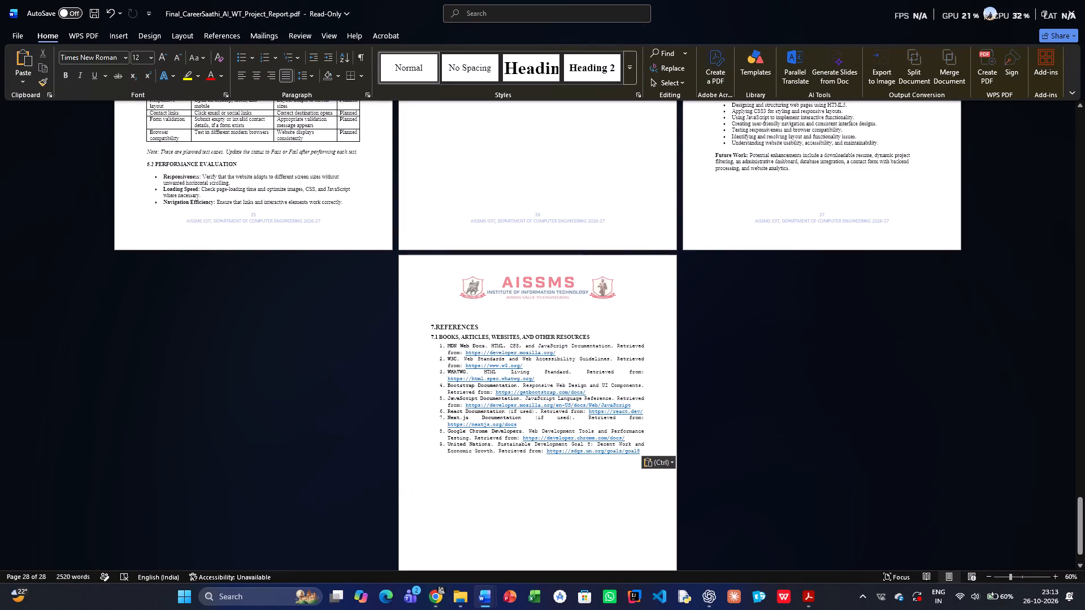
Set the nine-item reference list under heading 7.1 to Times New Roman with 1.5 line spacing.
drag(439, 346, 665, 449)
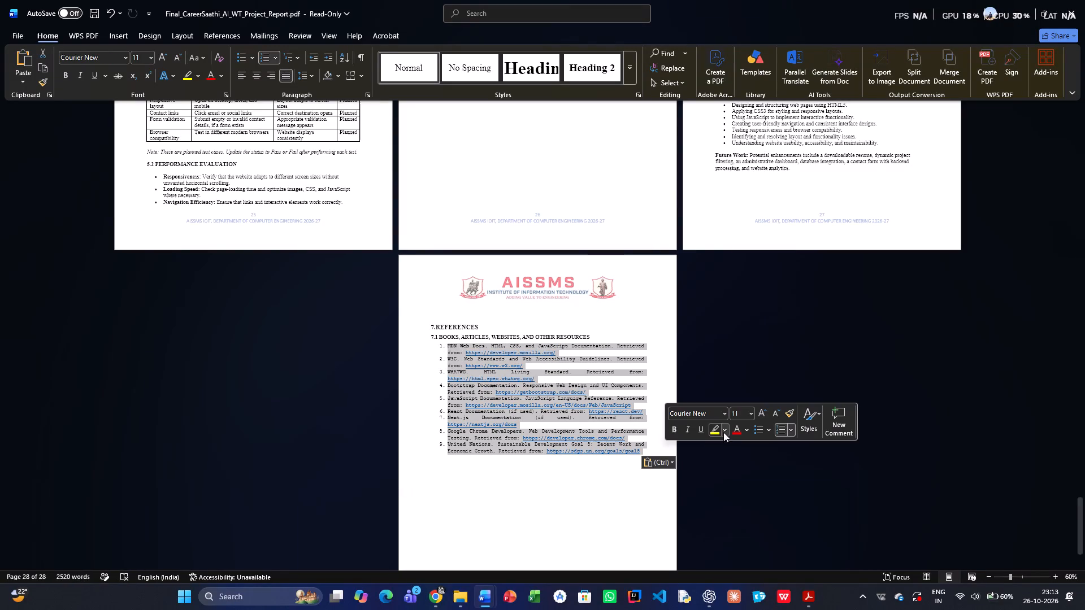
click(722, 415)
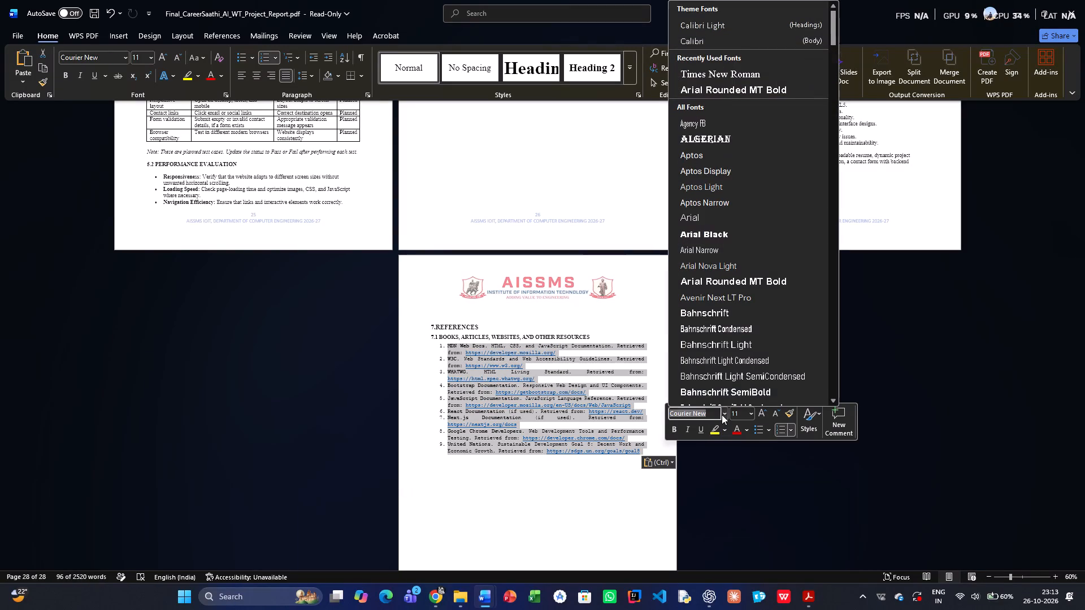
click(759, 79)
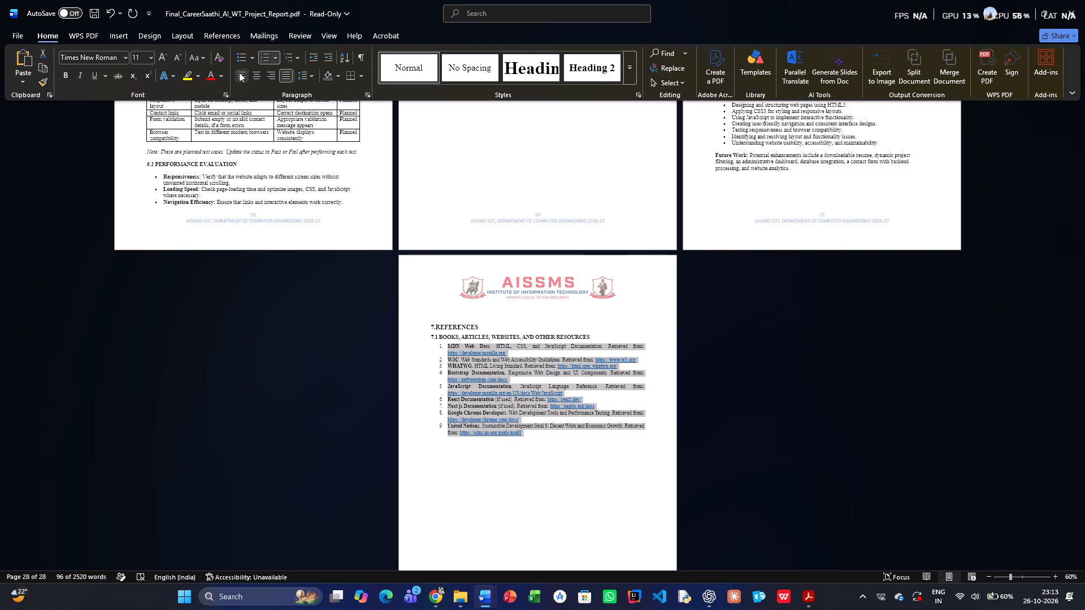
click(306, 78)
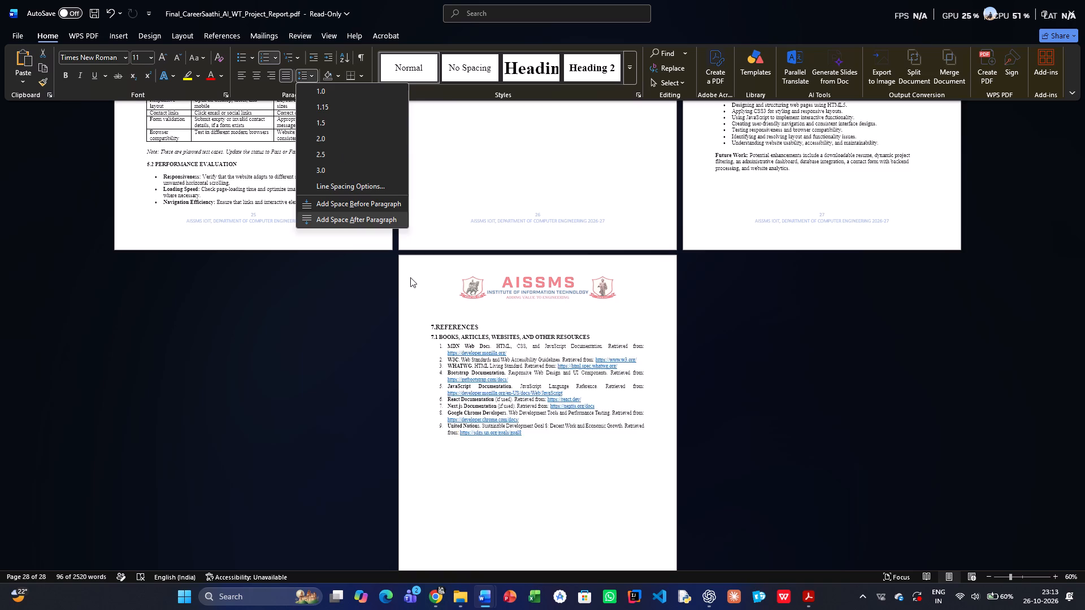
click(326, 122)
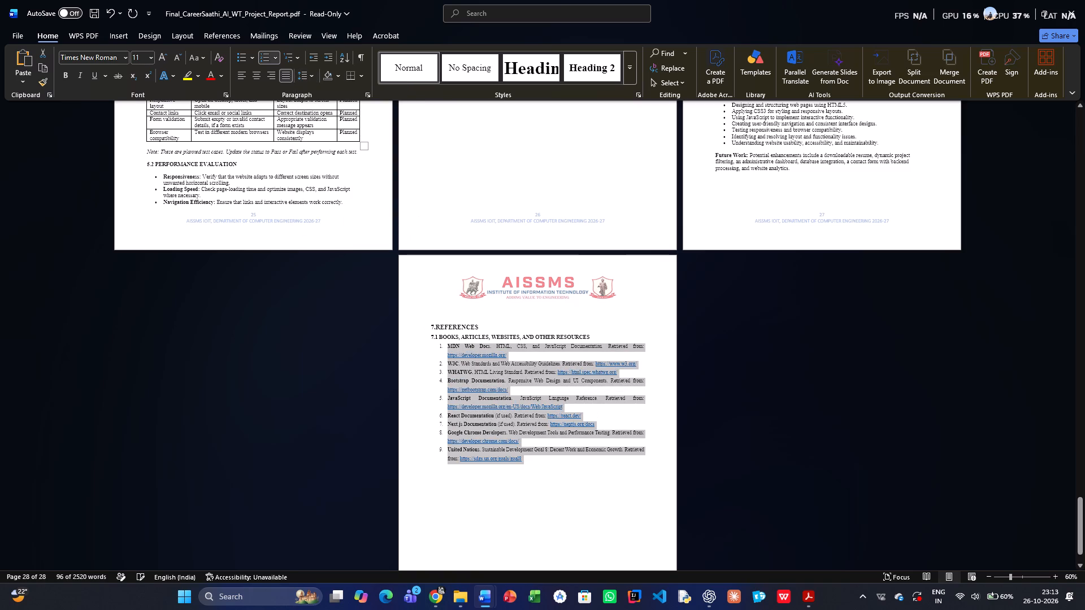
click(816, 494)
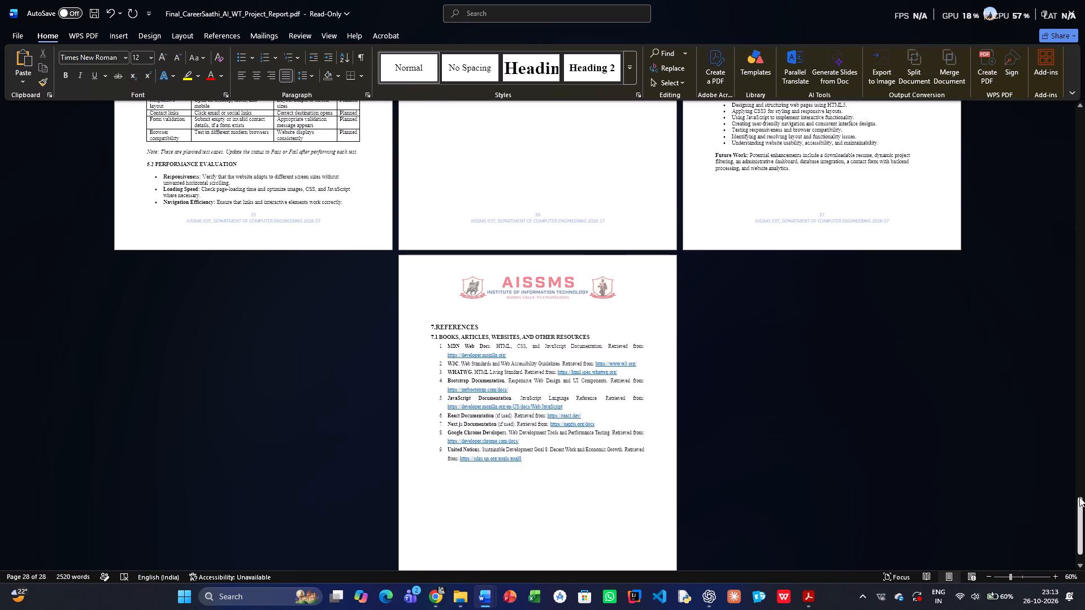
Set the headings "1.2 PROBLEM STATEMENT" and "1.3 OBJECTIVES" to 12 pt.
drag(1080, 503, 1080, 457)
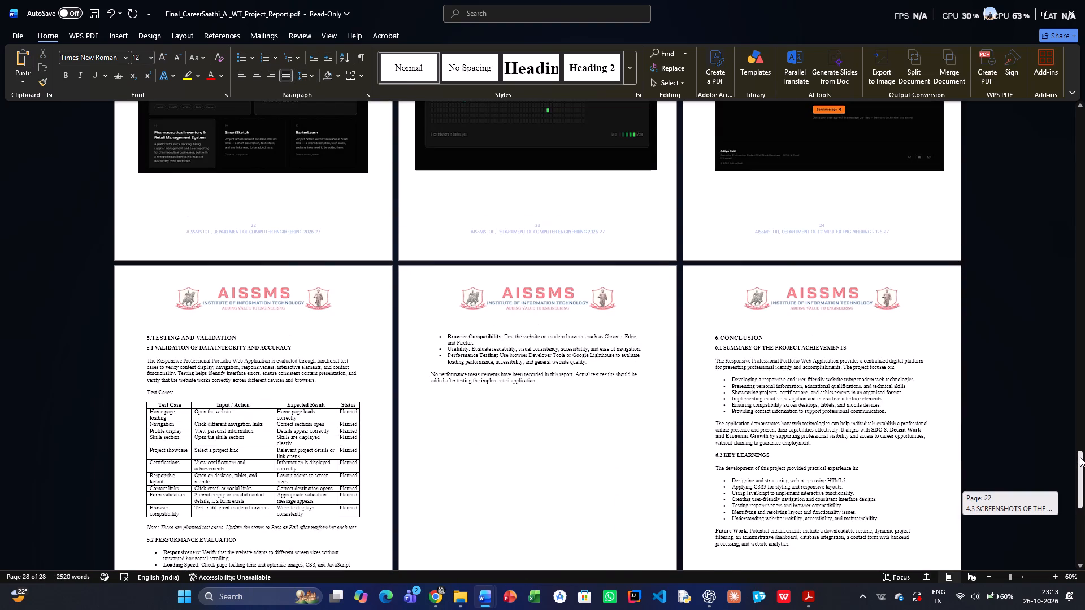
drag(1080, 457, 1071, 386)
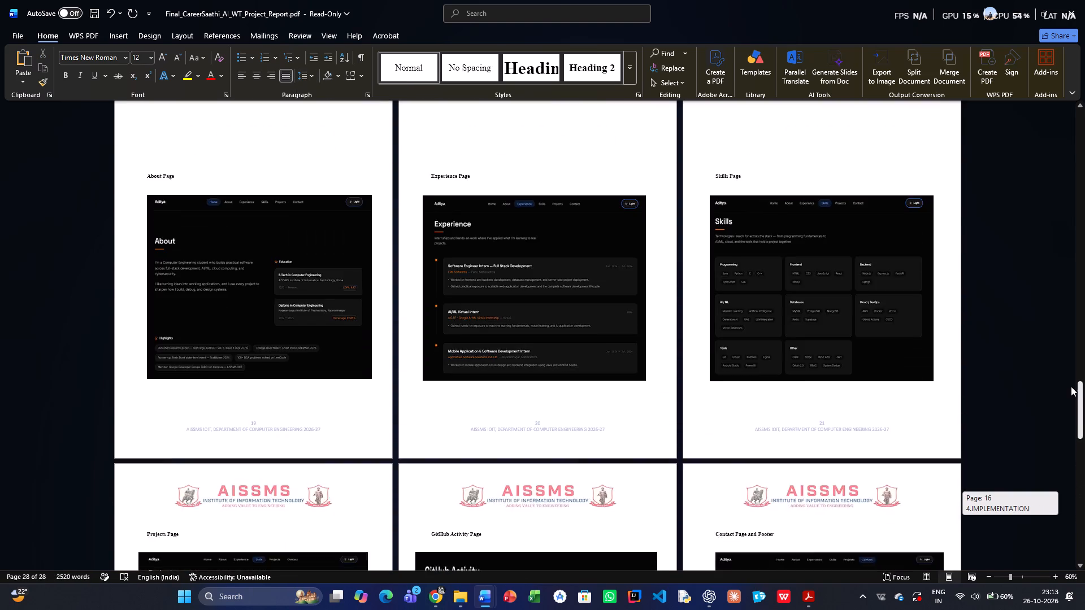
drag(1071, 386, 1069, 347)
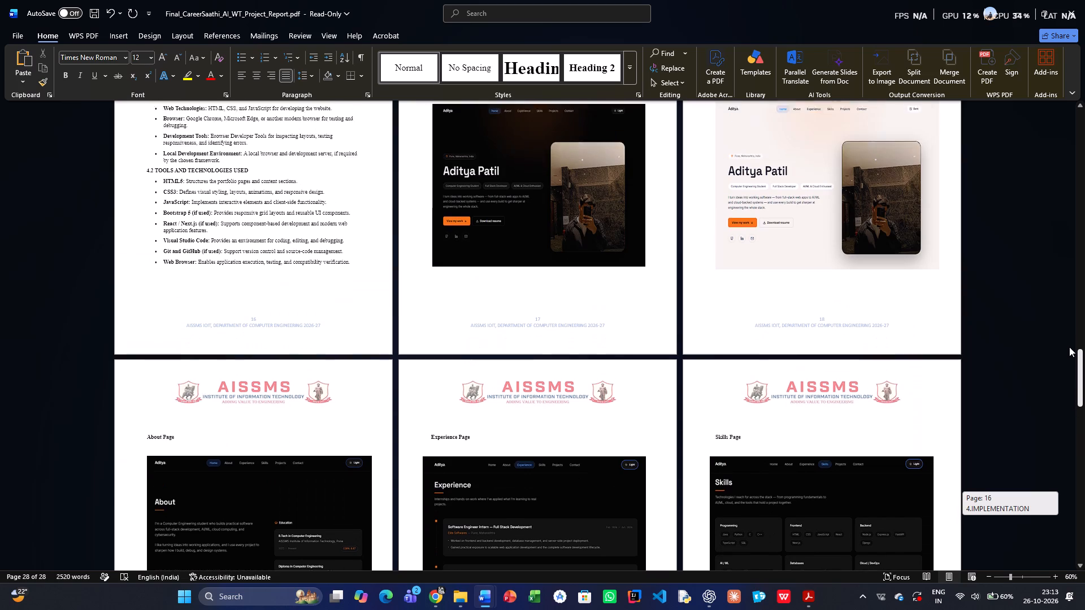
drag(1069, 347, 1069, 294)
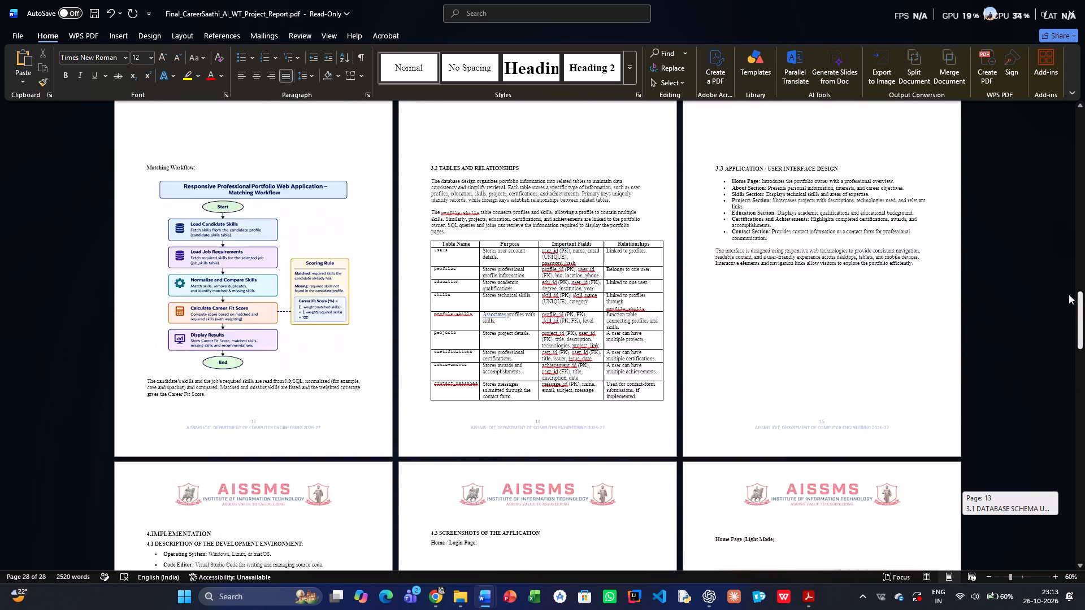
drag(1069, 294, 1073, 273)
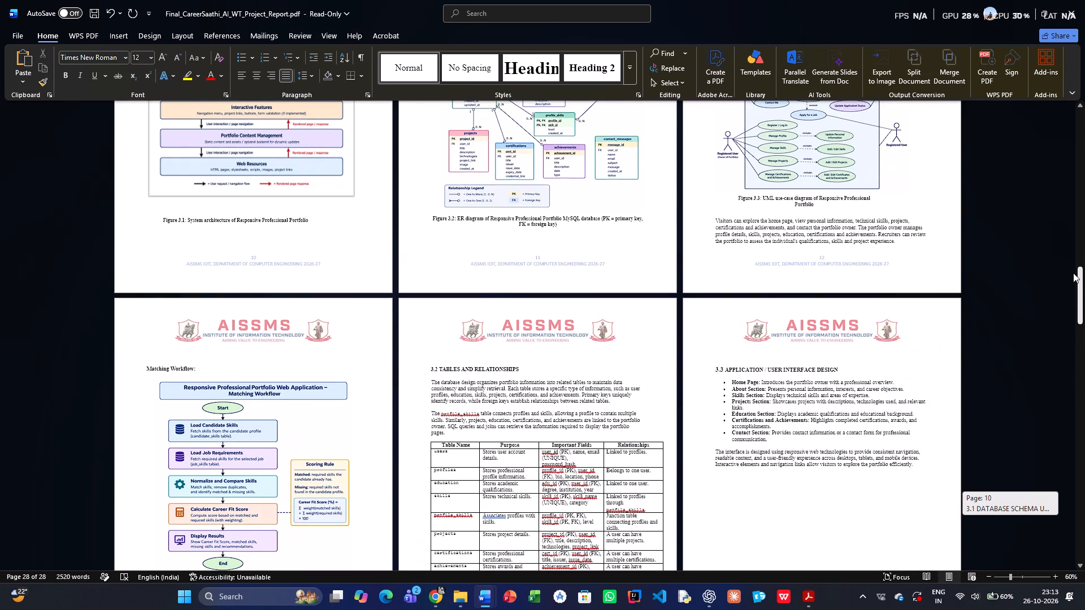
drag(1073, 273, 1073, 247)
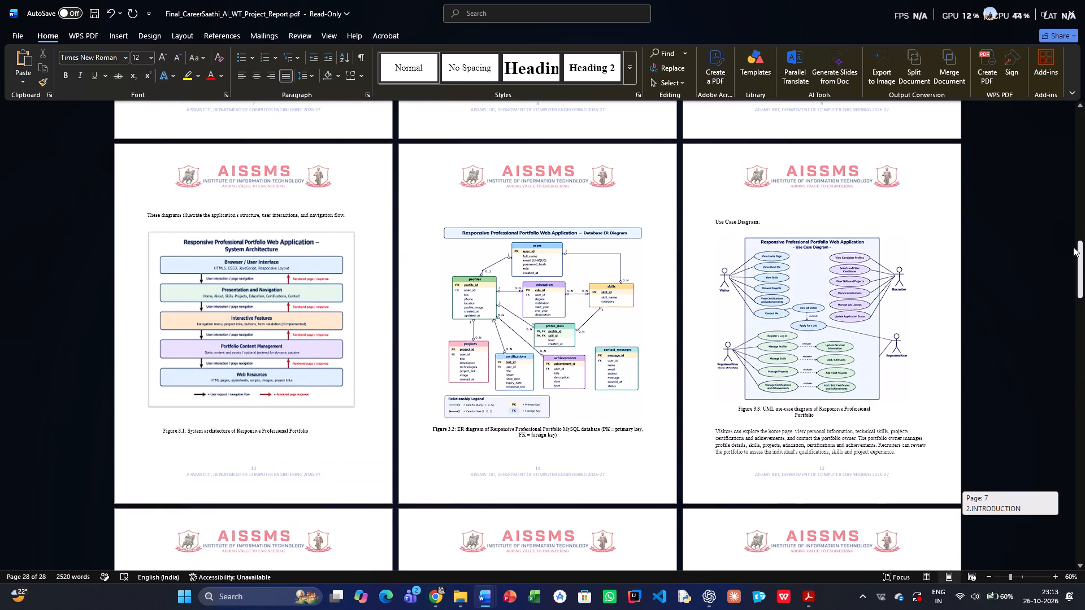
drag(1073, 247, 1068, 199)
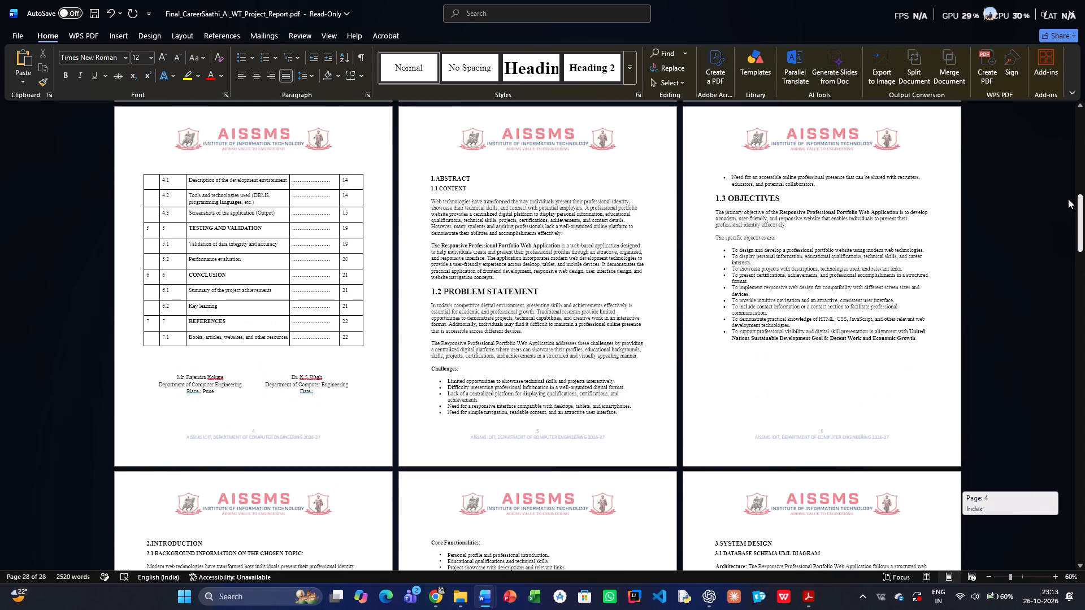
drag(1068, 199, 1068, 198)
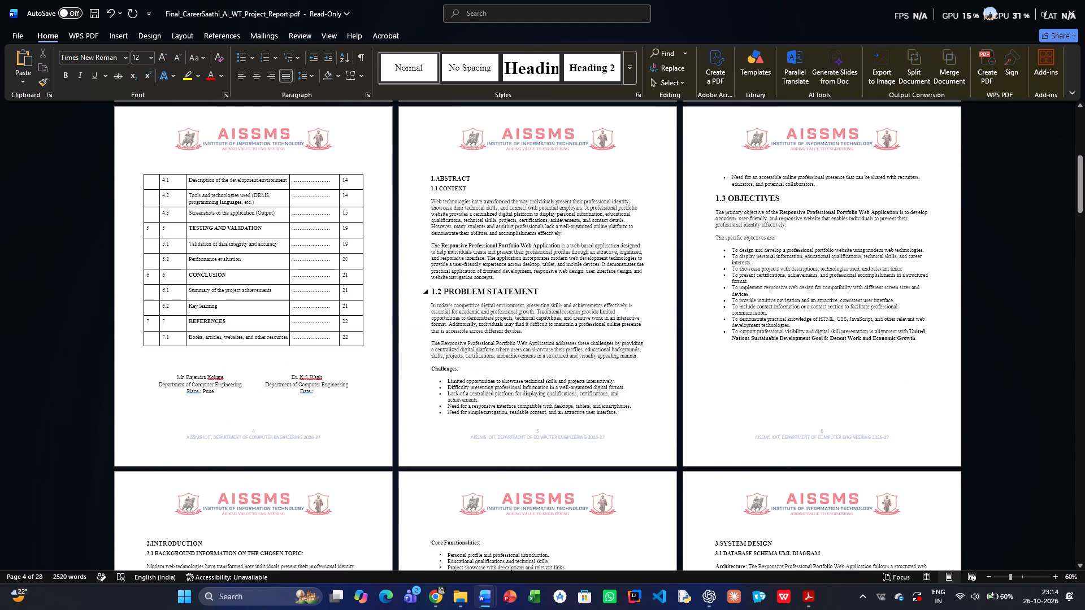
drag(537, 291, 429, 287)
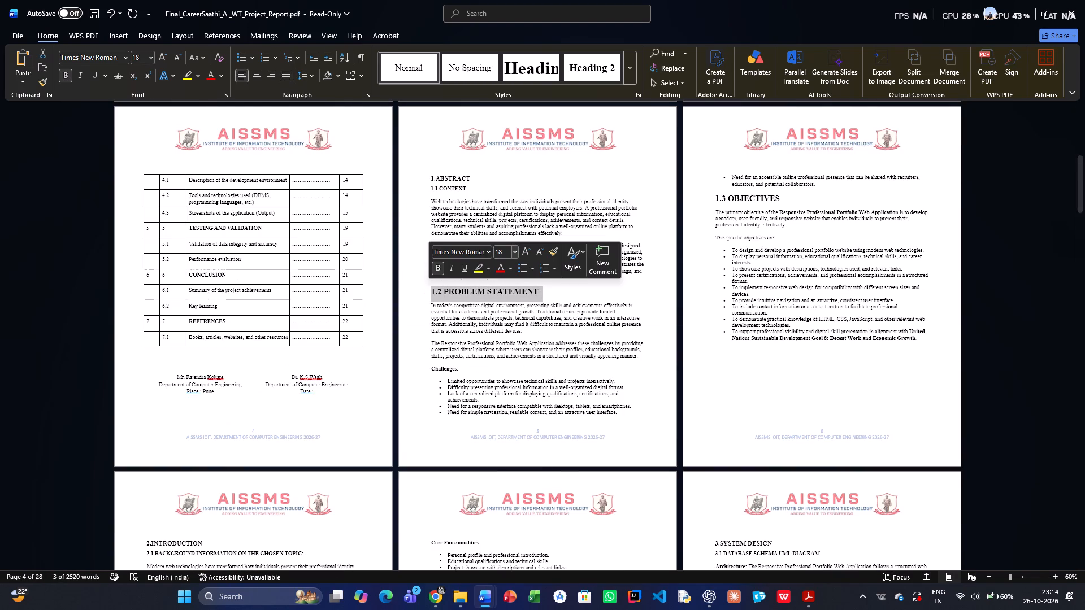
triple_click(535, 253)
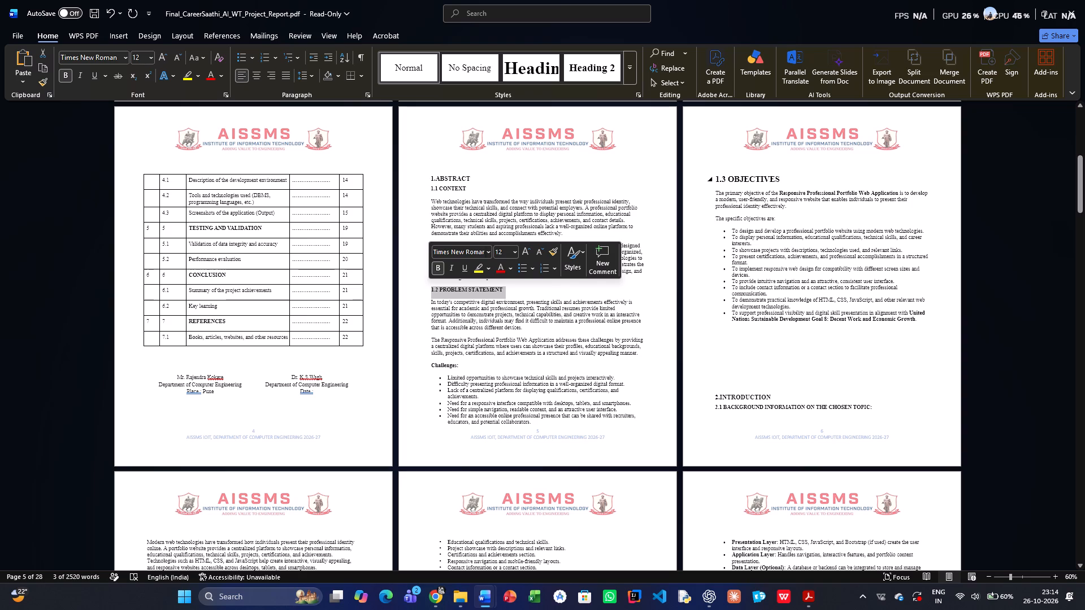
drag(785, 178, 715, 176)
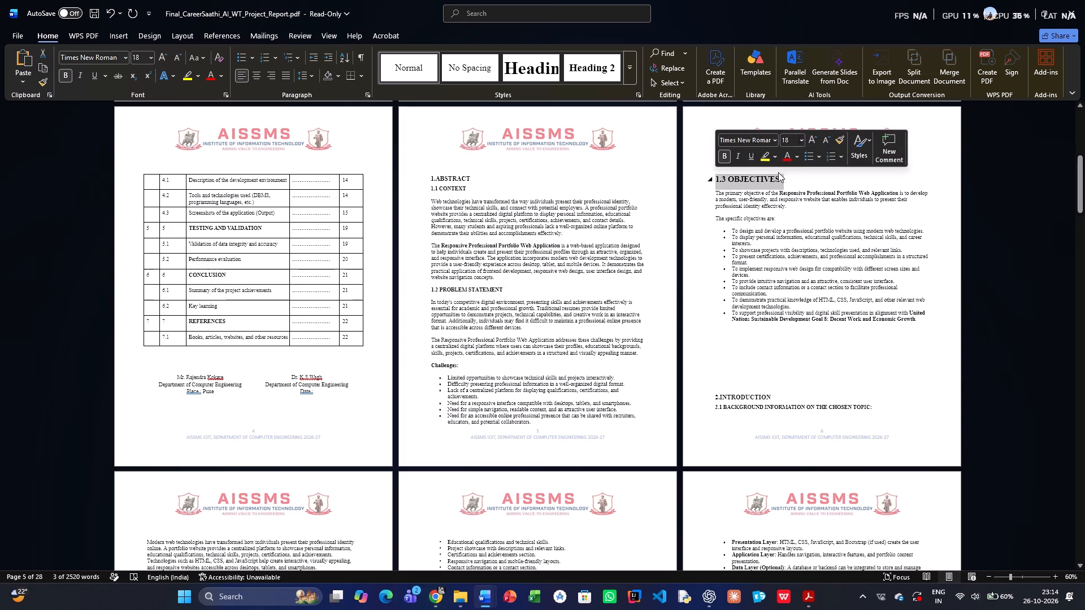
triple_click(826, 141)
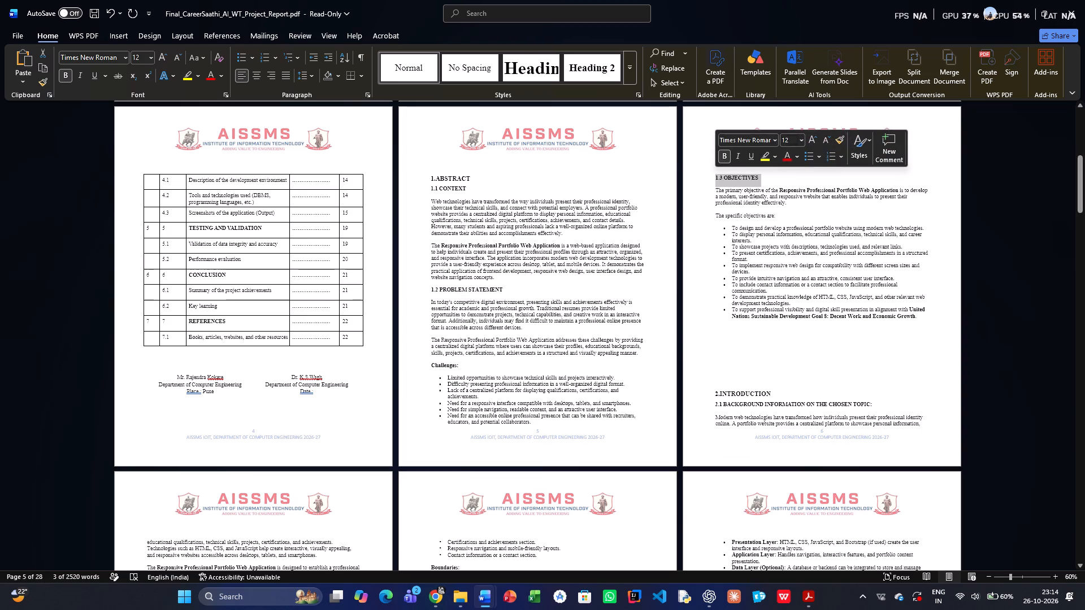
Insert three blank lines after the objectives list on page 6 to move "2.INTRODUCTION" onto the next page.
click(779, 377)
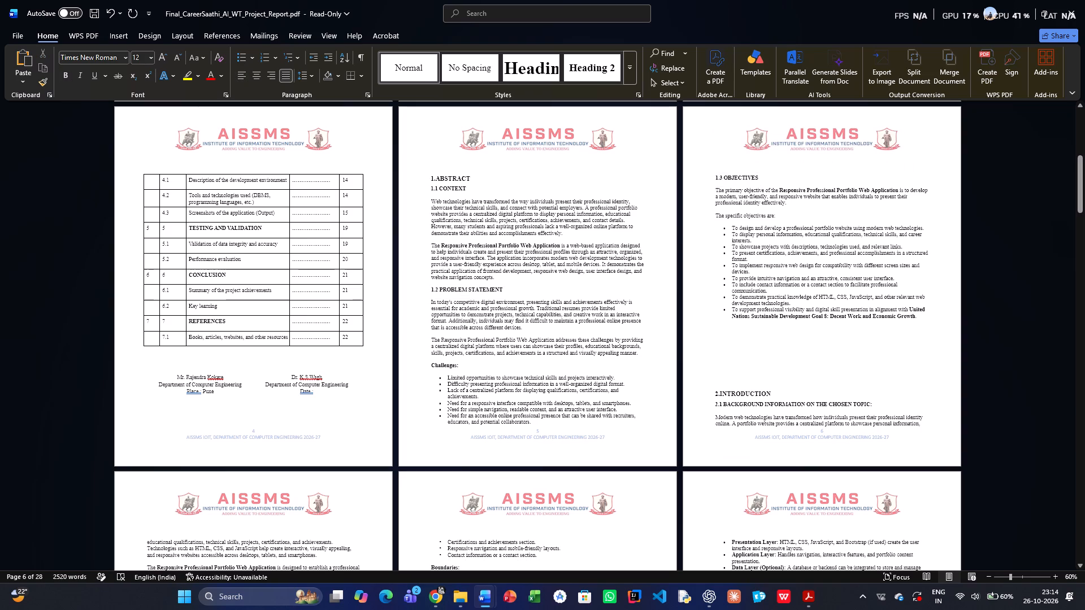
key(Return)
key(Return)
key(Return)
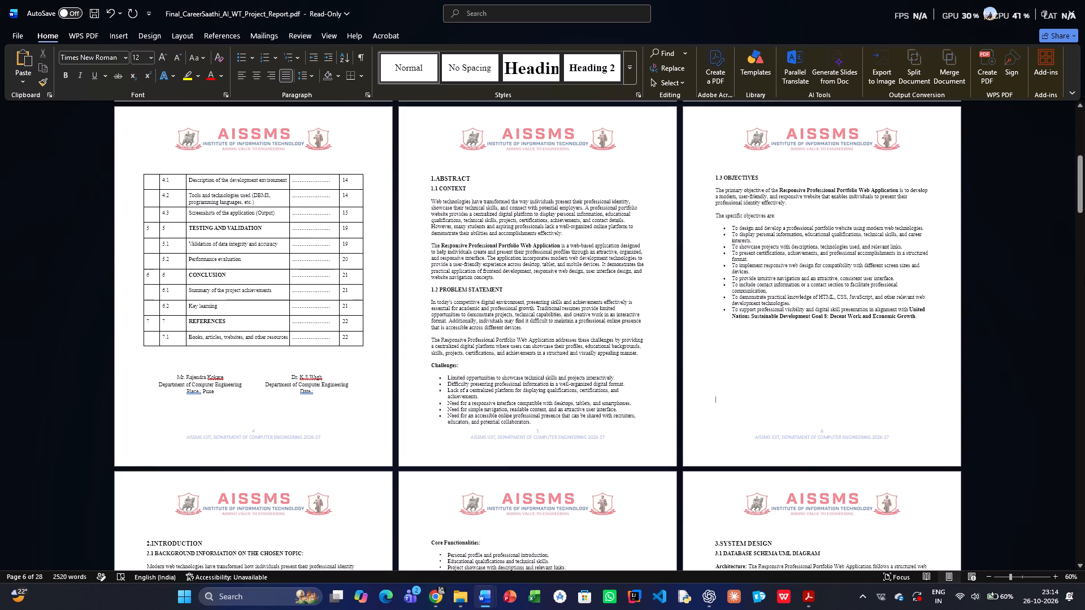
Set the heading "2.2 SCOPE OF THE PROJECT" on page 7 to 12 pt.
drag(1082, 185, 1084, 202)
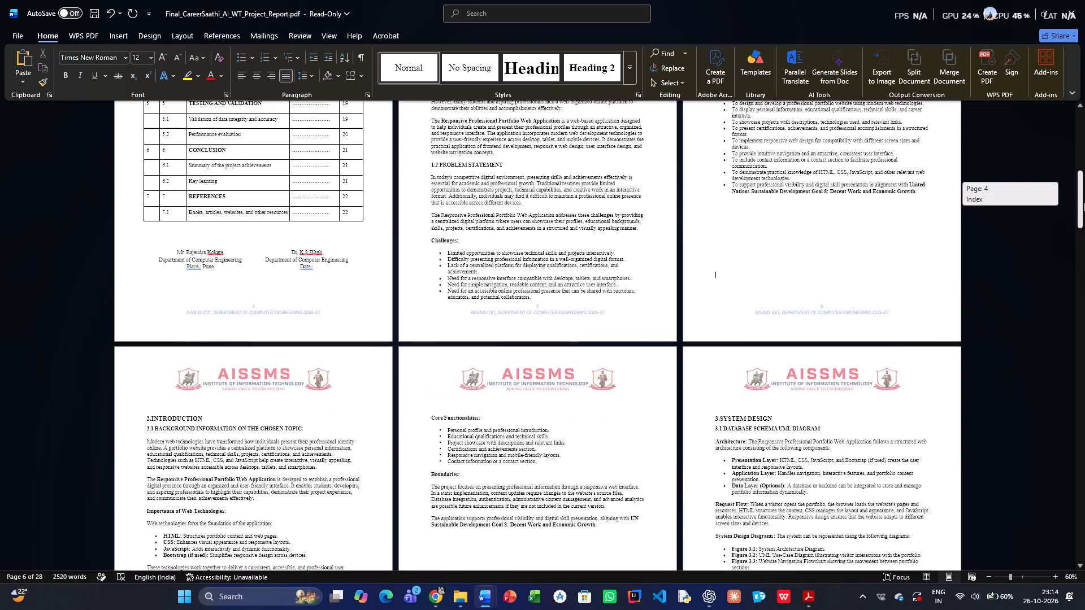
drag(1084, 202, 1084, 229)
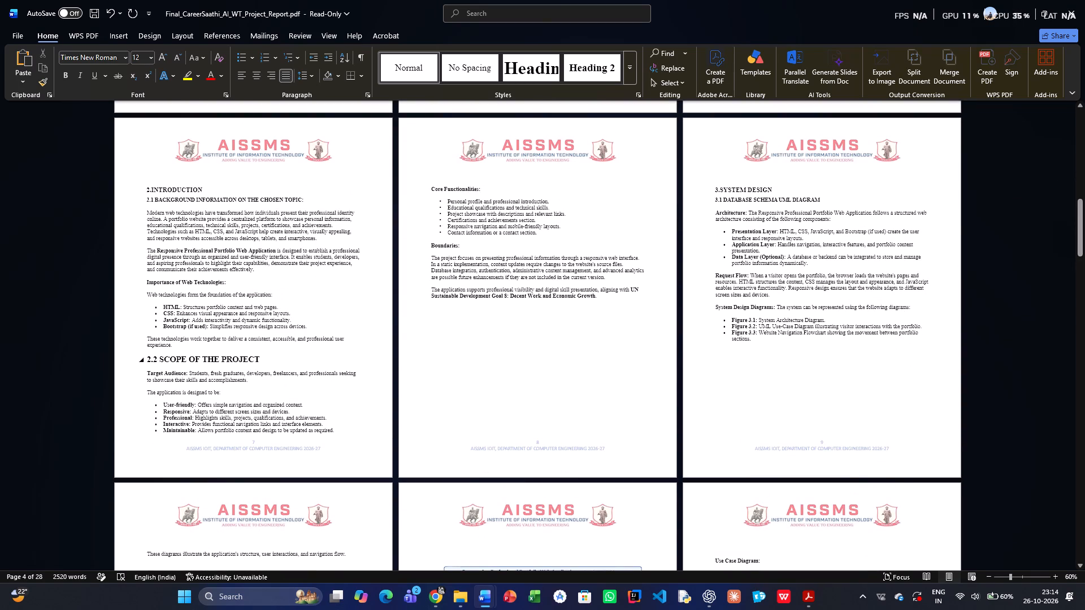
drag(263, 360, 128, 359)
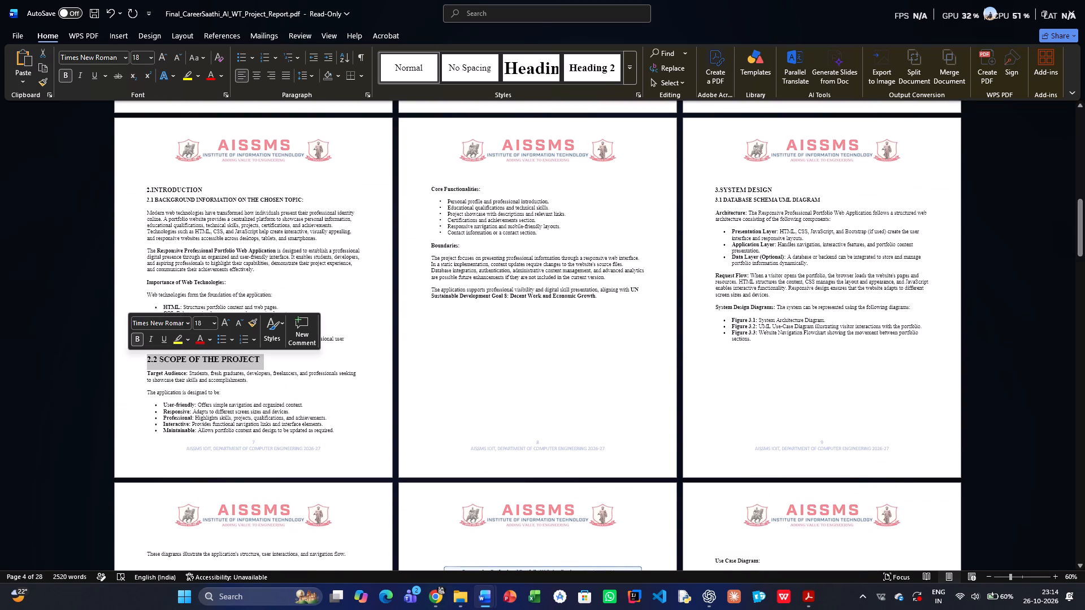
click(240, 330)
click(240, 330)
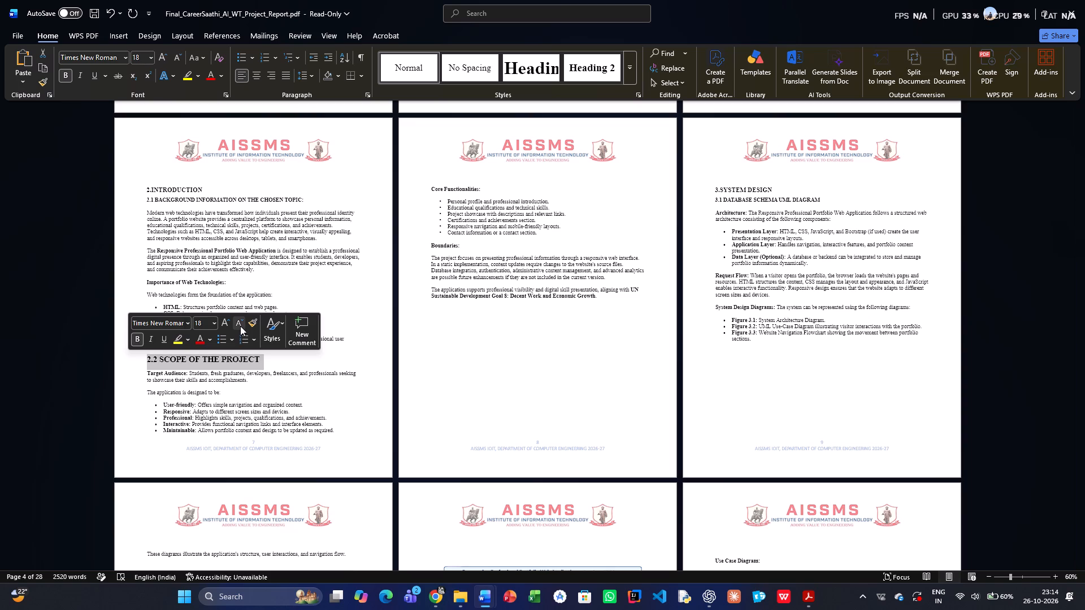
double_click(240, 325)
click(240, 325)
click(471, 372)
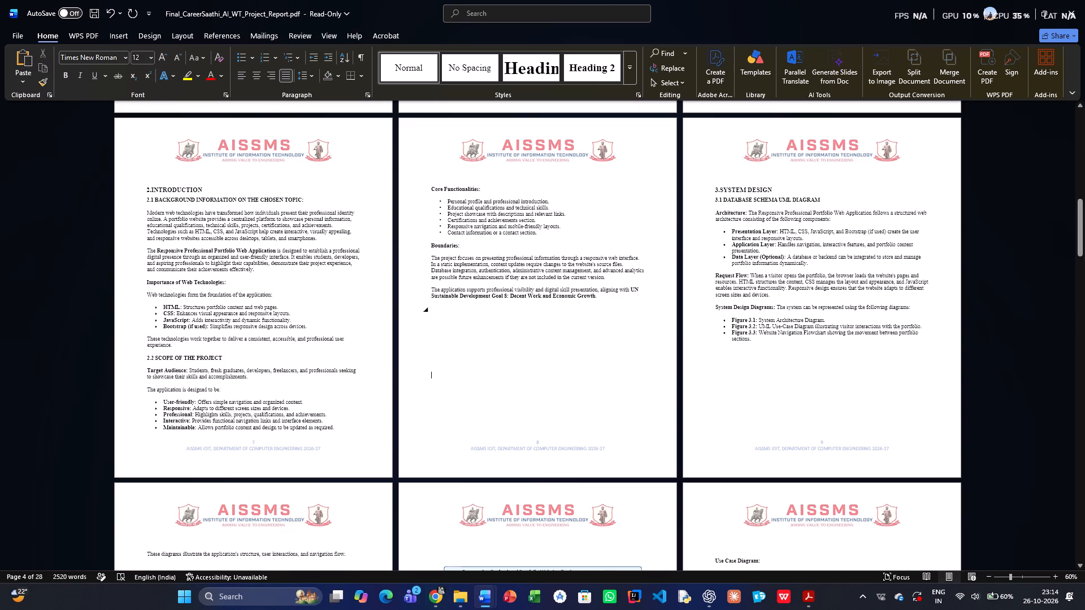
Review the layout and headings of the report pages from "3.SYSTEM DESIGN" through "7.REFERENCES".
drag(772, 188, 741, 189)
drag(741, 189, 736, 189)
click(823, 369)
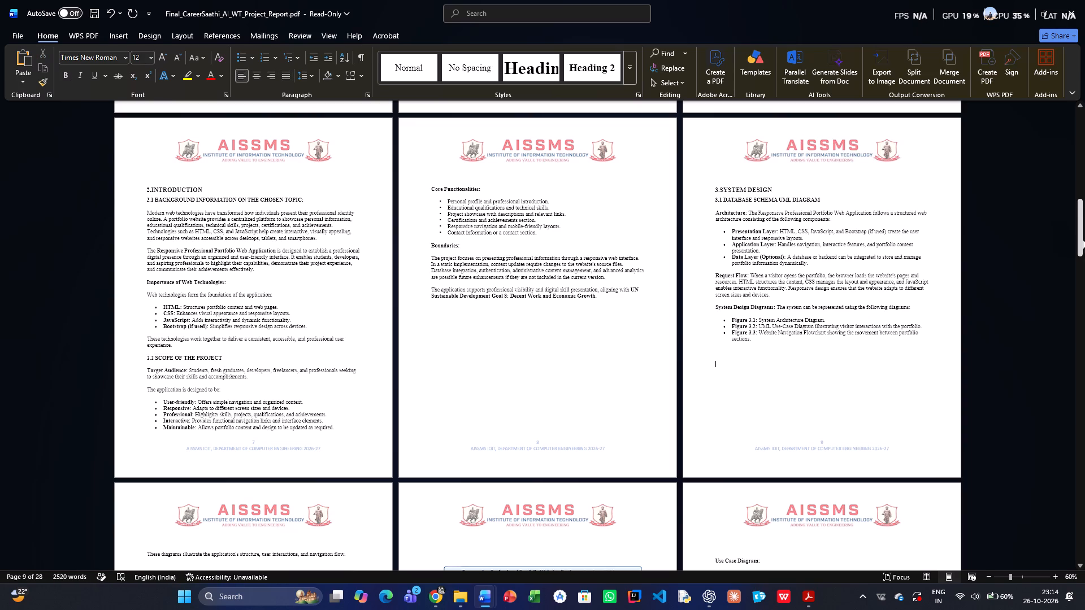
drag(1079, 228, 1084, 249)
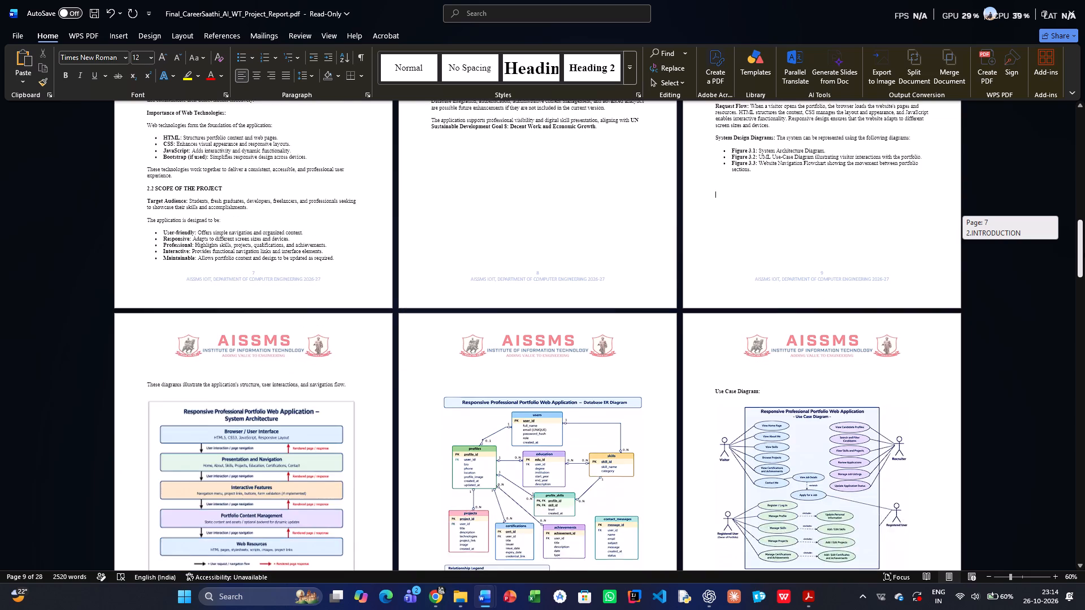
drag(1084, 249, 1084, 279)
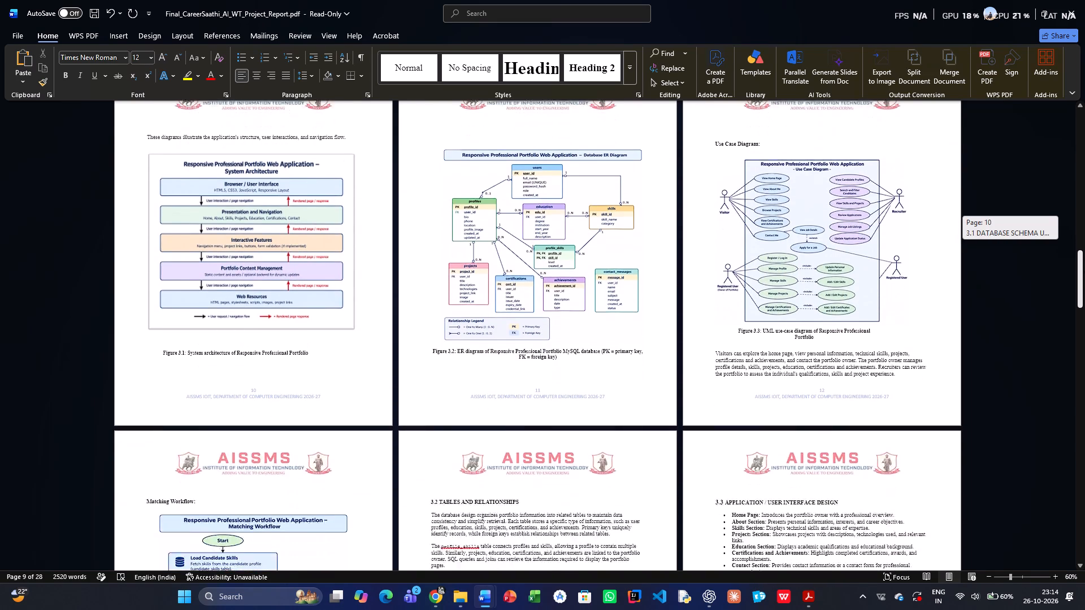
drag(1084, 279, 1084, 326)
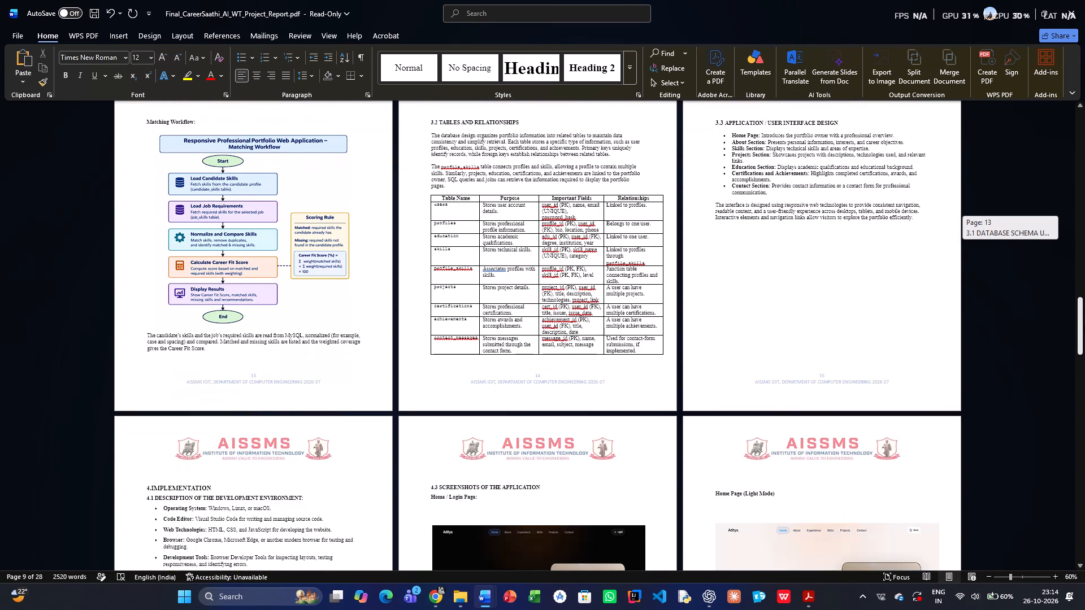
drag(1084, 326, 1084, 324)
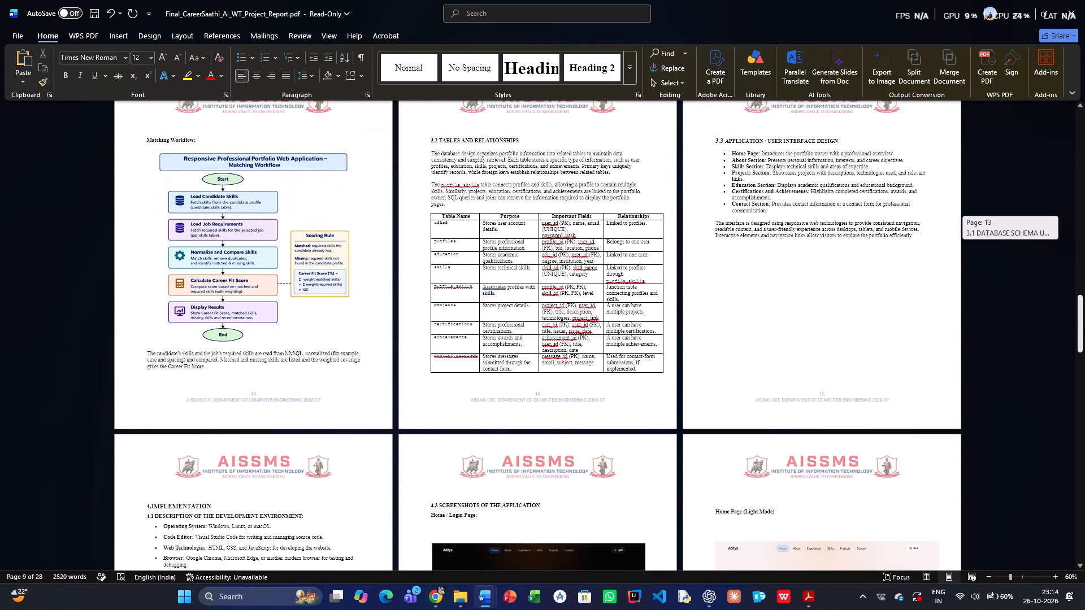
drag(1084, 324, 1084, 351)
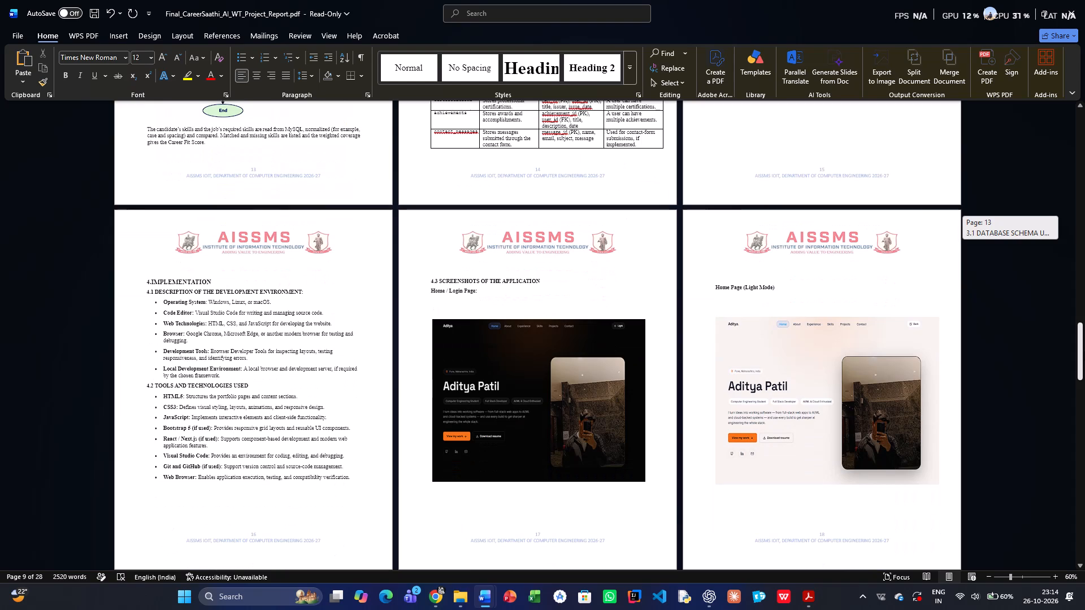
drag(1084, 351, 1084, 356)
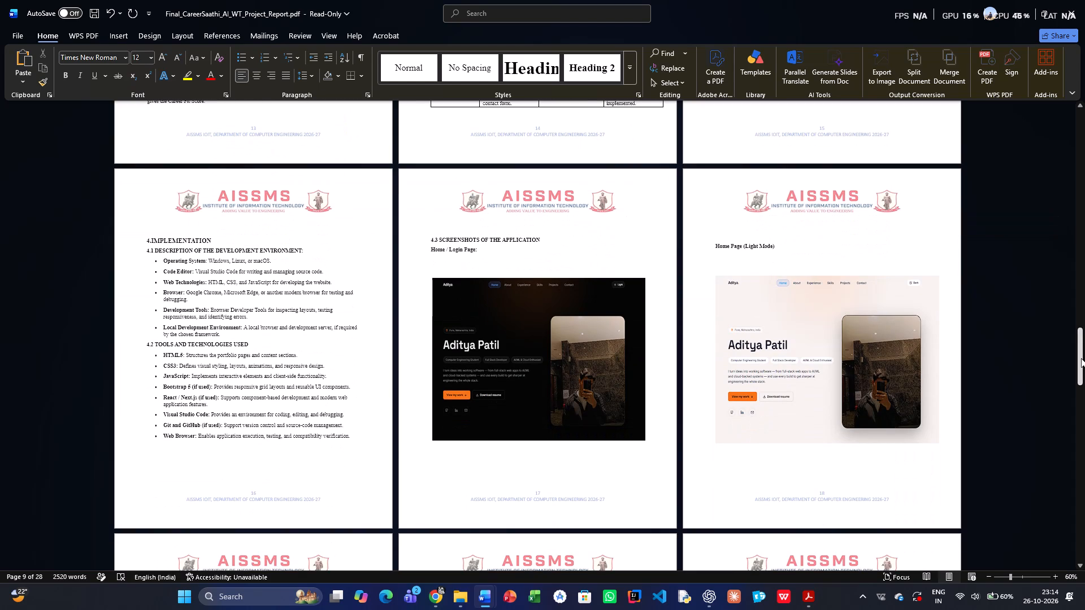
drag(1080, 342, 1080, 347)
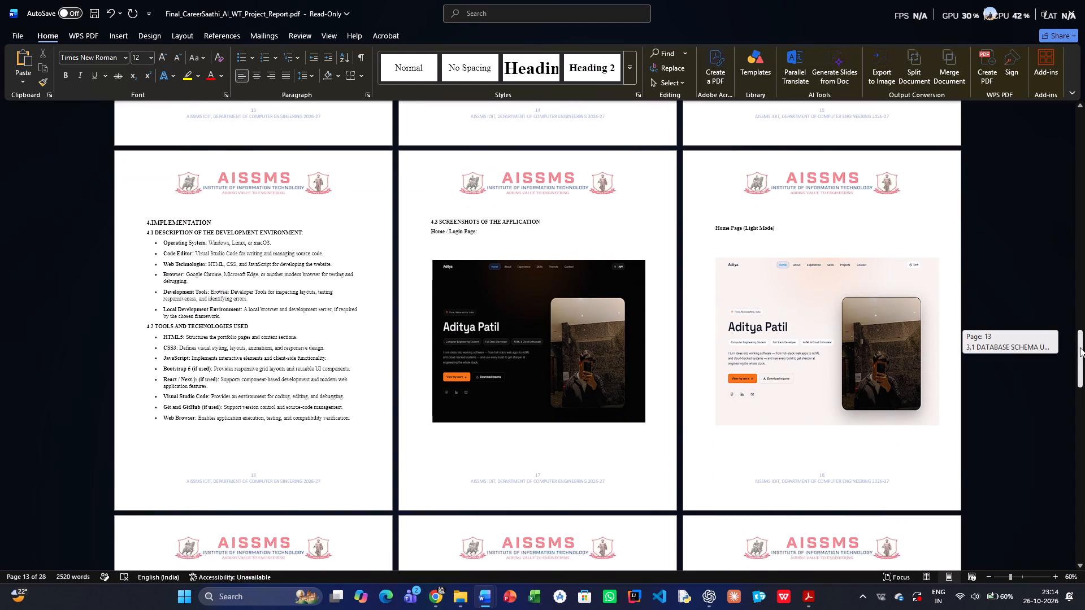
drag(1080, 347, 1083, 467)
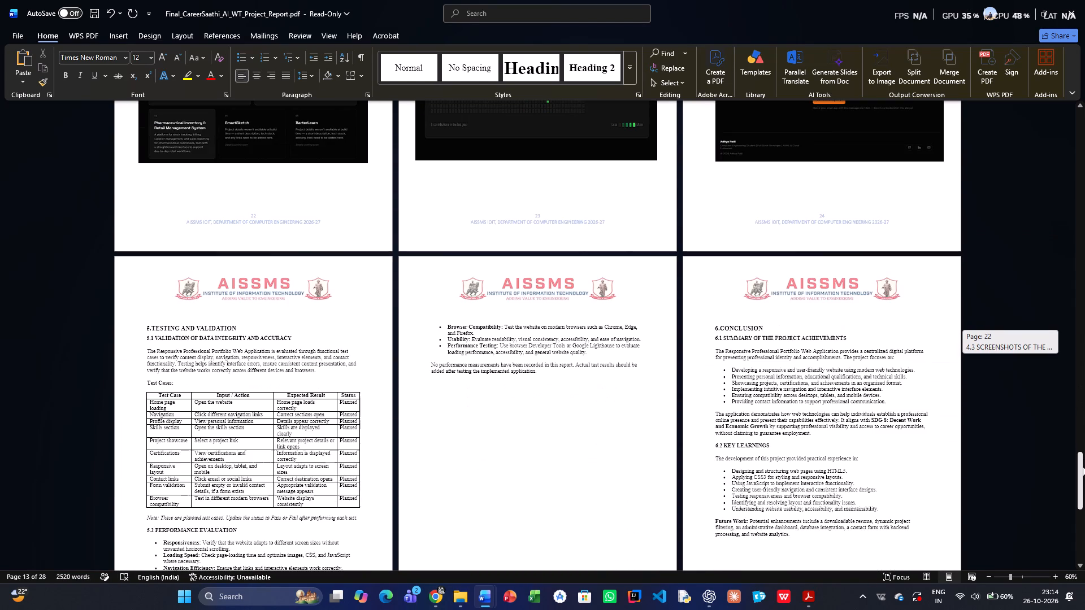
drag(1083, 467, 1083, 487)
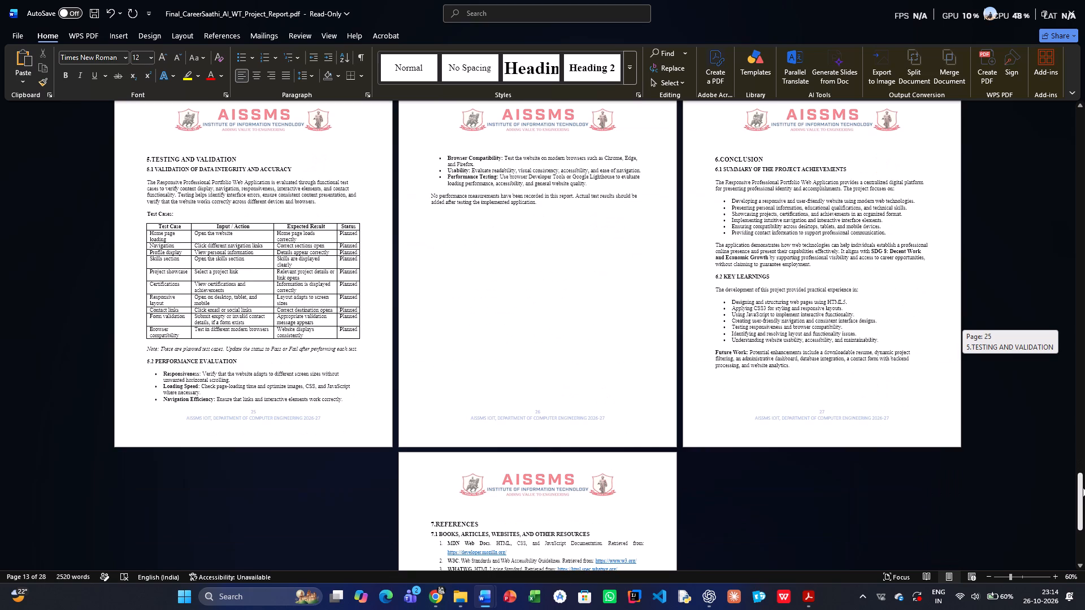
In the index table, set the page number of 1.3 Objective to 6 and of chapter 2 INTRODUCTION to 7.
drag(1083, 487, 1040, 147)
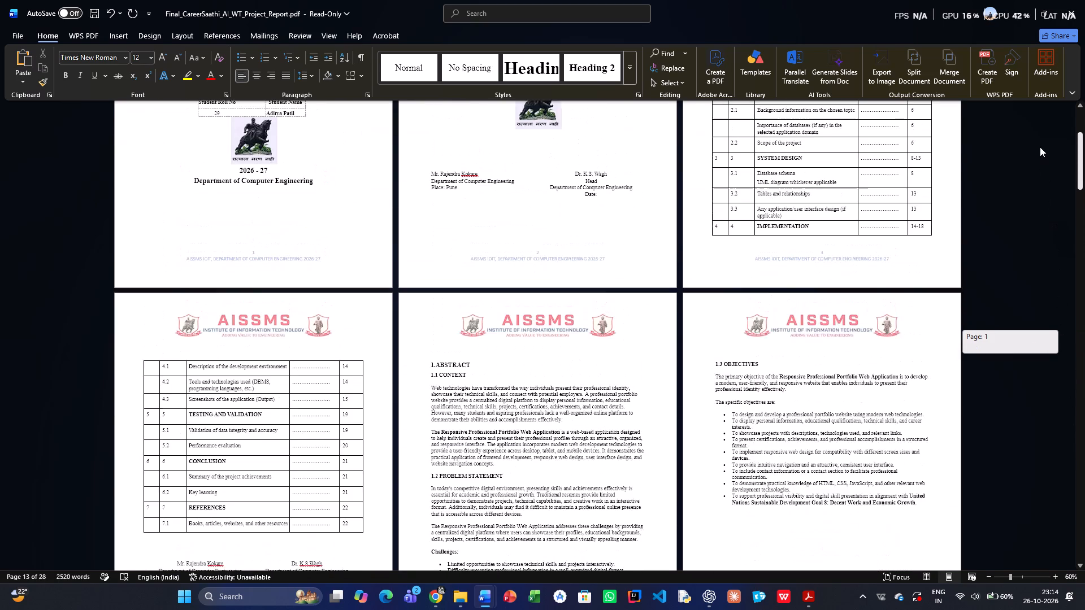
drag(1040, 147, 1012, 98)
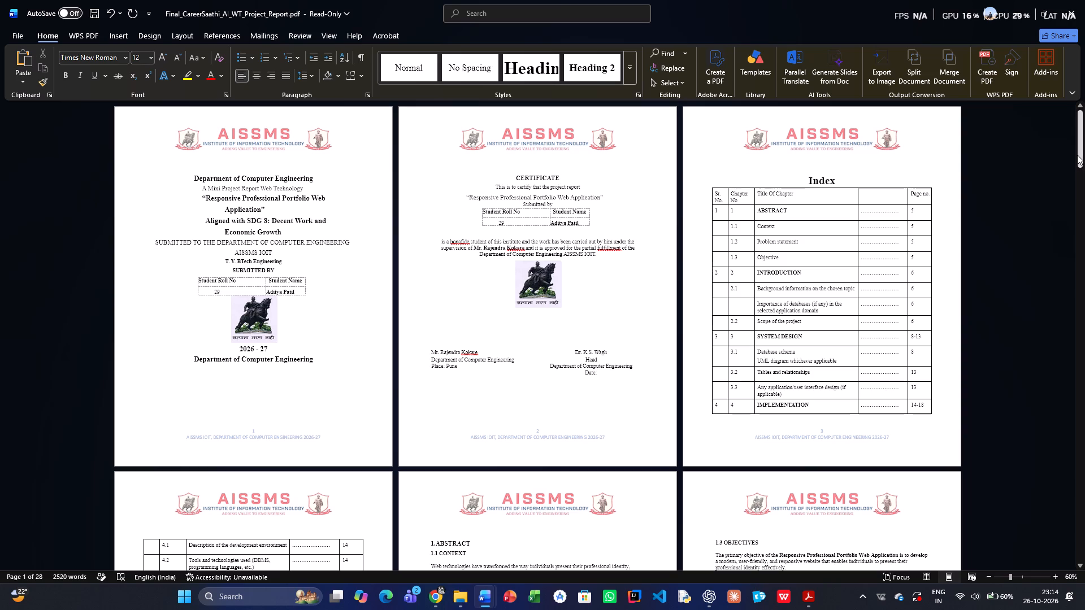
drag(1079, 146, 1084, 173)
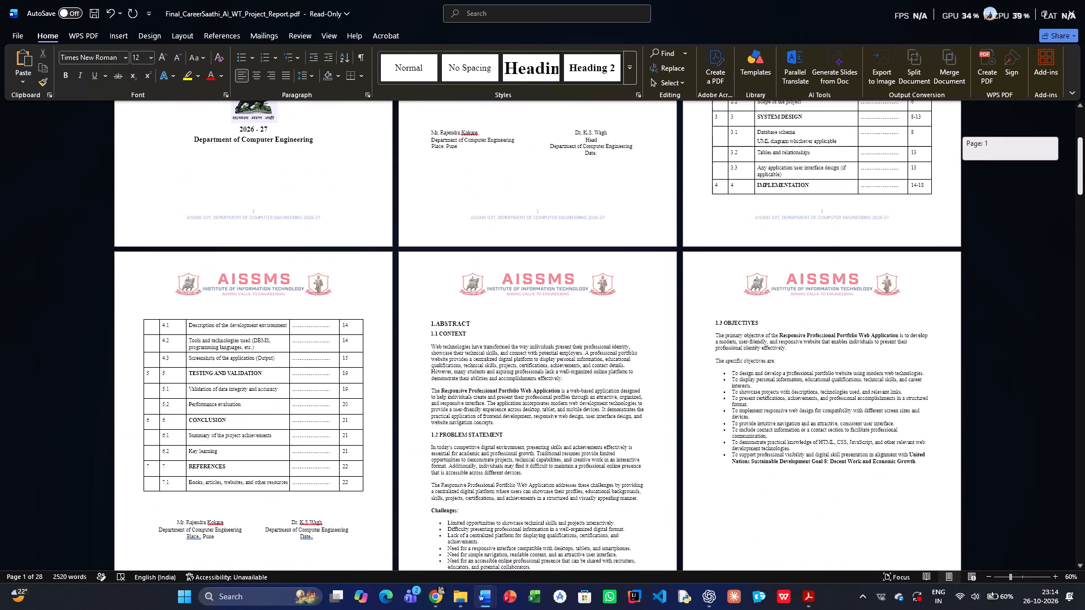
drag(1084, 173, 1084, 196)
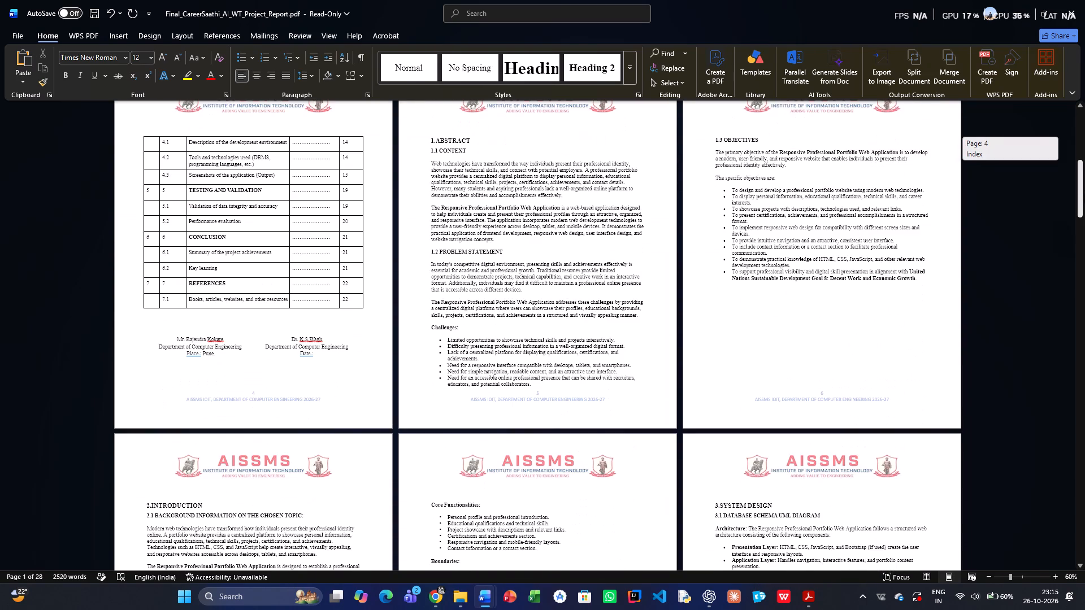
drag(1084, 196, 1084, 138)
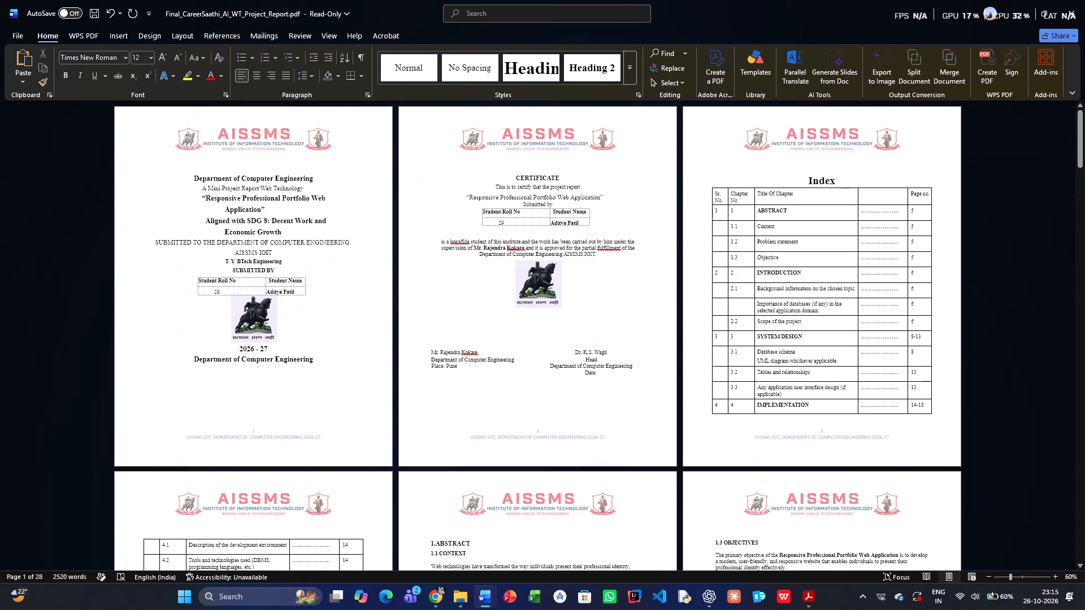
click(915, 261)
key(BackSpace)
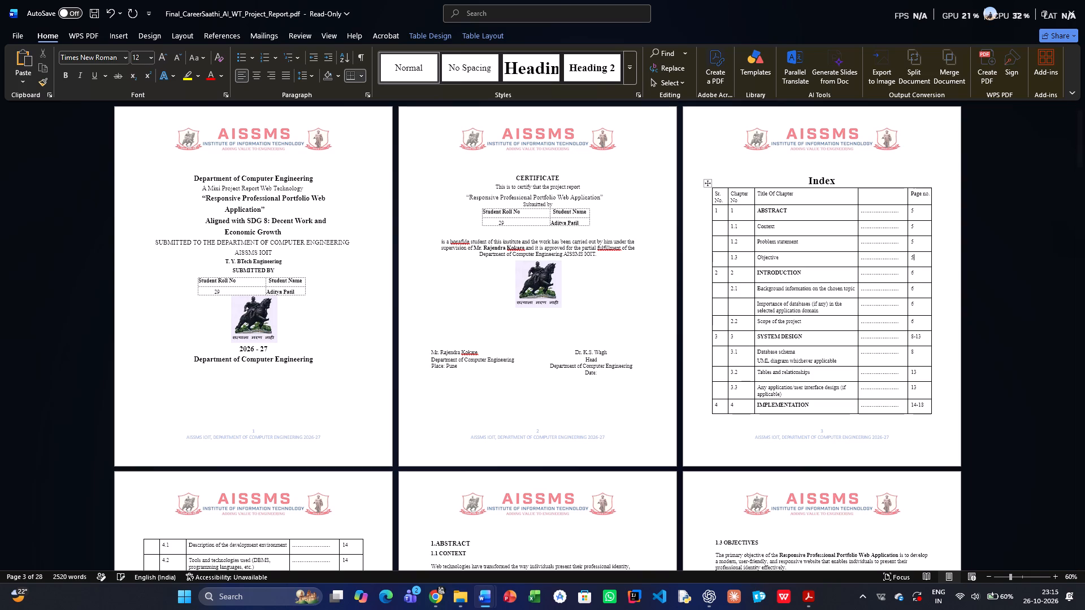
key(BackSpace)
key(6)
key(Down)
key(Down)
key(Up)
key(BackSpace)
key(7)
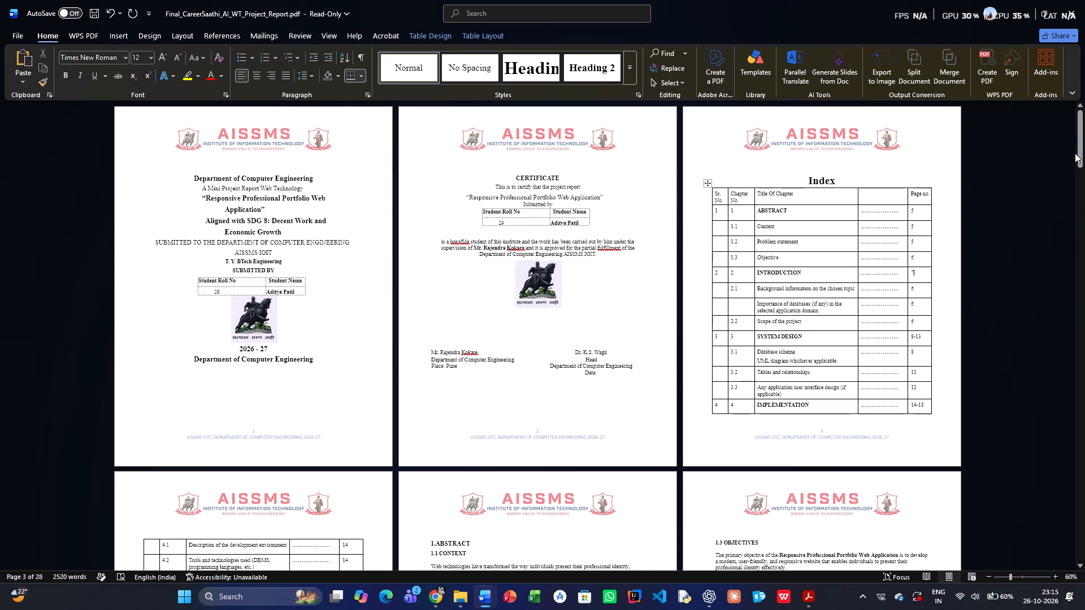
Set the index page numbers of 2.1 and its "Importance of databases" row to 7, and of 2.2 Scope of the project to 8.
click(1082, 146)
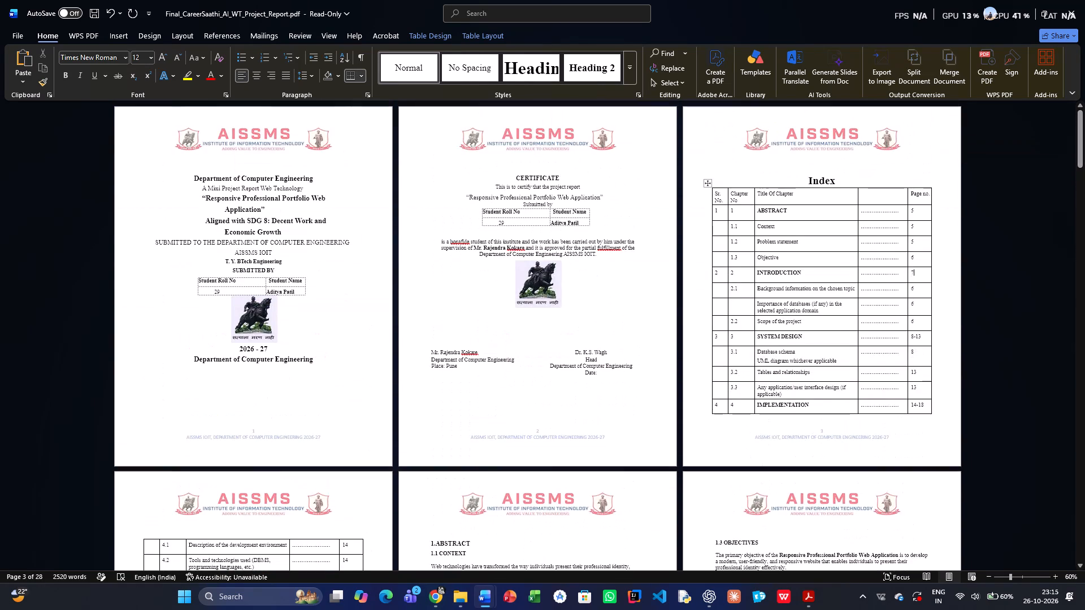
click(915, 287)
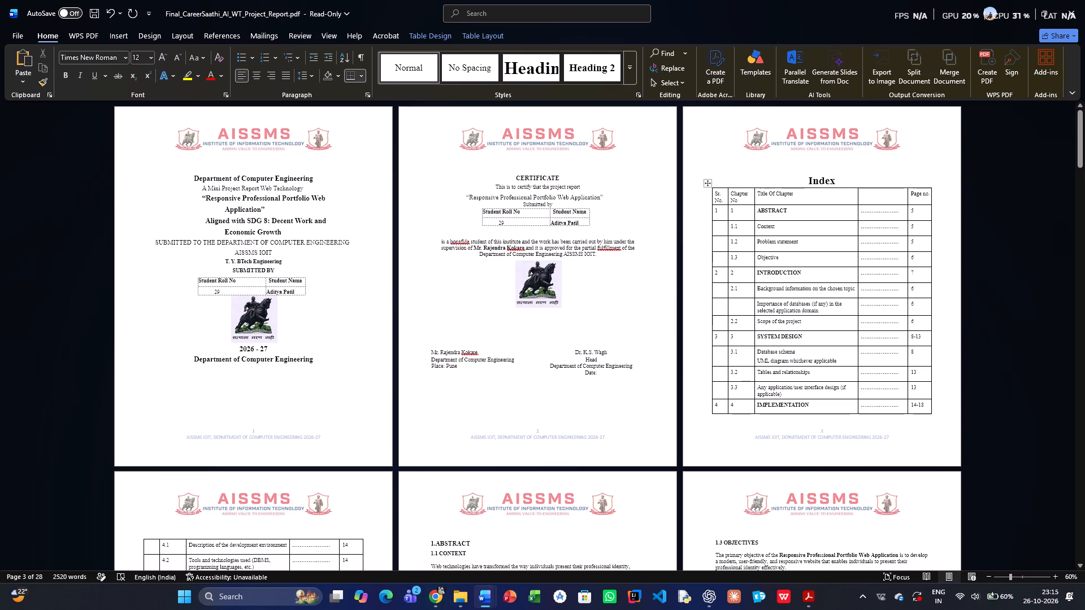
scroll(788, 319, up, 1)
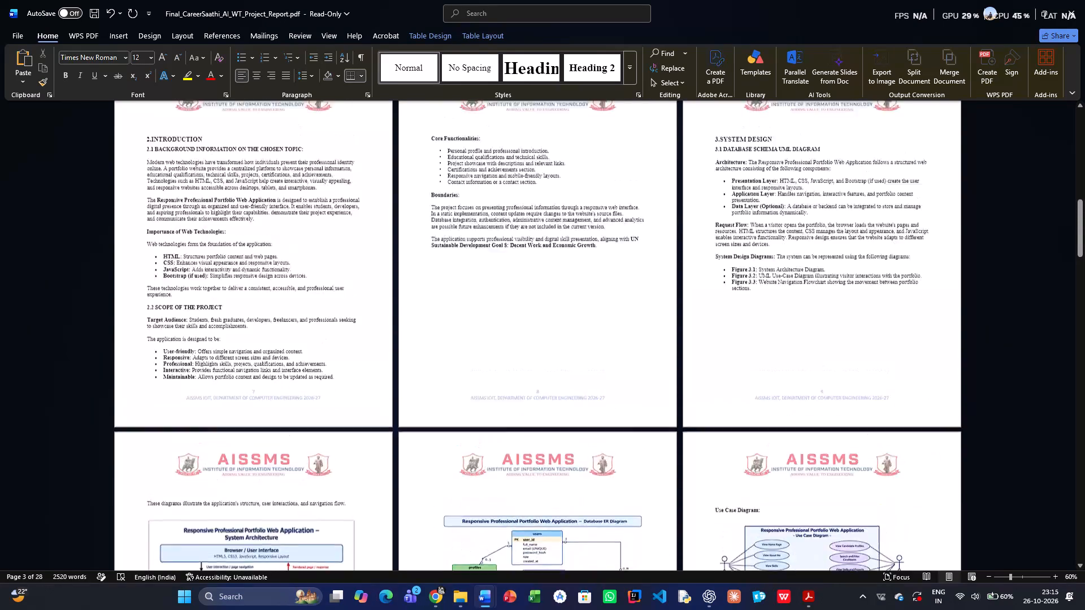
scroll(788, 319, up, 2)
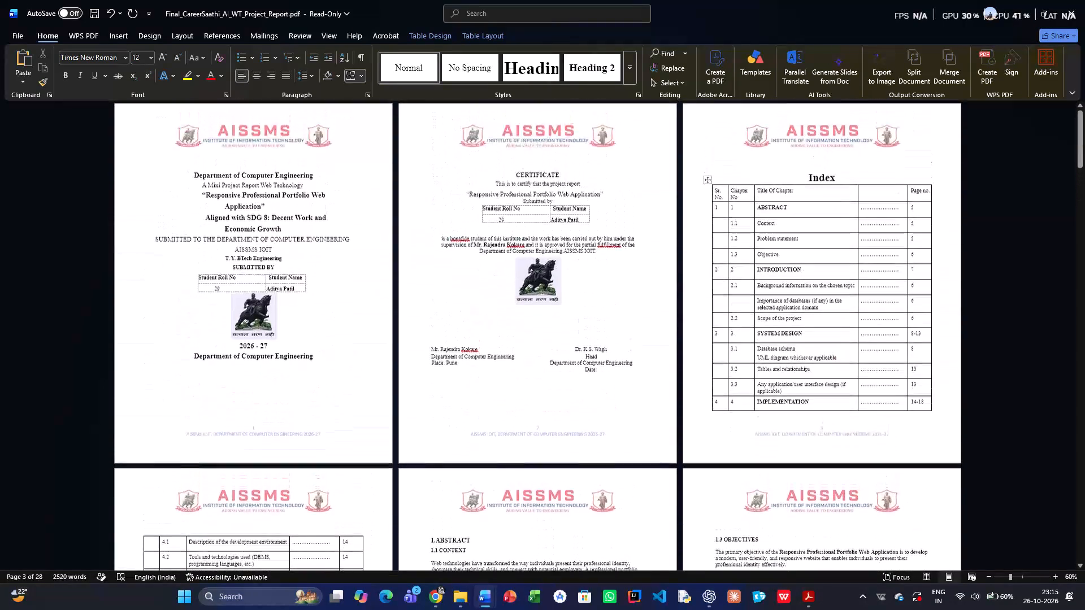
scroll(788, 319, up, 1)
key(Left)
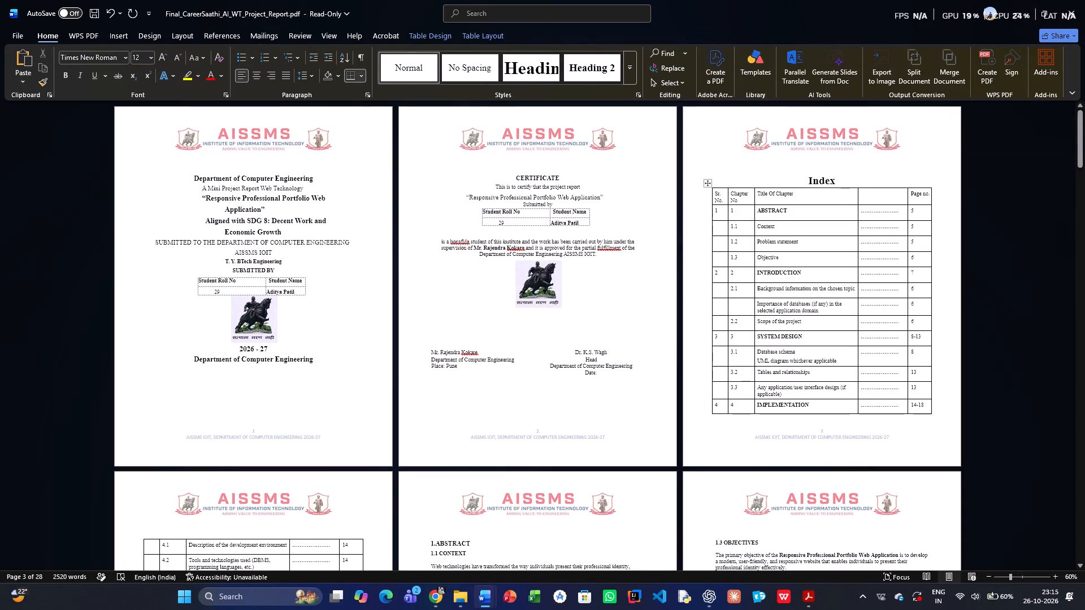
key(BackSpace)
key(7)
key(Down)
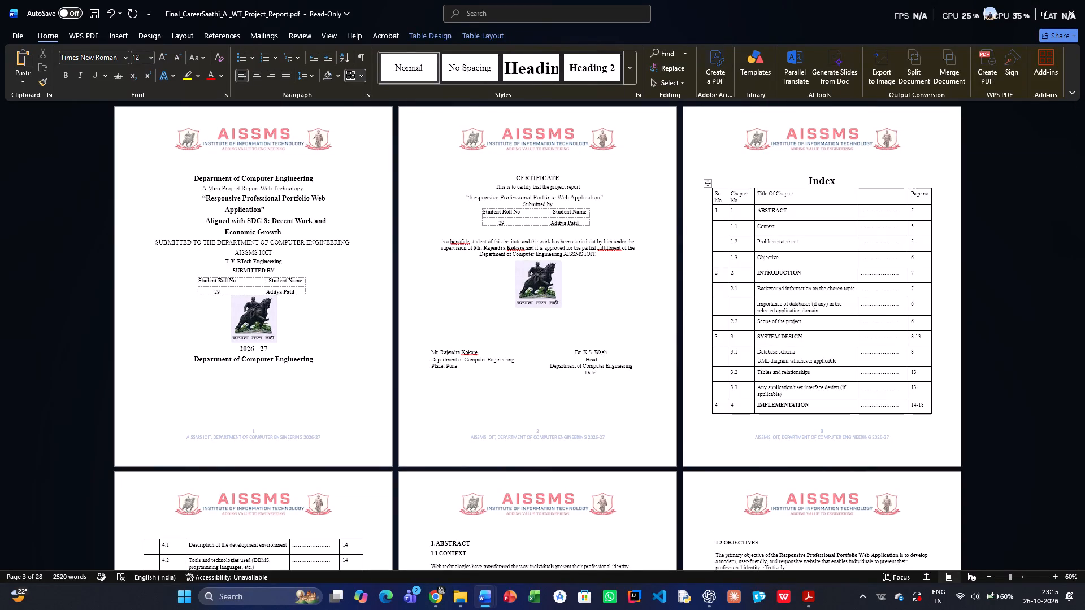
key(Down)
key(BackSpace)
key(8)
key(Up)
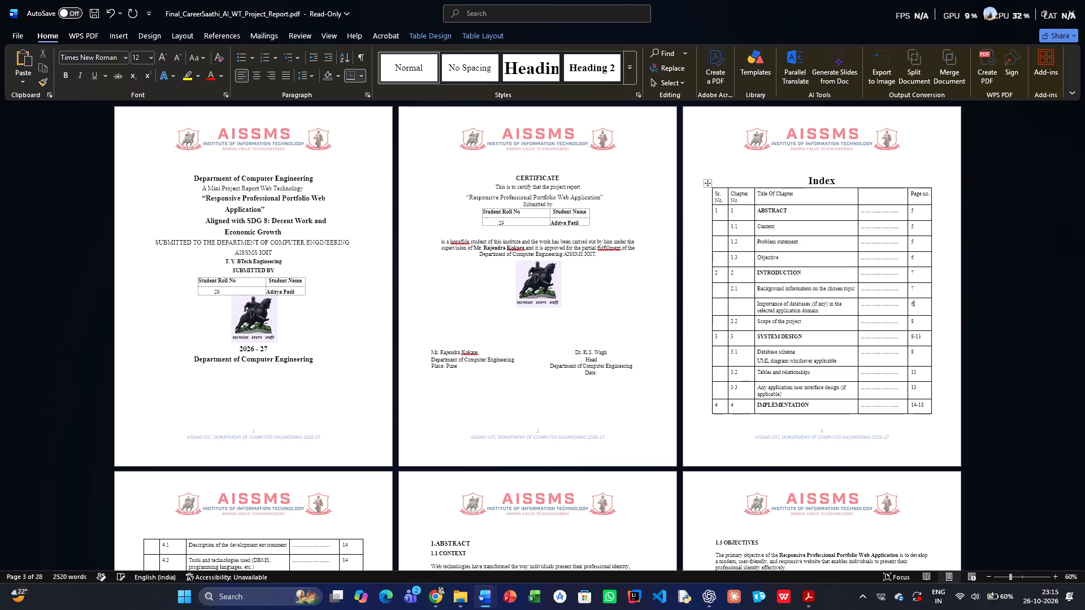
key(BackSpace)
key(7)
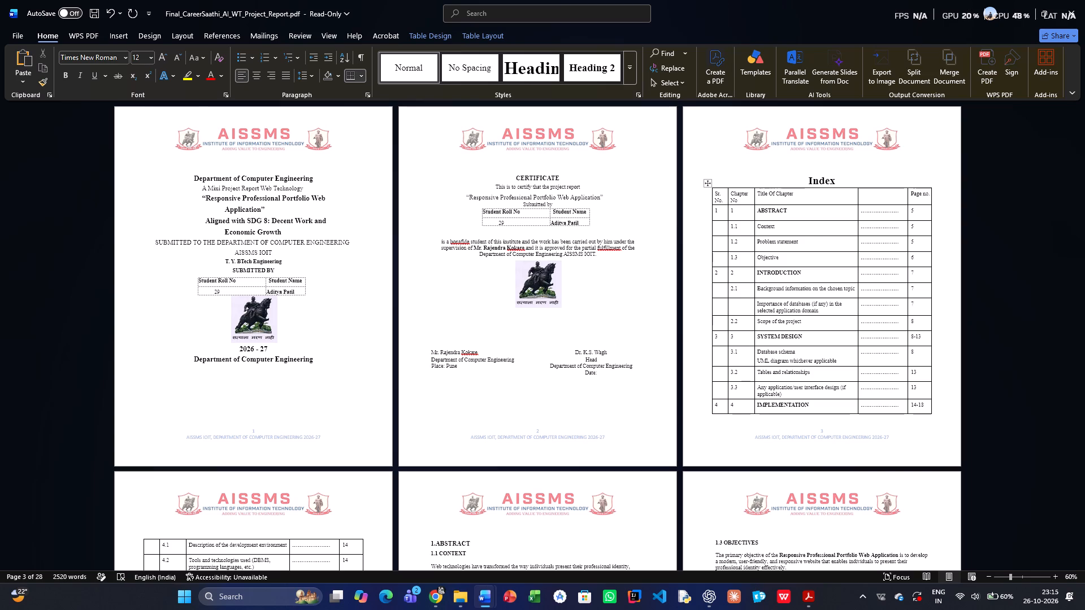
Set the index page range of chapter 3 SYSTEM DESIGN to 9-13 and the page number of 3.1 Database schema to 9.
click(922, 335)
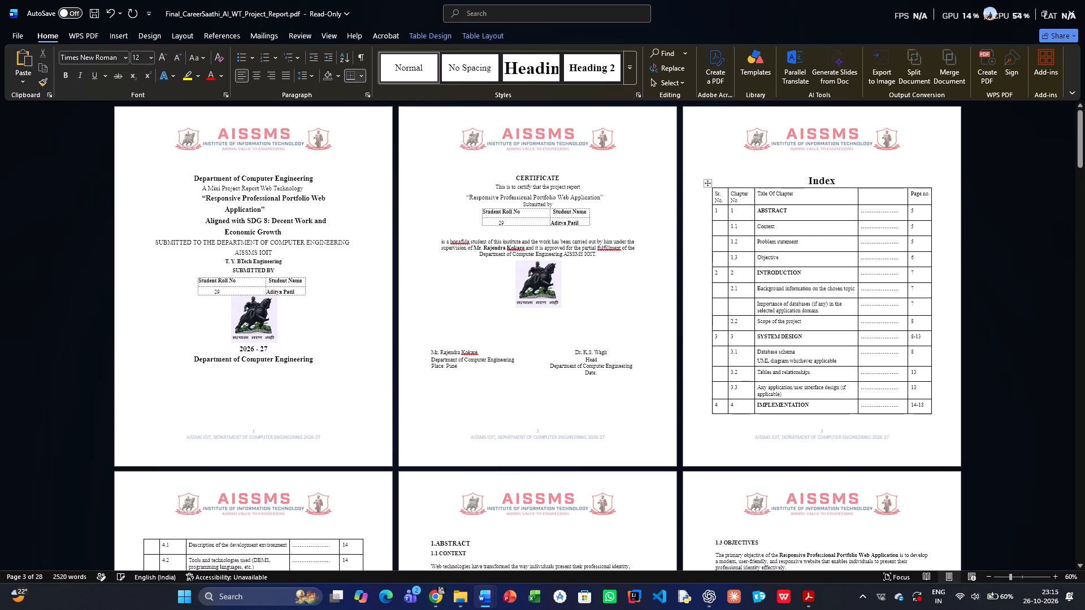
click(914, 335)
key(BackSpace)
key(9)
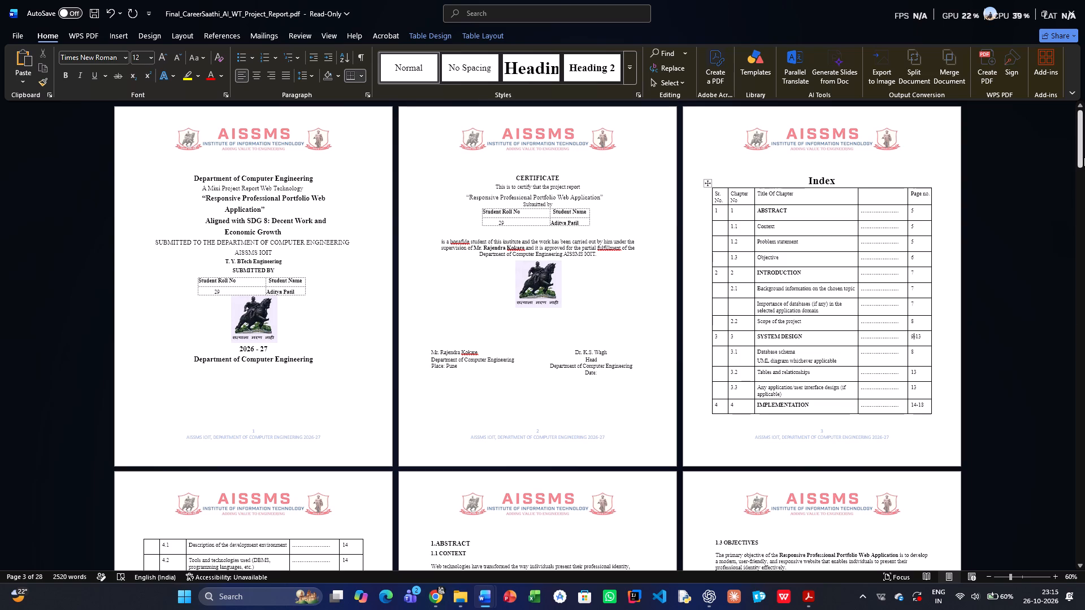
click(913, 351)
key(BackSpace)
key(9)
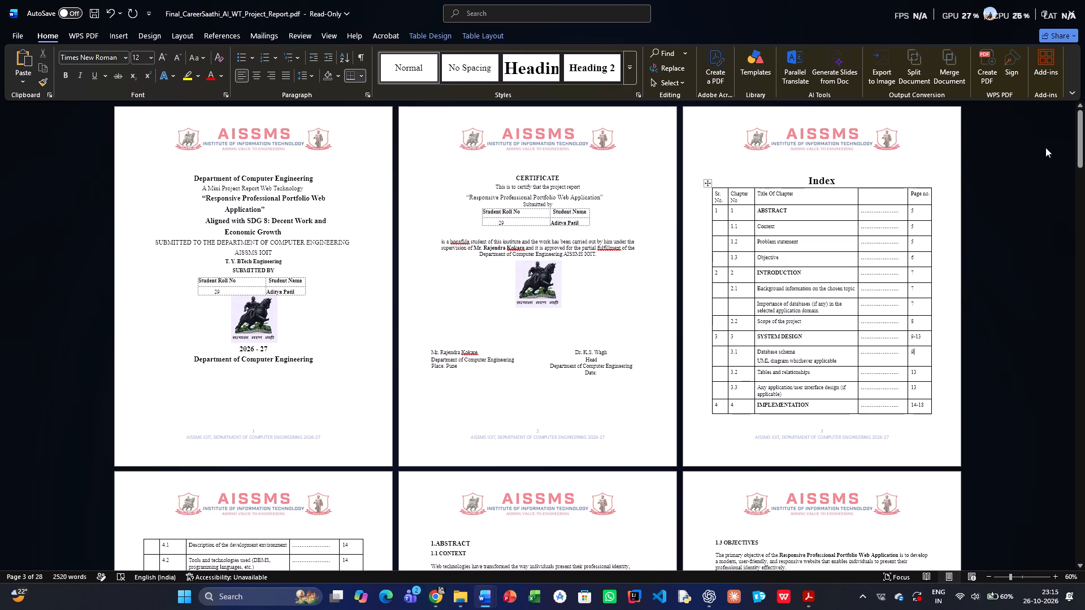
In the index table, set the page number of 3.3 user interface design to 15 and of 3.2 Tables and relationships to 14.
drag(1080, 144, 1076, 302)
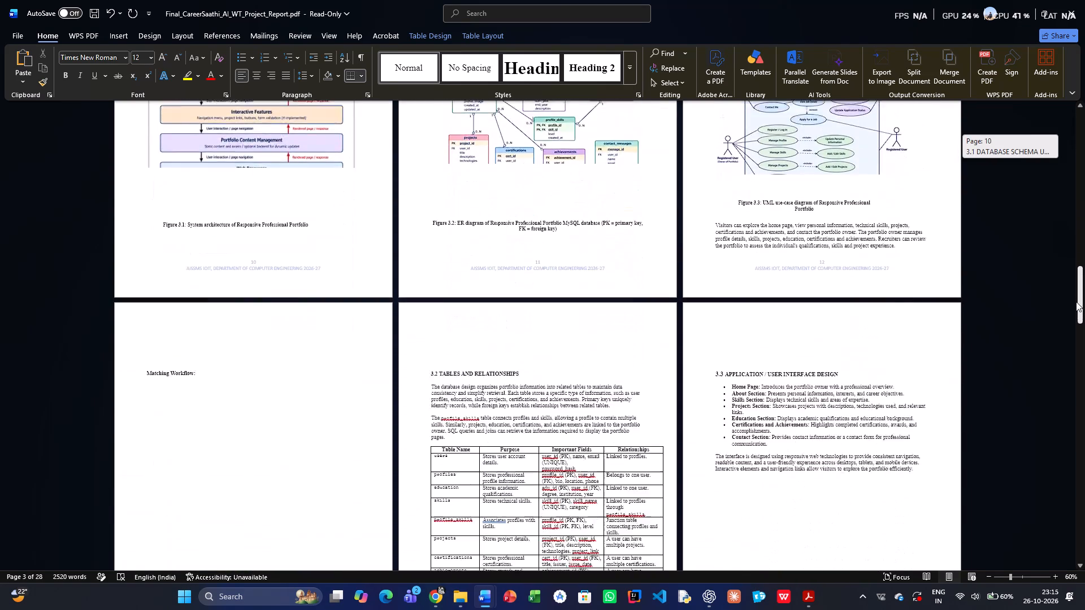
drag(1076, 302, 1075, 321)
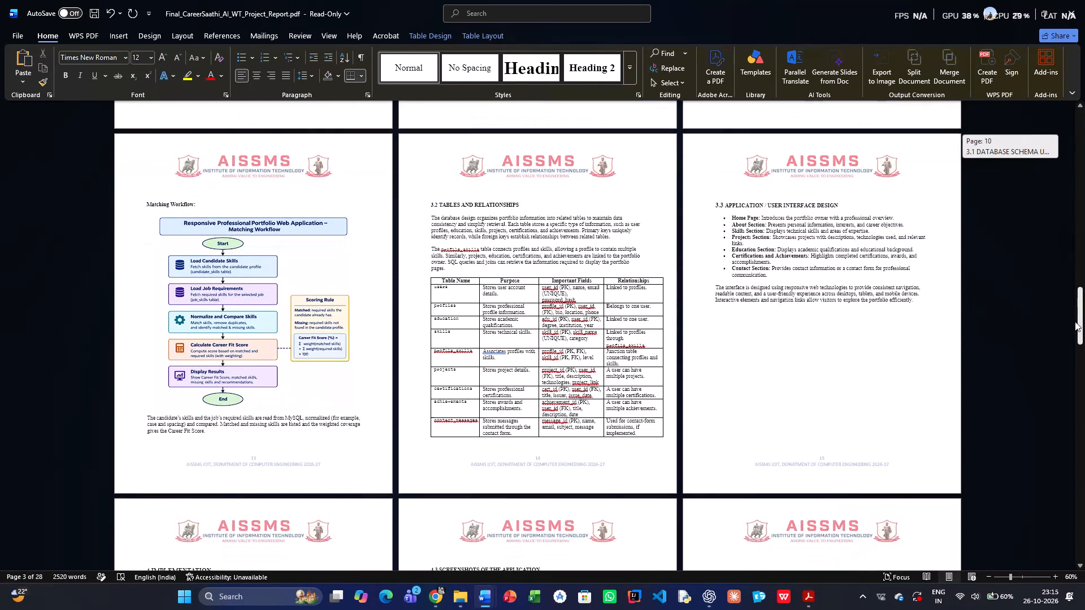
drag(1075, 321, 1071, 327)
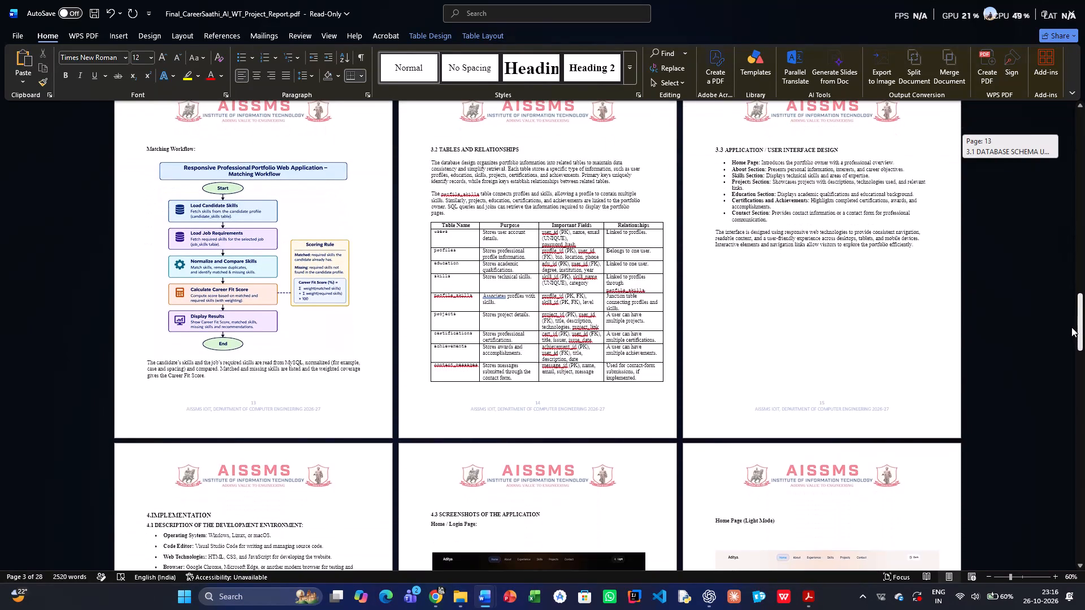
drag(1071, 327, 1073, 338)
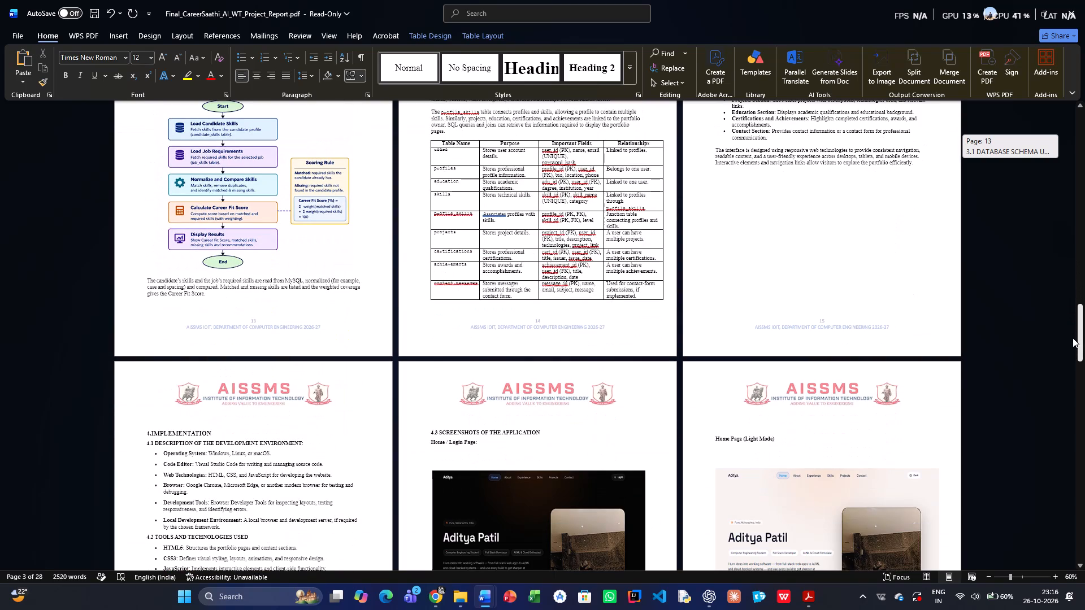
drag(1073, 338, 1057, 158)
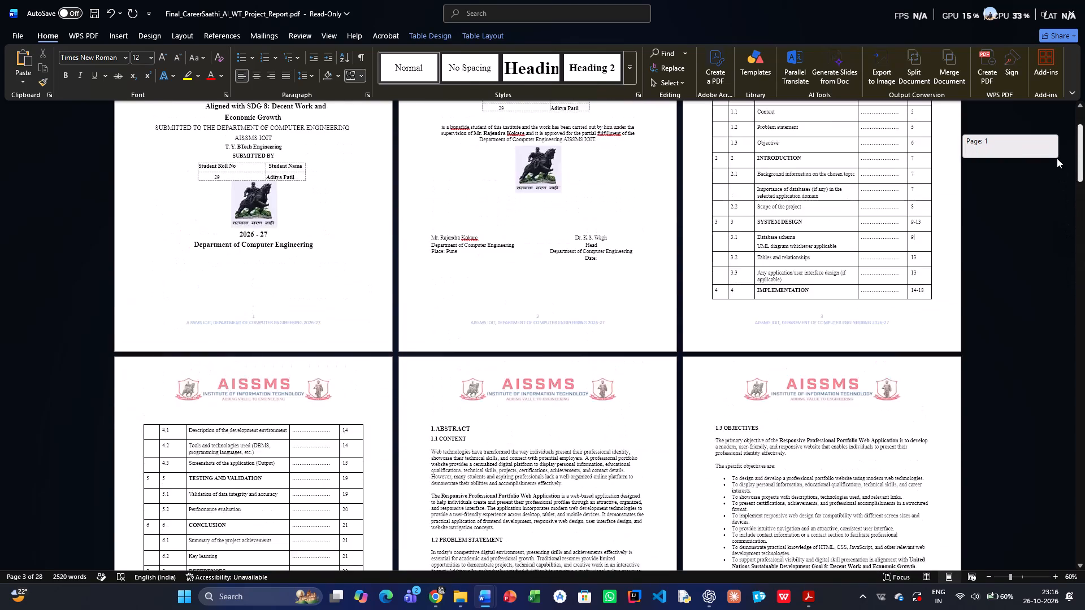
drag(1057, 158, 1057, 152)
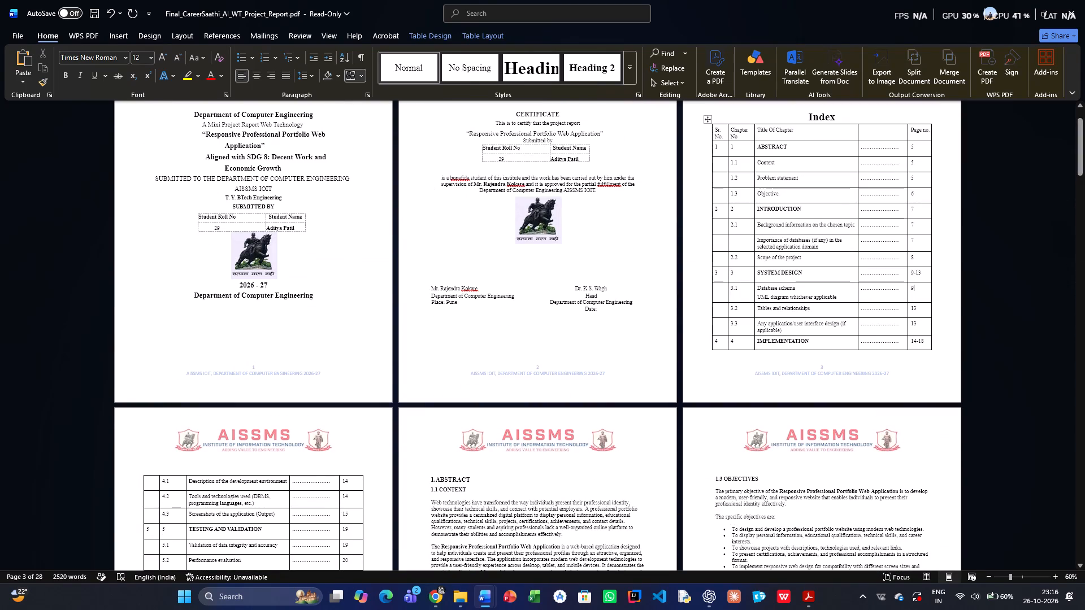
click(917, 323)
key(Left)
key(BackSpace)
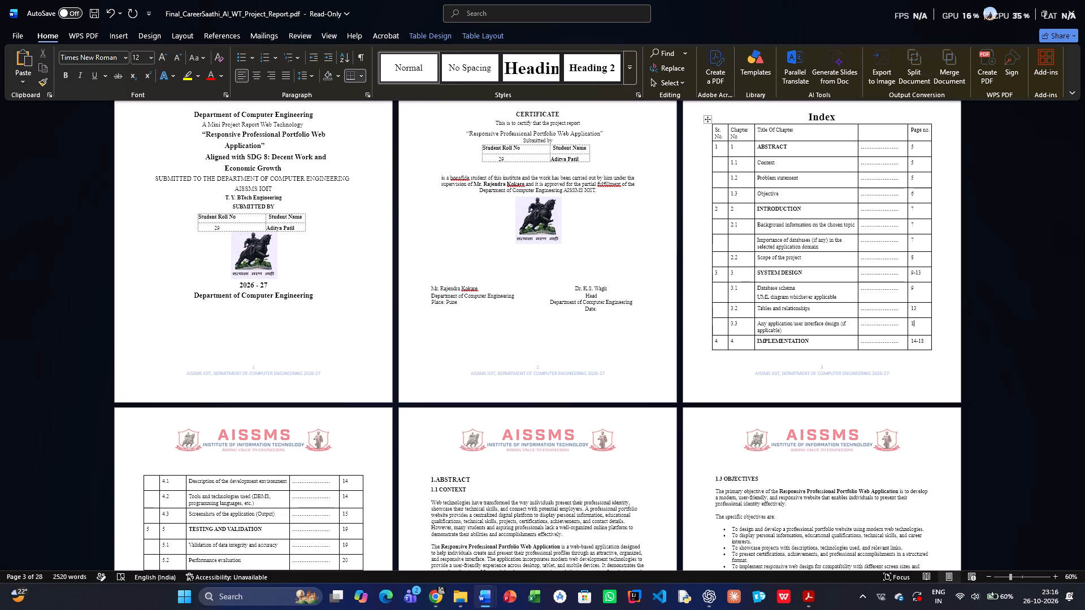
key(5)
key(Up)
key(BackSpace)
key(4)
Set the index page range of chapter 3 SYSTEM DESIGN to 9-15.
key(Up)
key(Up)
key(Up)
key(Down)
key(Right)
key(Right)
key(BackSpace)
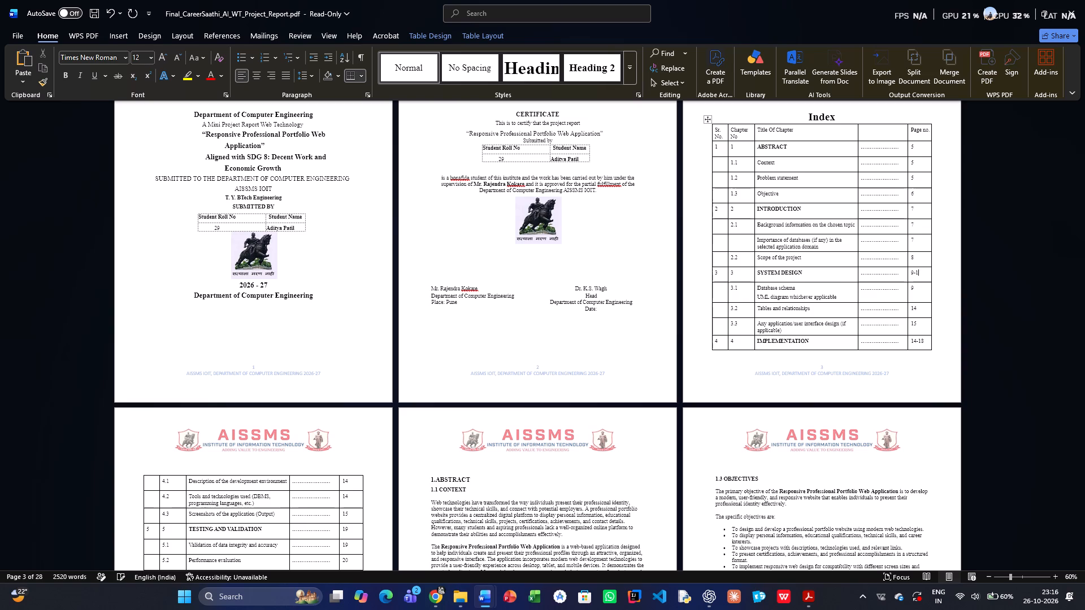
key(5)
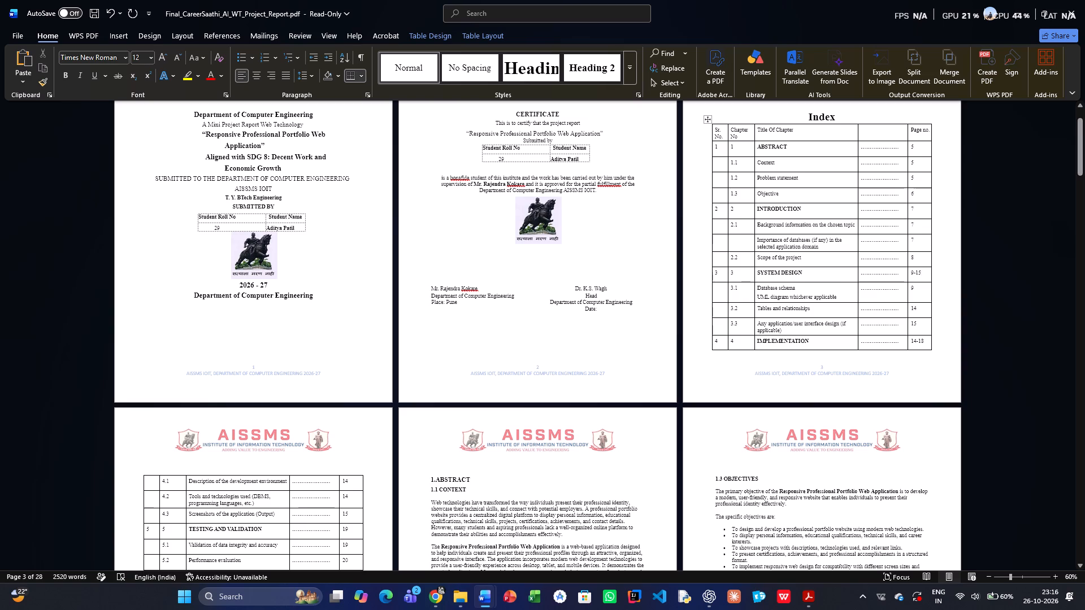
Set the index page range of chapter 4 IMPLEMENTATION to 16-24, matching the chapter's pages in the report.
click(914, 339)
key(Right)
key(BackSpace)
key(6)
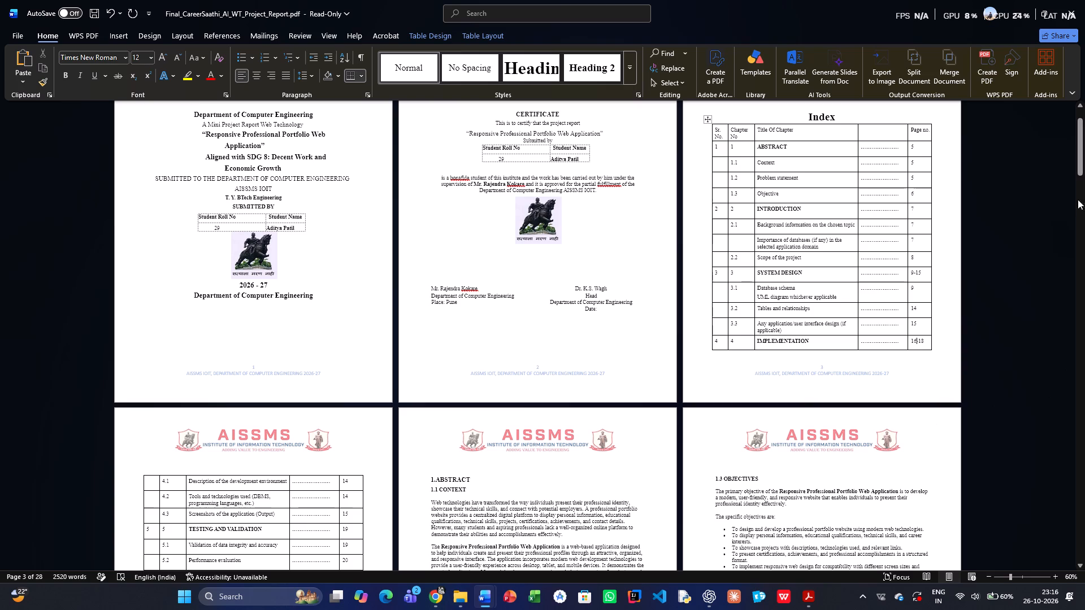
drag(1078, 163, 1084, 335)
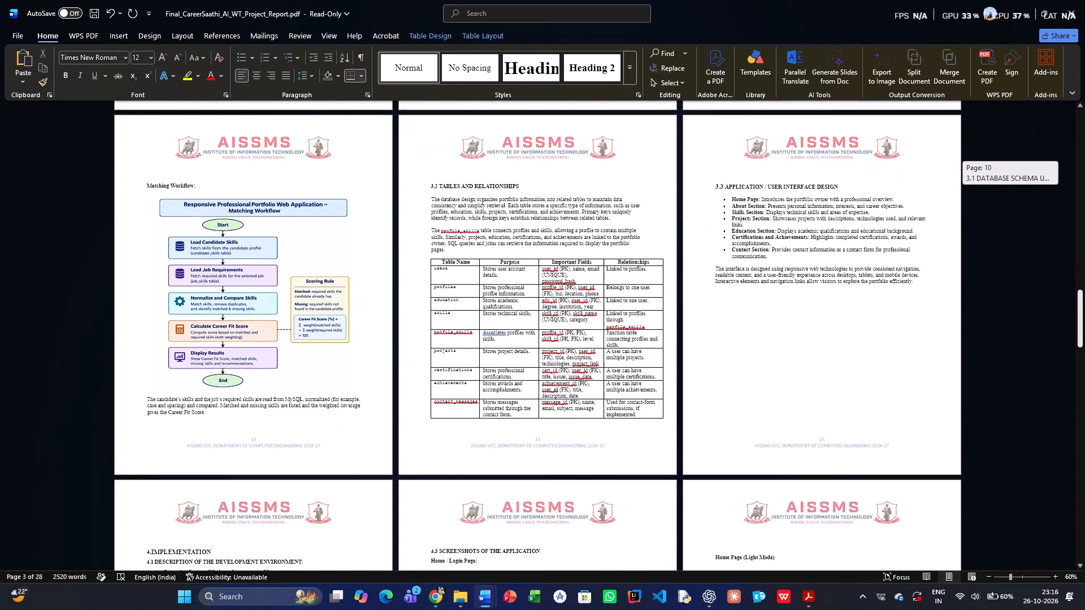
drag(1084, 335, 1083, 372)
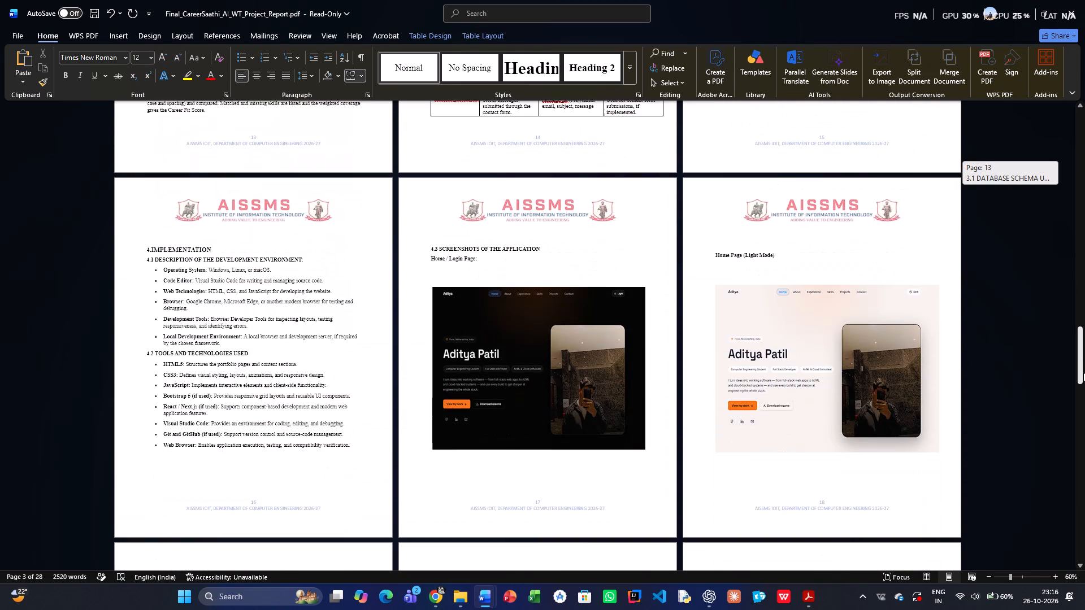
drag(1083, 372, 1084, 452)
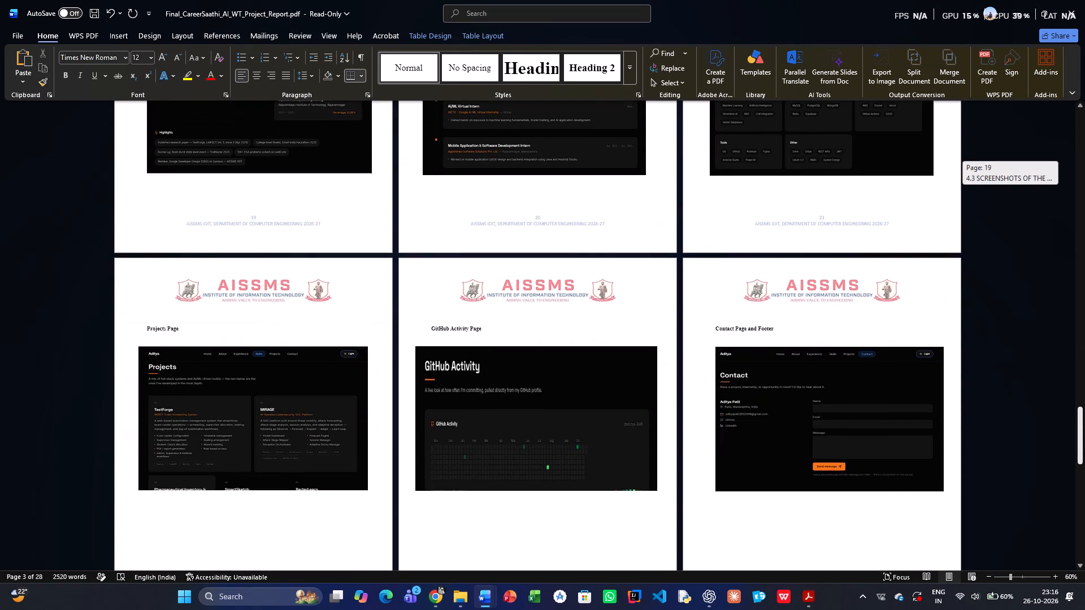
drag(1084, 452, 1084, 480)
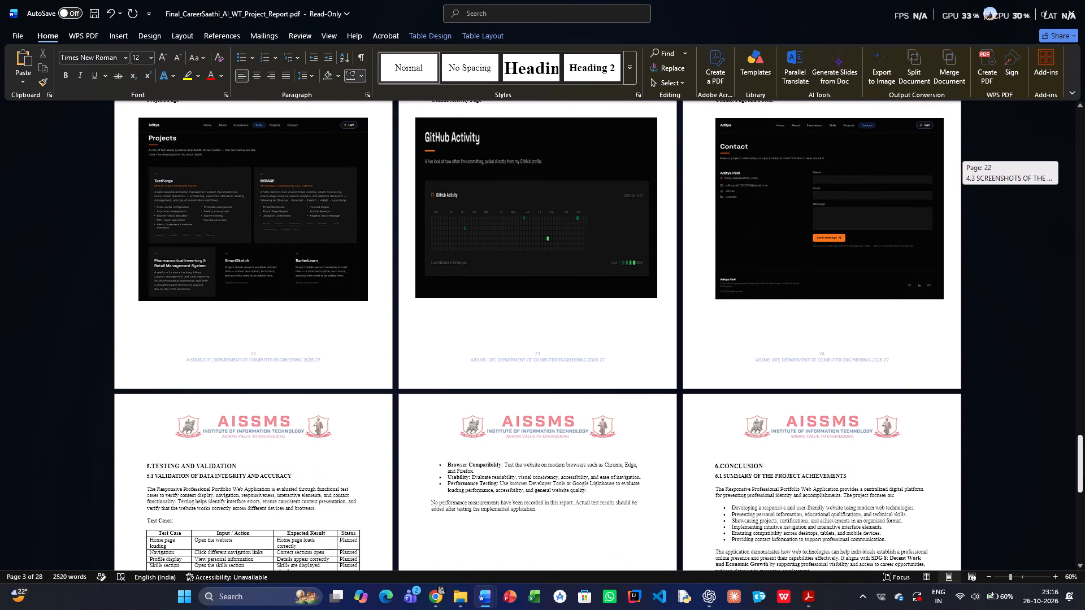
drag(1084, 480, 1067, 262)
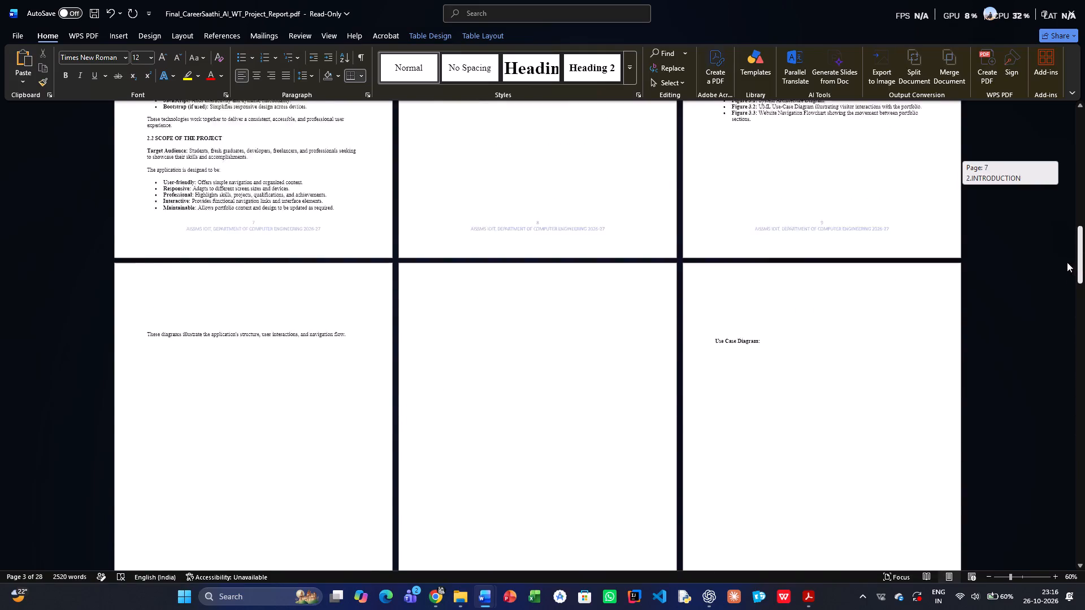
drag(1067, 262, 1067, 141)
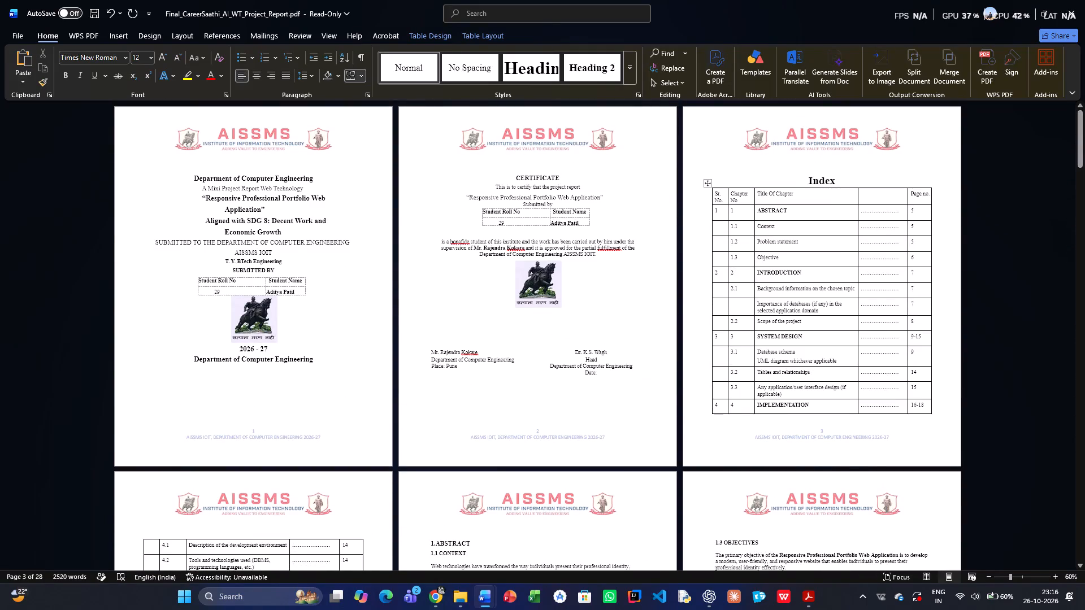
click(922, 404)
key(Right)
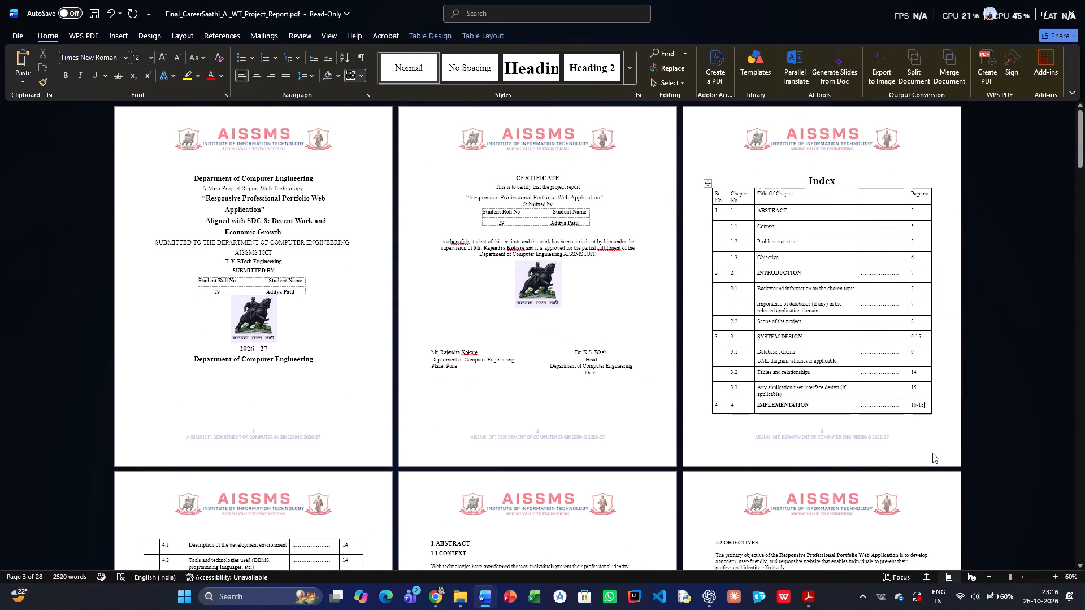
key(BackSpace)
key(BackSpace)
text(24)
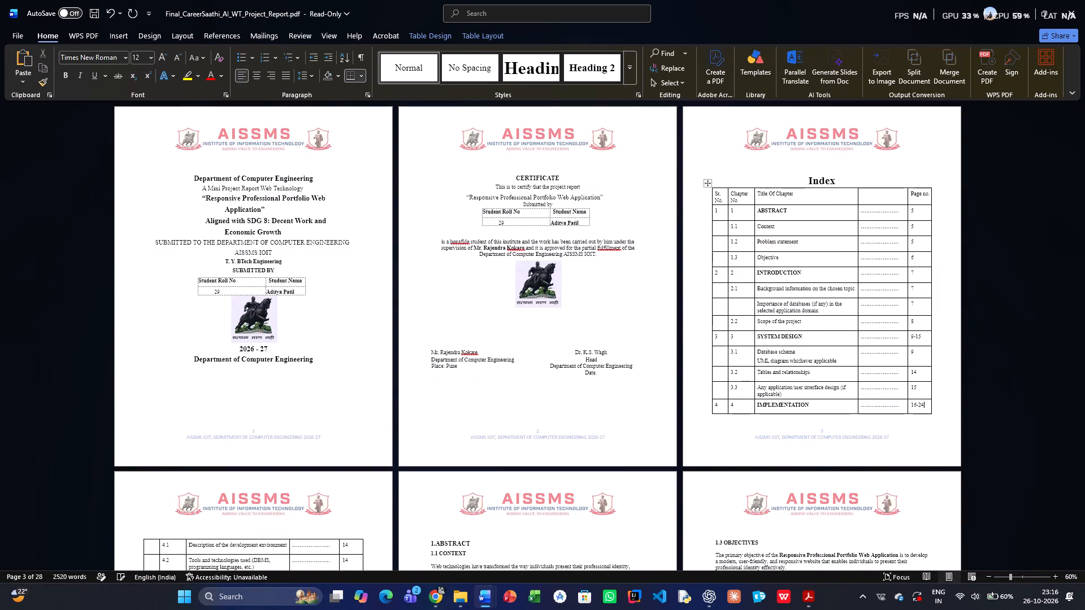
Set the index page number of 4.1 Description of the development environment to 16 and of 4.2 Tools and technologies used to 17.
drag(1080, 159, 1081, 169)
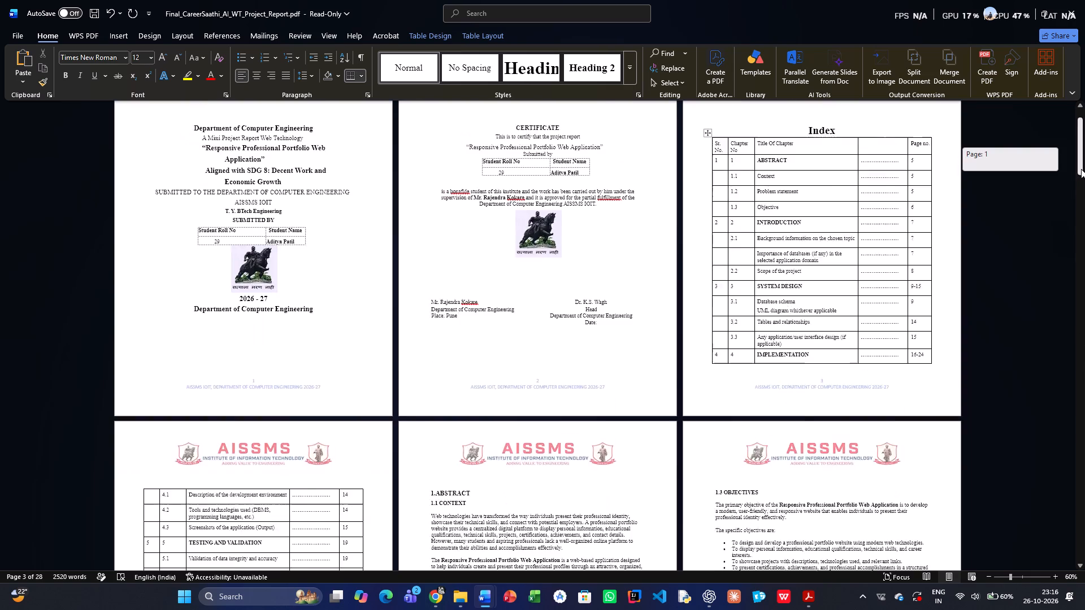
drag(1081, 169, 1084, 194)
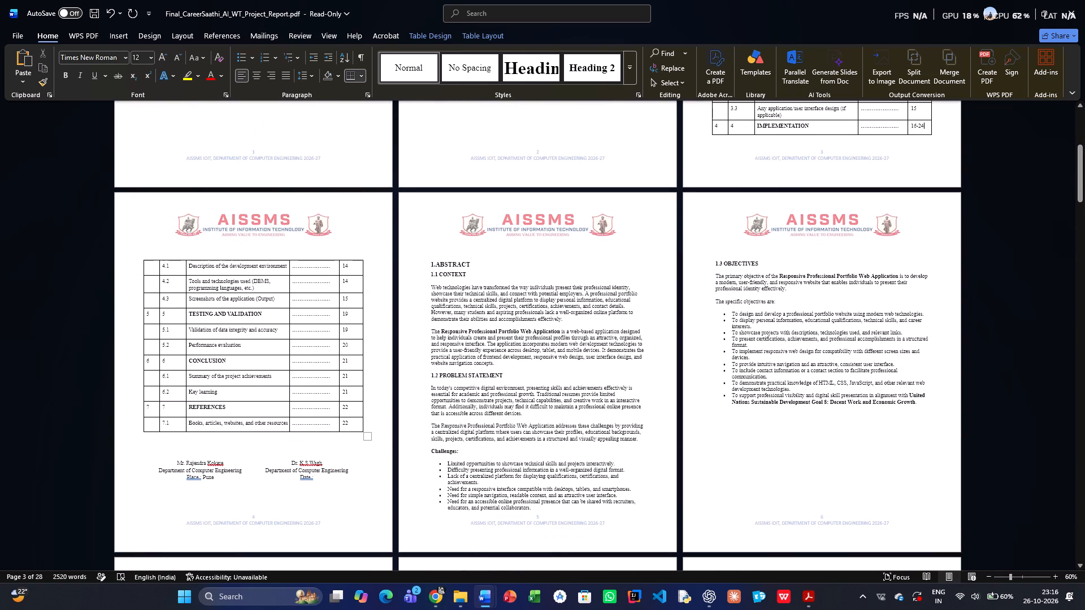
click(349, 264)
key(Left)
key(BackSpace)
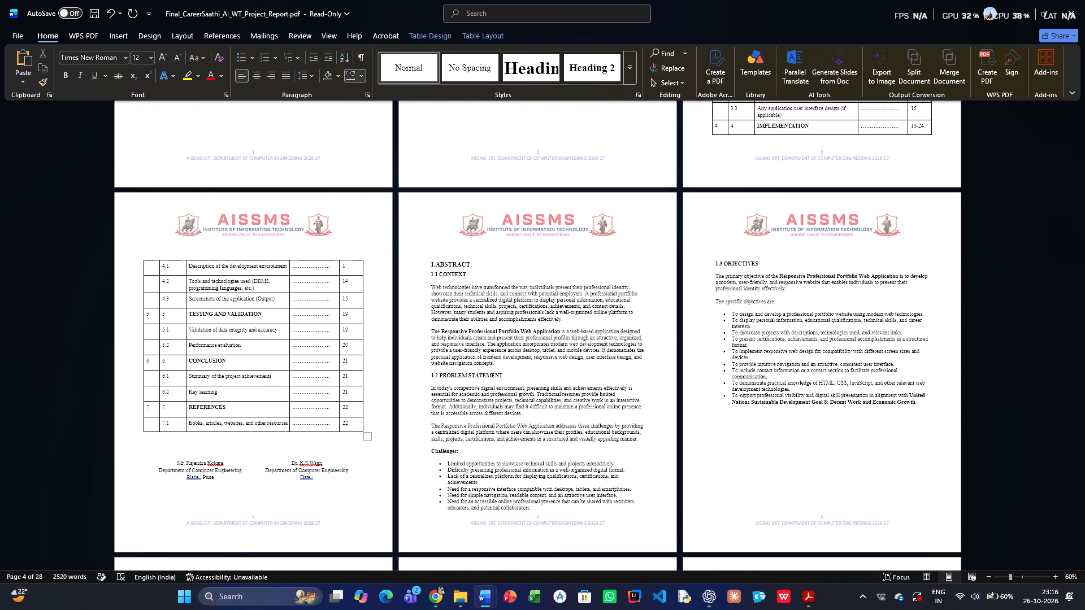
key(6)
key(Down)
key(BackSpace)
key(7)
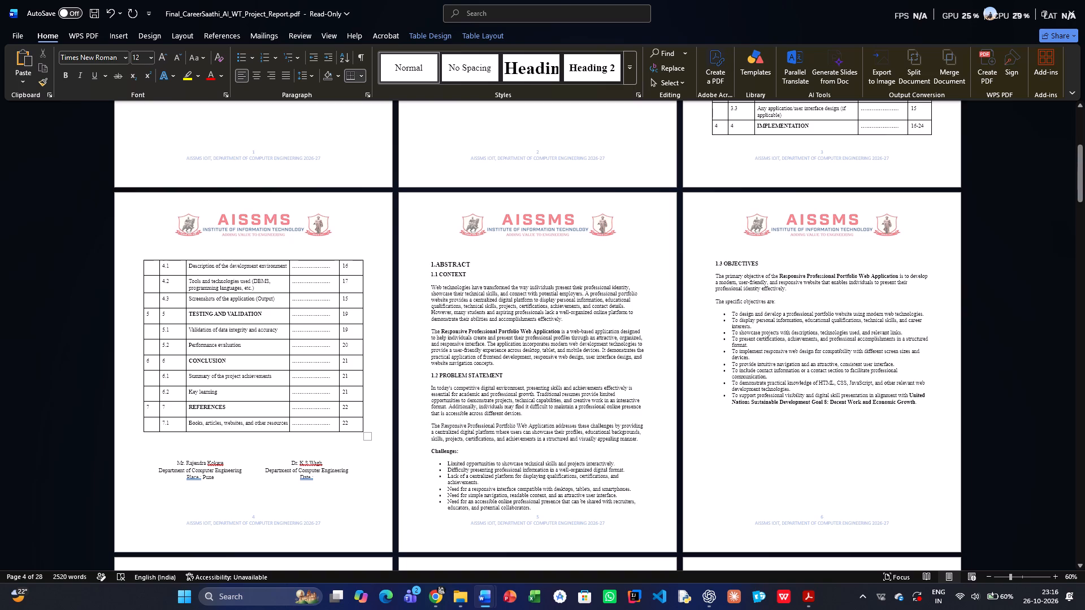
Set the index page number of 4.3 Screenshots of the application to 24 and of chapter 5 TESTING AND VALIDATION to 25.
click(346, 298)
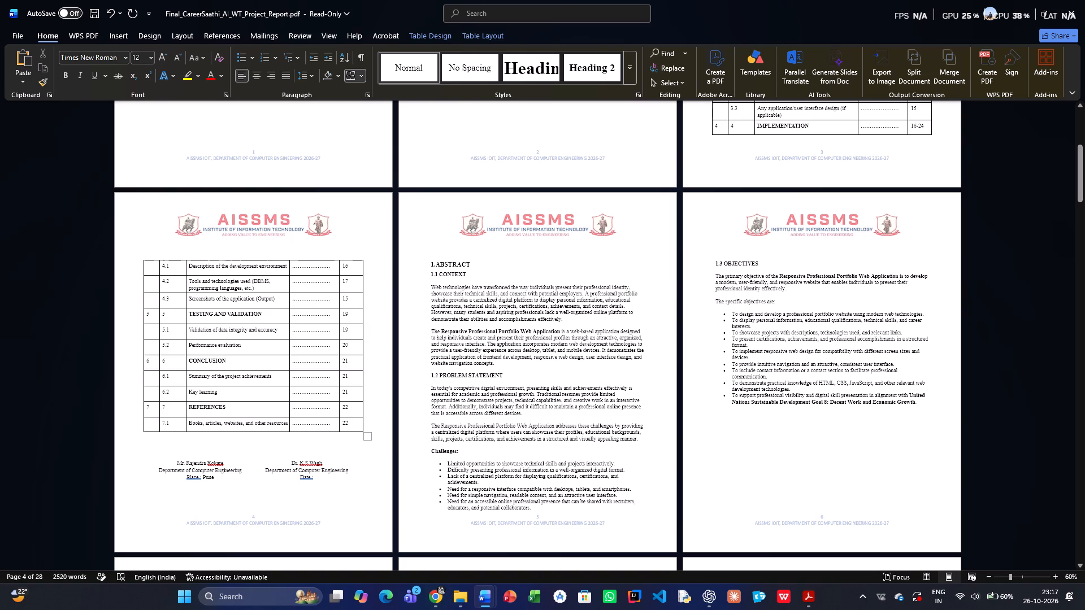
key(Right)
key(BackSpace)
key(BackSpace)
text(24)
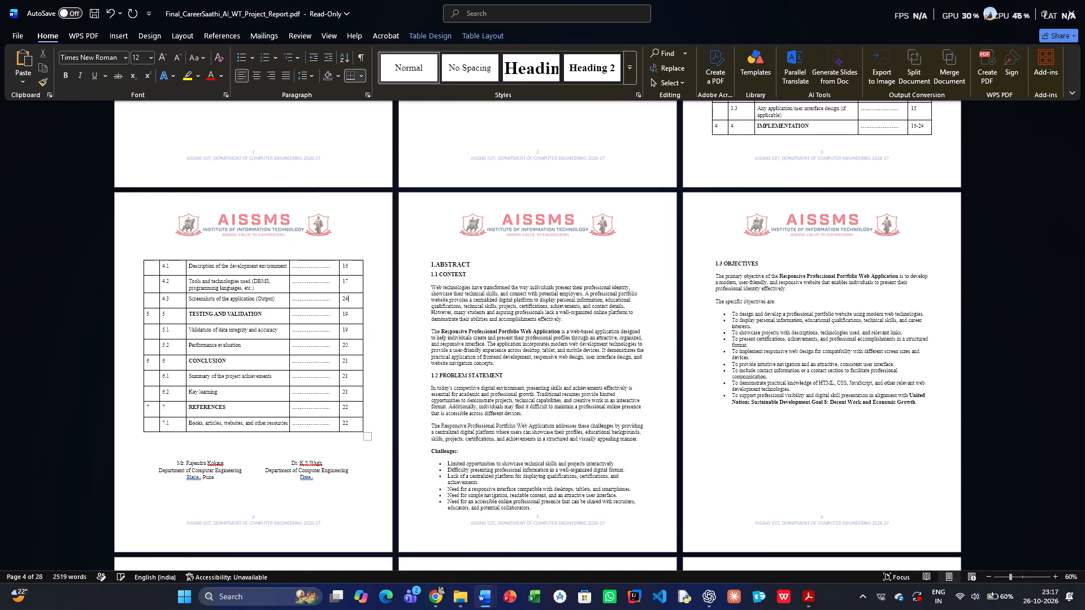
click(348, 315)
key(BackSpace)
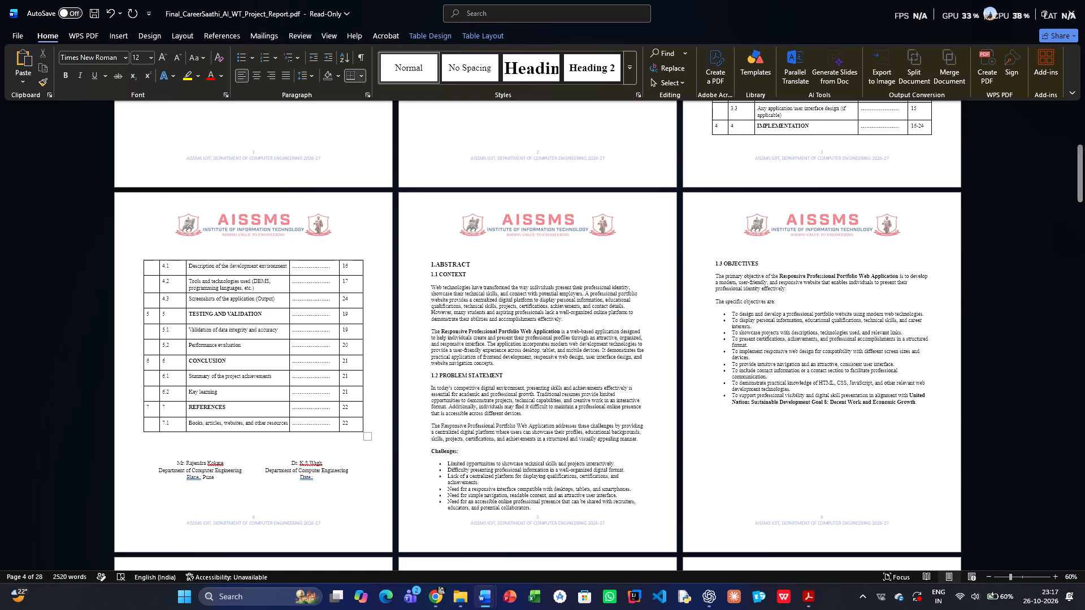
key(BackSpace)
text(25)
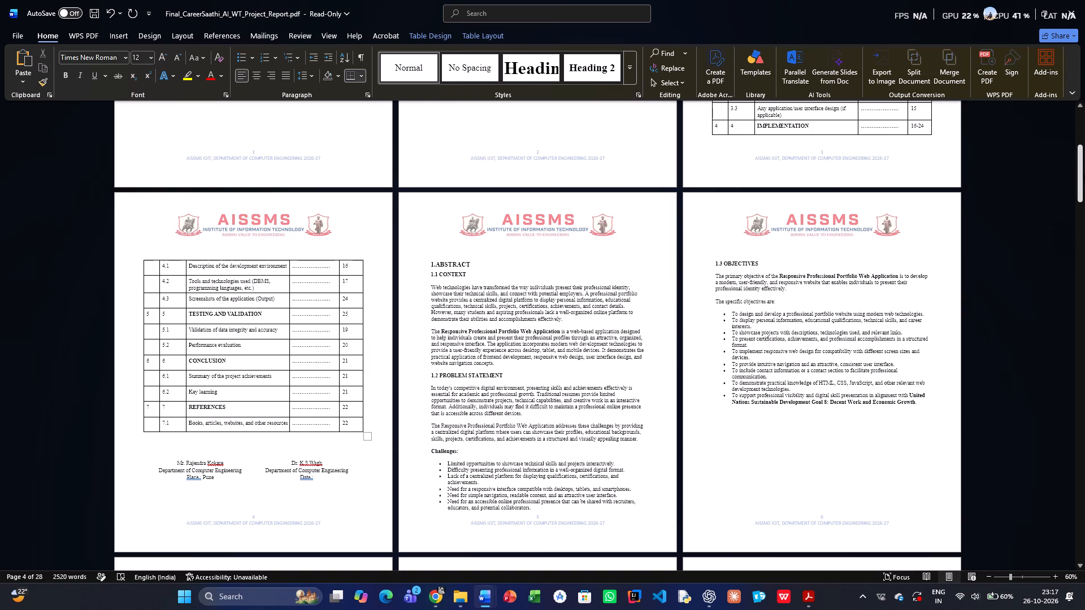
Set the index page number of 5.1 Validation of data integrity and accuracy to 25 and of 5.2 Performance evaluation to 26.
drag(1079, 182, 1070, 504)
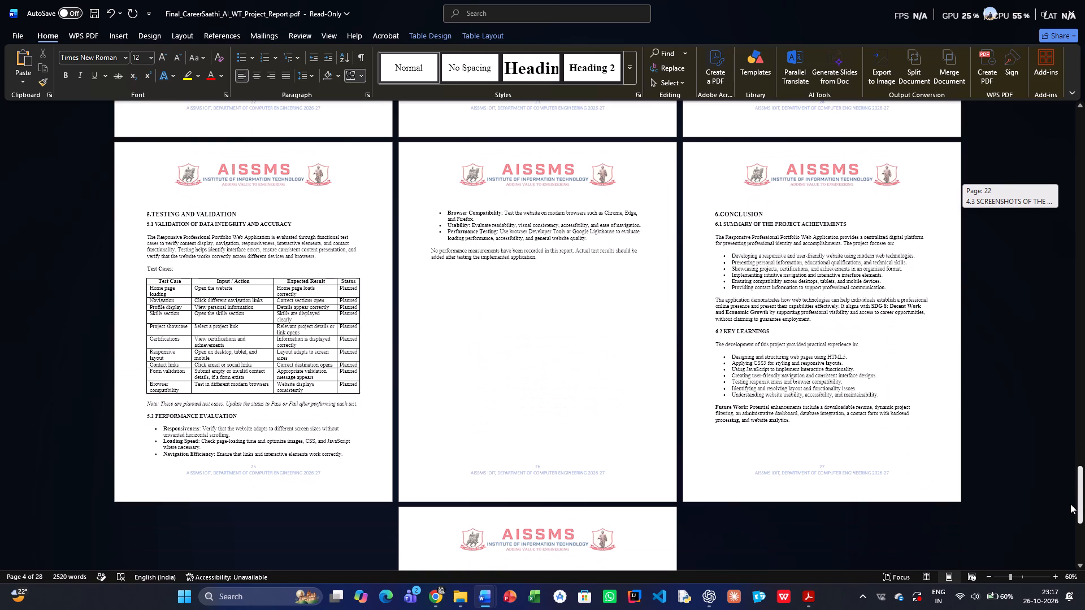
drag(1070, 504, 1070, 491)
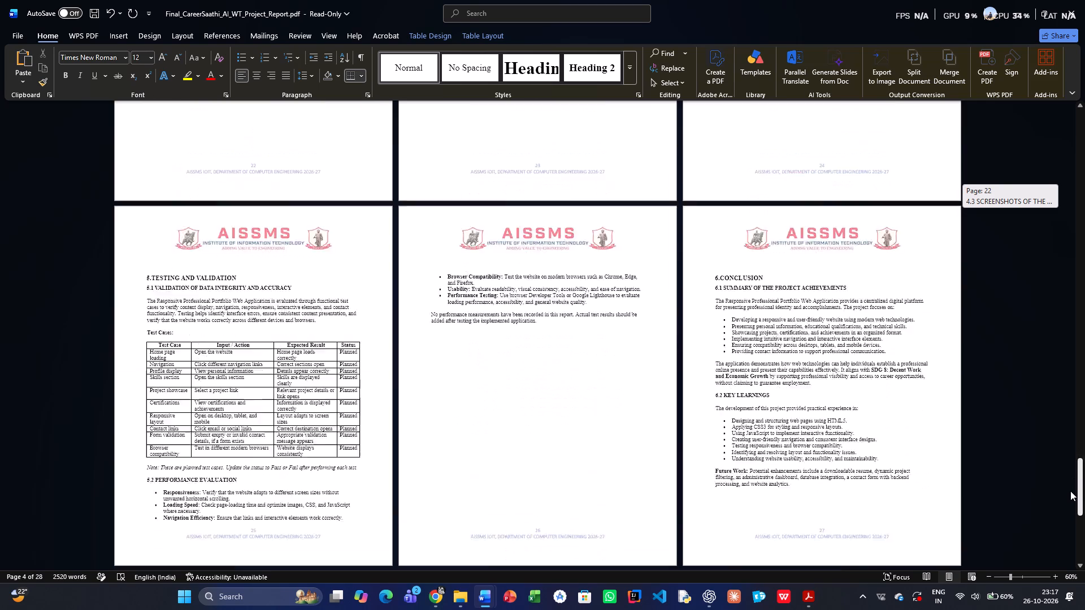
drag(1070, 491, 1060, 287)
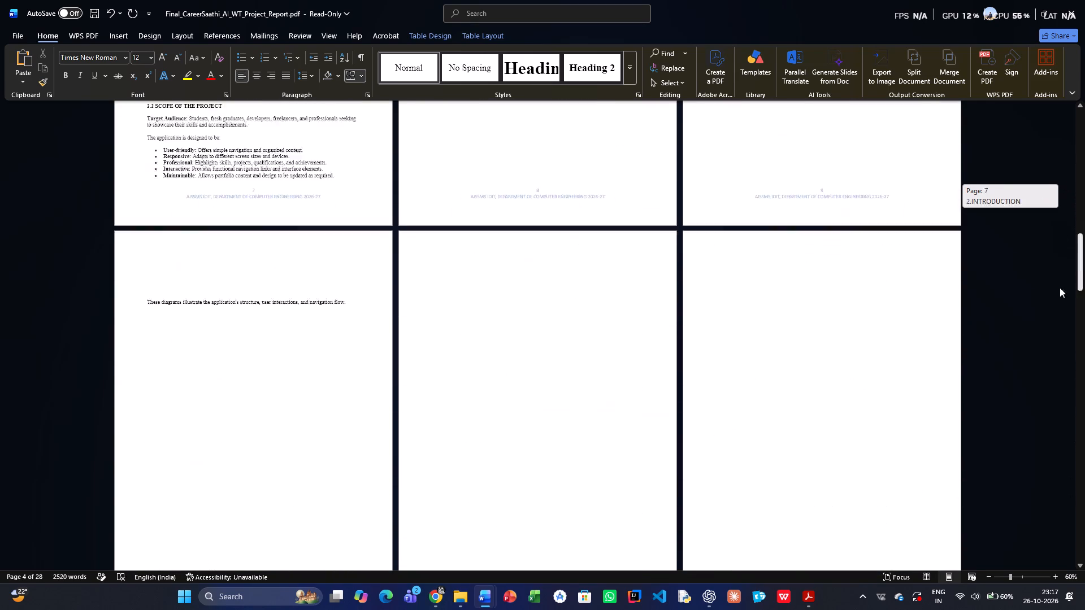
drag(1060, 287, 1082, 503)
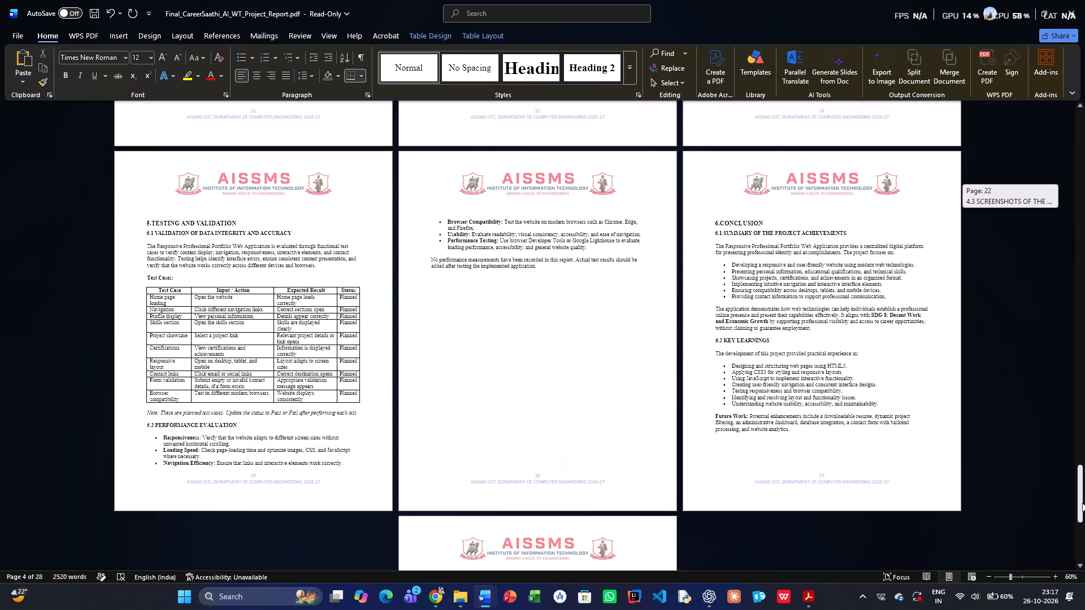
drag(1082, 503, 1063, 198)
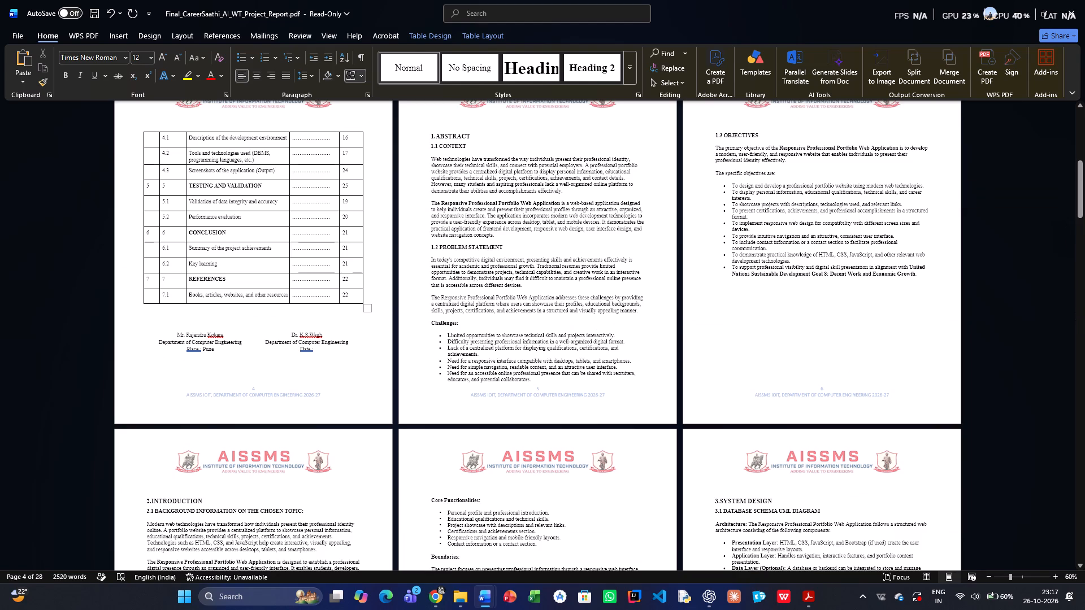
click(348, 203)
key(BackSpace)
key(BackSpace)
text(25)
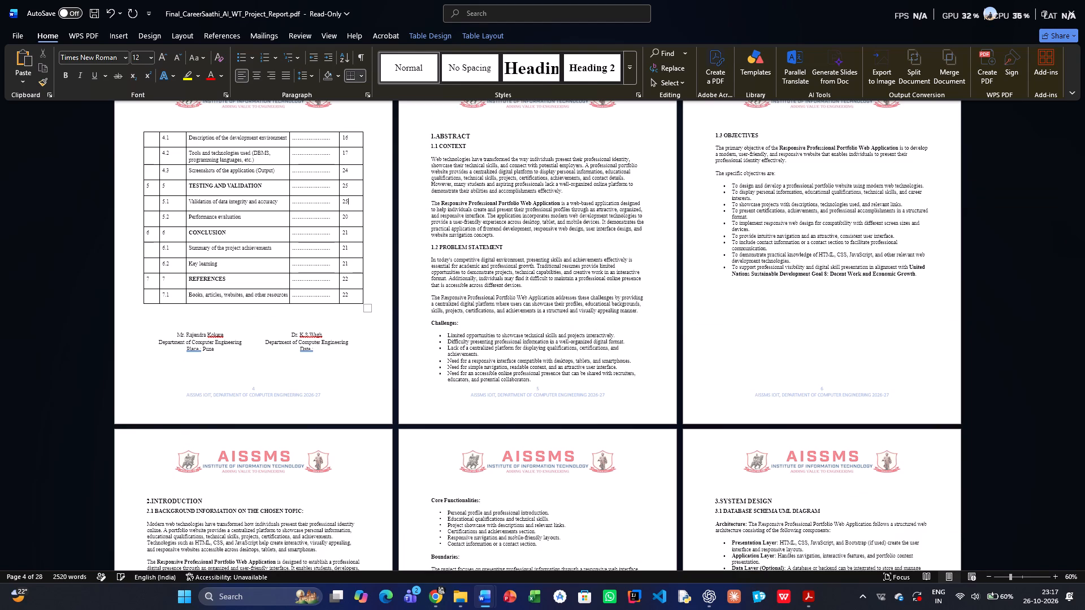
key(Down)
key(BackSpace)
key(6)
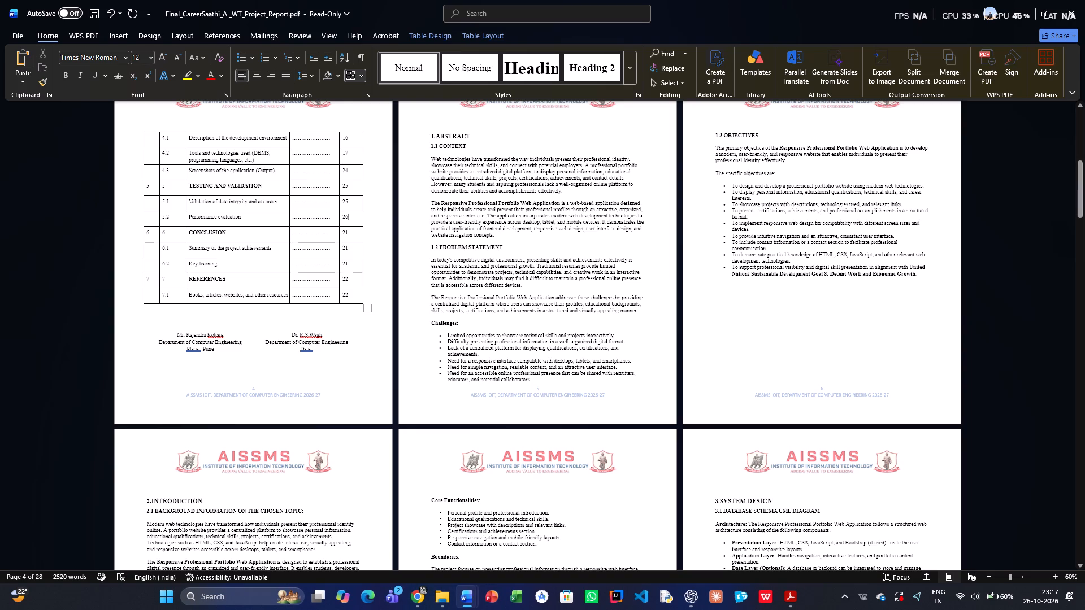
Set the index page numbers of chapter 6 CONCLUSION, 6.1 Summary of the project achievements and 6.2 Key learning to 27.
click(349, 233)
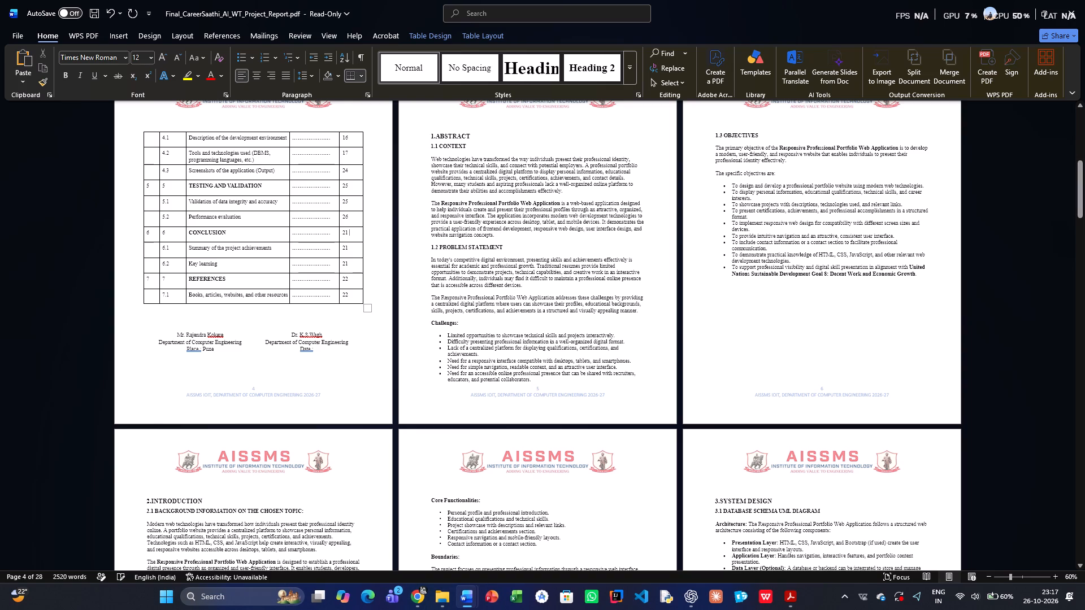
key(Left)
key(BackSpace)
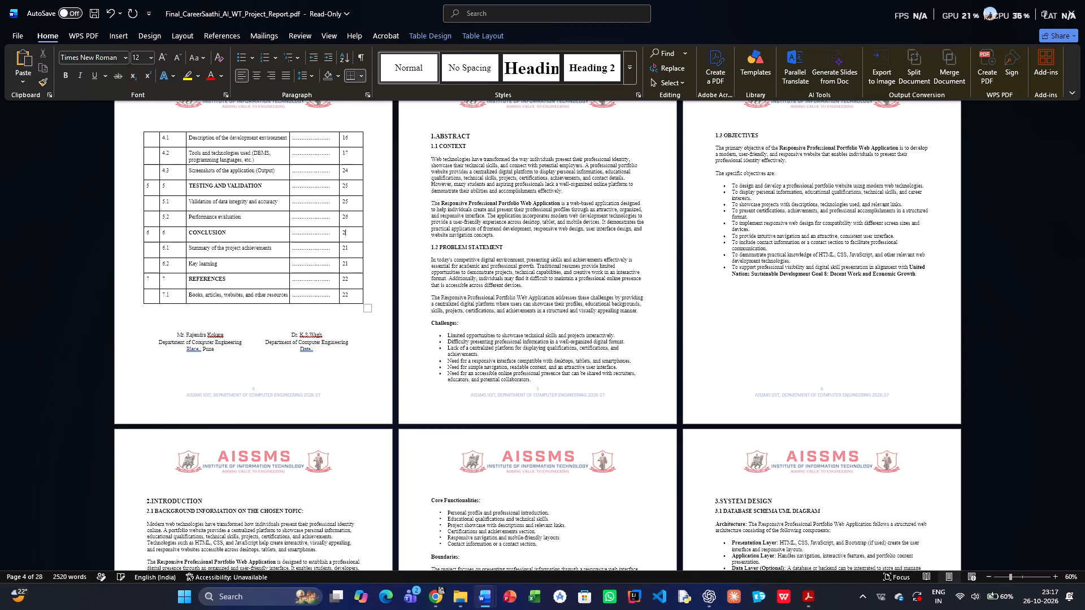
key(7)
key(Down)
key(Up)
key(Down)
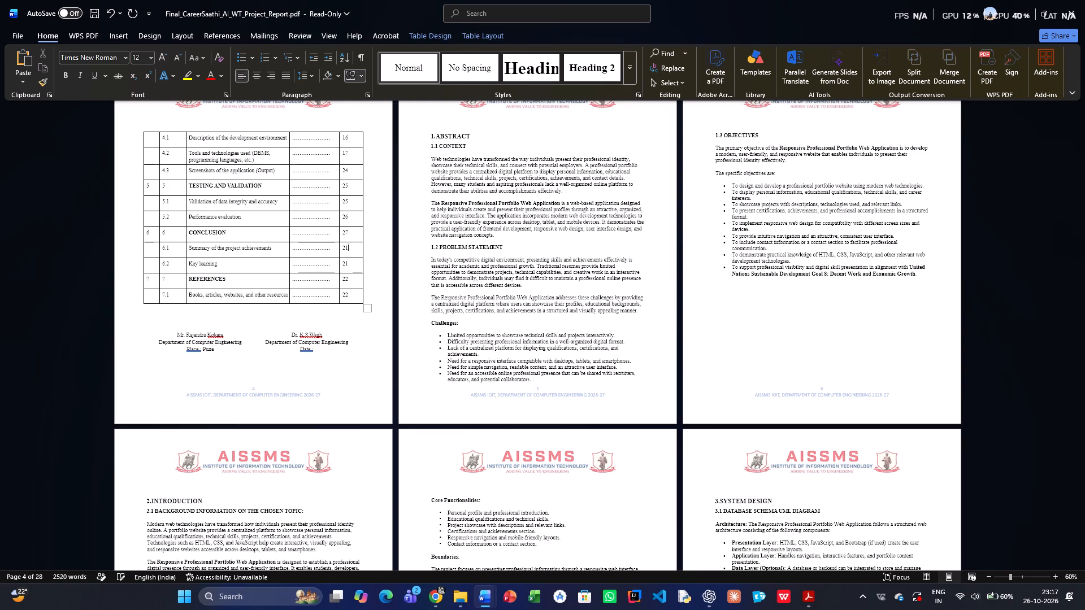
key(BackSpace)
key(7)
key(Down)
key(BackSpace)
key(7)
Set the index page numbers of chapter 7 REFERENCES and 7.1 Books, articles, websites, and other resources to 28.
key(Down)
key(BackSpace)
key(7)
key(Down)
key(Up)
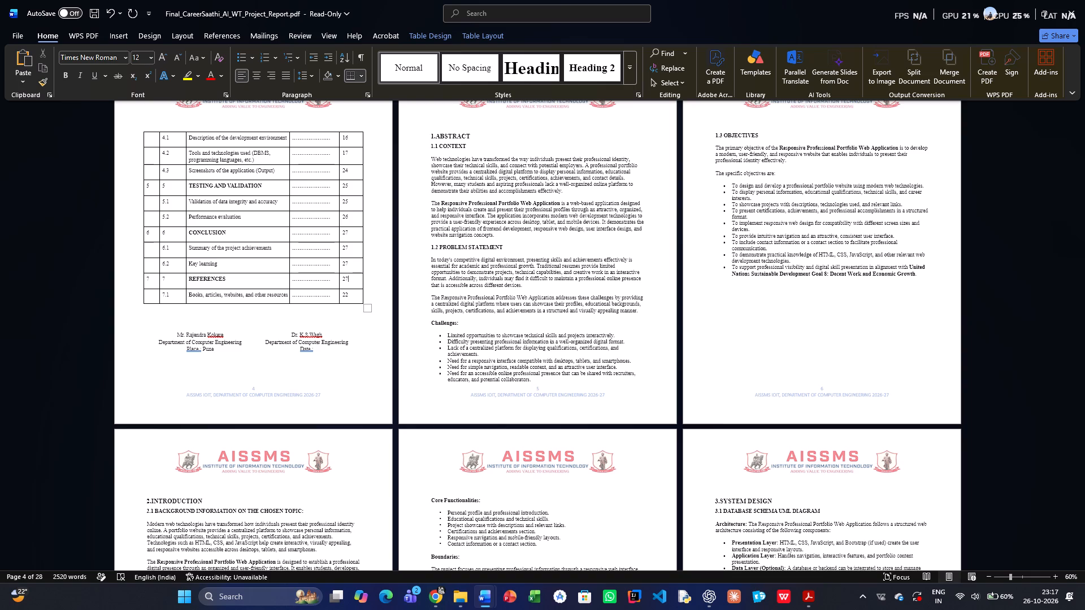
key(BackSpace)
key(8)
key(Down)
key(BackSpace)
key(8)
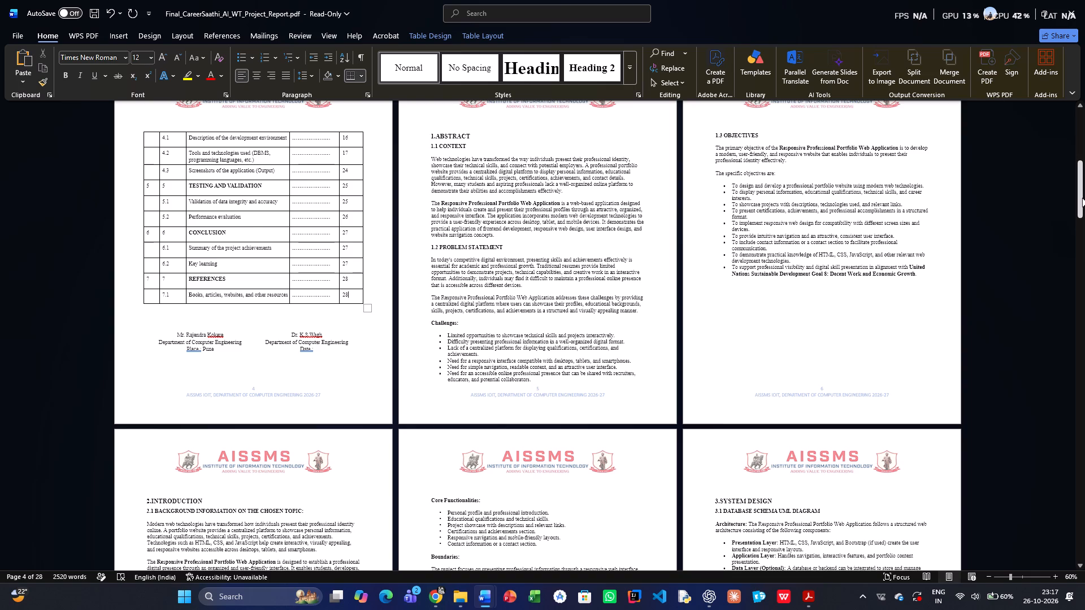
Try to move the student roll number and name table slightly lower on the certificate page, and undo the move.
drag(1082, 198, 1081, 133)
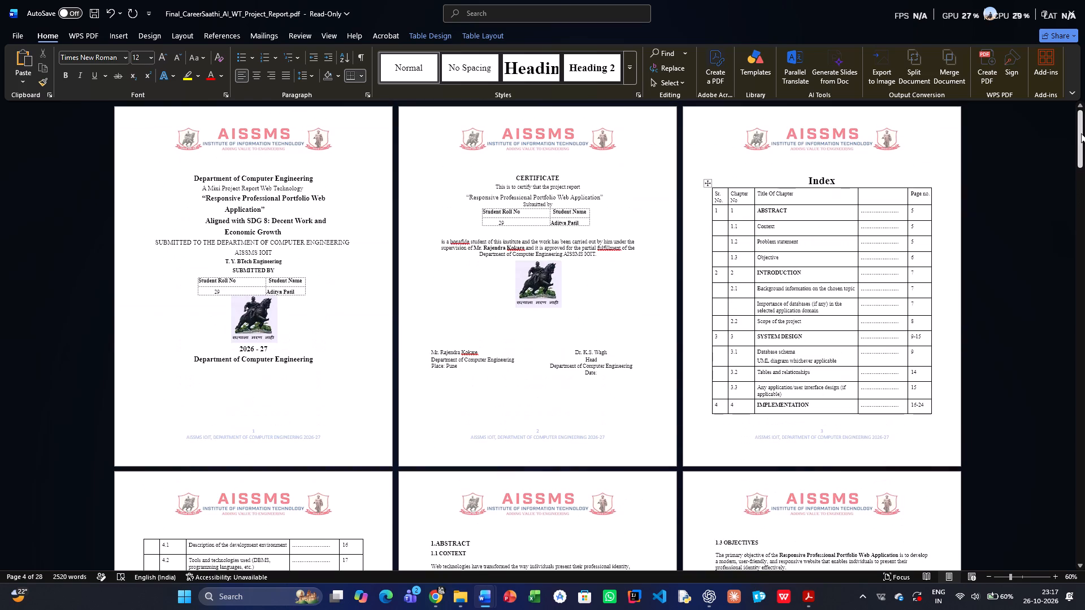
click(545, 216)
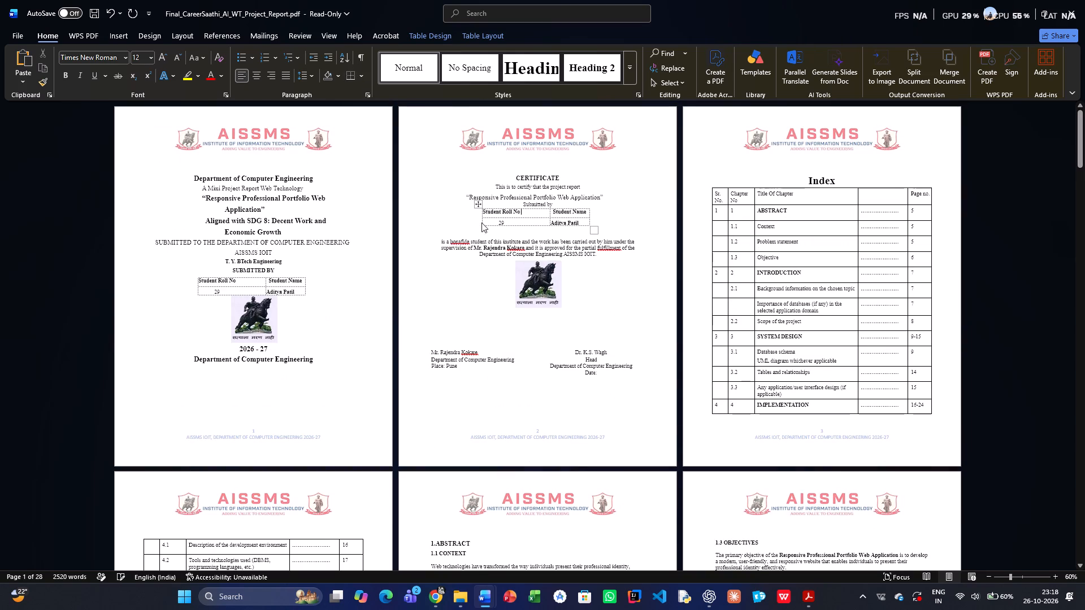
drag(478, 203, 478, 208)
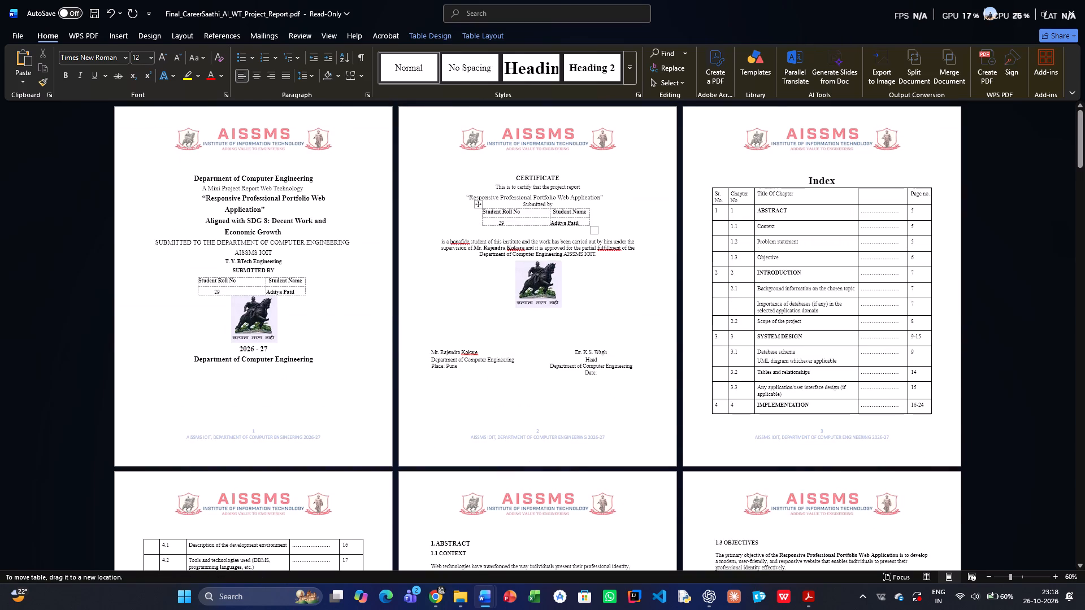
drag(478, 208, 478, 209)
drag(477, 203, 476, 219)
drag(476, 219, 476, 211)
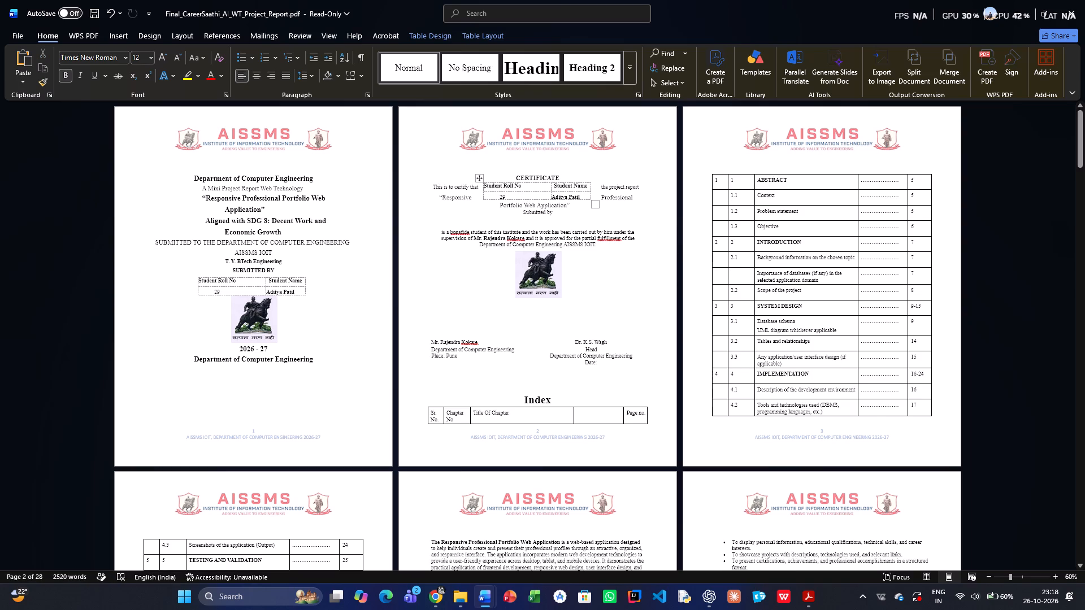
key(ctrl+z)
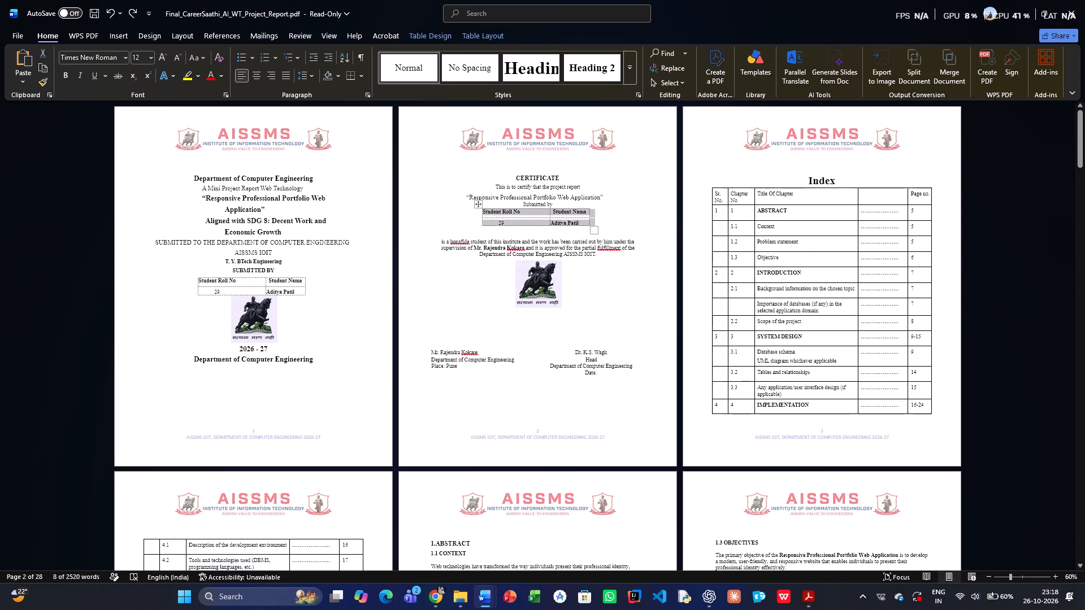
Check the cover page layout in the CareerSaathi AI reference PDF in Acrobat, and return to the Word report.
click(240, 320)
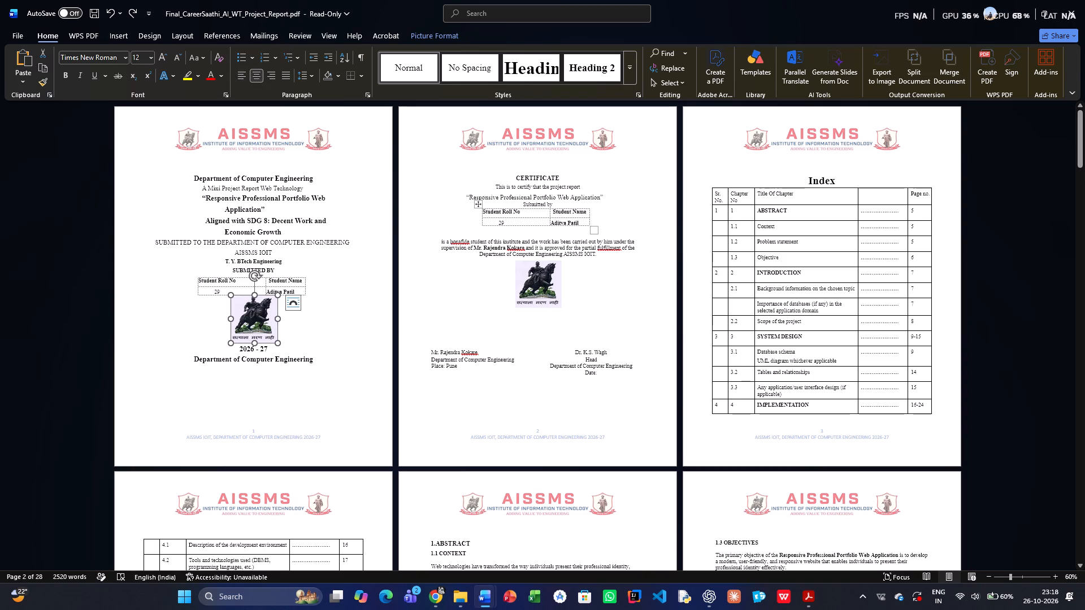
click(336, 326)
click(325, 339)
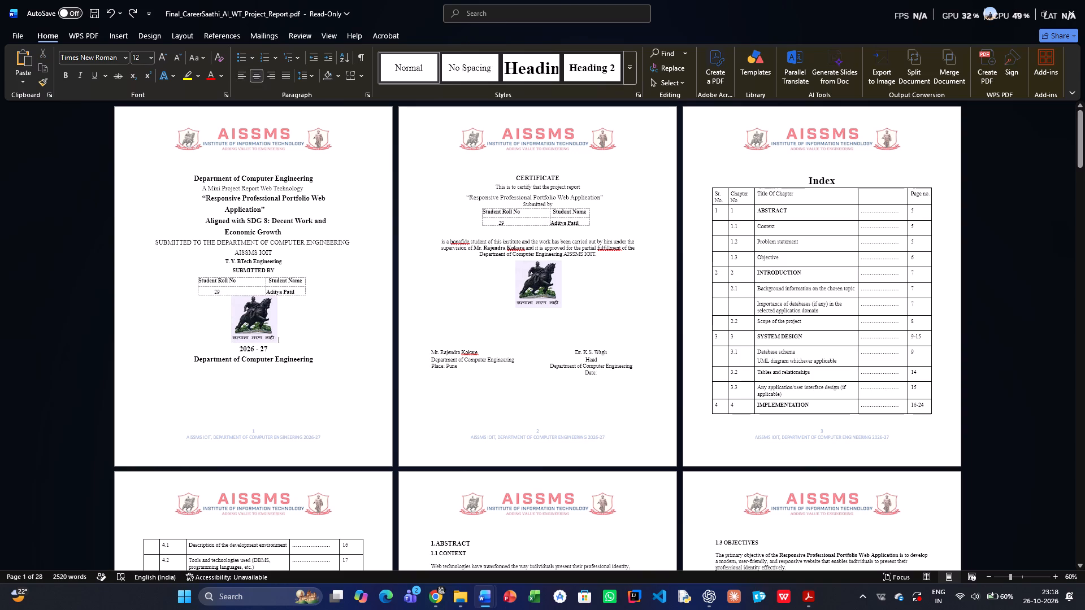
click(808, 595)
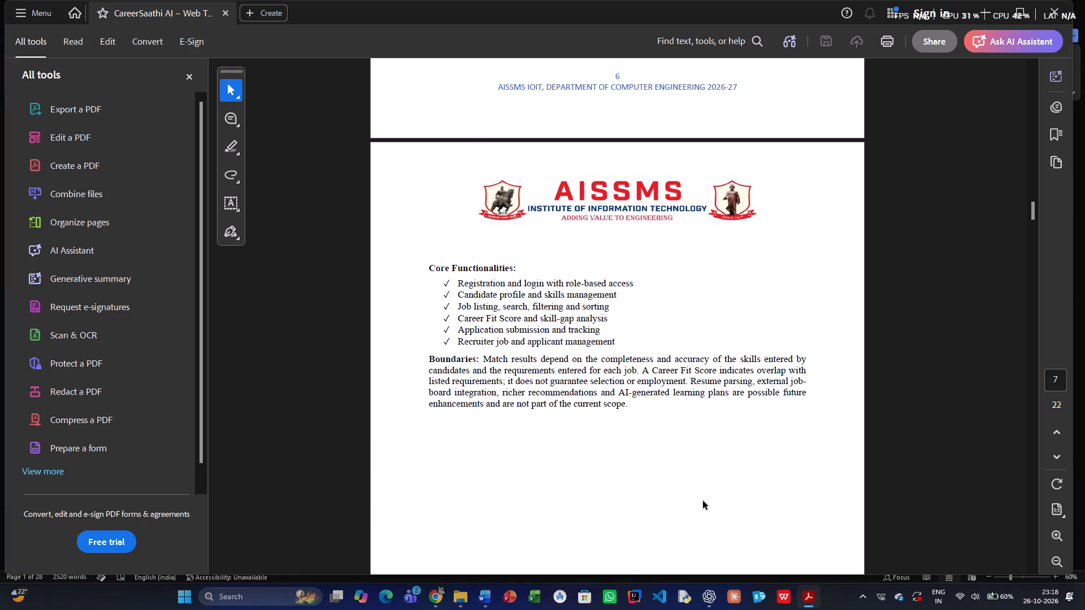
scroll(635, 405, up, 12)
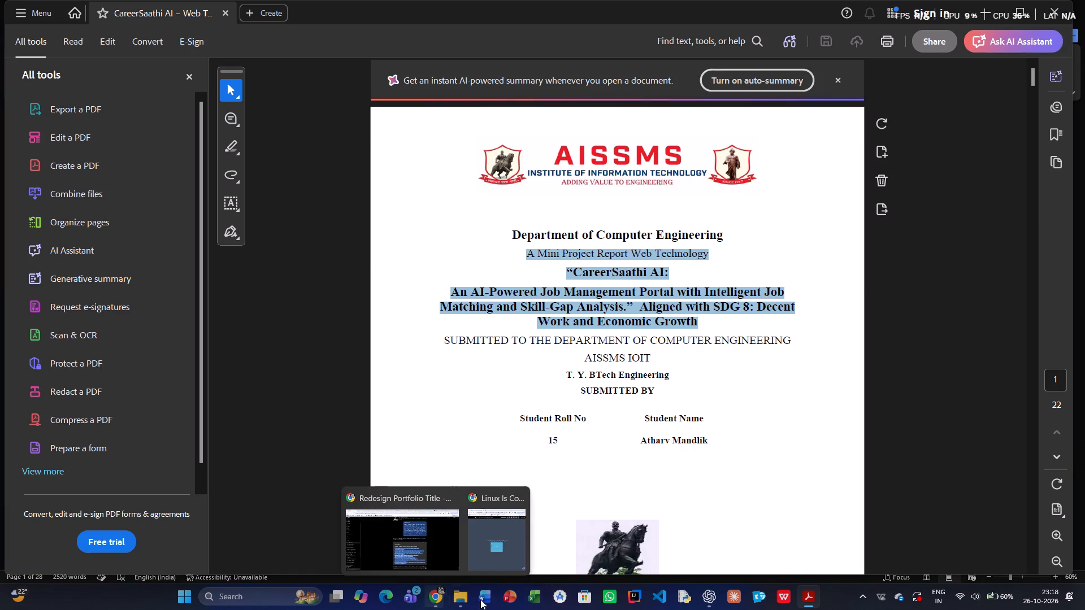
click(520, 555)
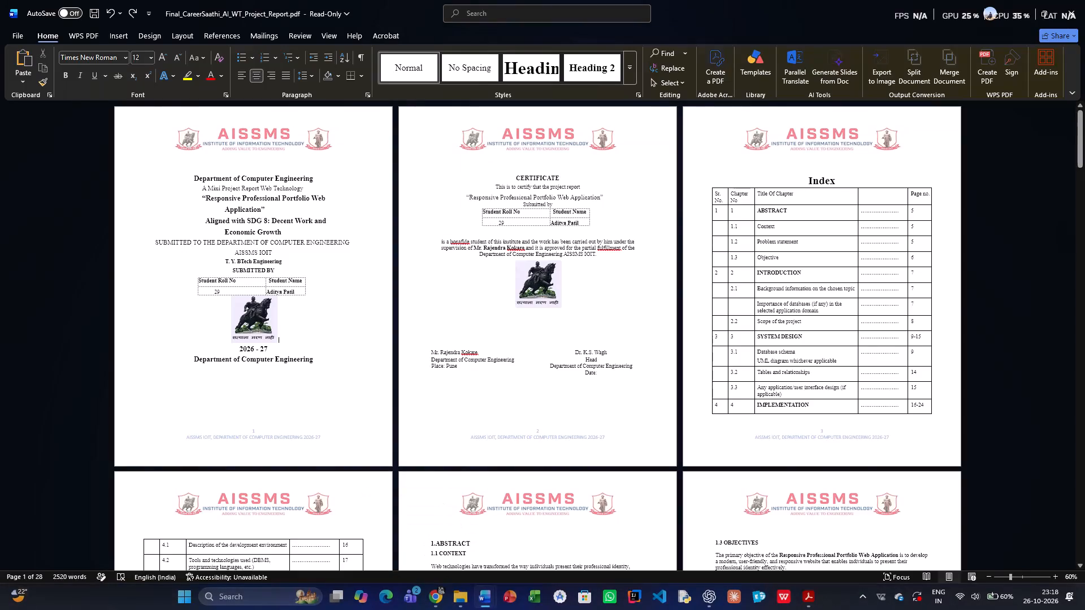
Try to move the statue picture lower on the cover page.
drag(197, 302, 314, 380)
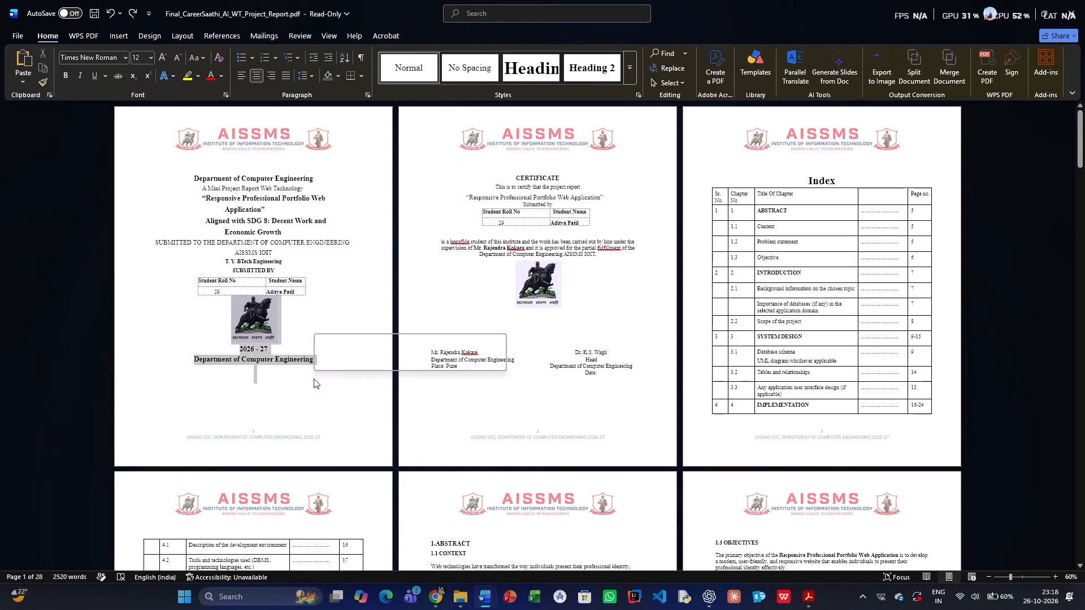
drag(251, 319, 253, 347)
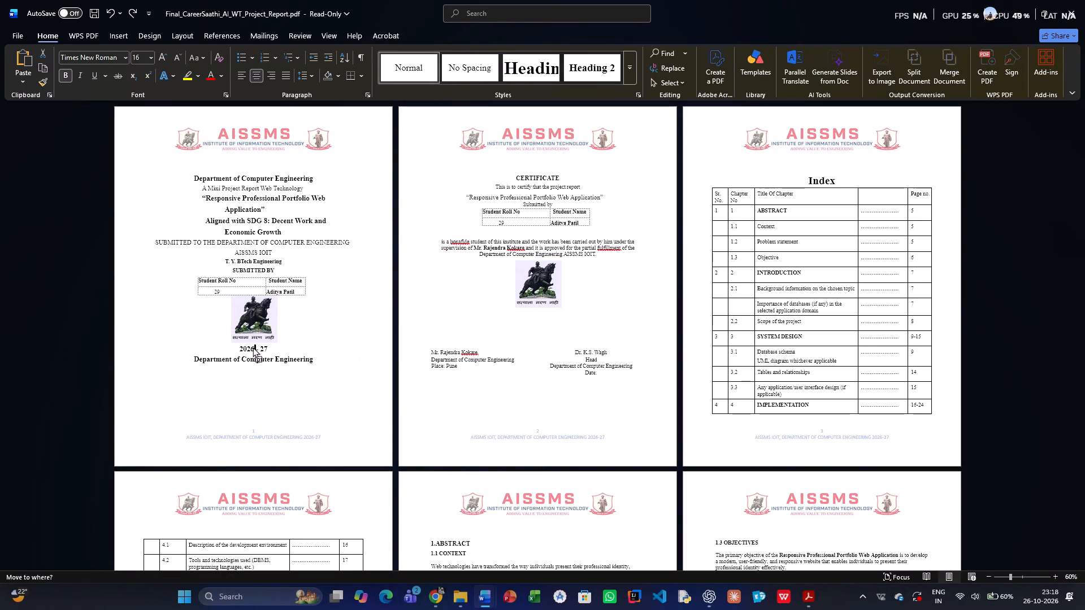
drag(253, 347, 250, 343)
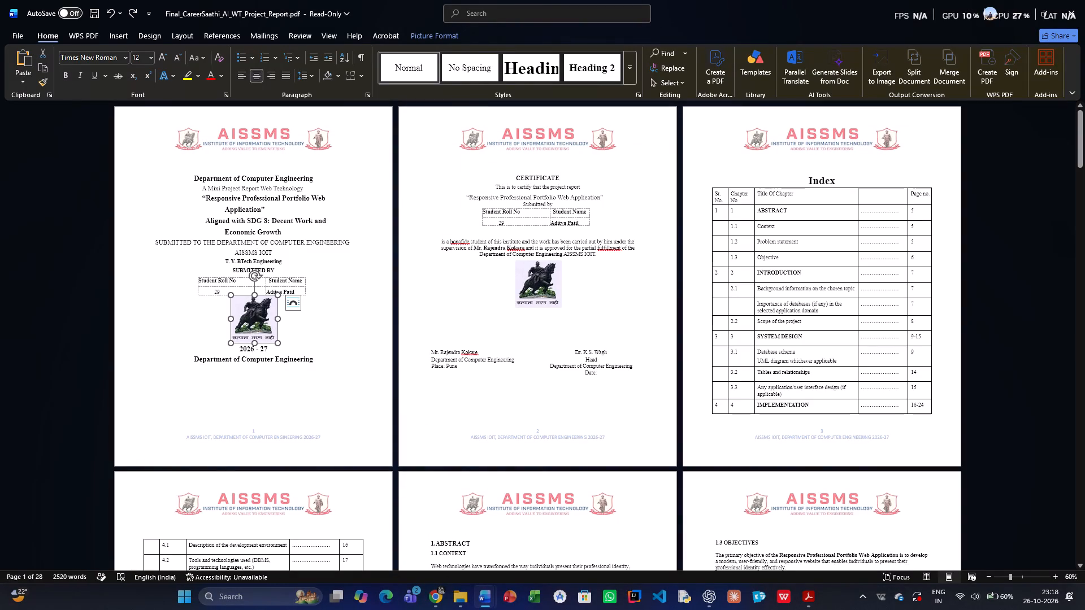
Insert a blank line between the statue picture and the 2026 - 27 line on the cover page.
click(239, 349)
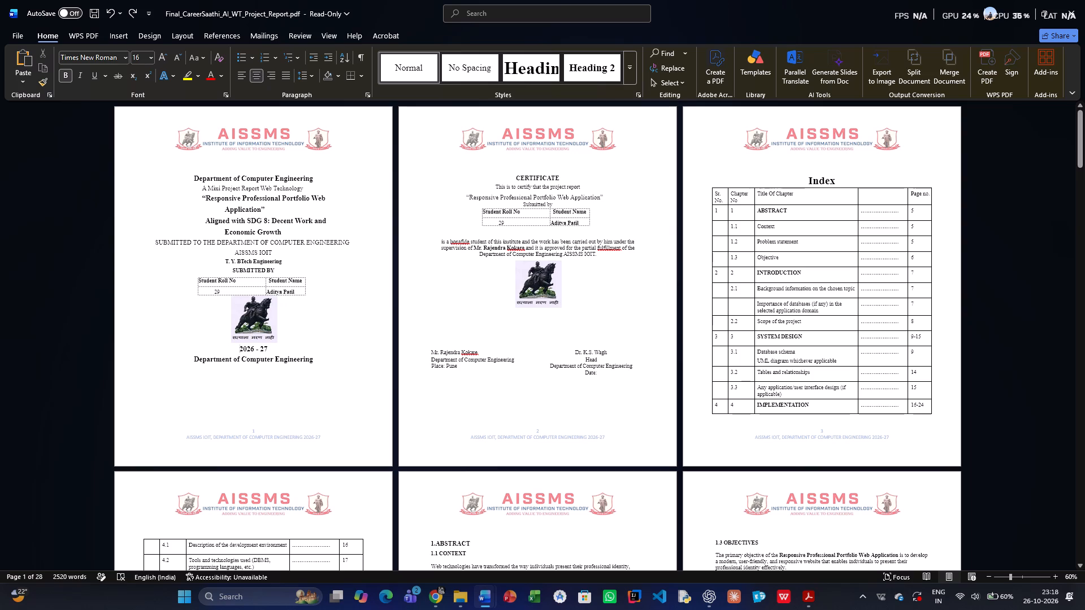
key(Return)
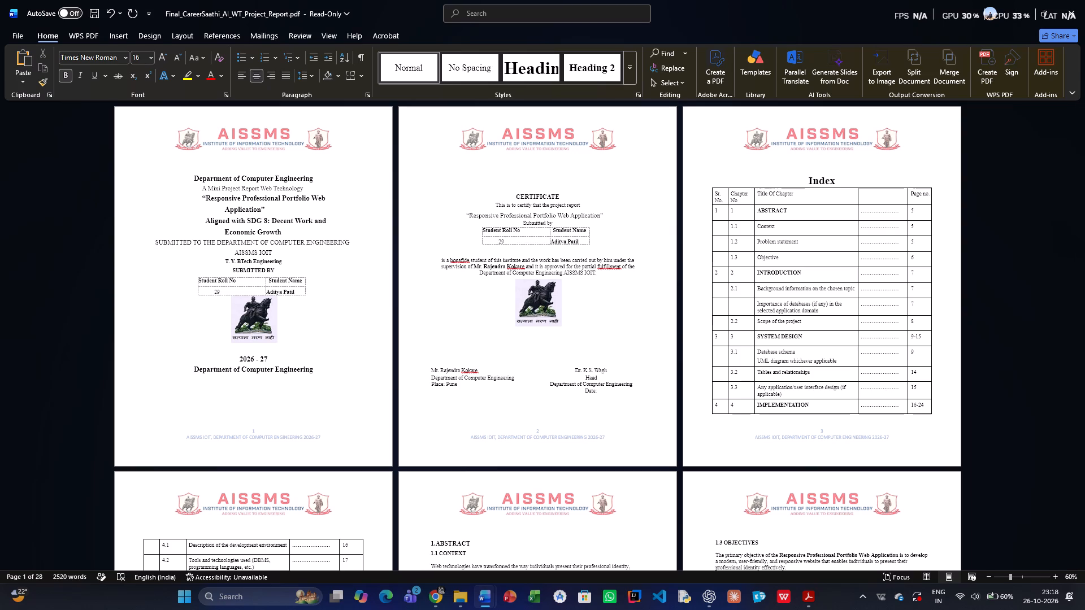
Set the statue picture on the cover page to tight text wrapping.
click(255, 328)
drag(255, 328, 255, 331)
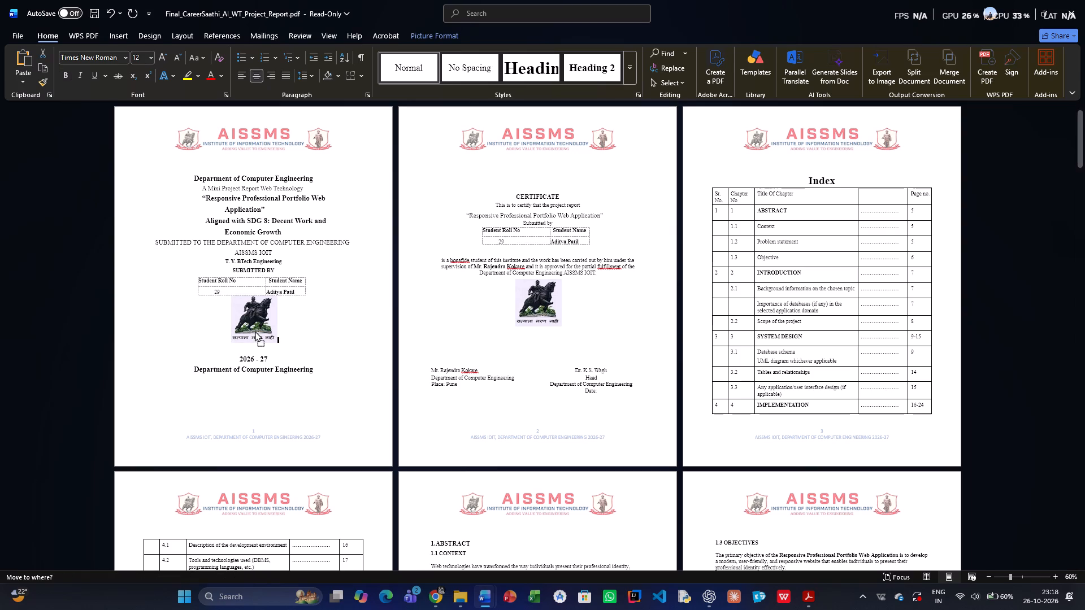
drag(255, 331, 254, 343)
click(291, 302)
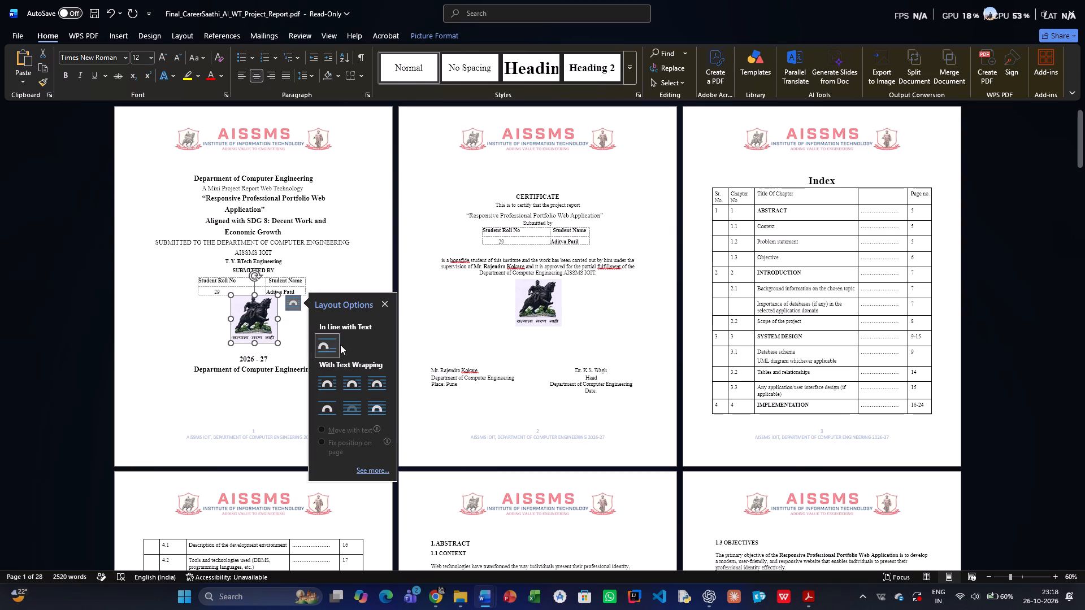
click(350, 376)
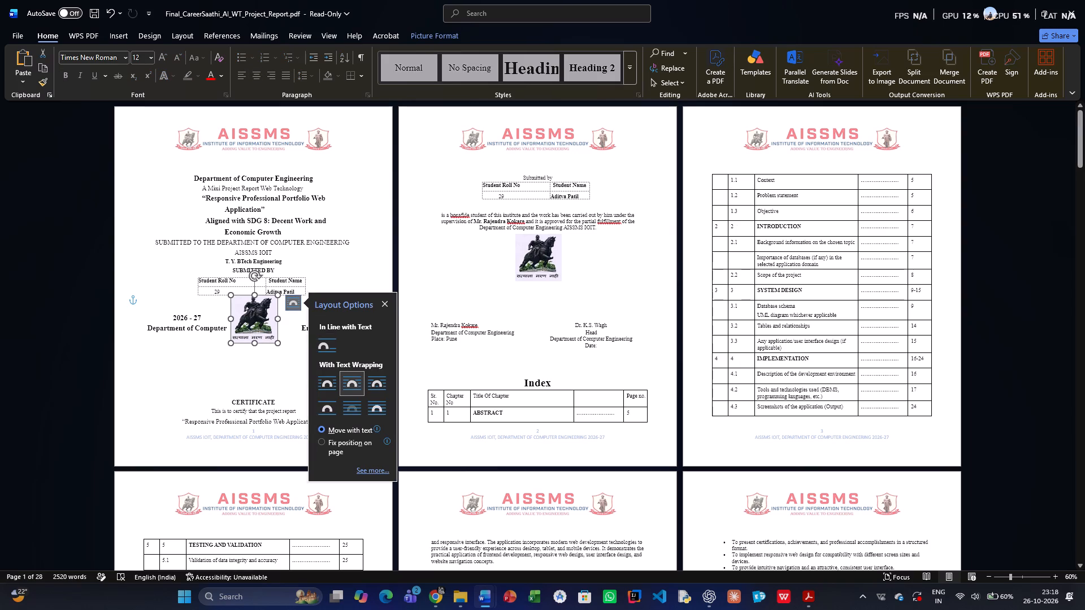
Insert four blank lines before the 2026 - 27 line on the cover page.
click(168, 315)
key(Return)
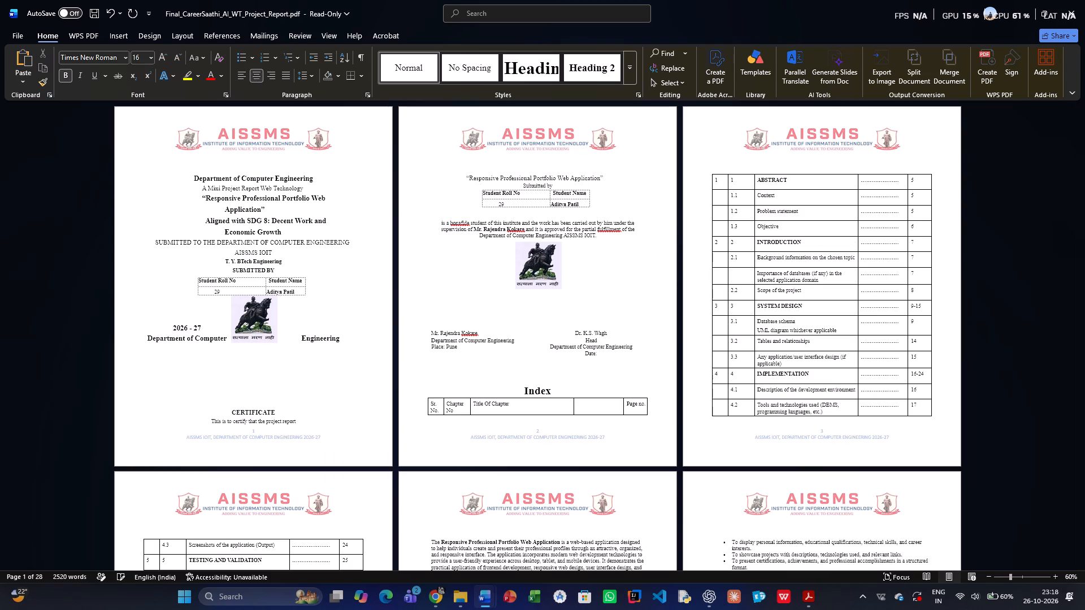
key(Return)
key(Return)
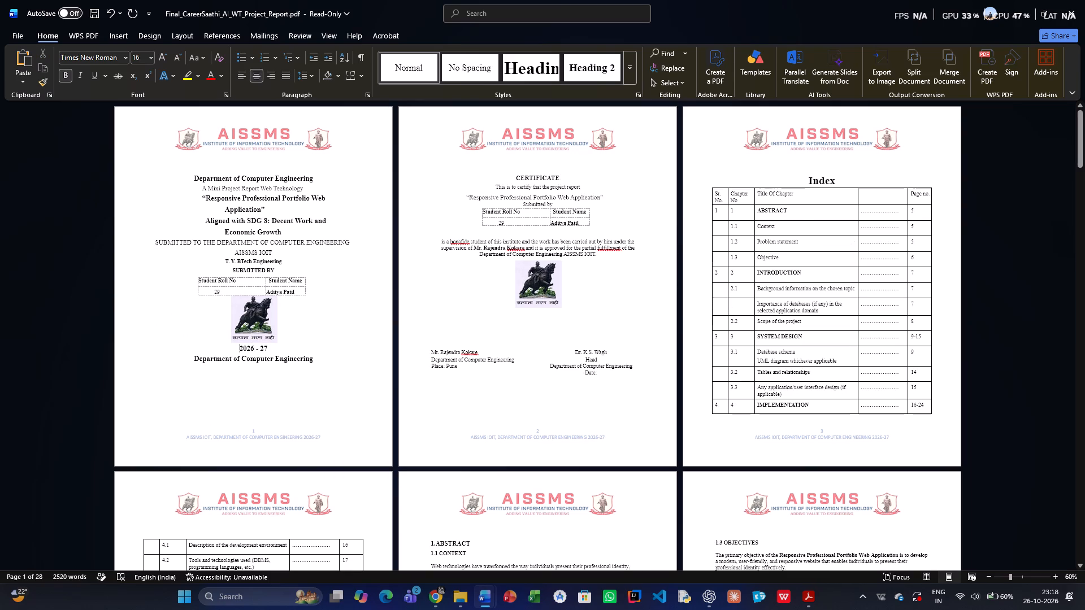
key(Return)
Position the statue picture between the student table and the centred 2026 - 27 line on the cover page.
click(264, 317)
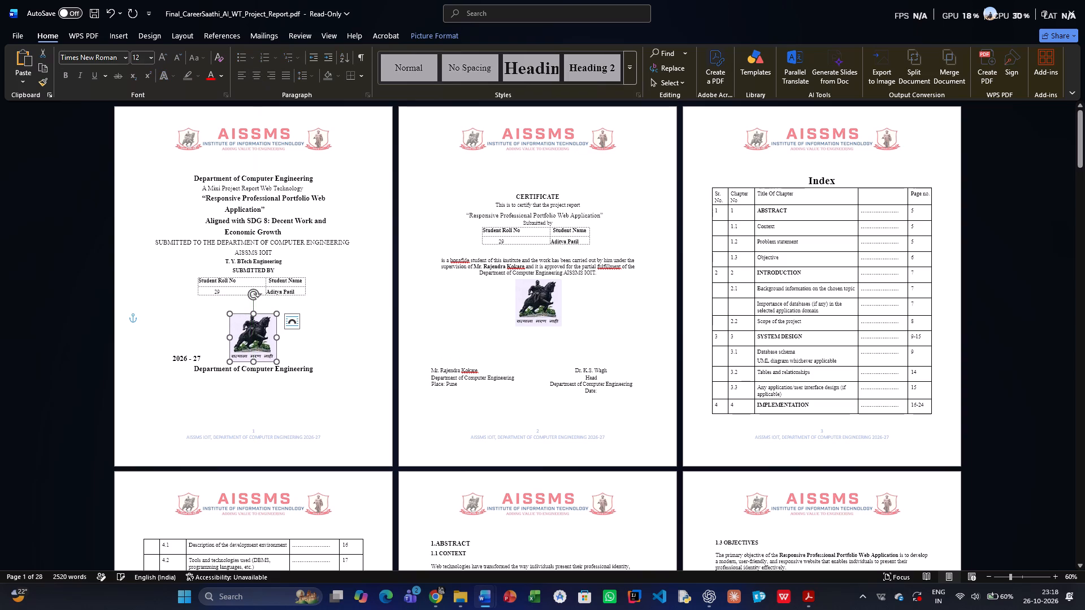
drag(260, 337, 259, 324)
click(367, 336)
Delete the blank lines above the CERTIFICATE heading on the certificate page.
click(518, 185)
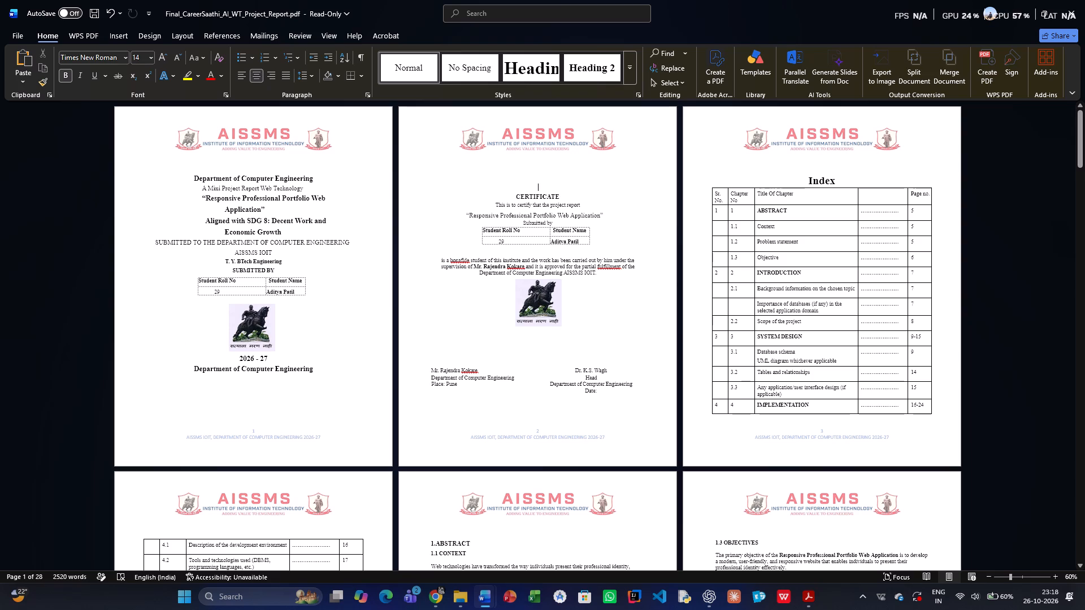
key(BackSpace)
key(BackSpace)
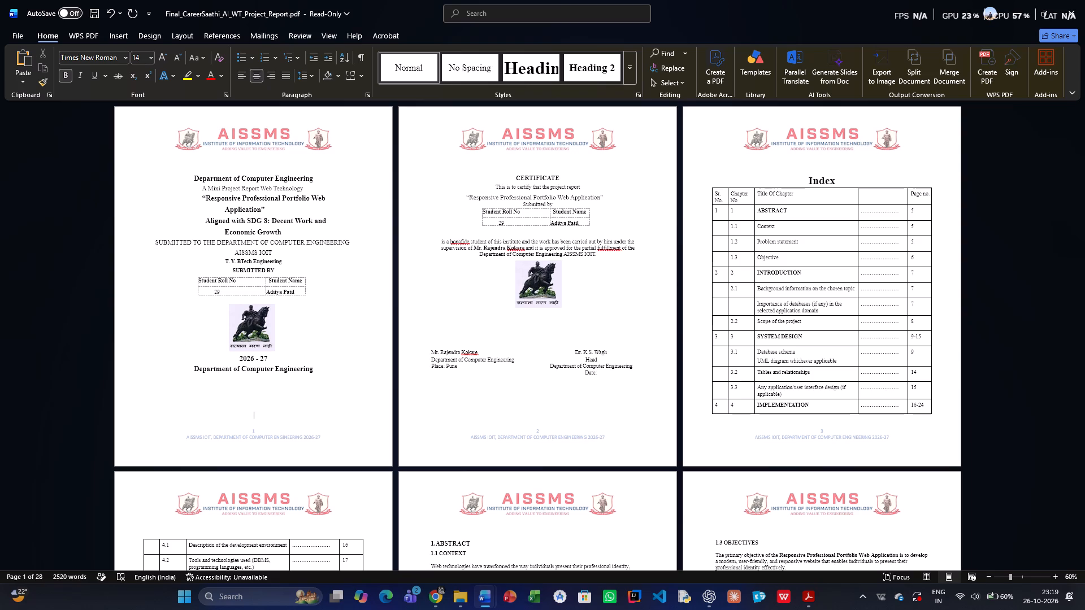
Set the statue picture on the certificate page to tight text wrapping.
click(535, 283)
drag(544, 287, 544, 306)
click(583, 271)
click(641, 348)
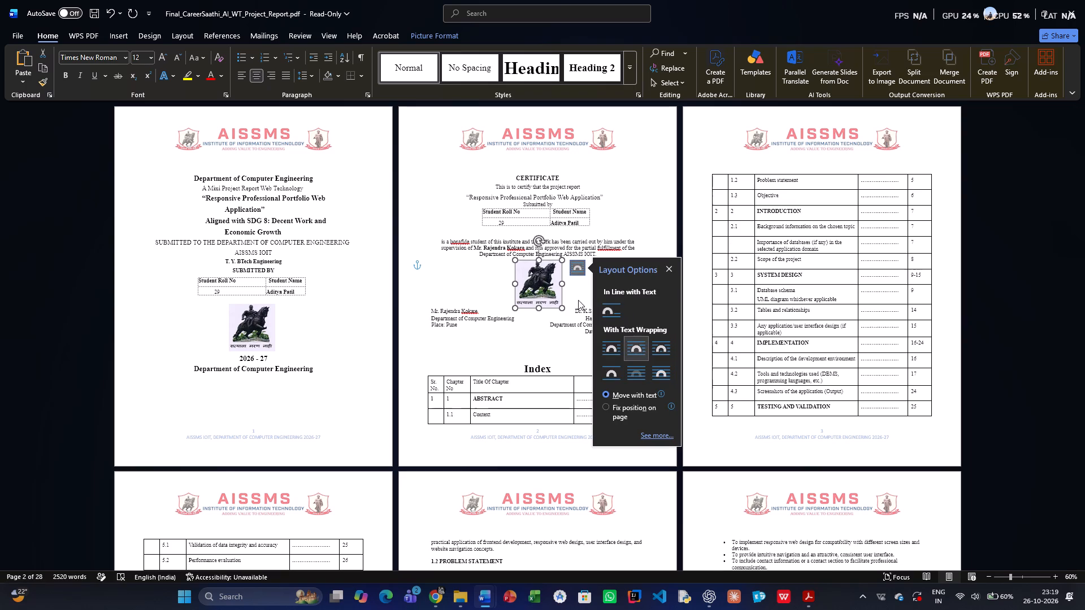
Insert five blank lines above the supervisor and head signature block on the certificate page.
click(431, 309)
key(Return)
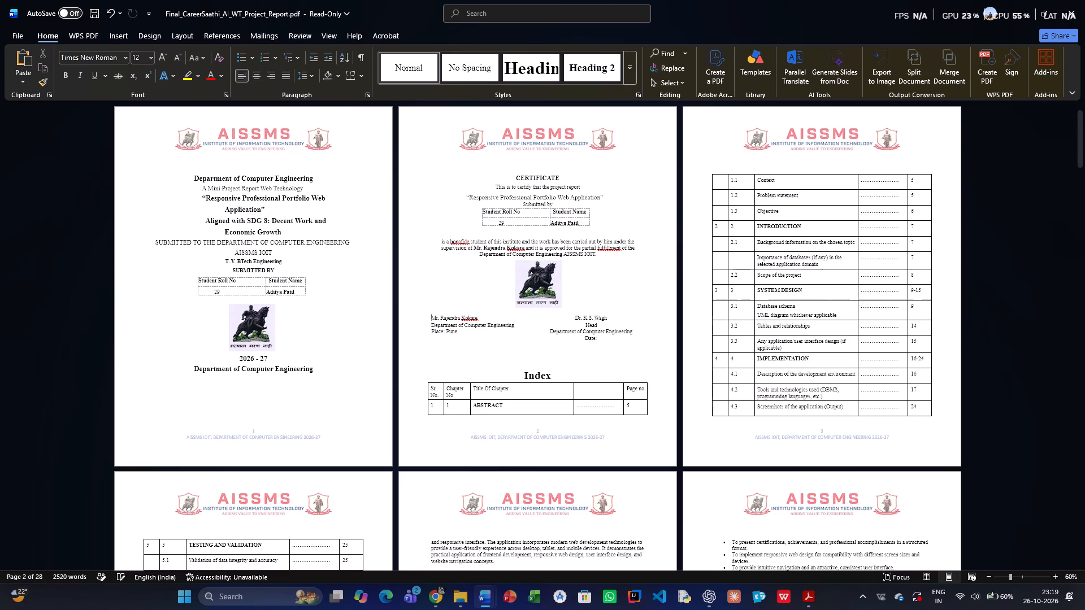
key(Return)
key(Return)
key(Return)
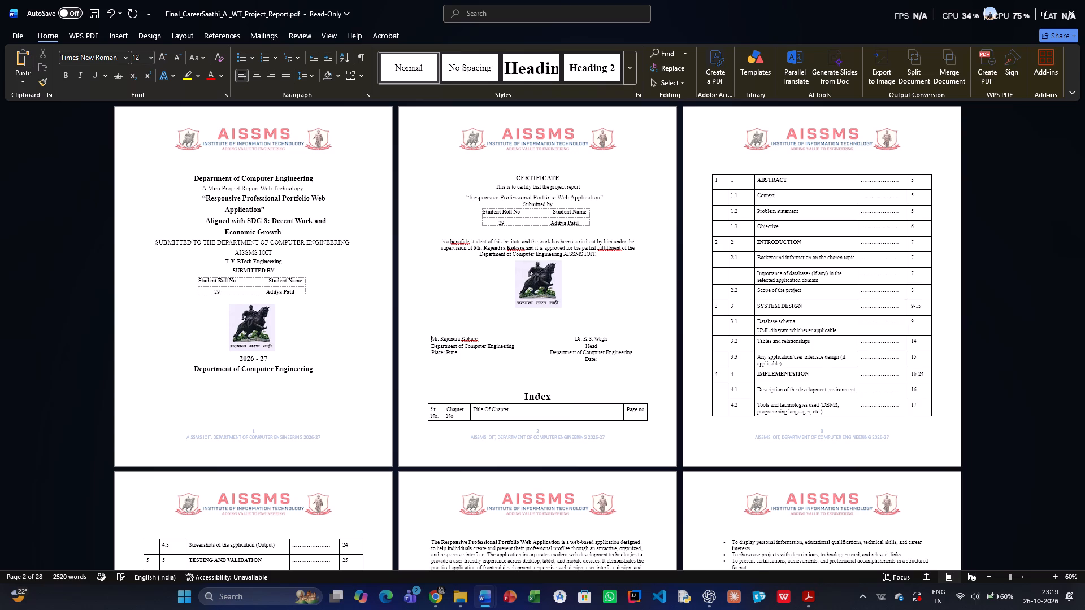
key(Return)
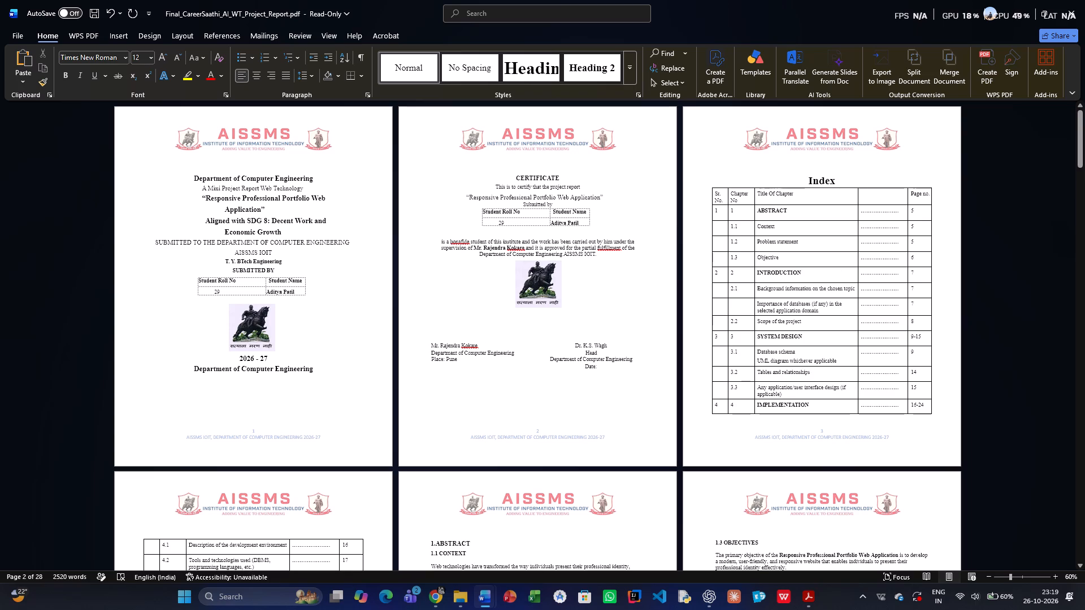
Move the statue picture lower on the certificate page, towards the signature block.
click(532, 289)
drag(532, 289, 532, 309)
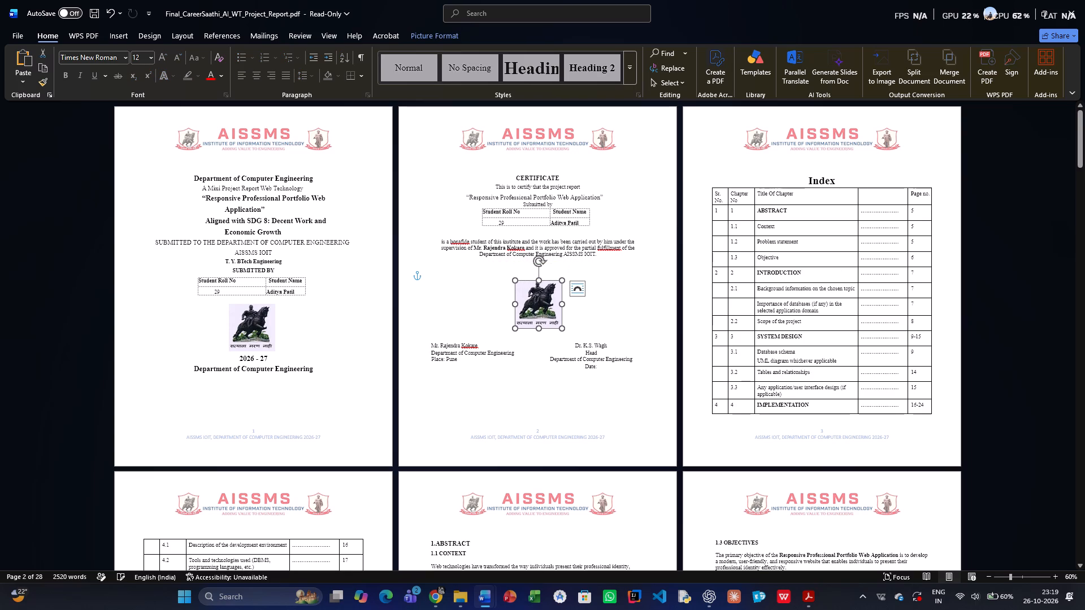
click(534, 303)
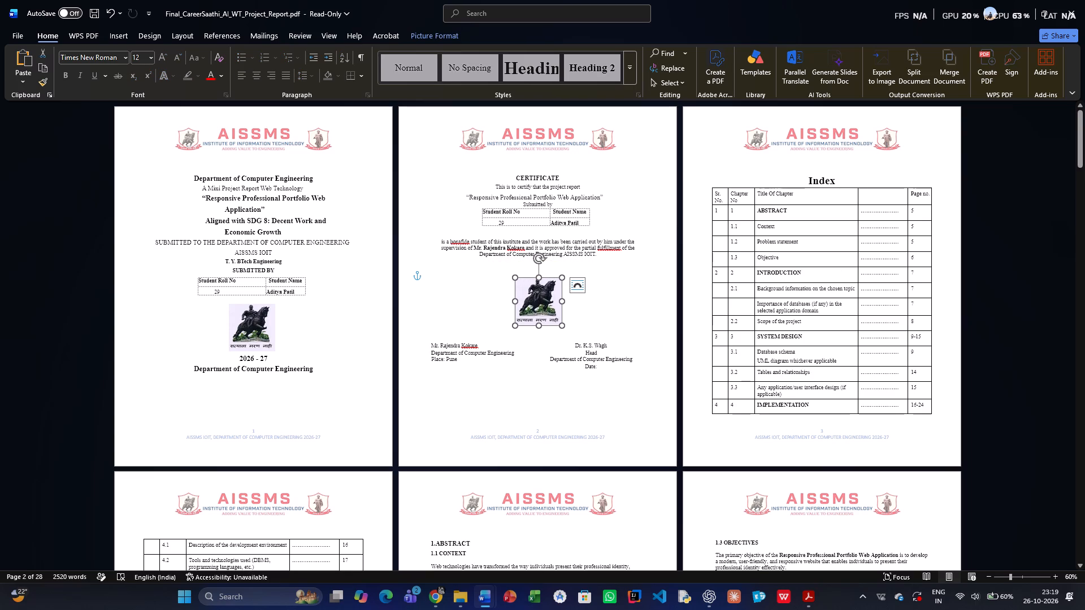
Check the certificate page layout in the CareerSaathi AI reference PDF in Acrobat, and return to the Word report.
click(800, 595)
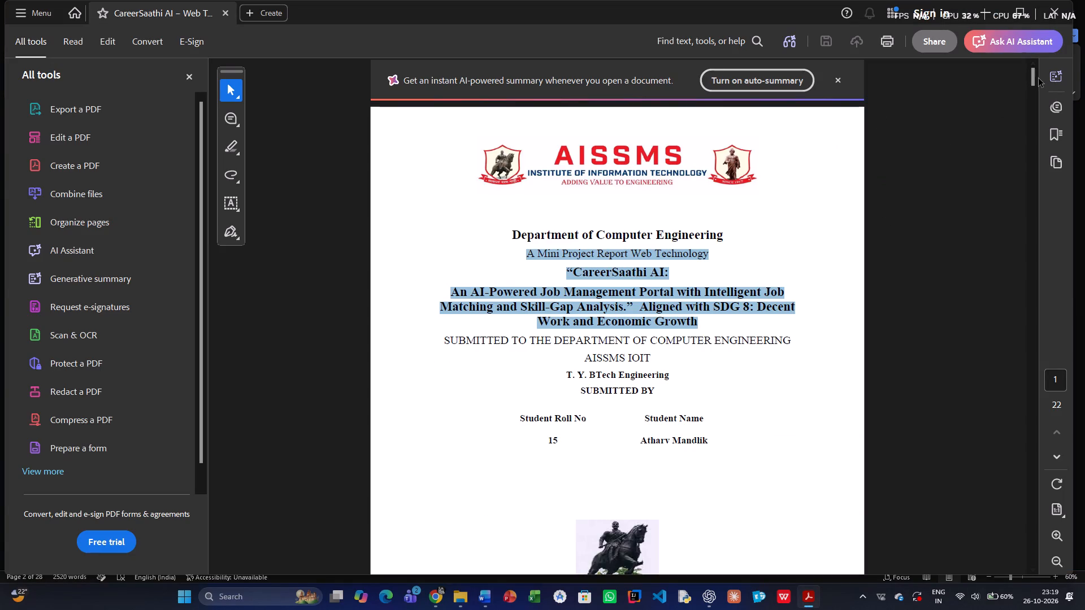
drag(1035, 76, 1038, 103)
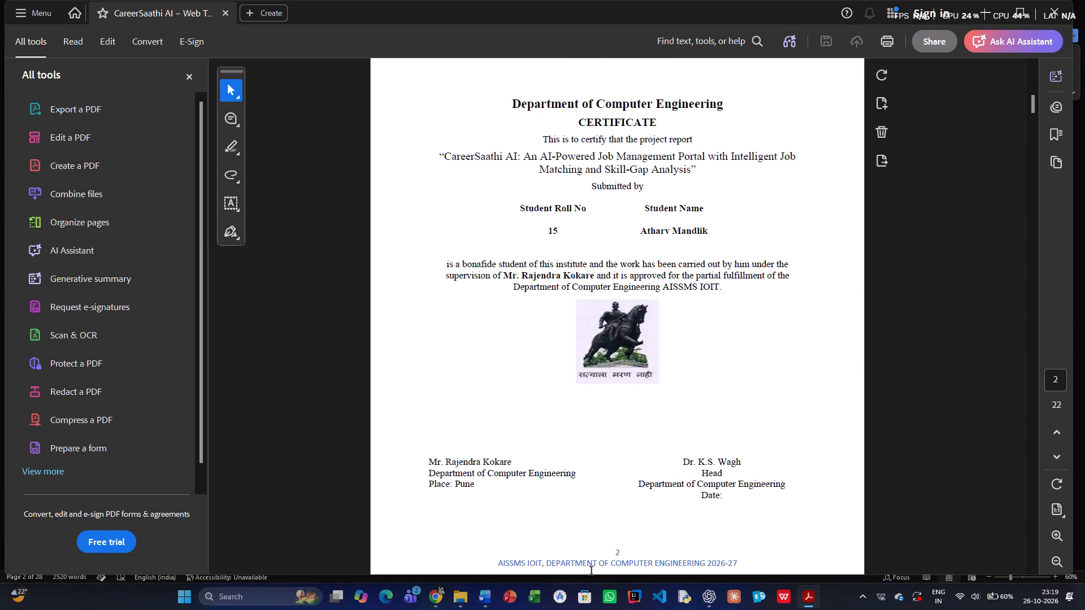
click(540, 544)
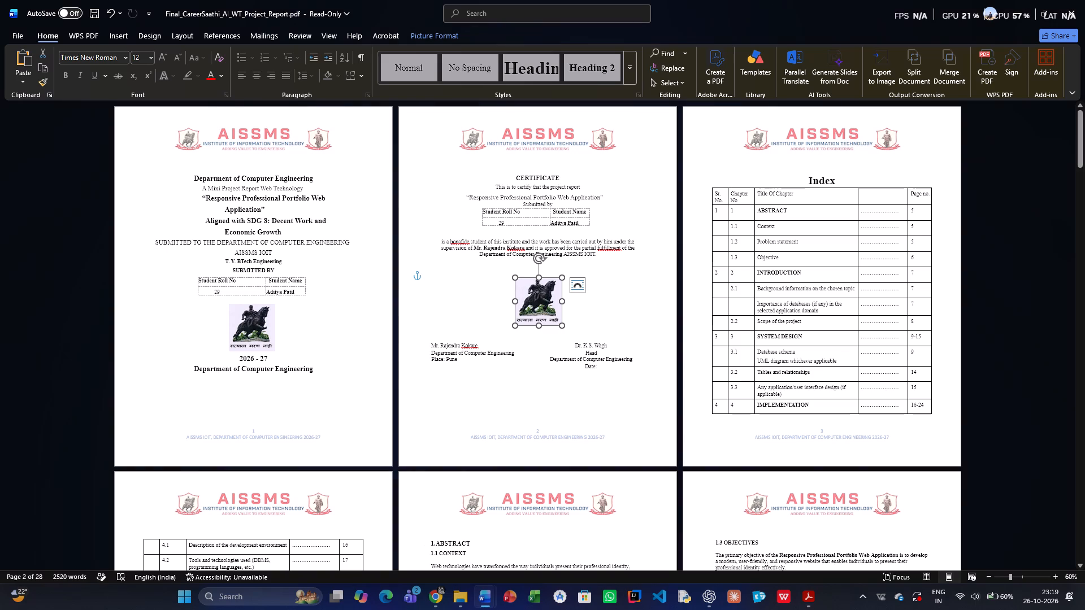
Move the statue picture up so it sits centred directly below the bonafide paragraph on the certificate page.
drag(540, 308, 540, 286)
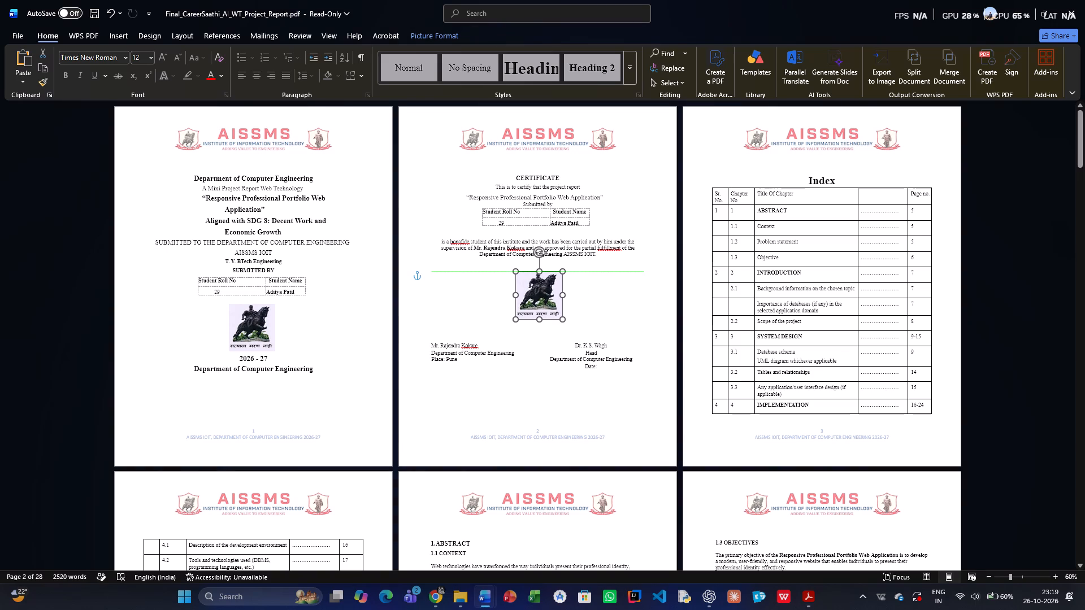
drag(540, 286, 544, 296)
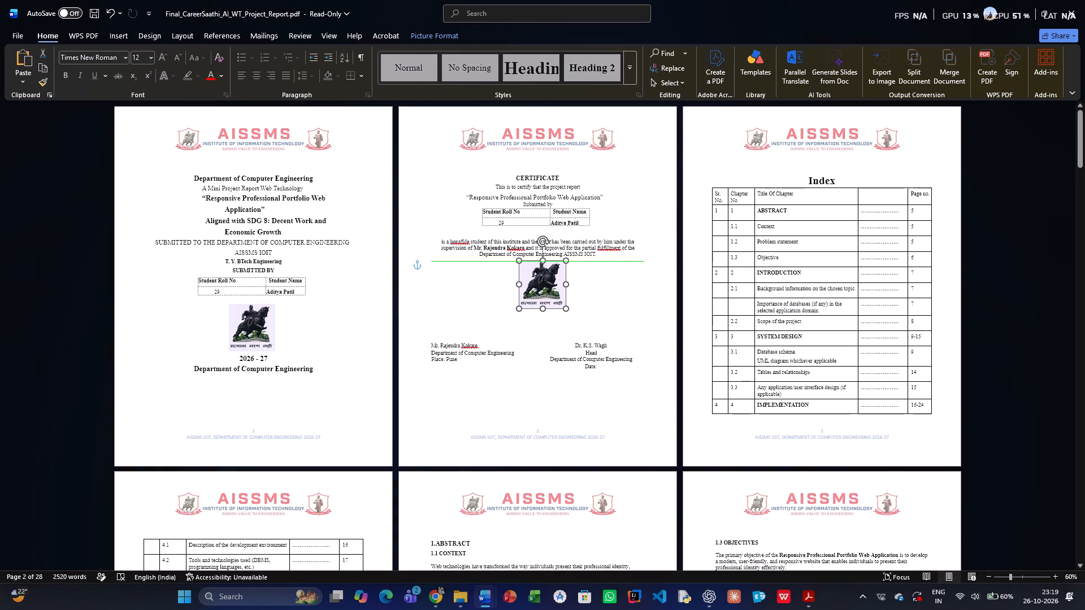
drag(544, 296, 539, 299)
click(621, 301)
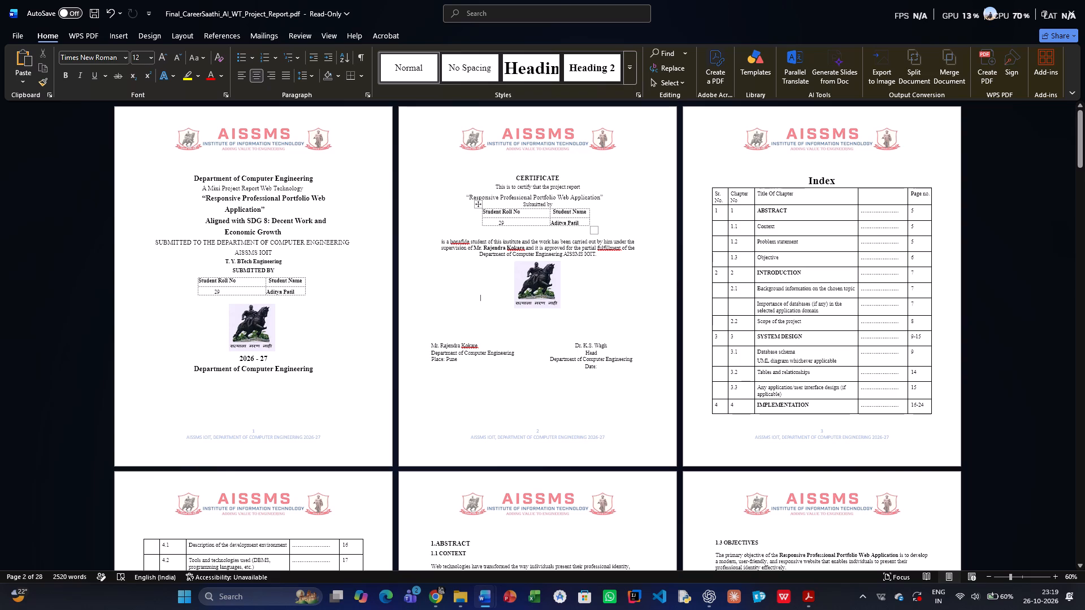
Insert a blank line between "Submitted by" and the student roll number and name table on the certificate page.
click(479, 204)
click(478, 204)
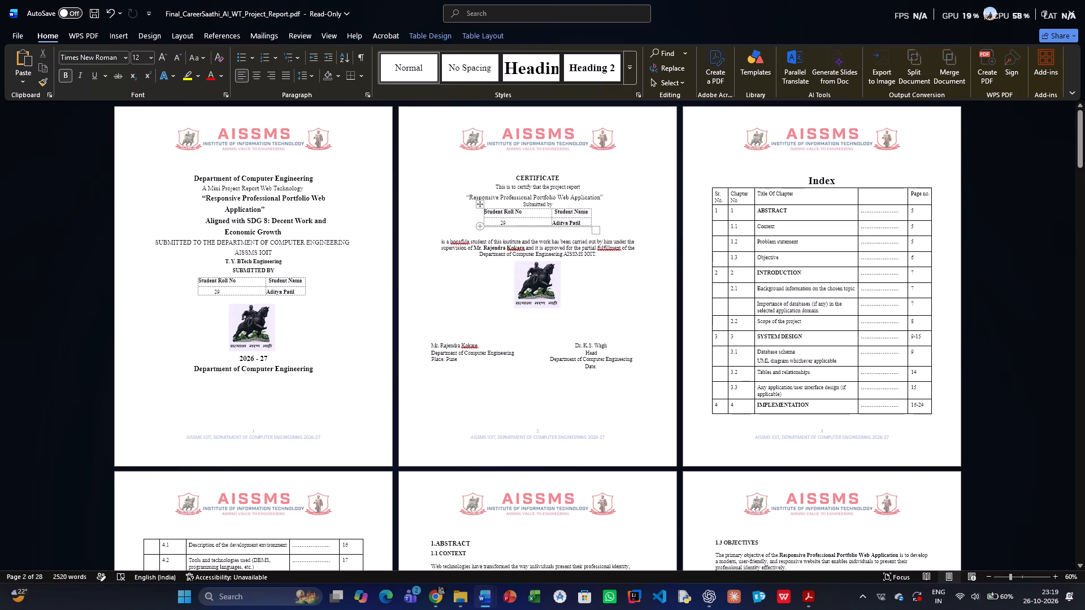
click(566, 203)
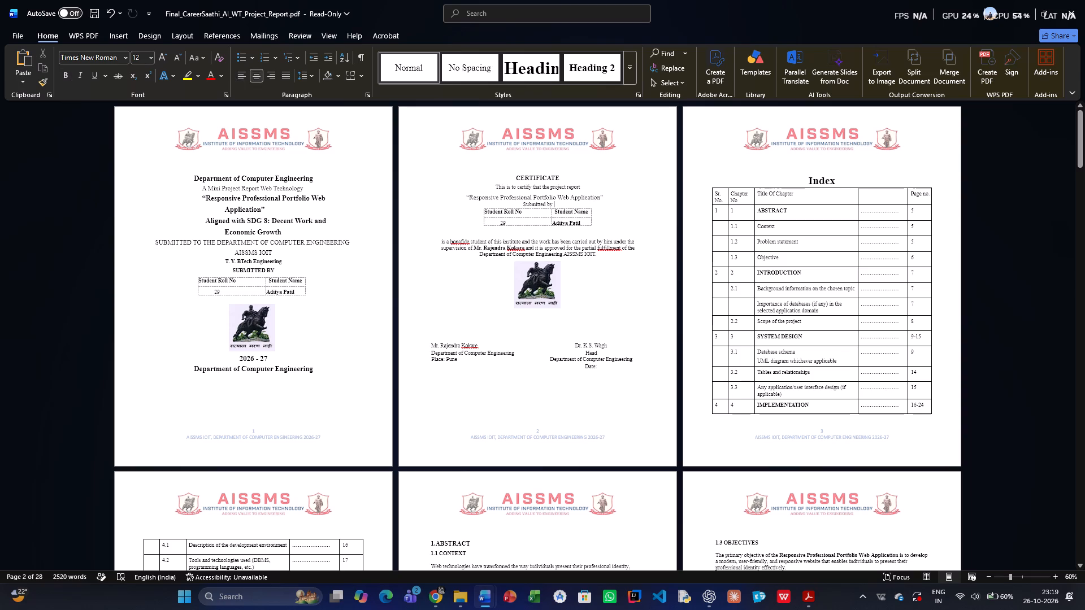
key(Return)
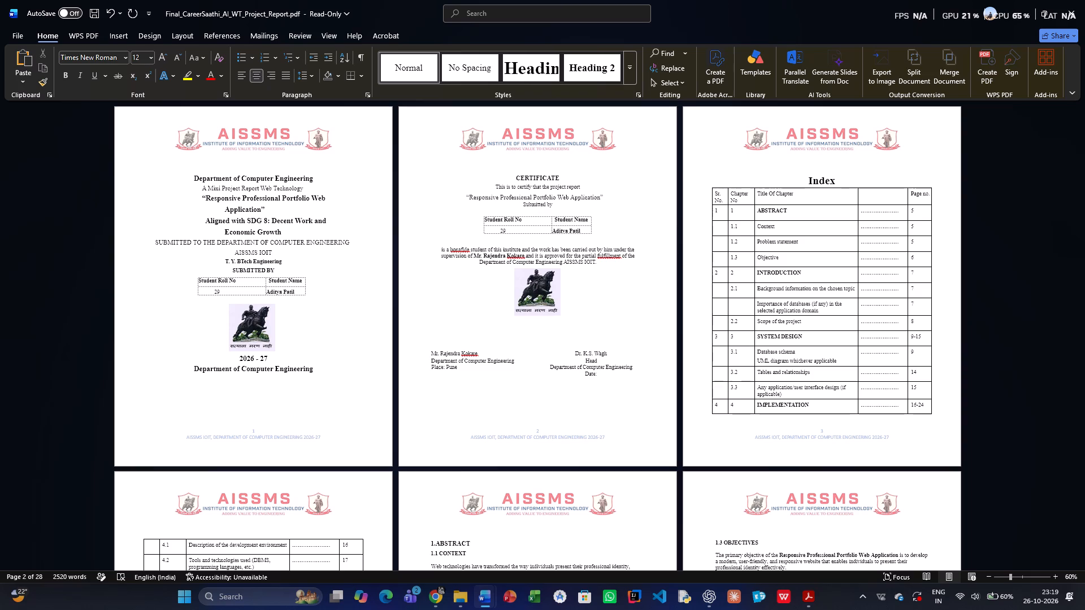
right_click(566, 204)
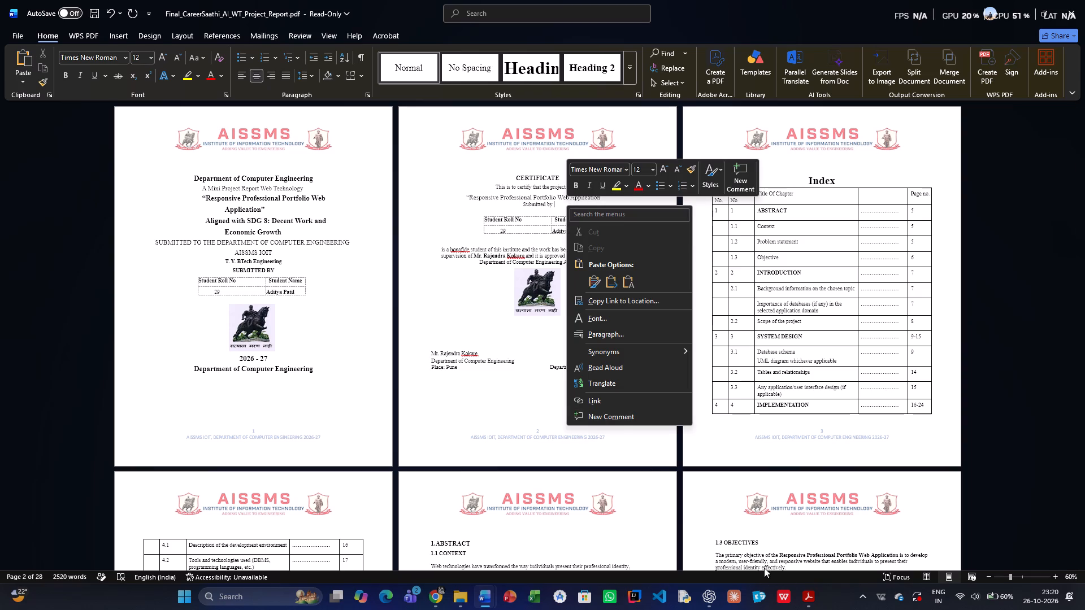
Check the cover page title layout in the CareerSaathi AI reference PDF in Acrobat, and return to the Word report.
click(810, 598)
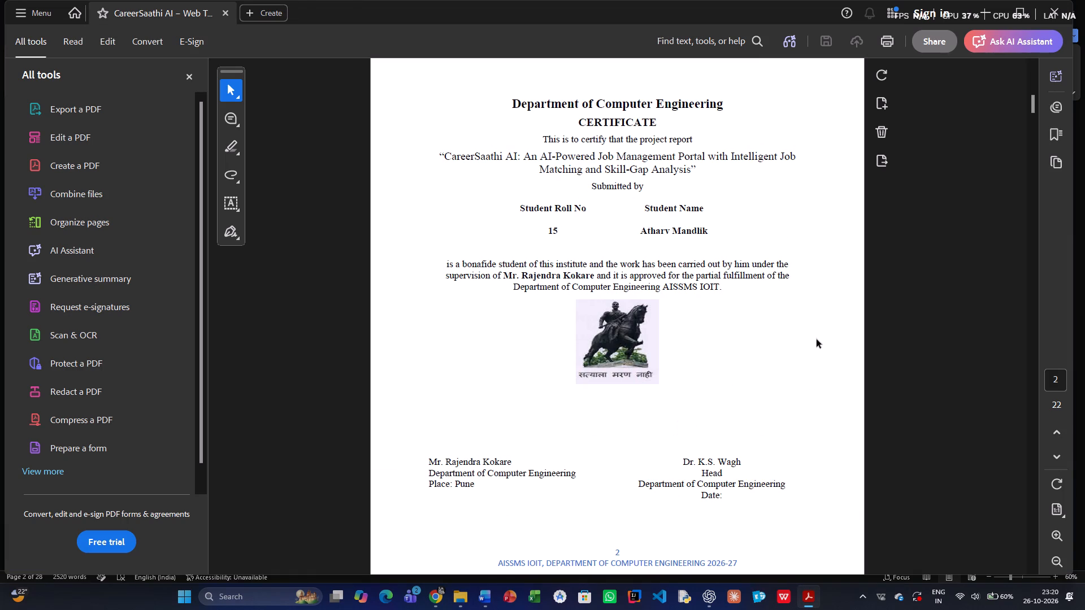
scroll(652, 478, up, 1)
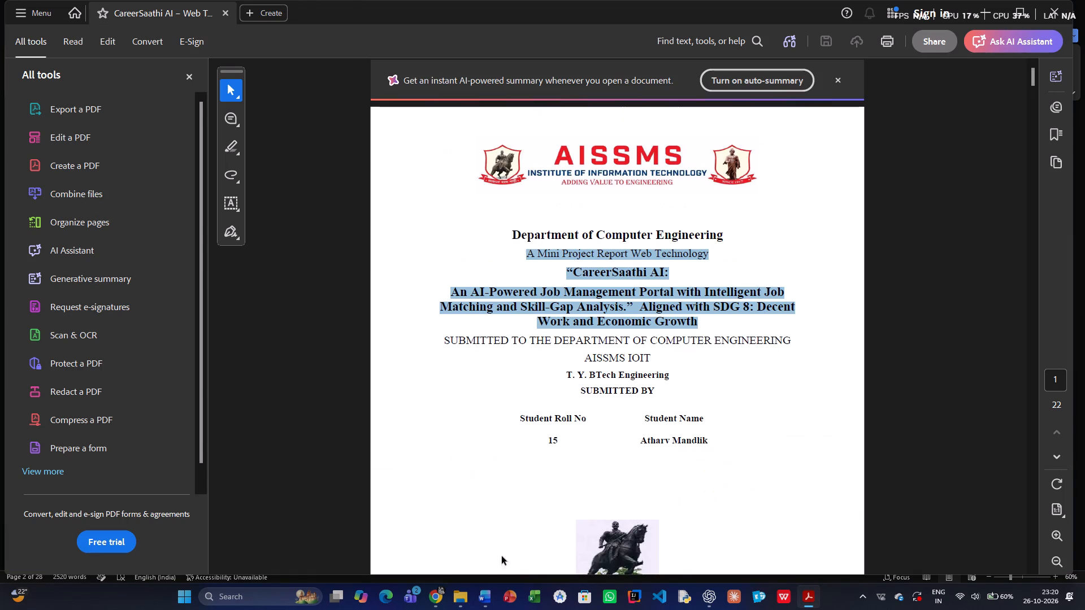
click(525, 542)
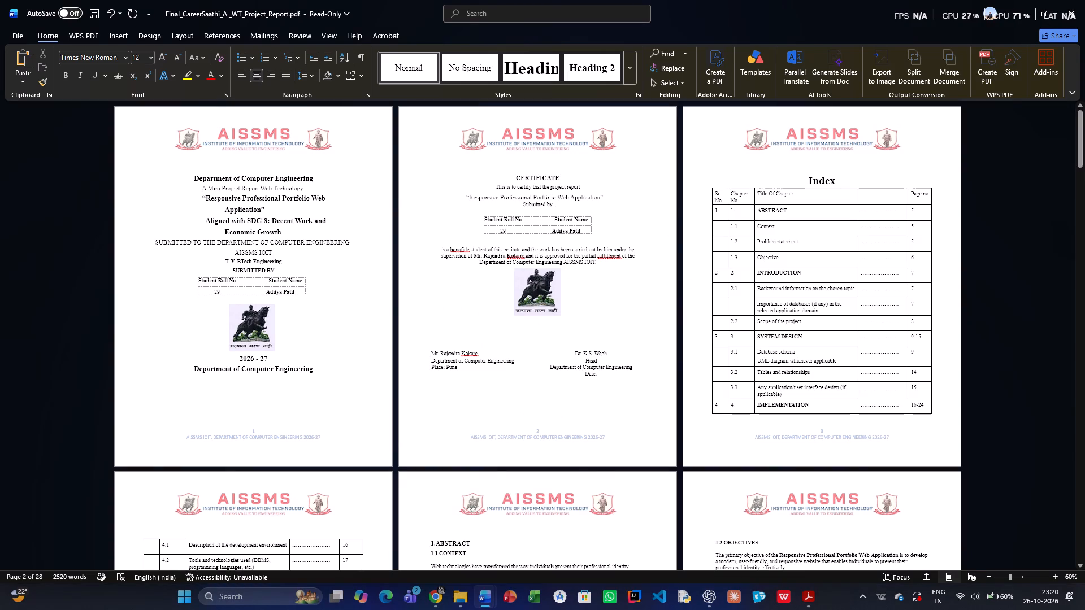
Fit the cover title "Responsive Professional Portfolio Web Application" on one line and pad its start with spaces to centre it.
click(199, 197)
key(BackSpace)
key(BackSpace)
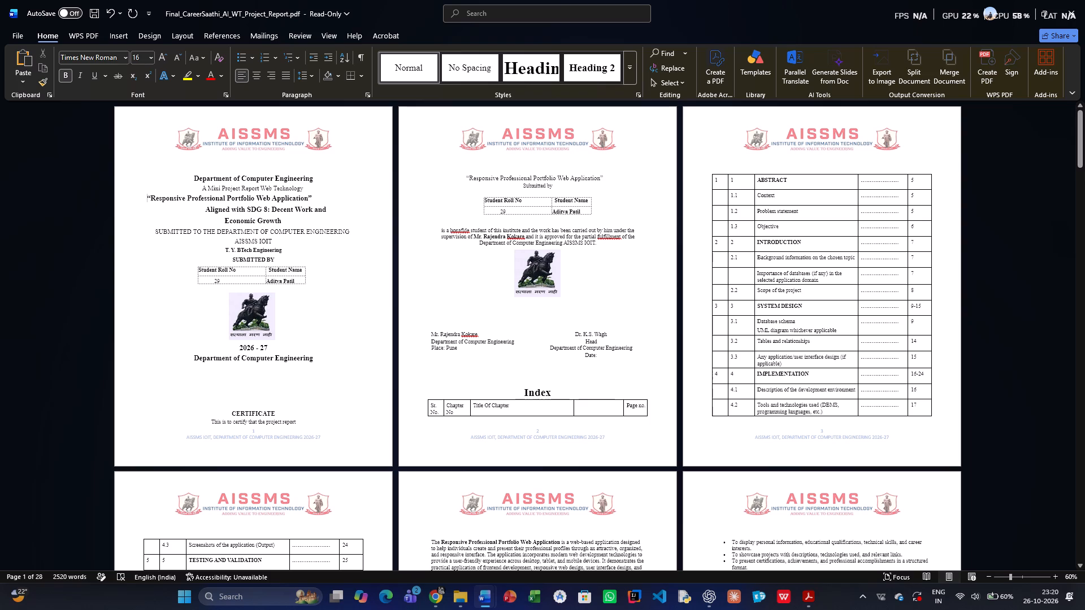
key(space)
key(space)
key(space)
key(space)
key(space)
key(space)
key(space)
key(space)
key(space)
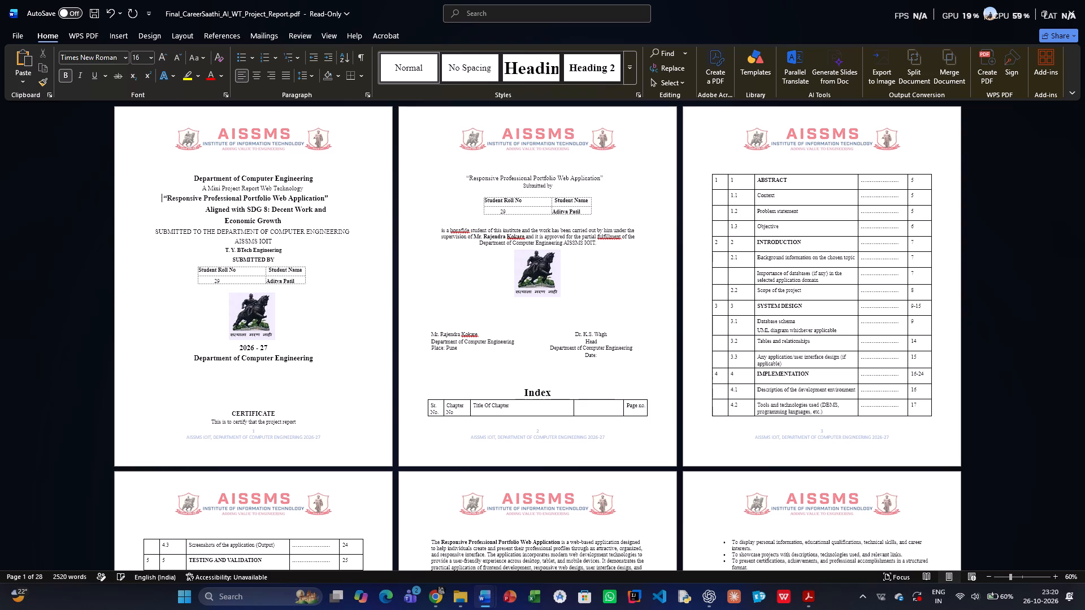
key(space)
key(space)
key(space)
key(space)
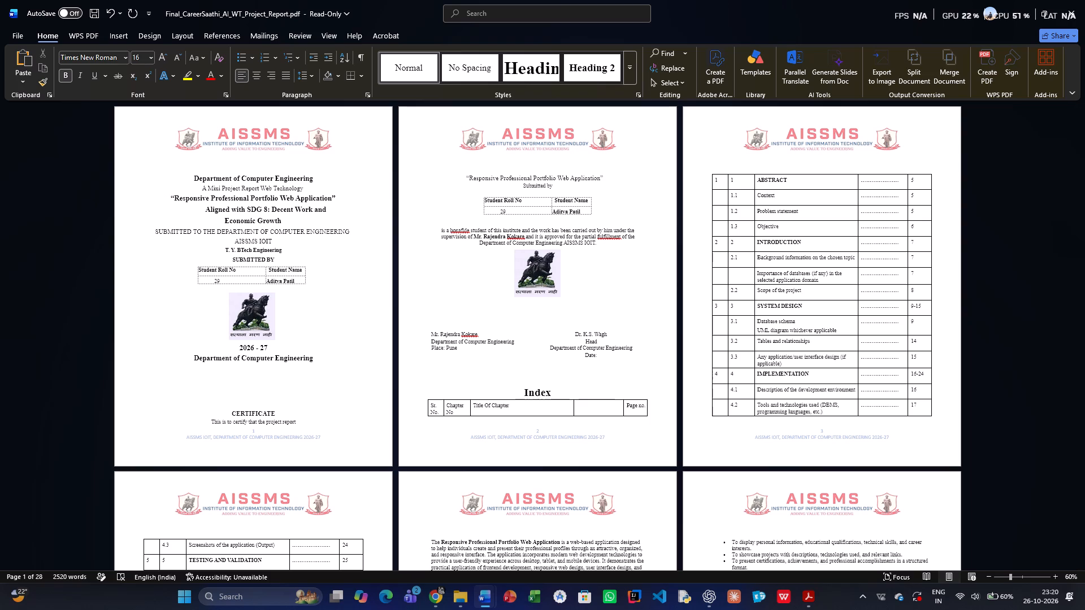
key(space)
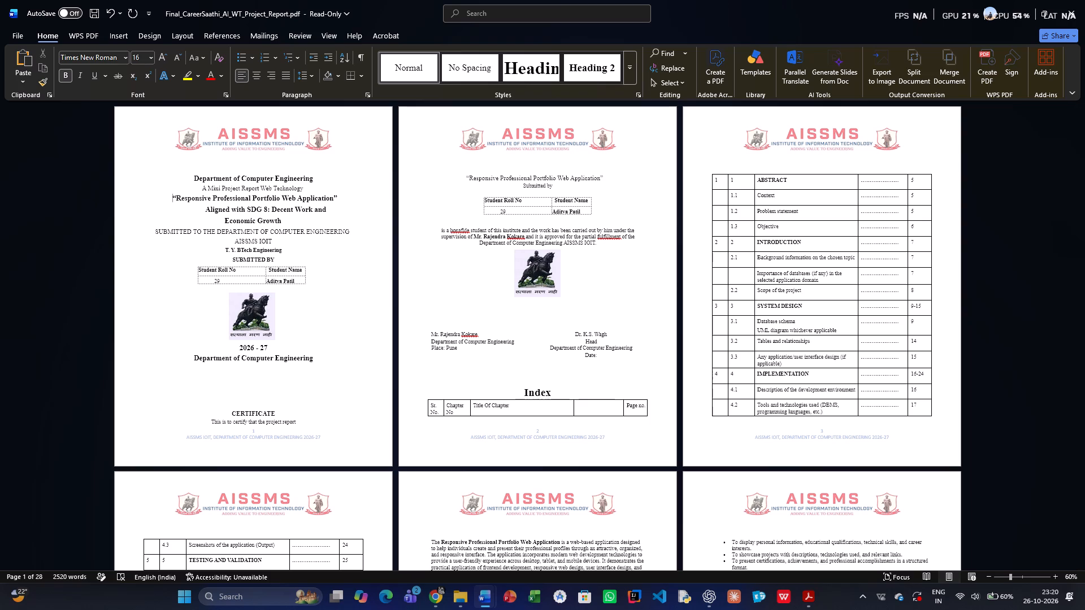
Break the cover page subtitle after "Aligned with" so "SDG 8: Decent Work and Economic Growth" starts on its own line.
click(247, 210)
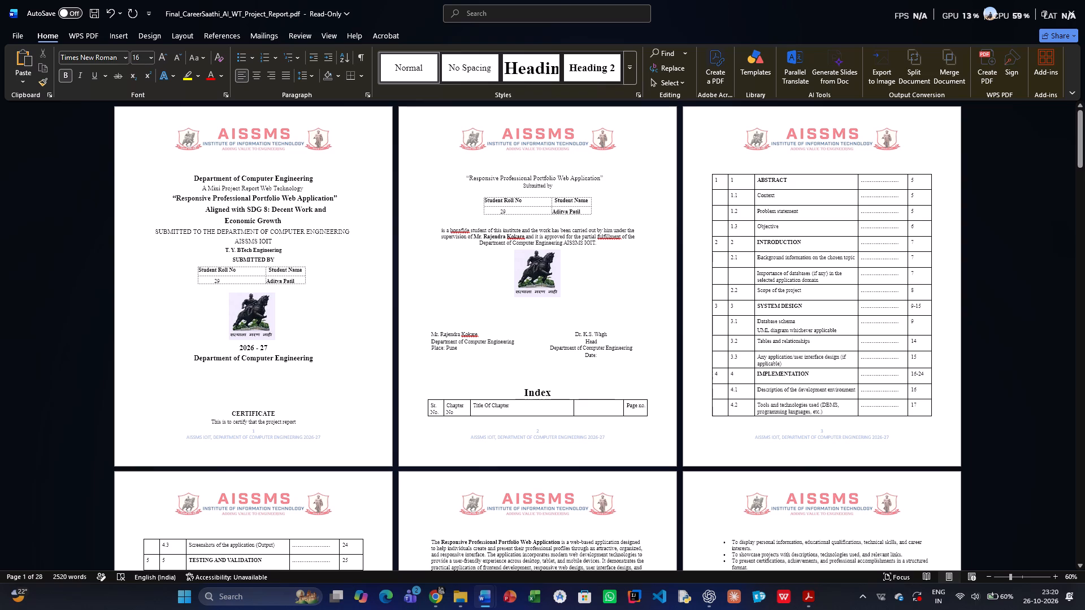
key(Return)
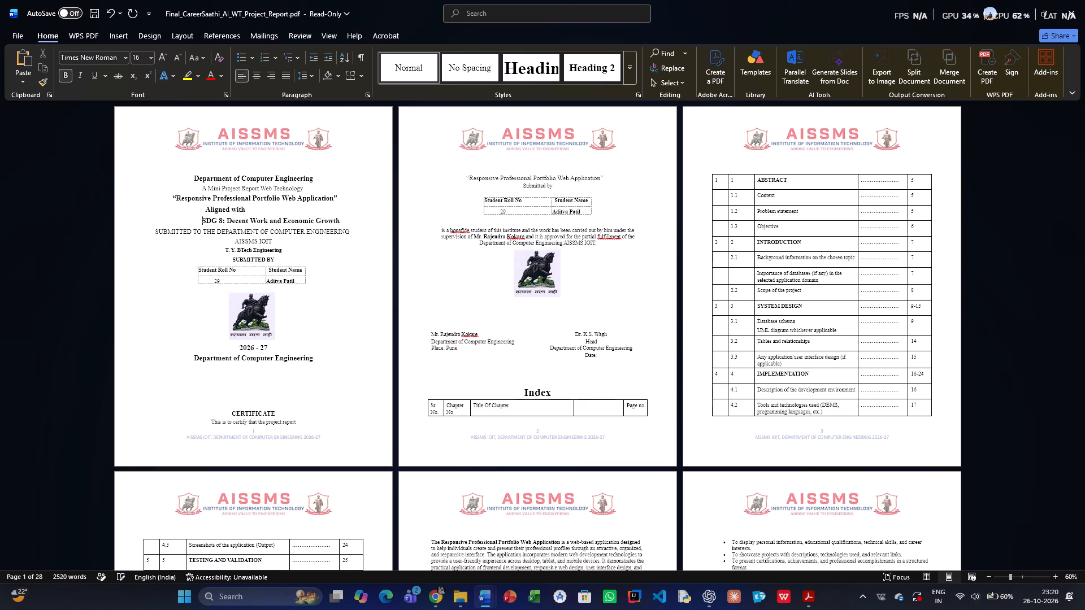
Centre the cover lines "Aligned with" and "SDG 8: Decent Work and Economic Growth" and decrease their indent to line up with the title.
drag(202, 204, 223, 208)
click(202, 208)
drag(205, 208, 350, 228)
click(347, 217)
drag(342, 219, 196, 214)
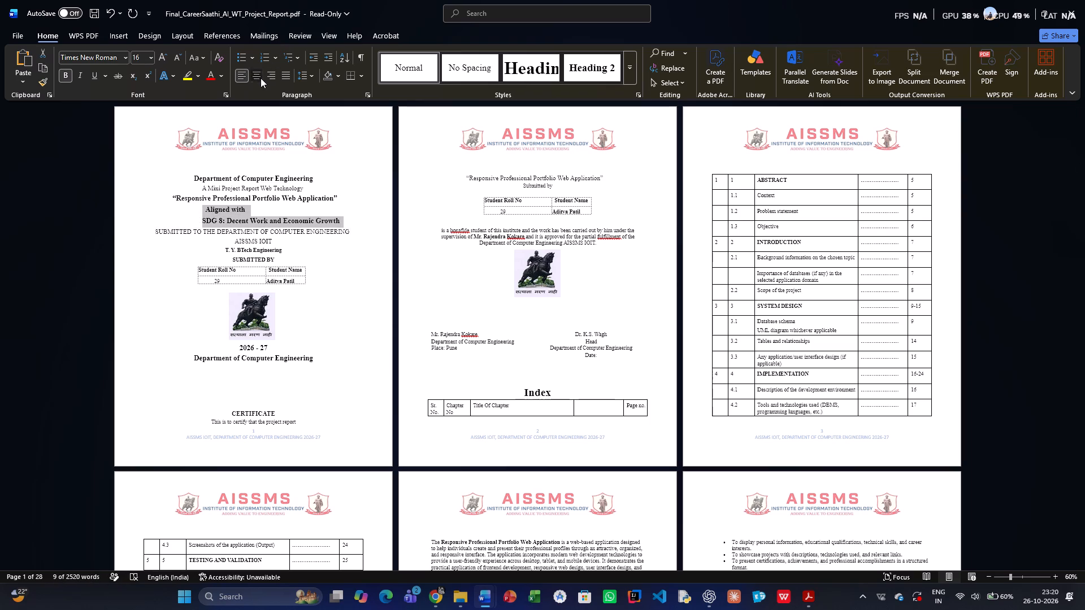
click(261, 78)
click(381, 242)
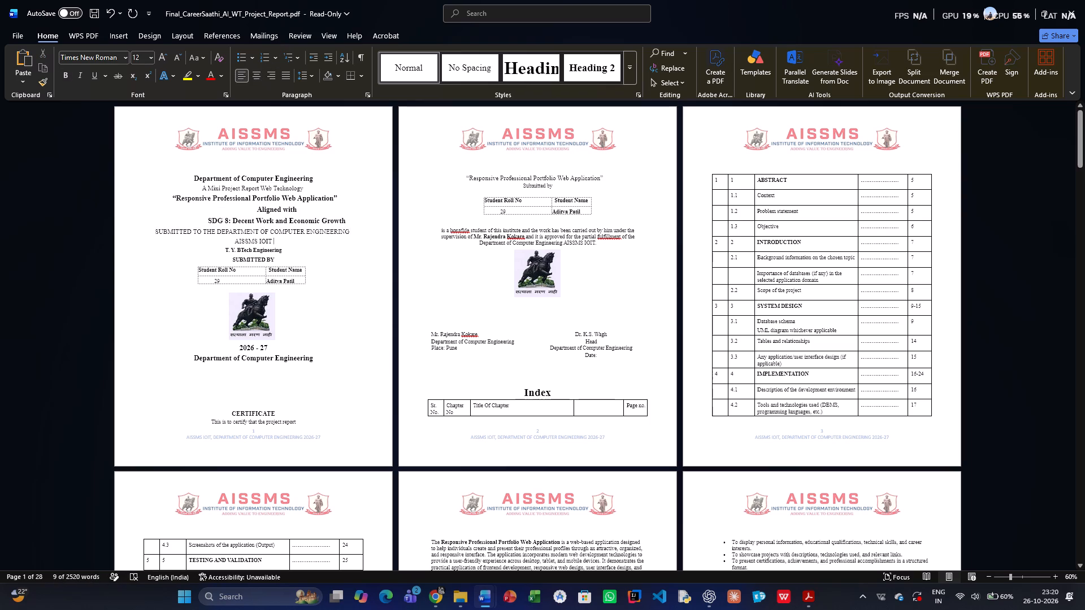
drag(246, 207, 348, 223)
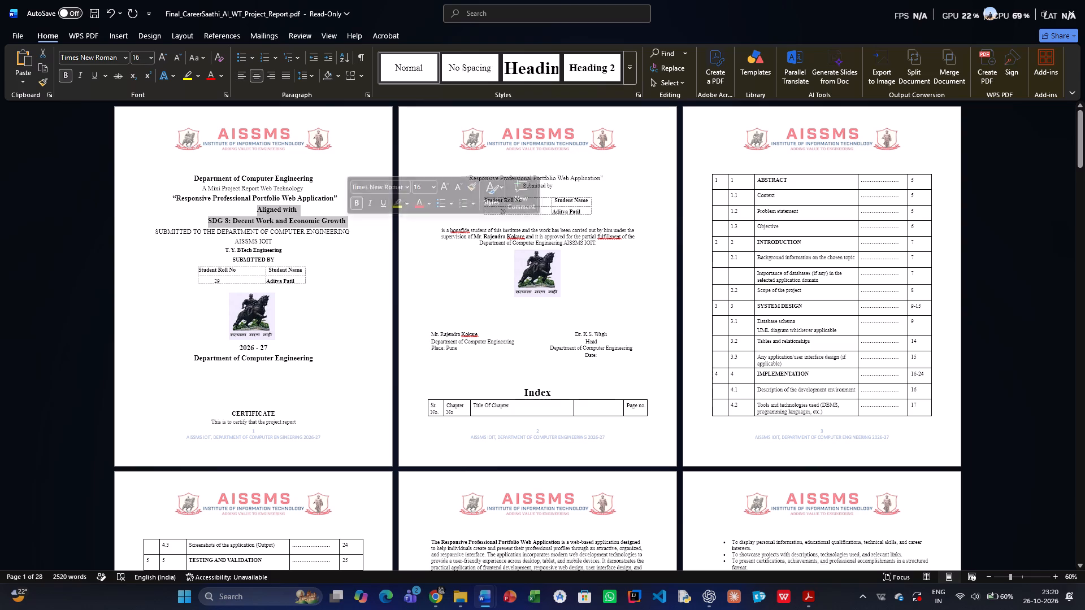
click(311, 54)
click(311, 57)
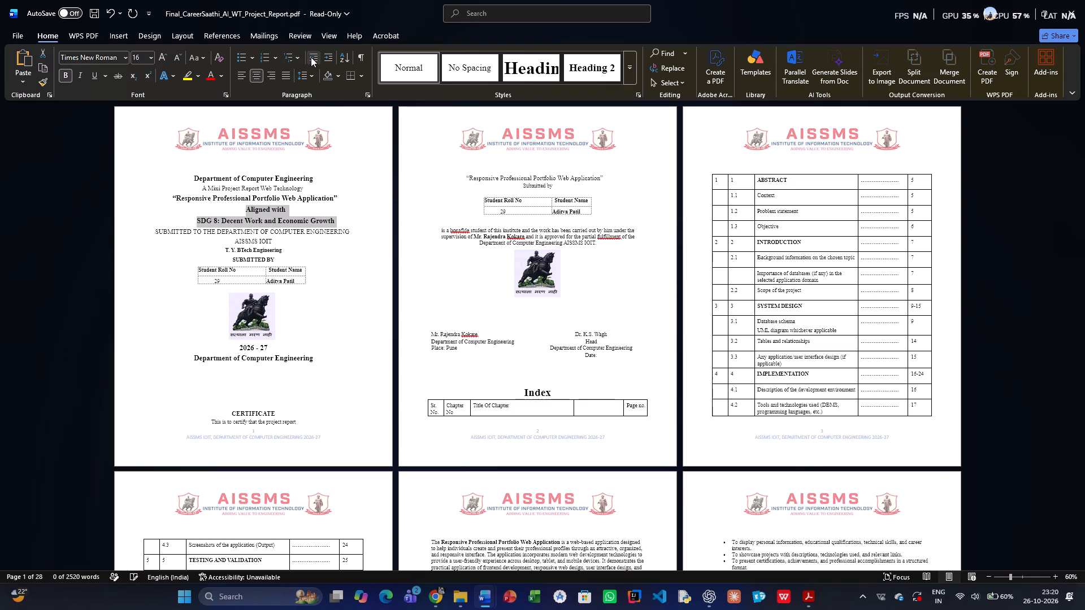
click(309, 54)
click(309, 55)
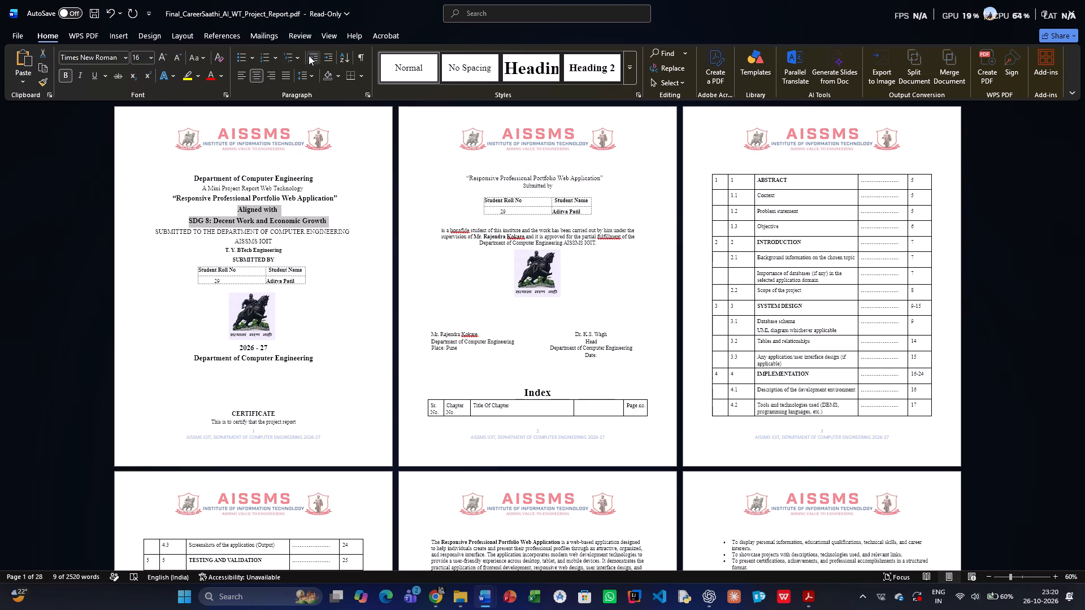
click(363, 281)
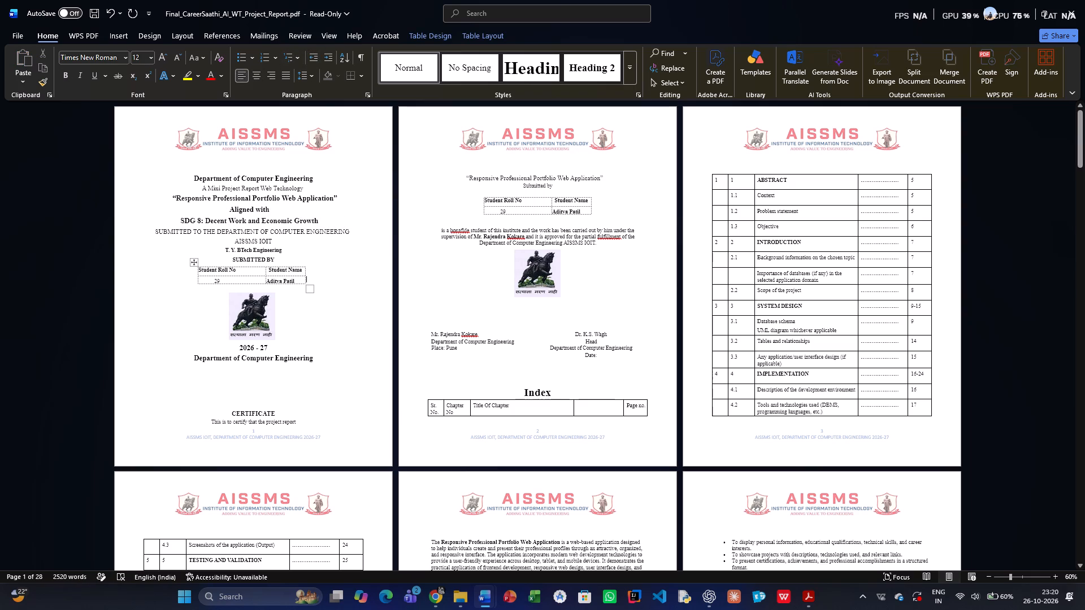
Insert two blank lines above the CERTIFICATE heading at the end of the cover page to push it onto the second page.
click(264, 405)
key(Return)
key(Return)
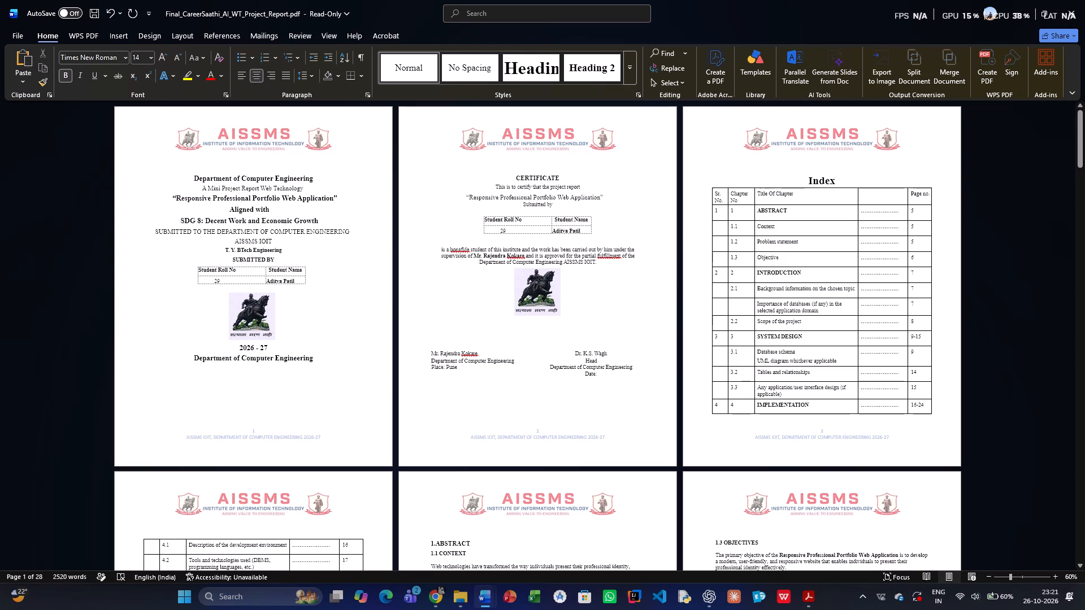
click(441, 599)
click(410, 543)
click(494, 556)
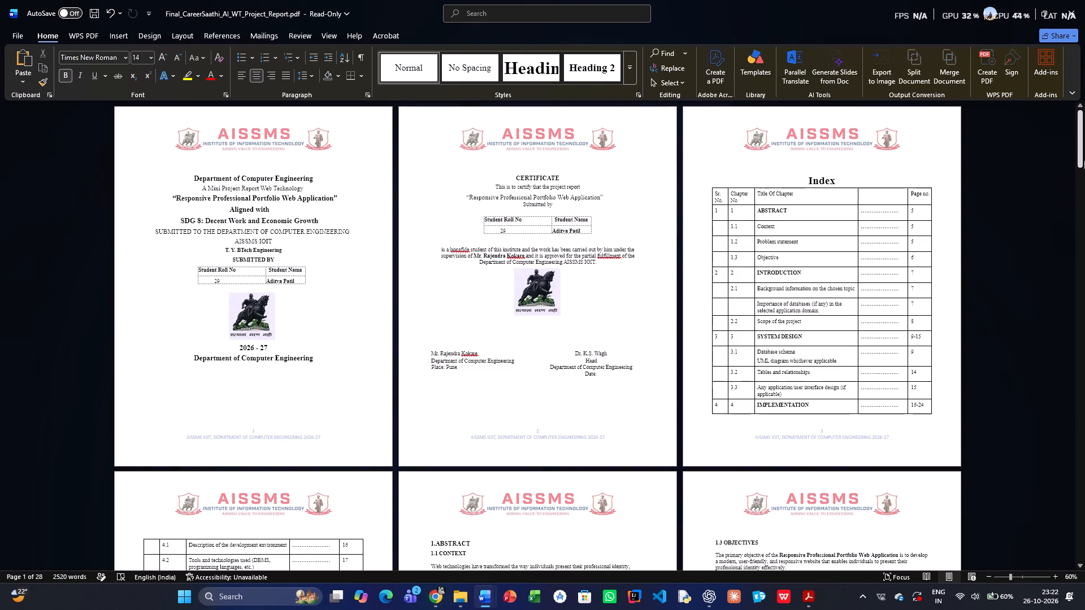
click(814, 165)
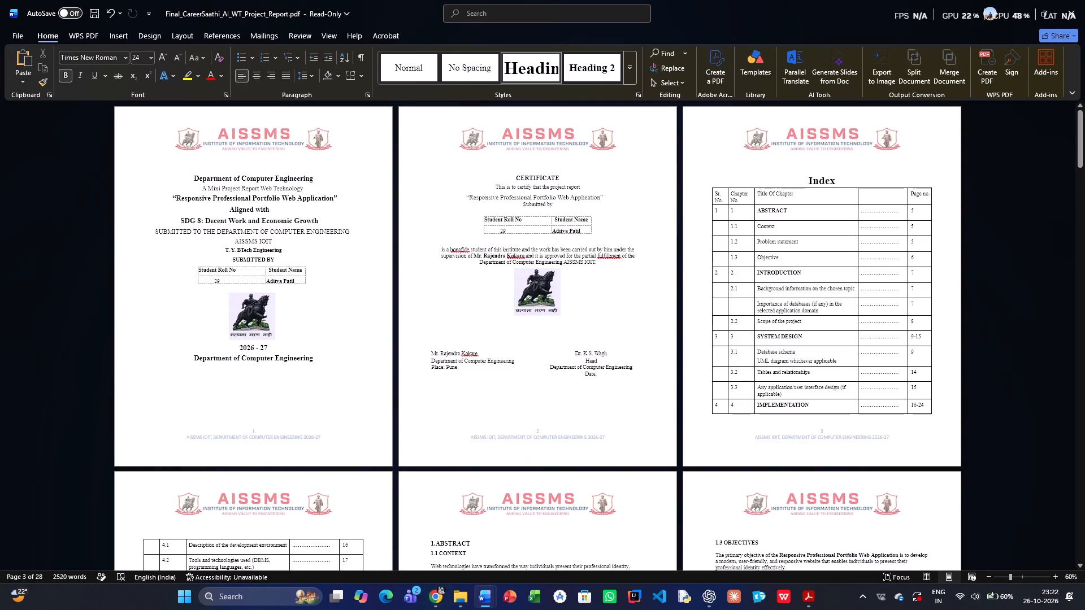
click(815, 162)
drag(1082, 146, 1084, 194)
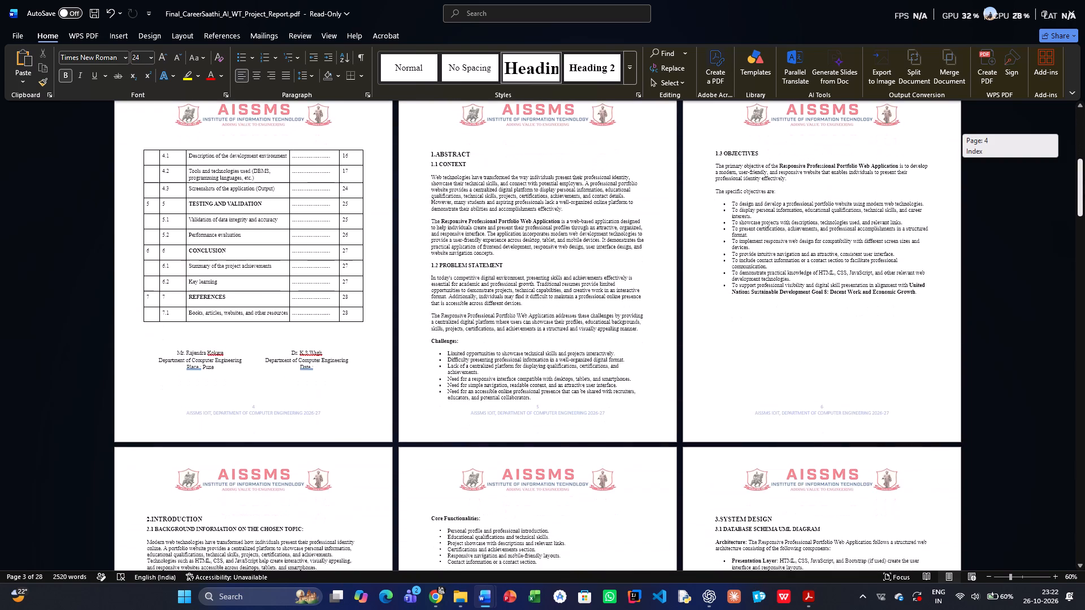
drag(1084, 194, 1084, 221)
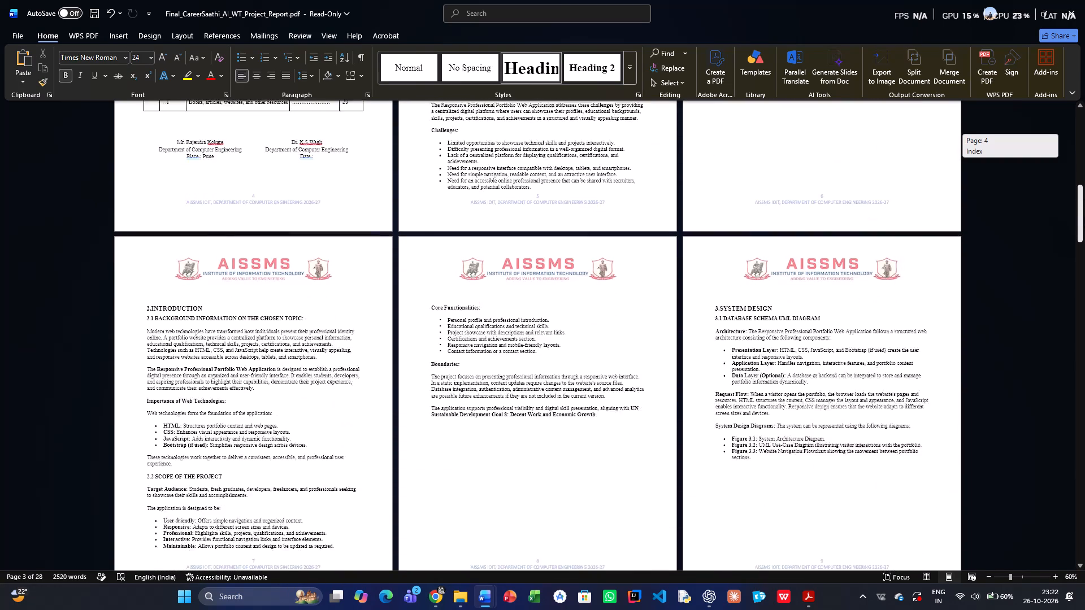
drag(1084, 221, 1084, 238)
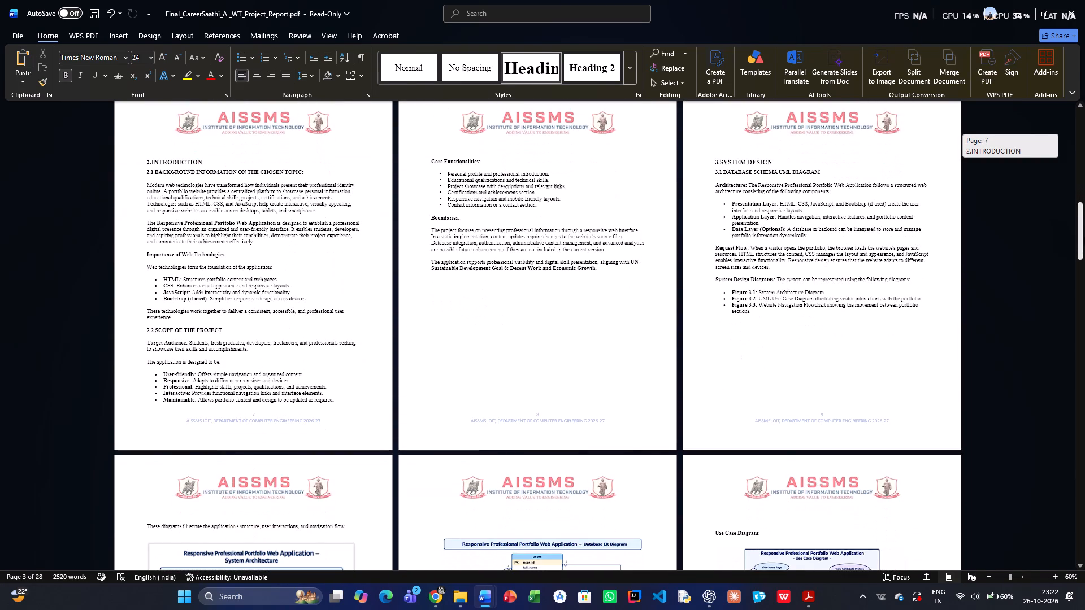
drag(1084, 238, 1084, 274)
click(813, 317)
drag(813, 318, 814, 313)
click(813, 413)
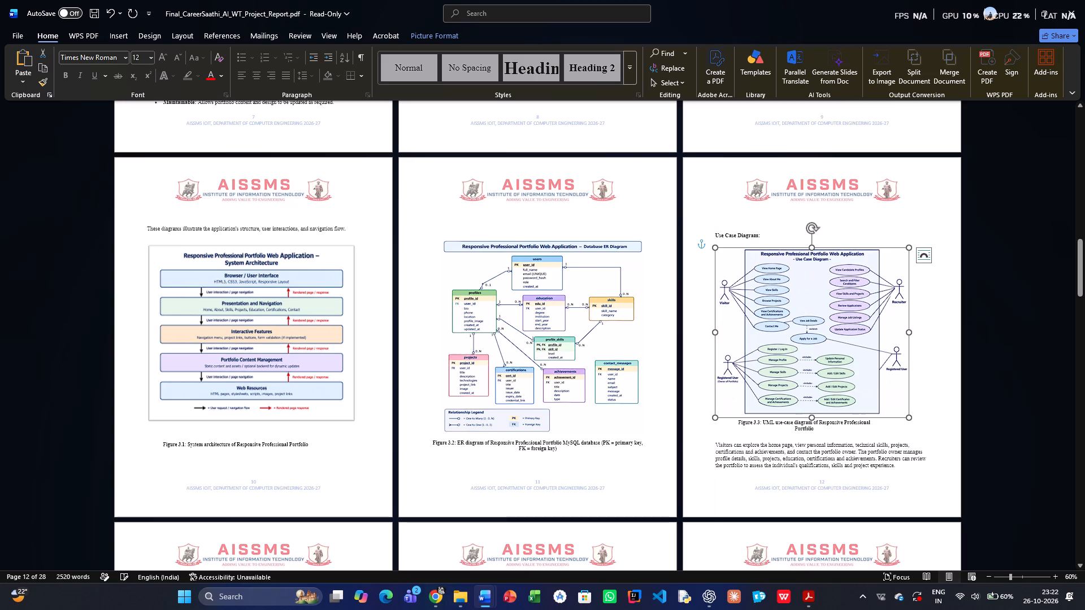
drag(852, 329, 866, 329)
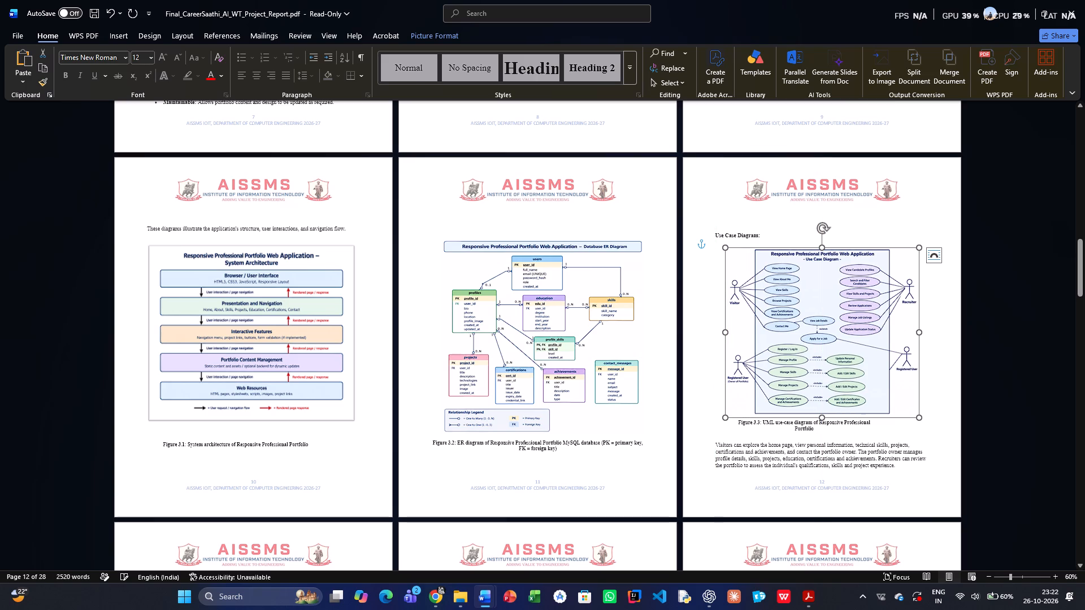
click(970, 343)
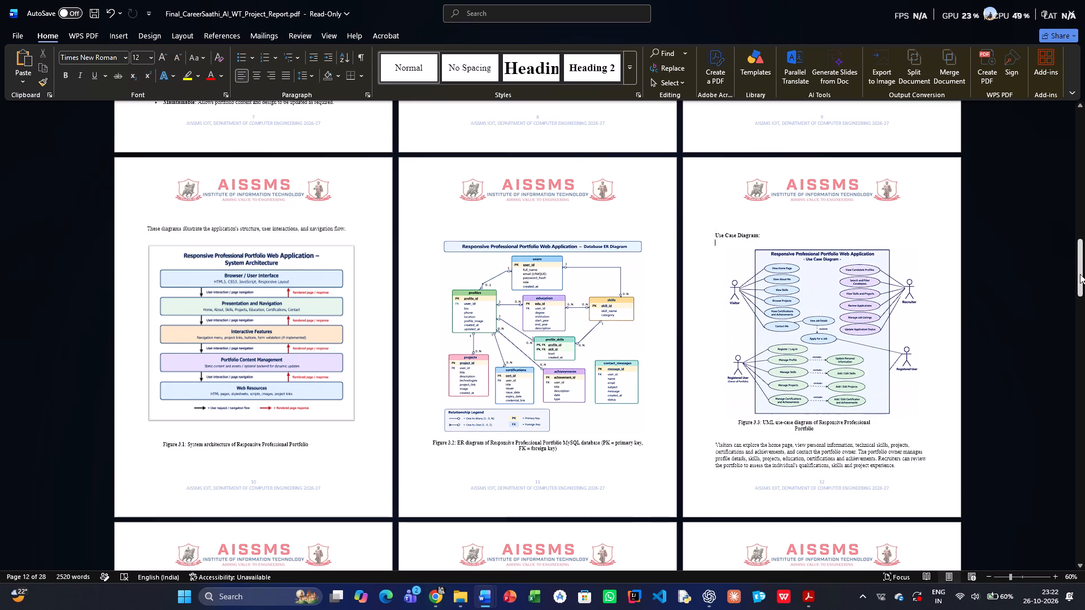
Stretch the Matching Workflow diagram on page 13 slightly taller from its bottom edge.
drag(1080, 274, 1084, 321)
click(229, 361)
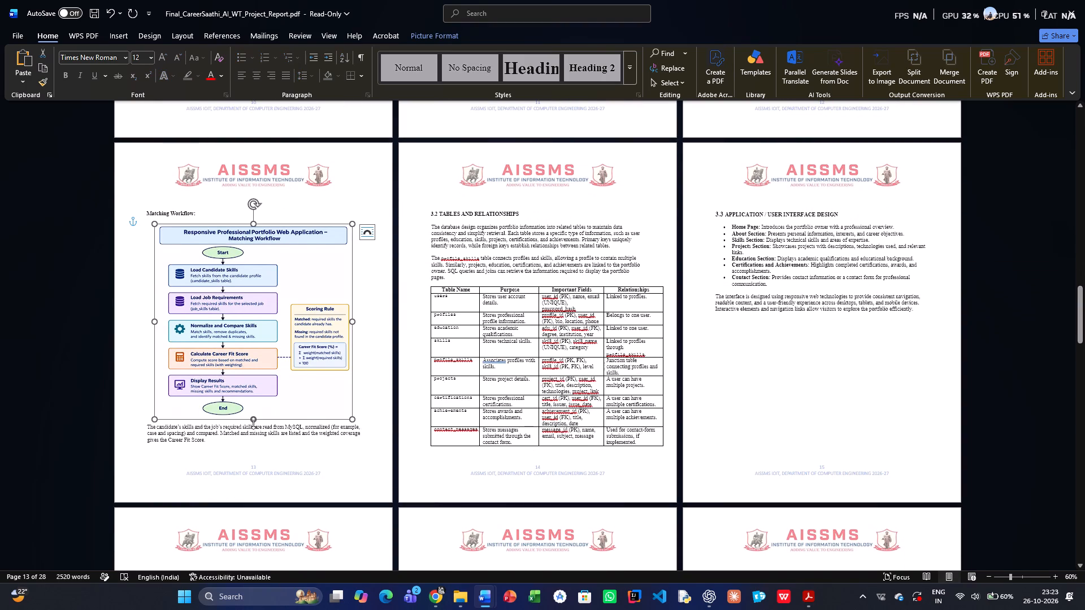
drag(253, 421, 253, 426)
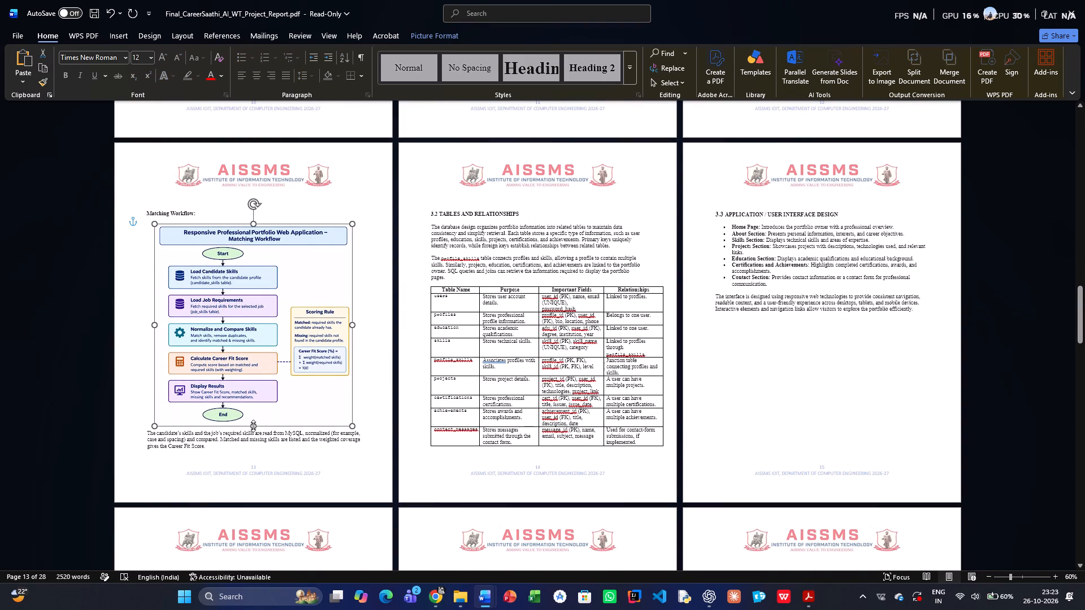
click(926, 376)
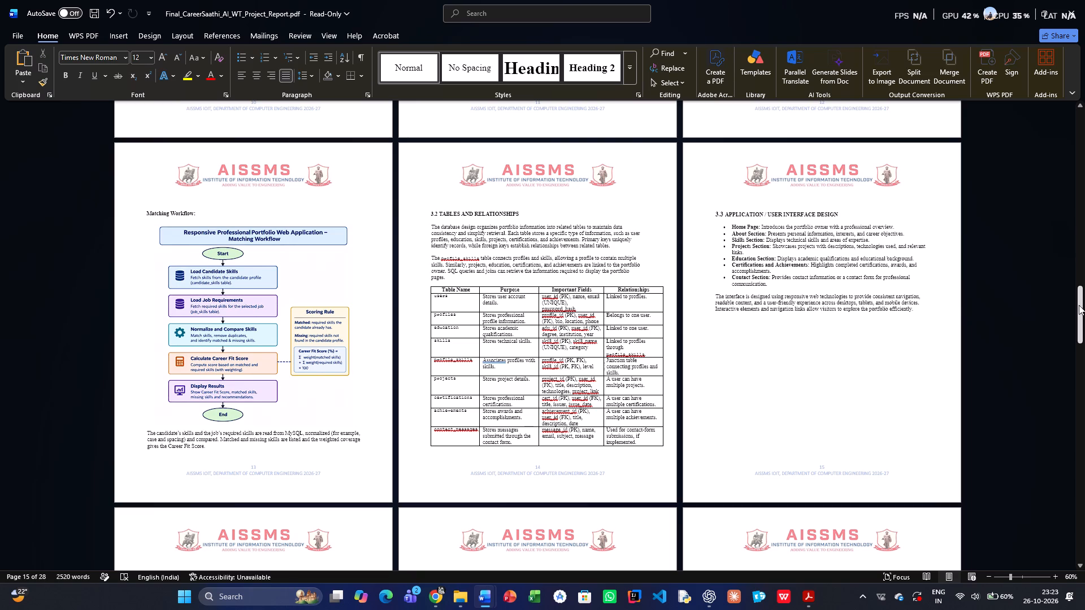
Review the remaining report pages from the user interface design section through the screenshots to the conclusion, and return to the cover page.
drag(1079, 307, 1082, 333)
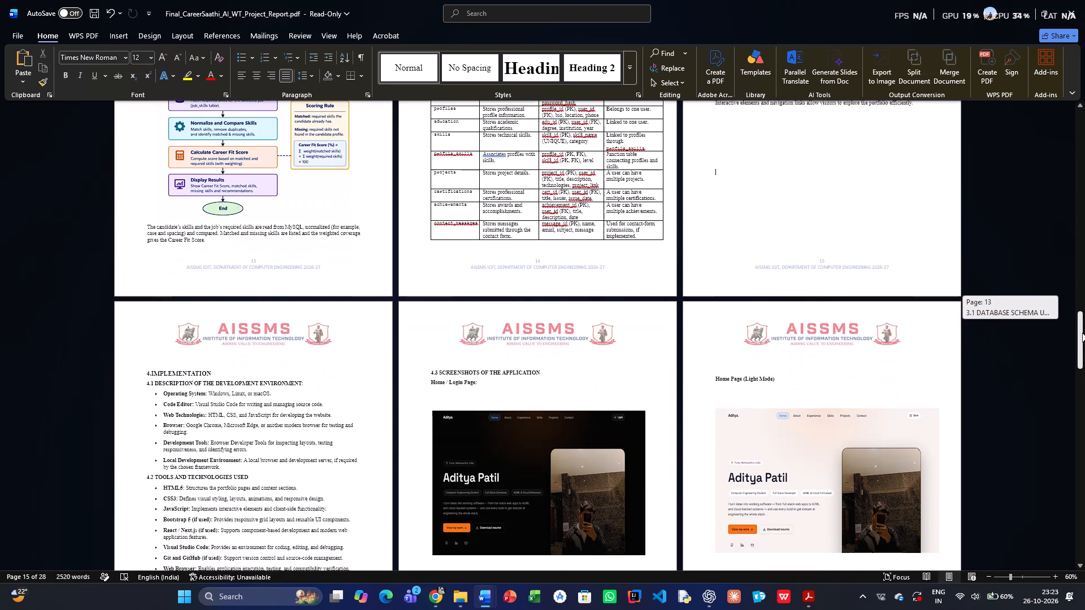
drag(1082, 333, 1084, 411)
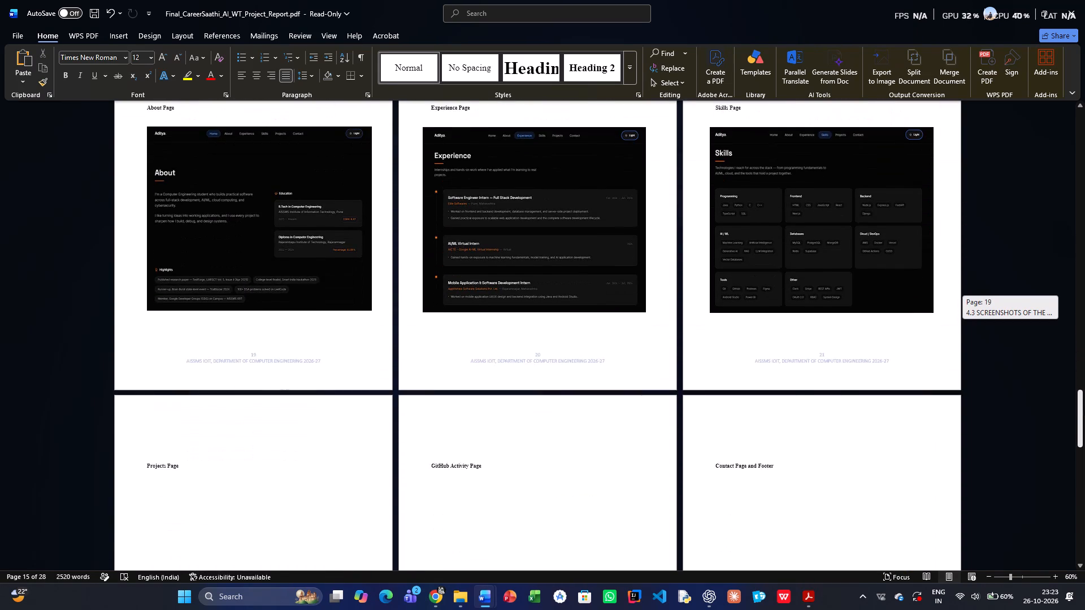
drag(1084, 411, 1082, 443)
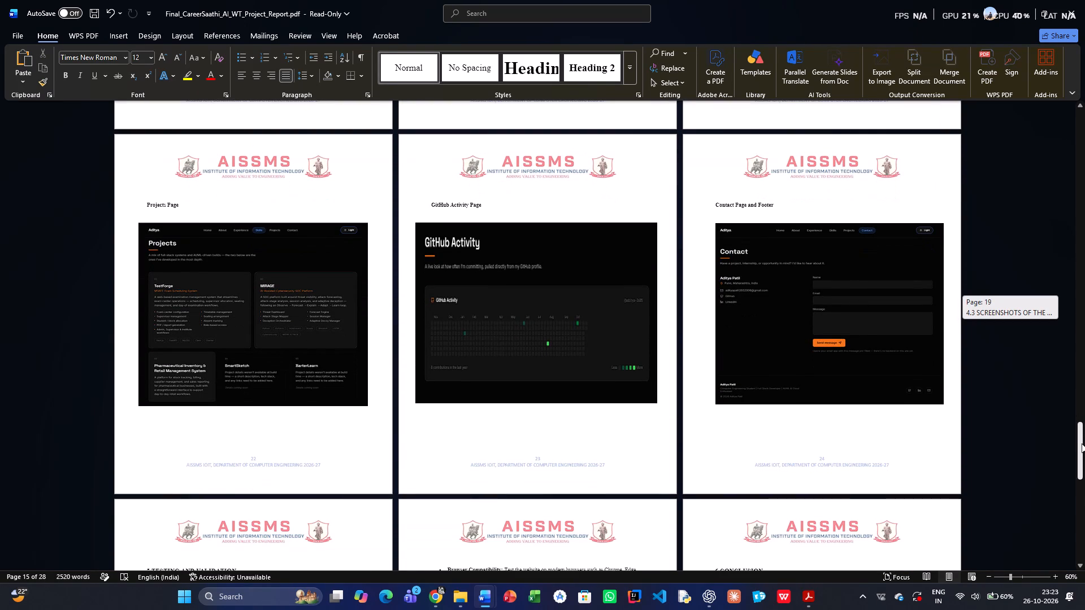
drag(1082, 443, 1079, 460)
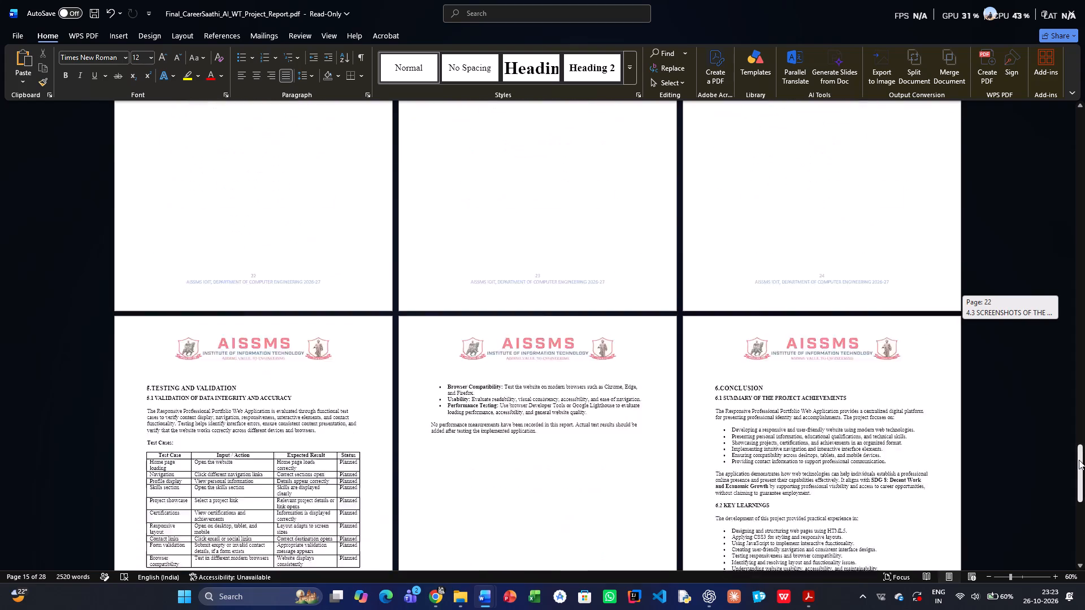
drag(1079, 460, 1054, 56)
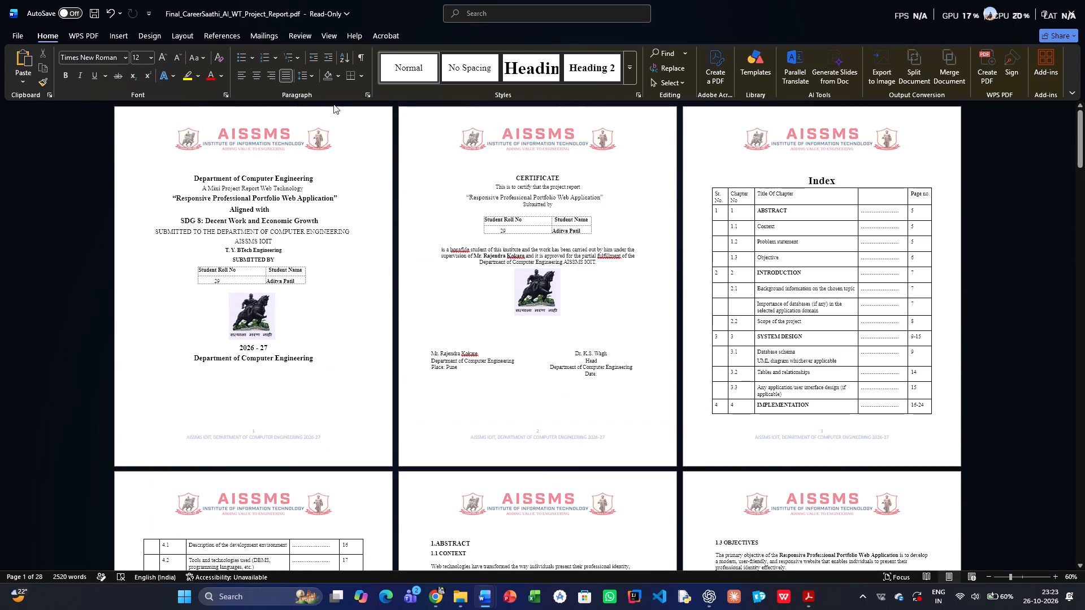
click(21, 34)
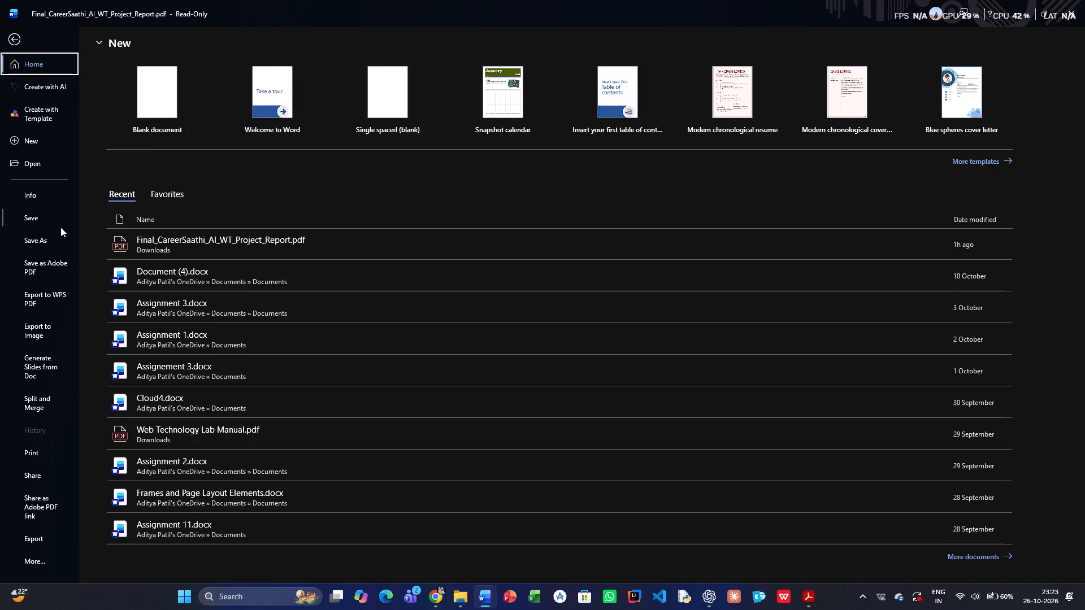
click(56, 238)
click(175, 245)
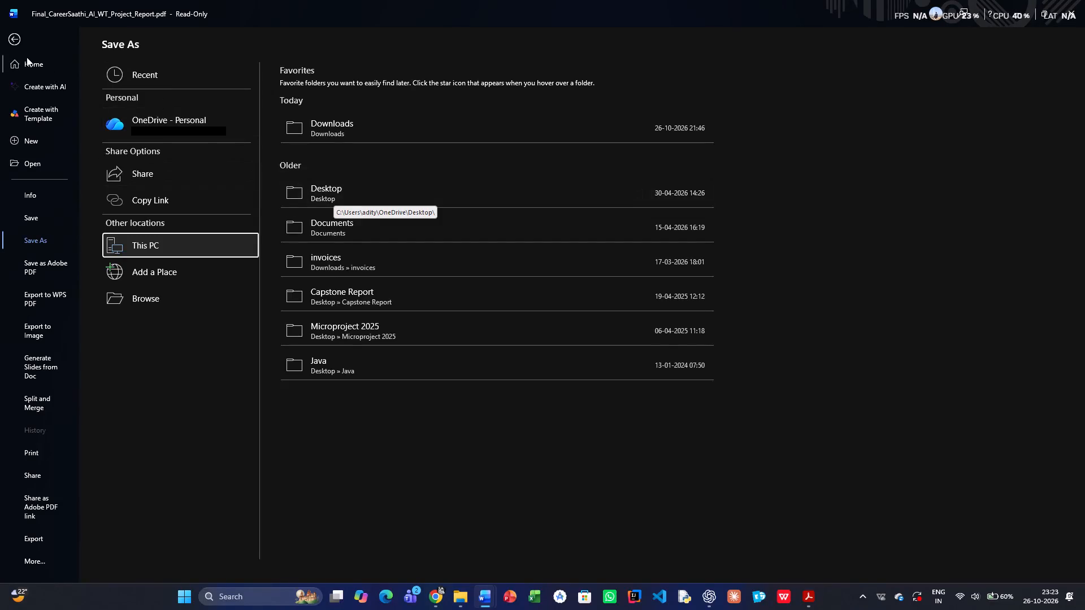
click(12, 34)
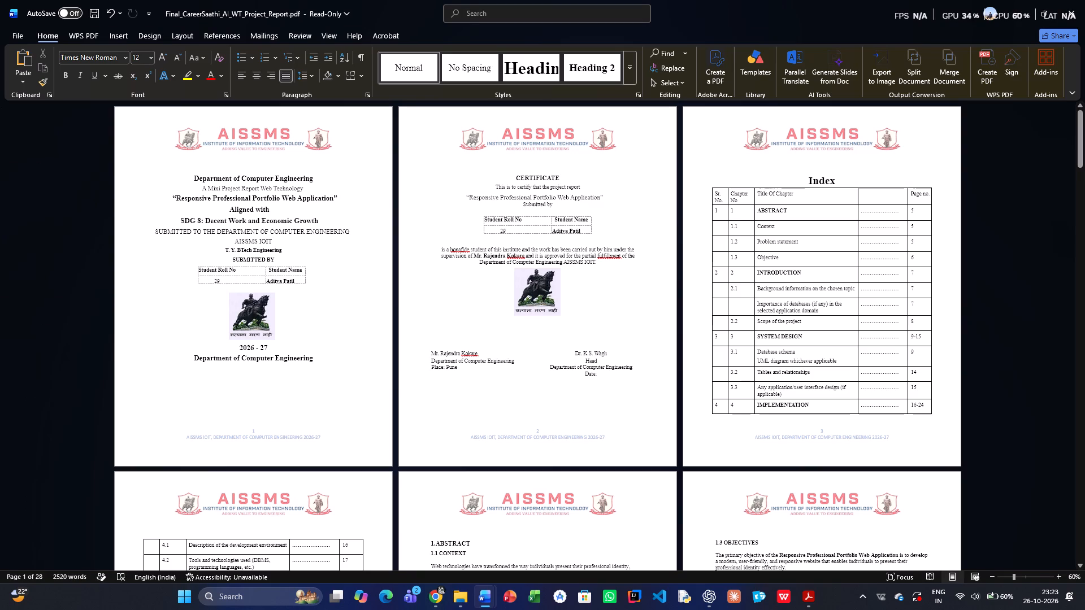
drag(175, 199, 333, 204)
key(ctrl+c)
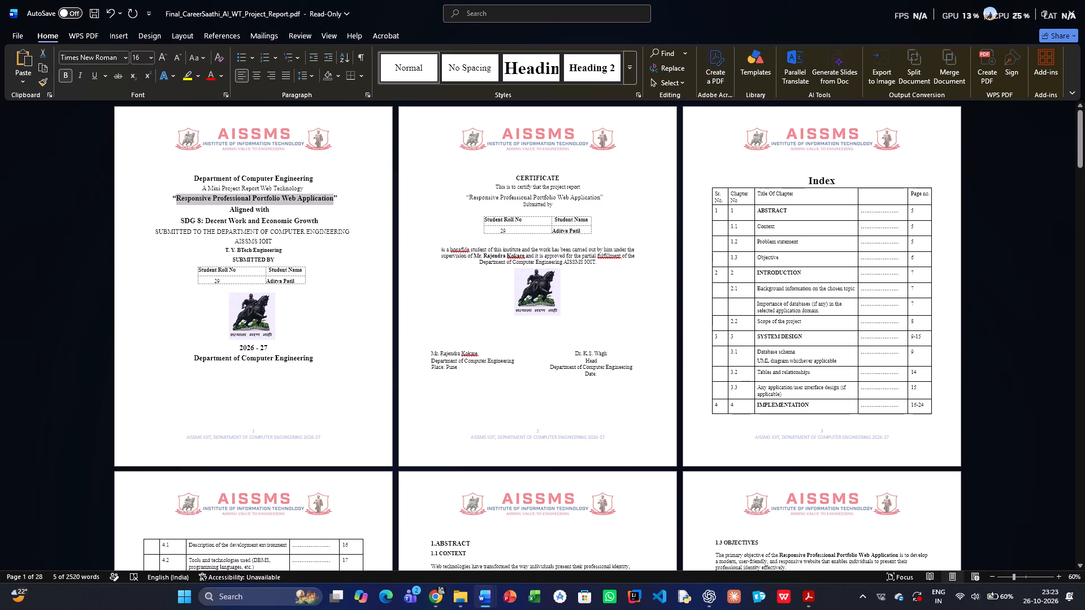
click(11, 36)
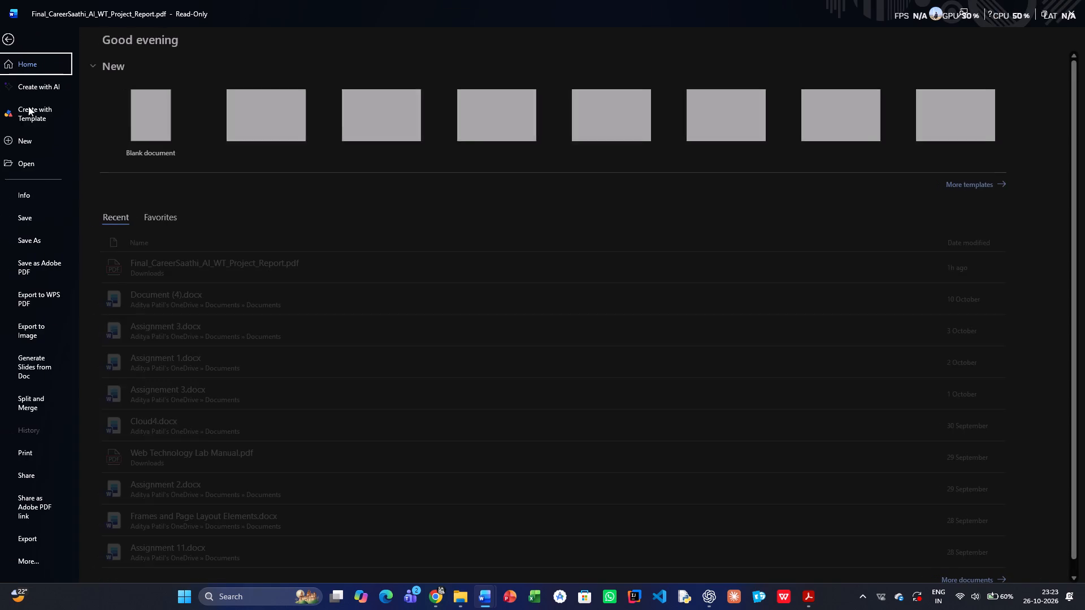
click(44, 236)
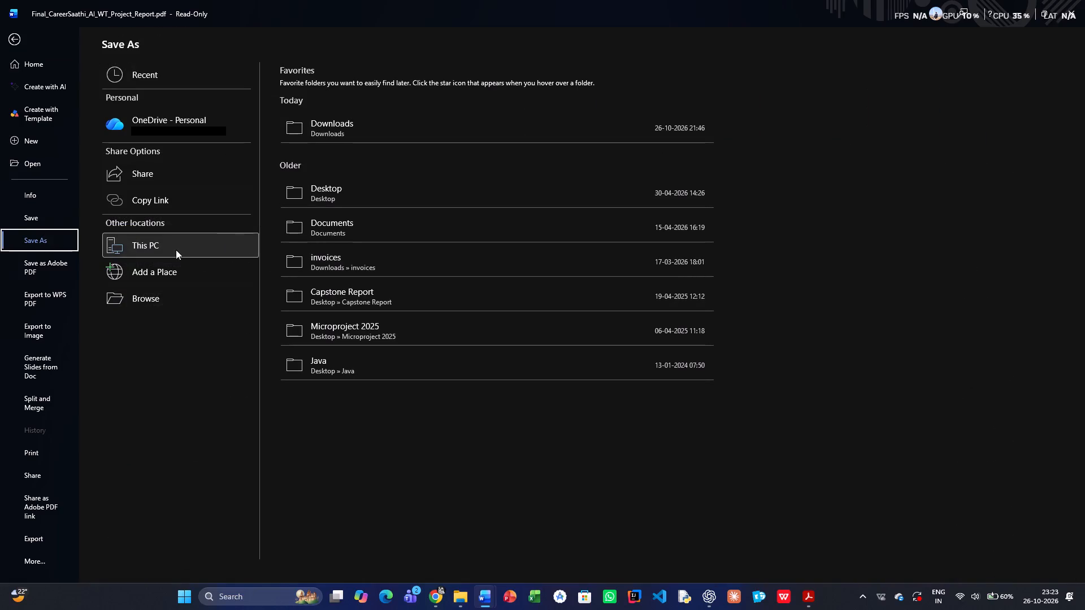
click(176, 250)
click(330, 191)
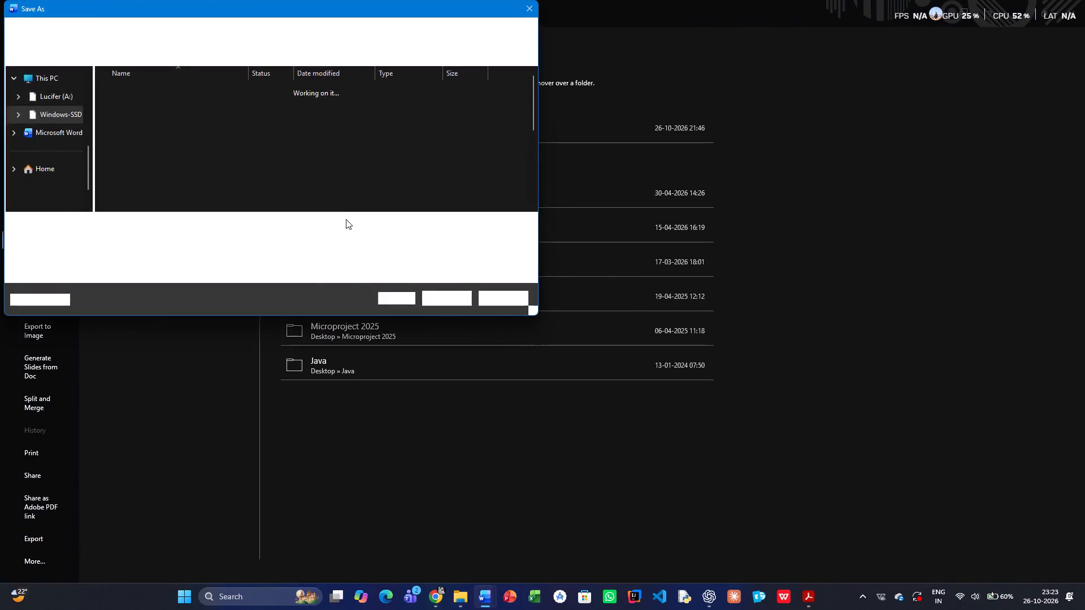
scroll(41, 107, up, 1)
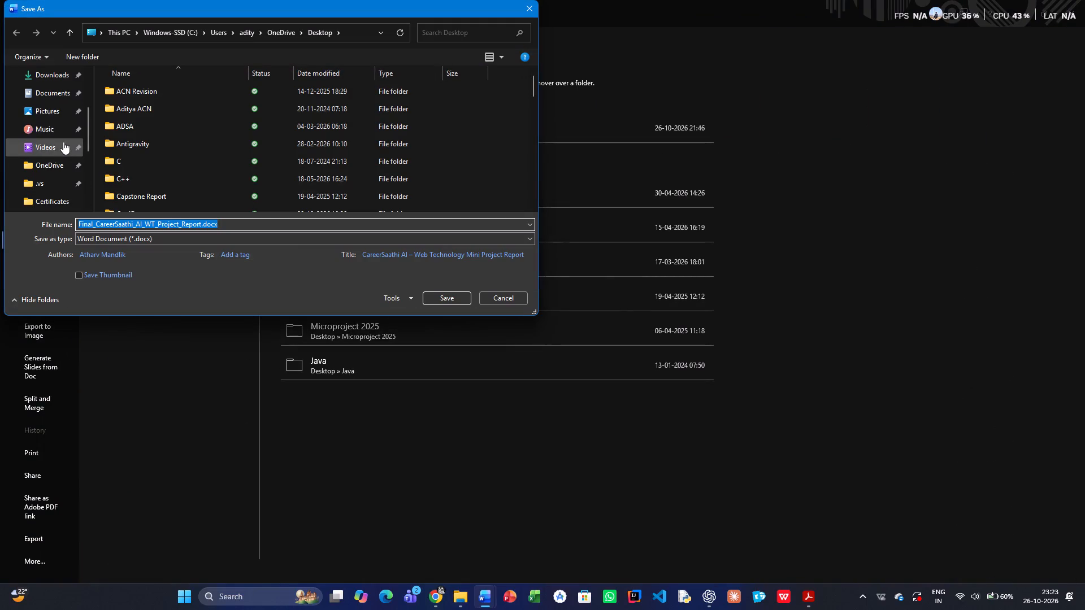
scroll(64, 152, up, 1)
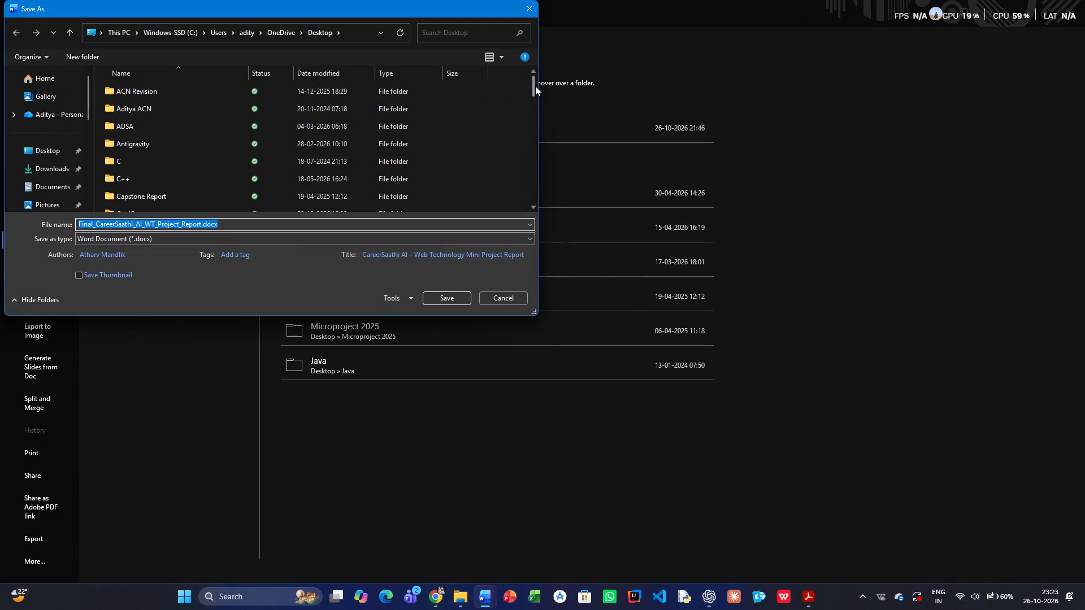
drag(533, 85, 544, 137)
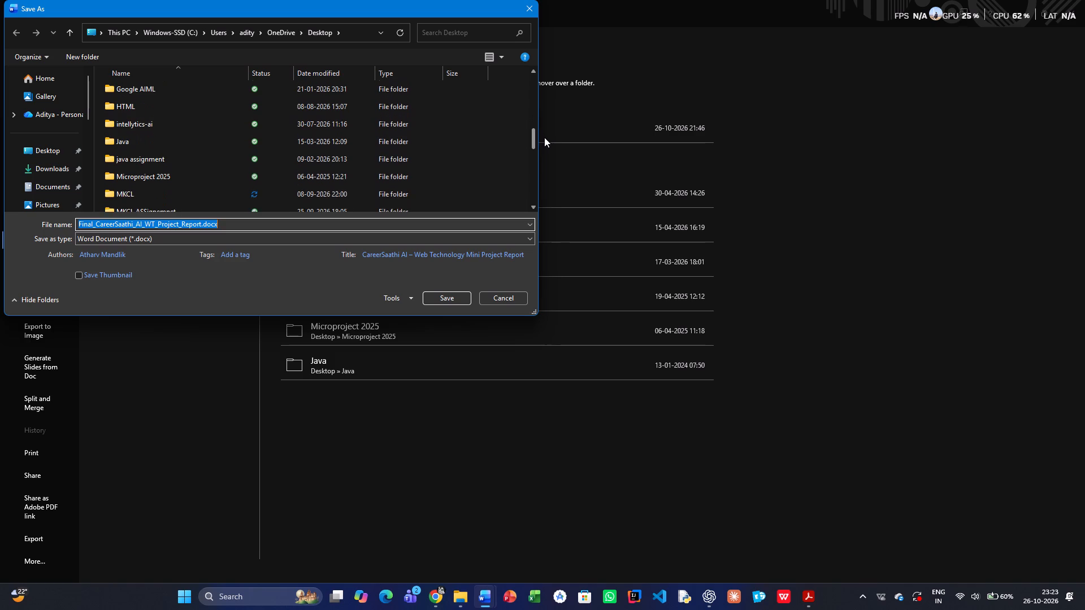
drag(544, 137, 554, 189)
double_click(159, 156)
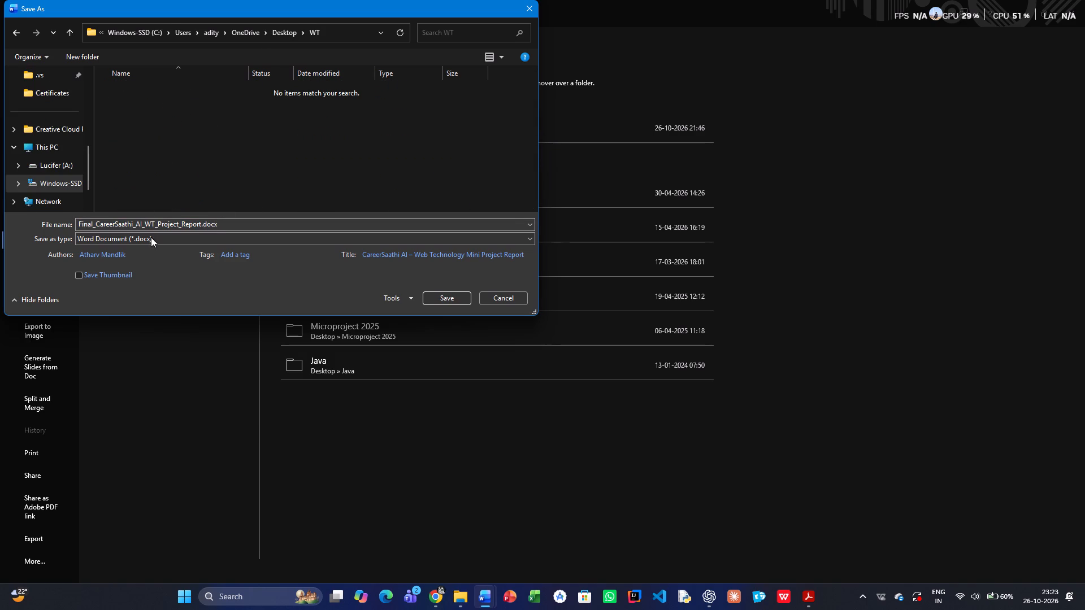
click(154, 238)
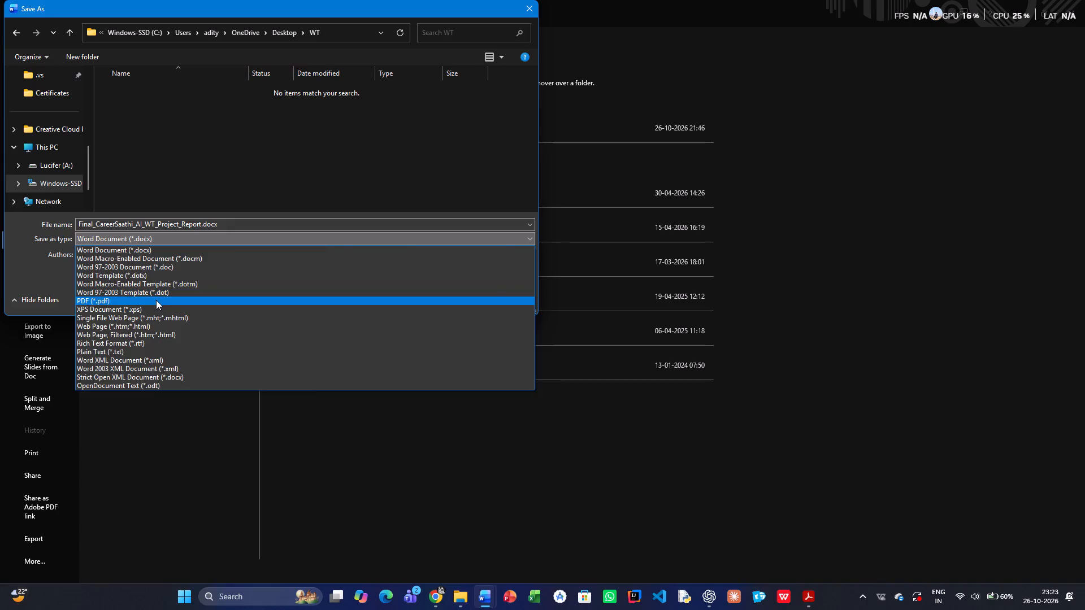
click(156, 300)
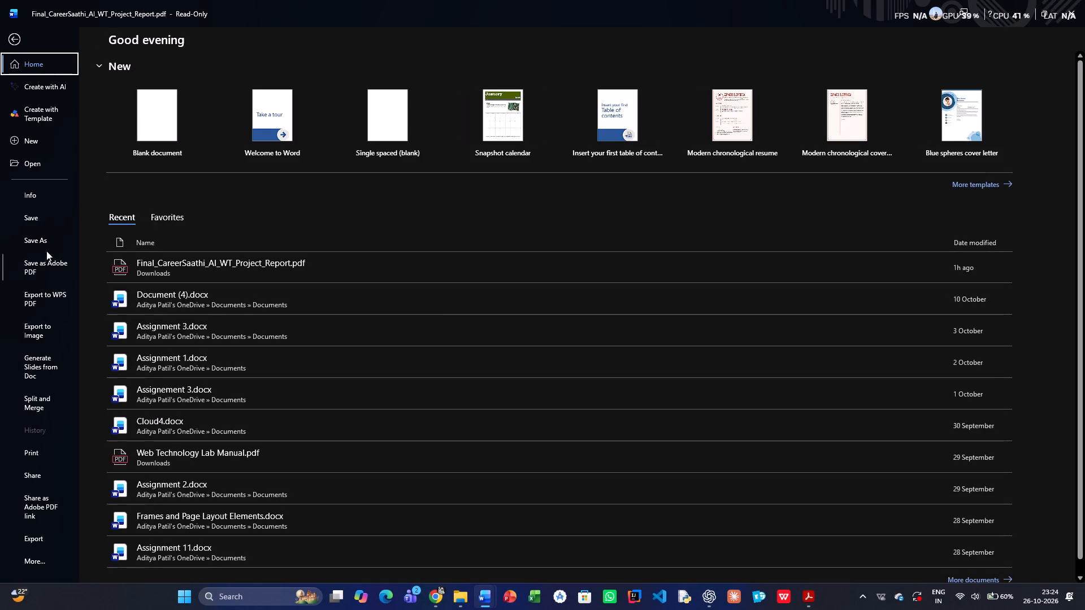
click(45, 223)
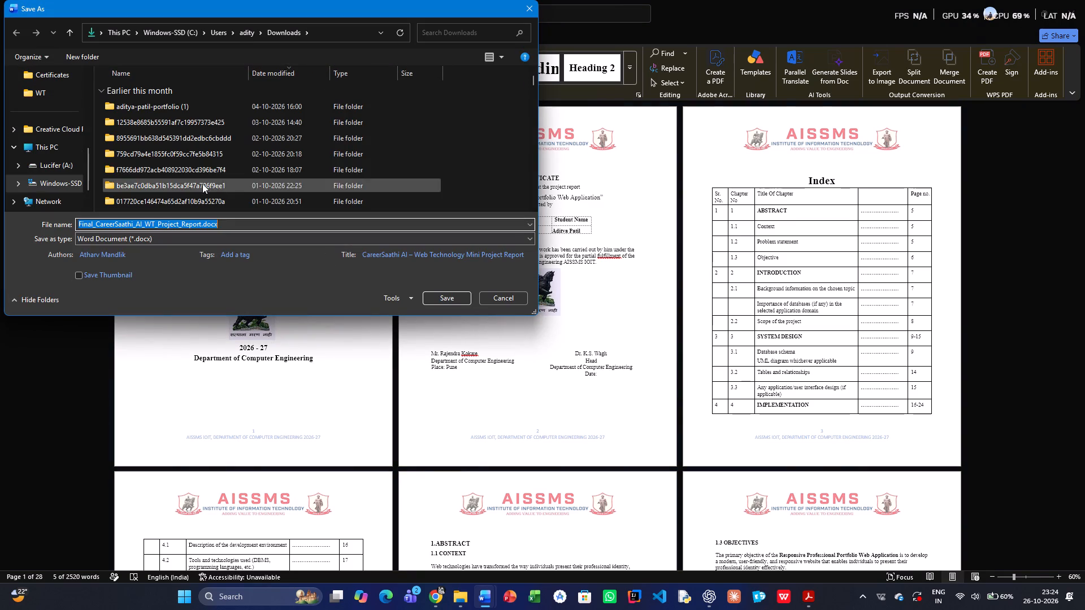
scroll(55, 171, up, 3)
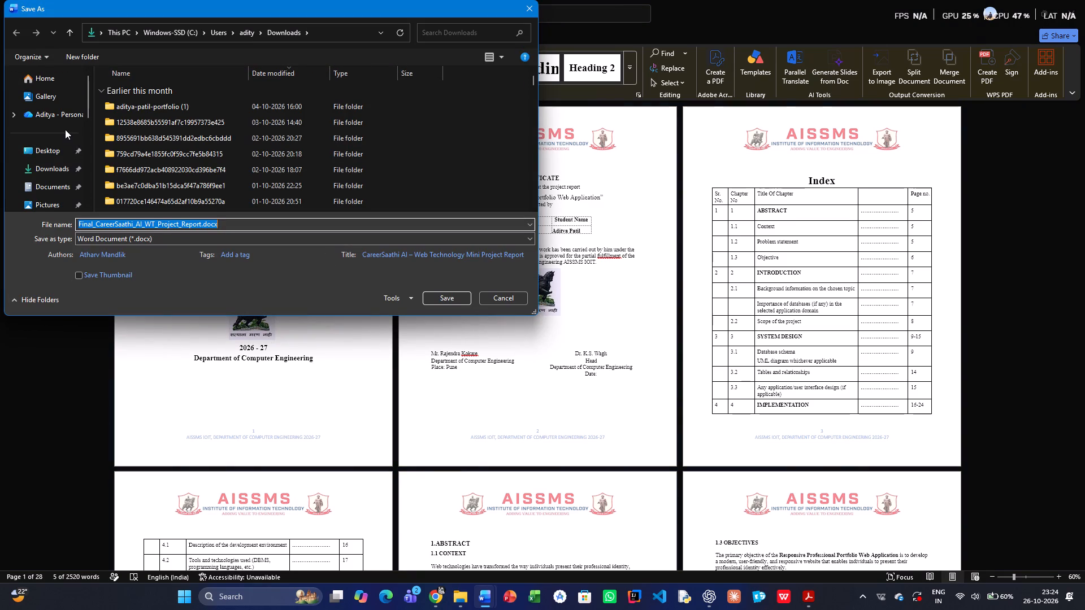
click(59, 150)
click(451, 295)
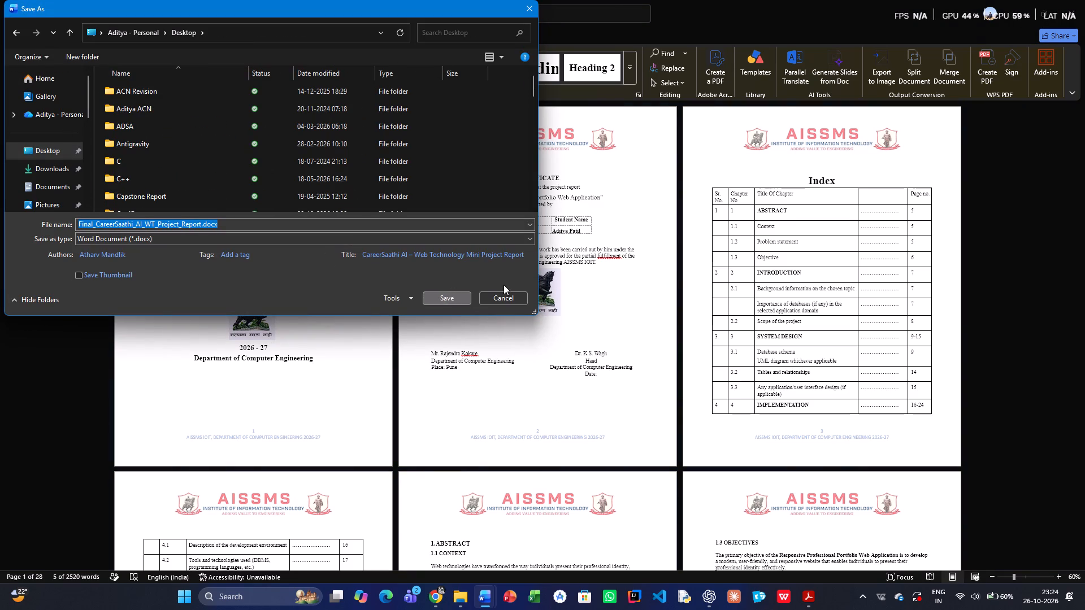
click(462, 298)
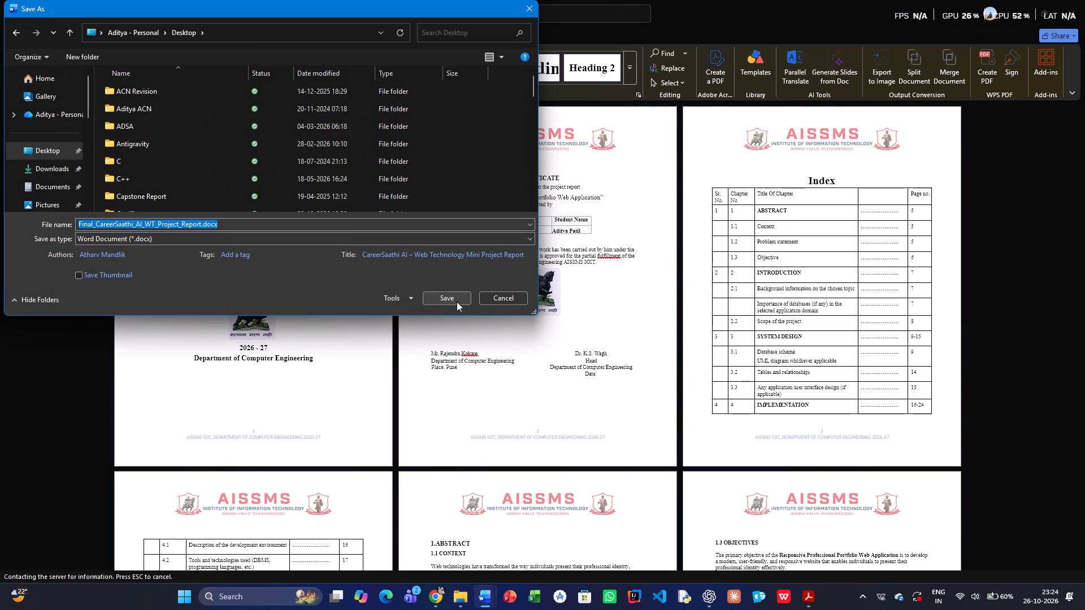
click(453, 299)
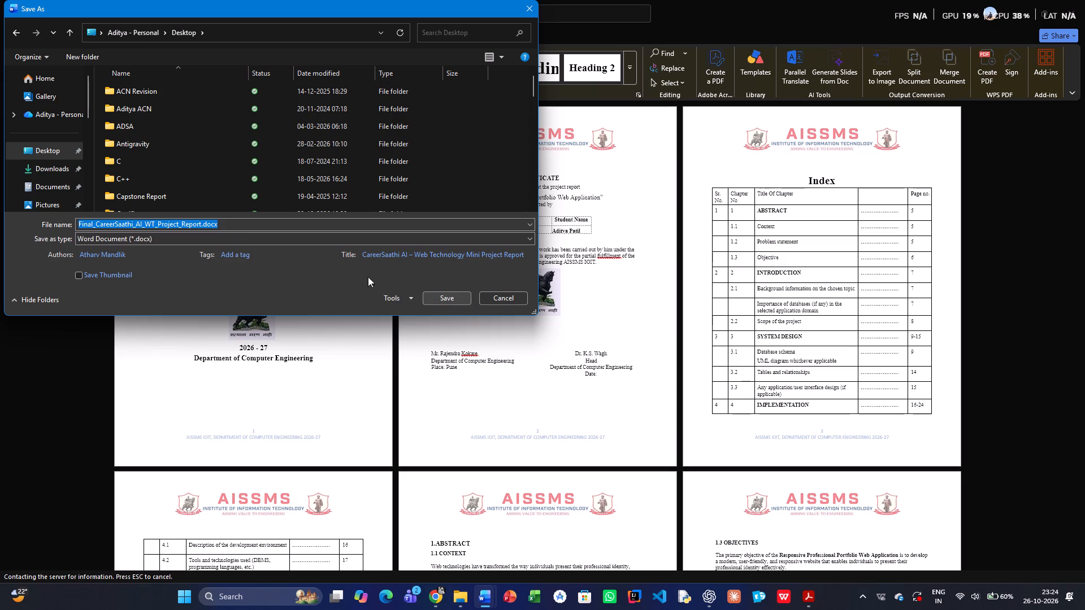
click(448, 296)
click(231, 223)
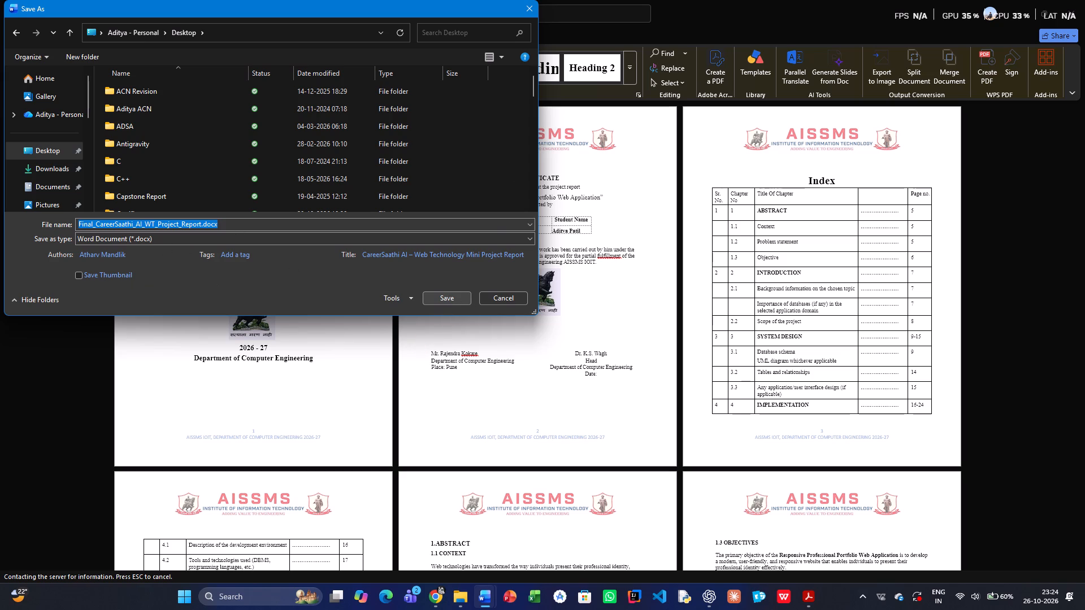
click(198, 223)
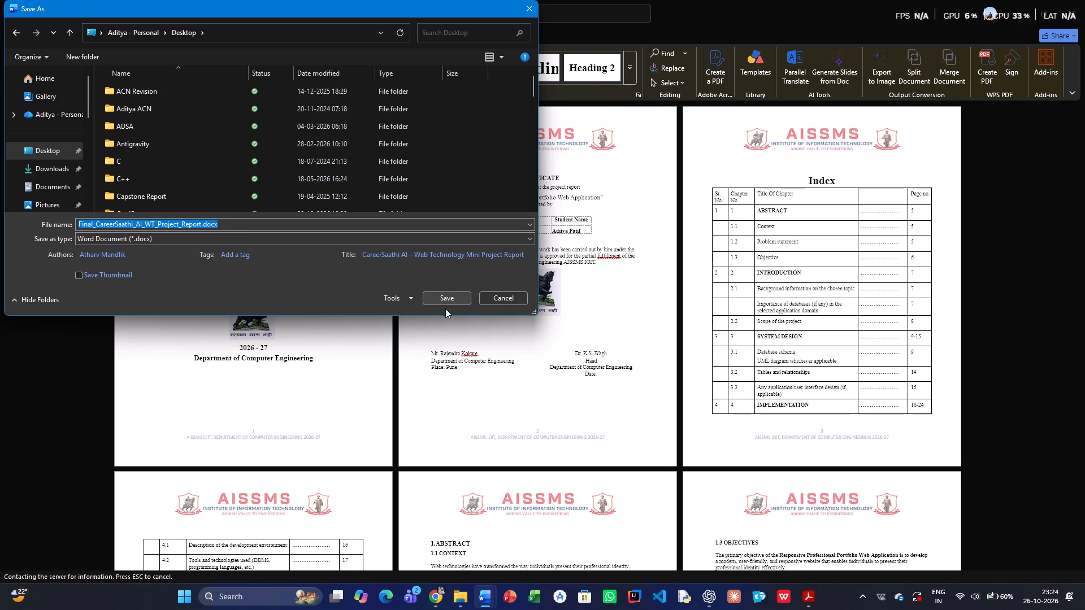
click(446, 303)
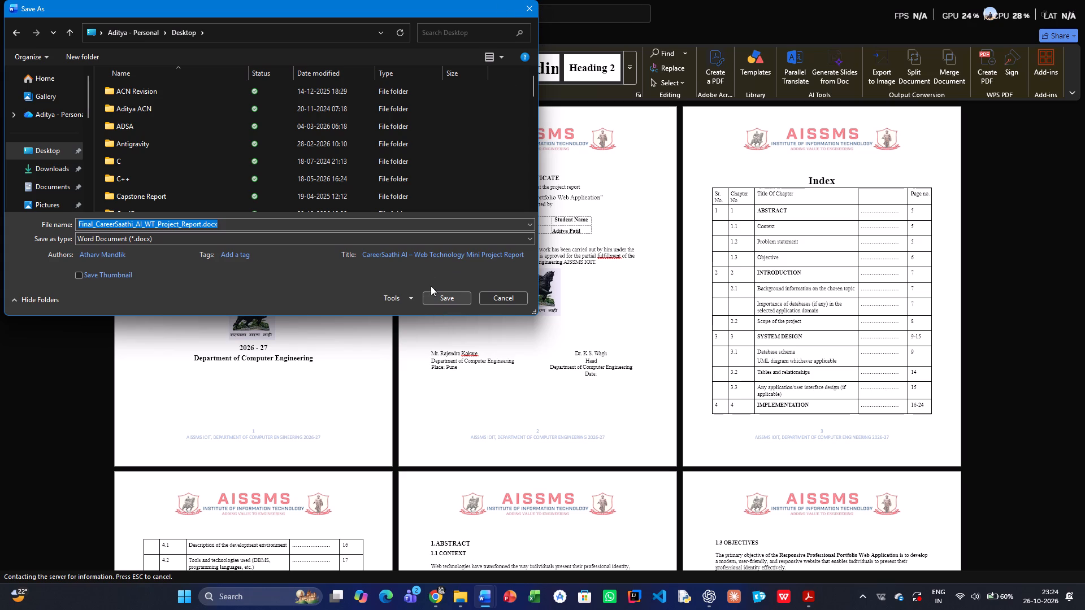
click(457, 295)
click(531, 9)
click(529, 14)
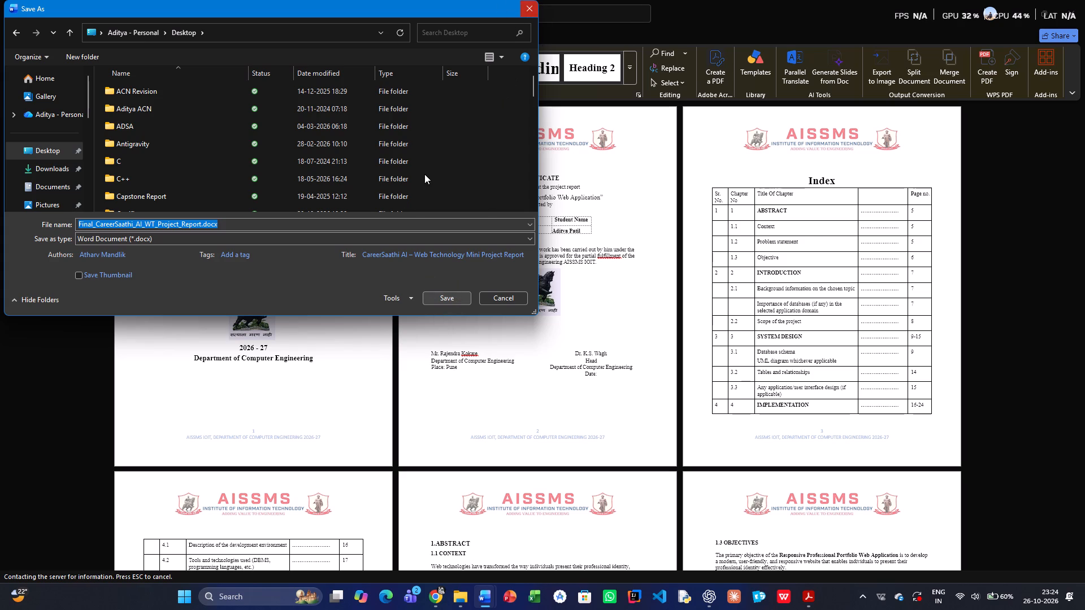
Switch to File Explorer and copy the Final_CareerSaathi_AI_WT_Project_Report PDF in the Downloads folder.
key(super+d)
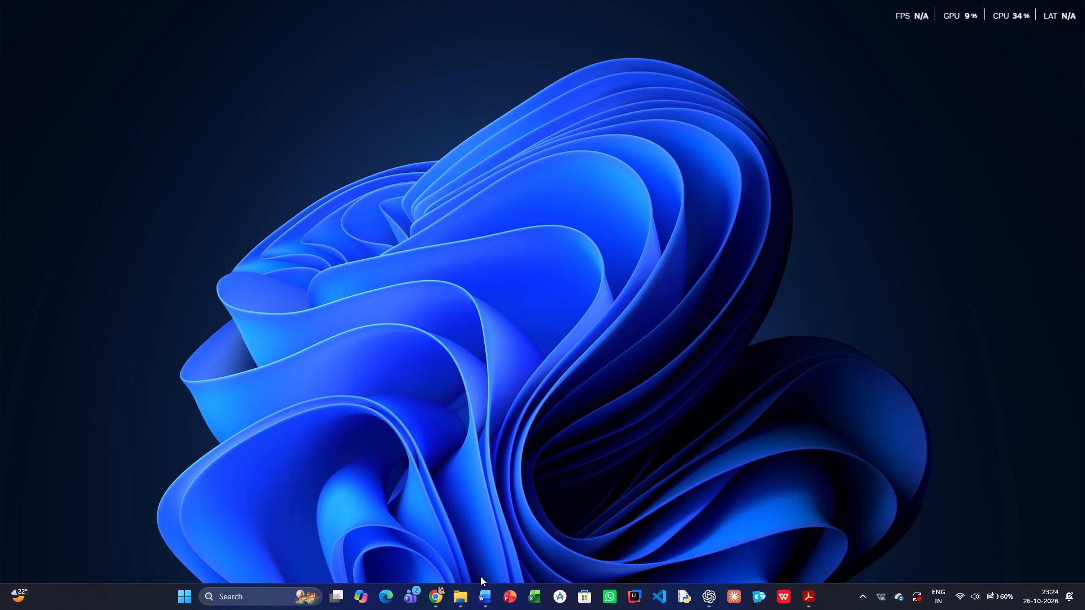
click(466, 597)
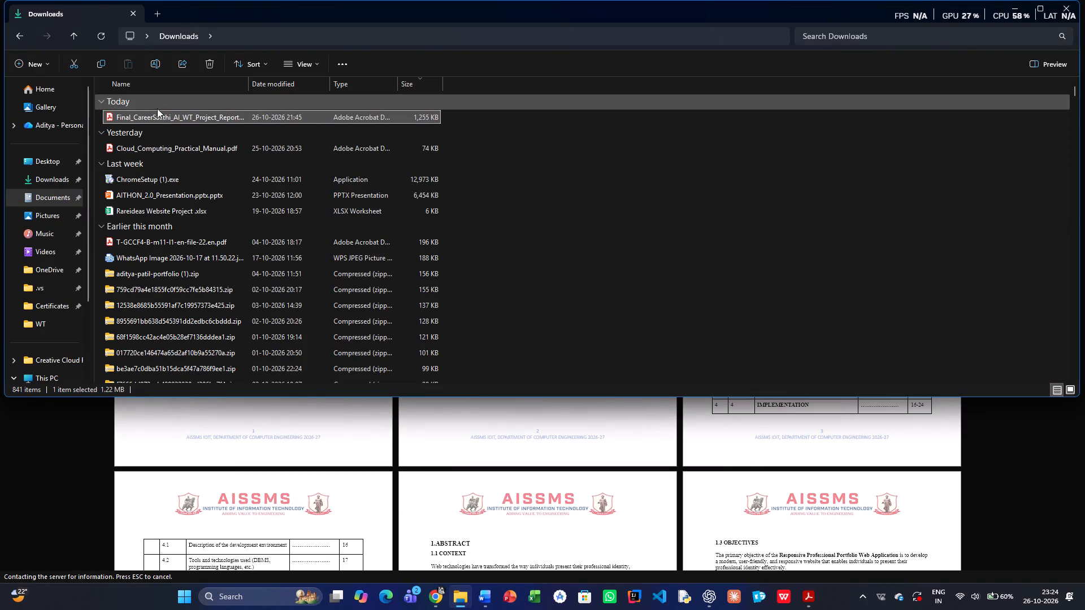
right_click(163, 114)
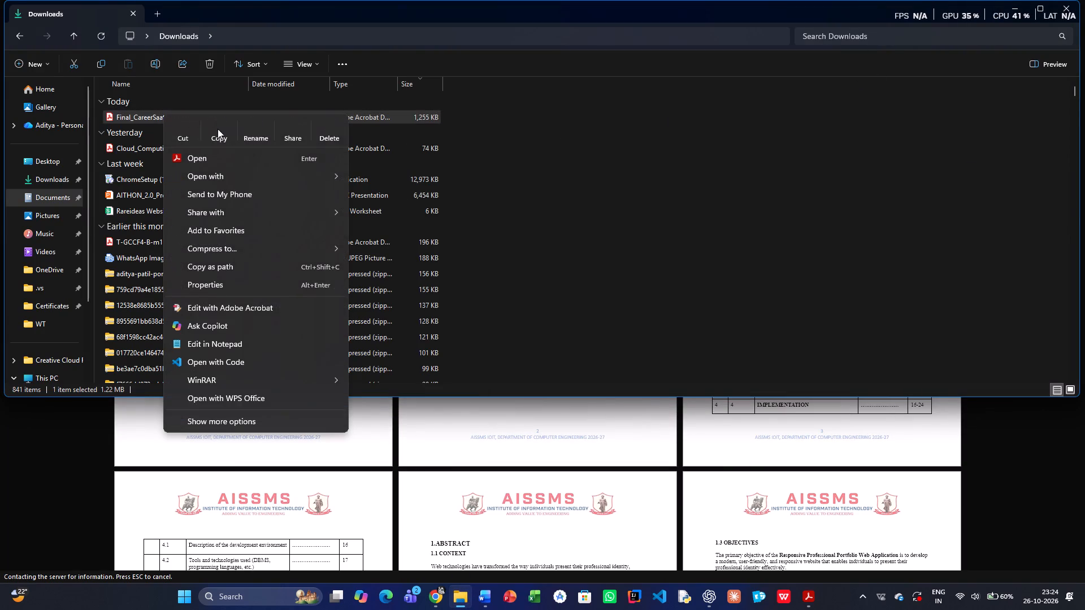
click(218, 129)
right_click(202, 112)
click(262, 140)
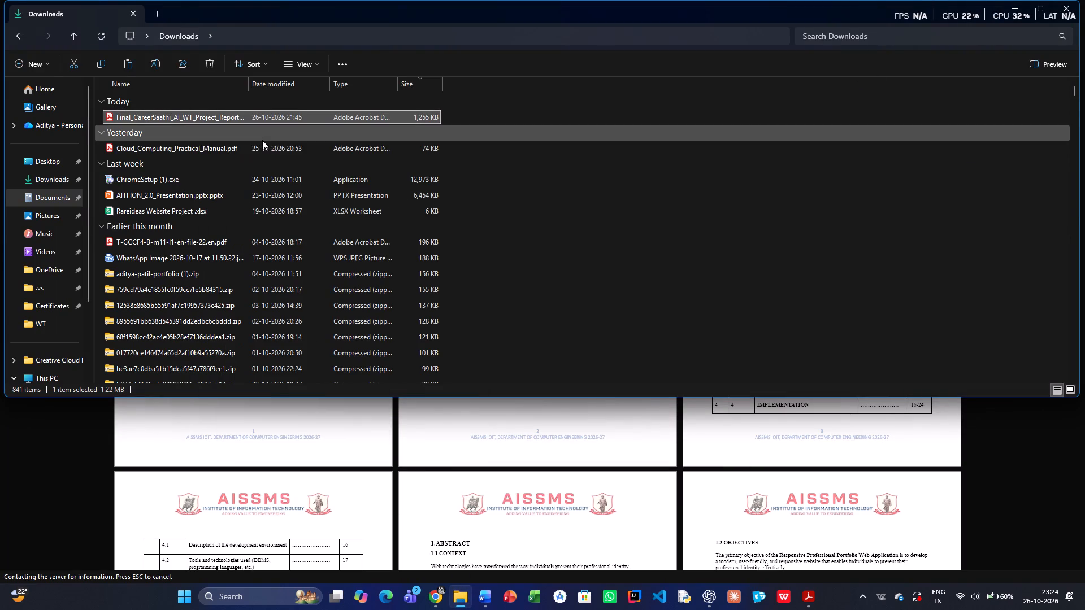
Switch from File Explorer to the open Chrome browser windows.
click(439, 594)
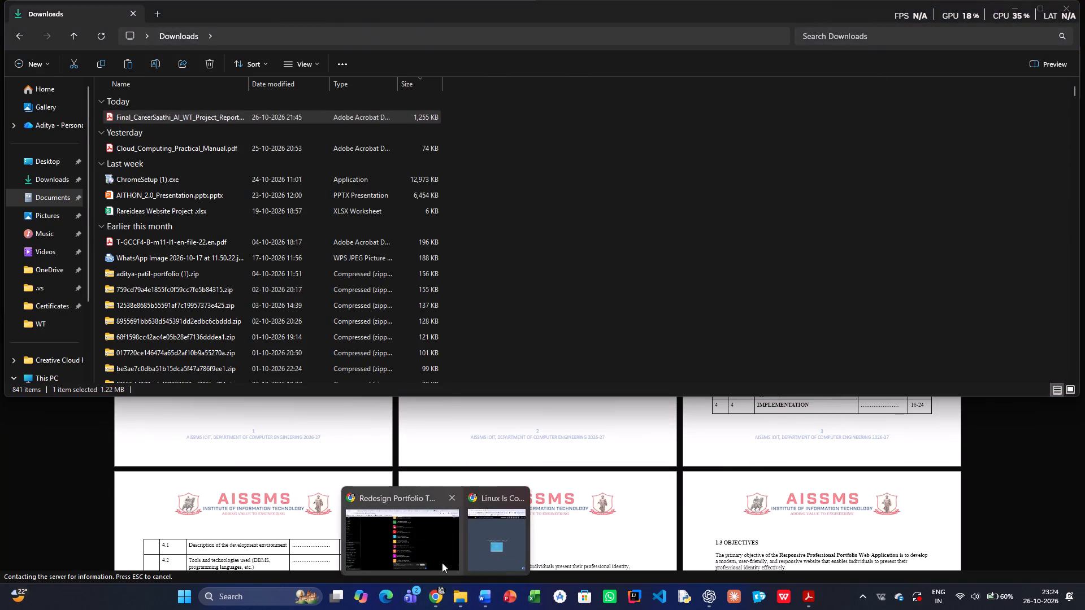
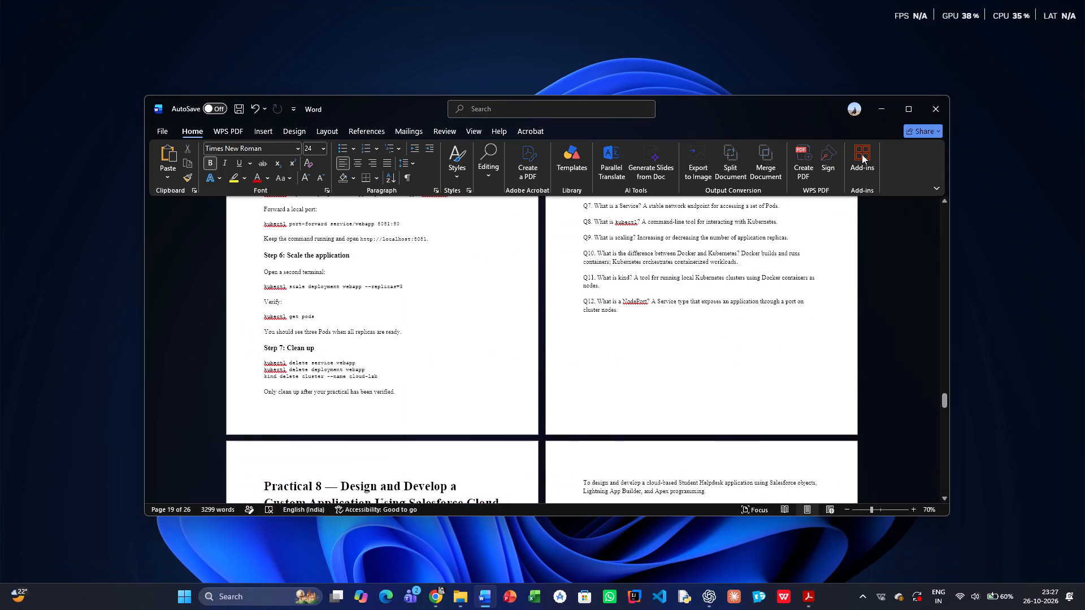
Close the Word document Final_CareerSaathi_AI_WT_Project_Report.docx.
click(941, 110)
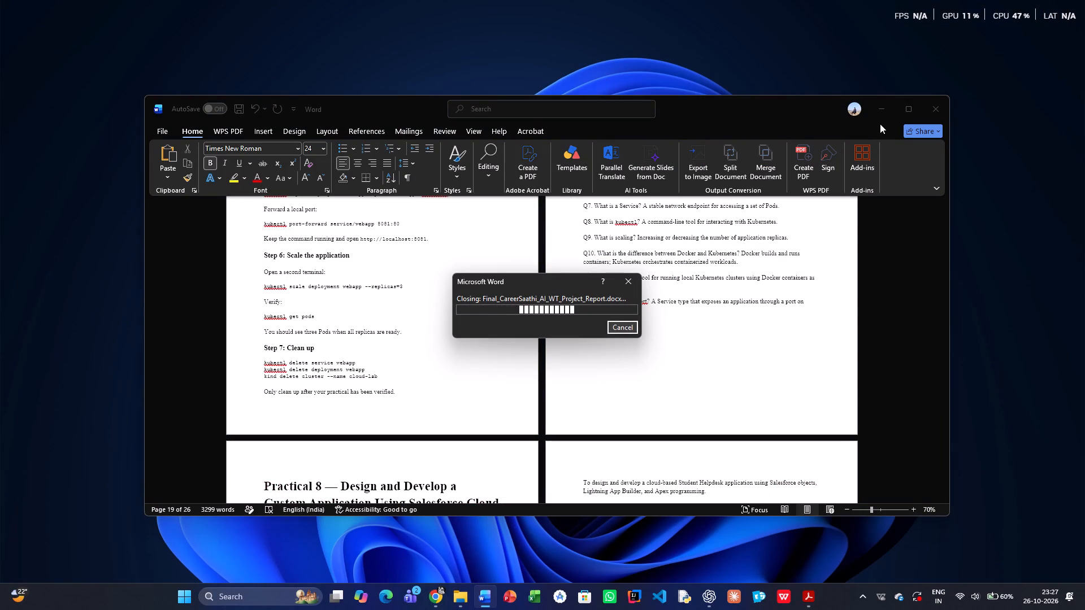
click(885, 111)
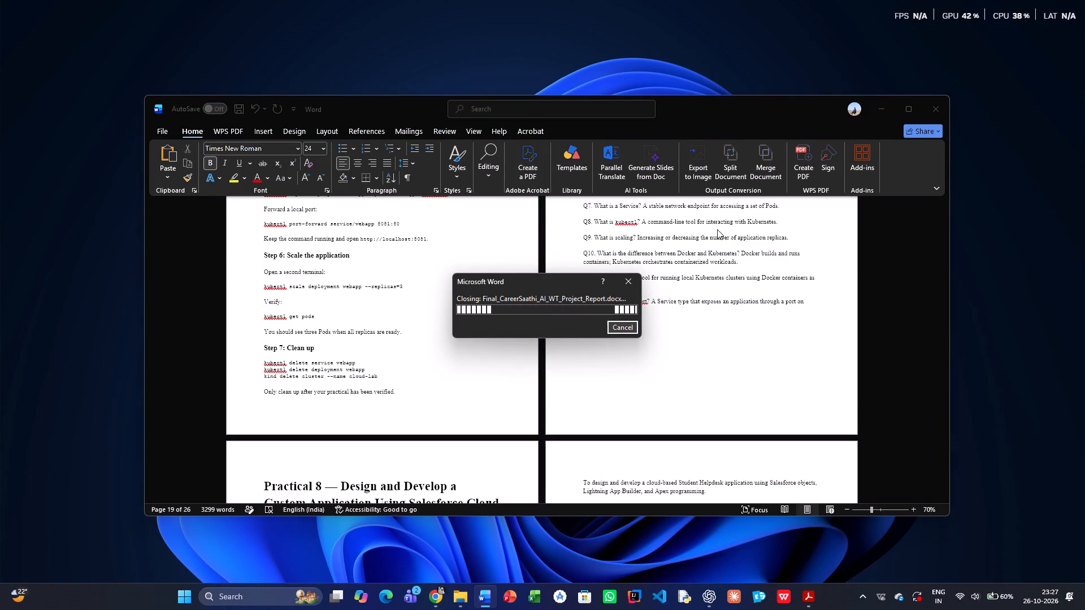
Close the Word document containing the Kubernetes and Salesforce practicals.
click(939, 108)
click(604, 380)
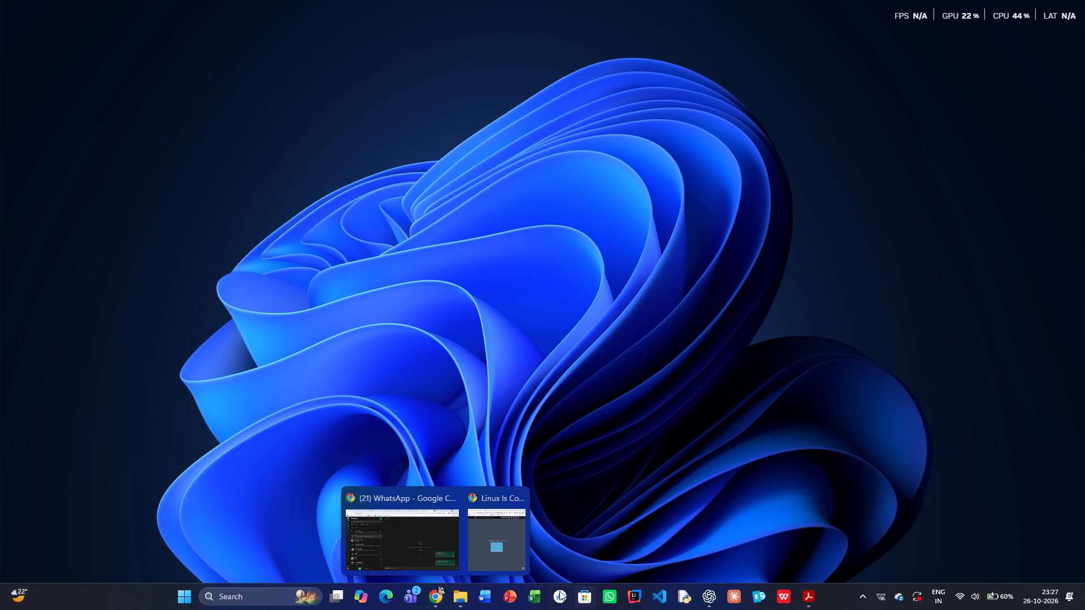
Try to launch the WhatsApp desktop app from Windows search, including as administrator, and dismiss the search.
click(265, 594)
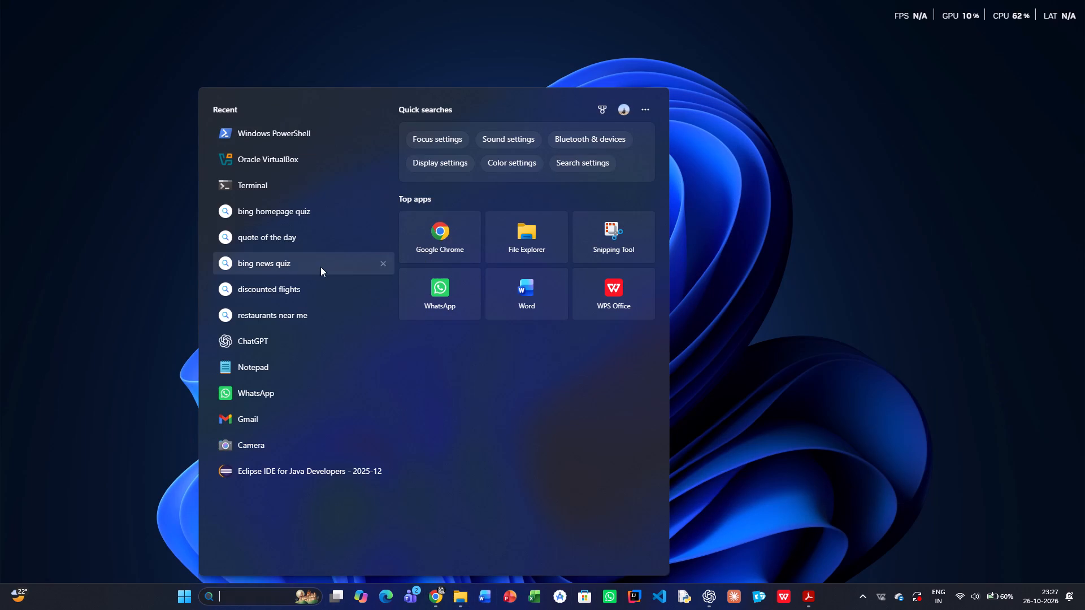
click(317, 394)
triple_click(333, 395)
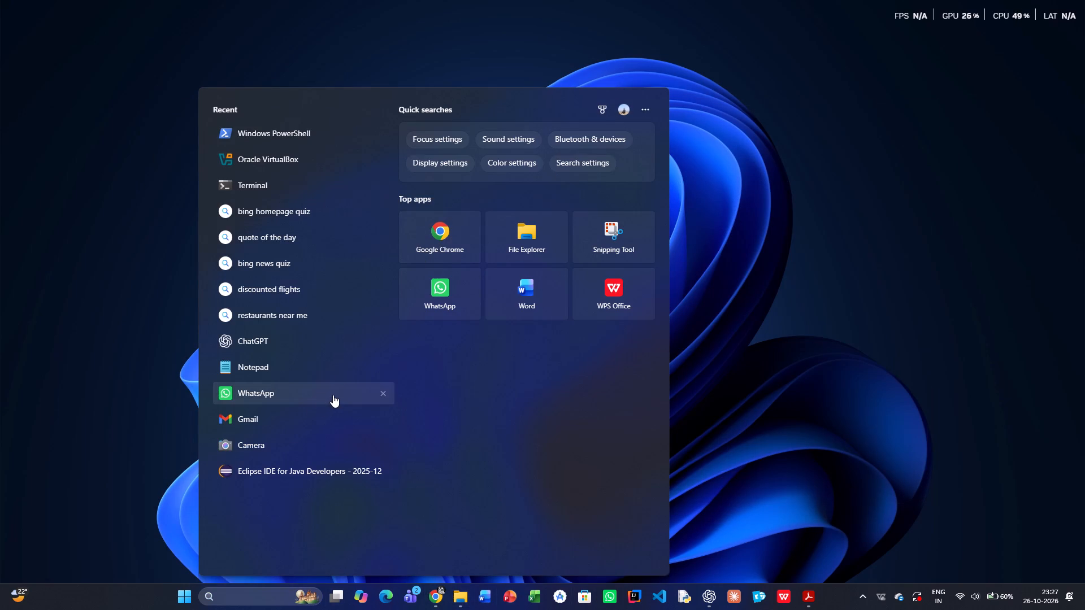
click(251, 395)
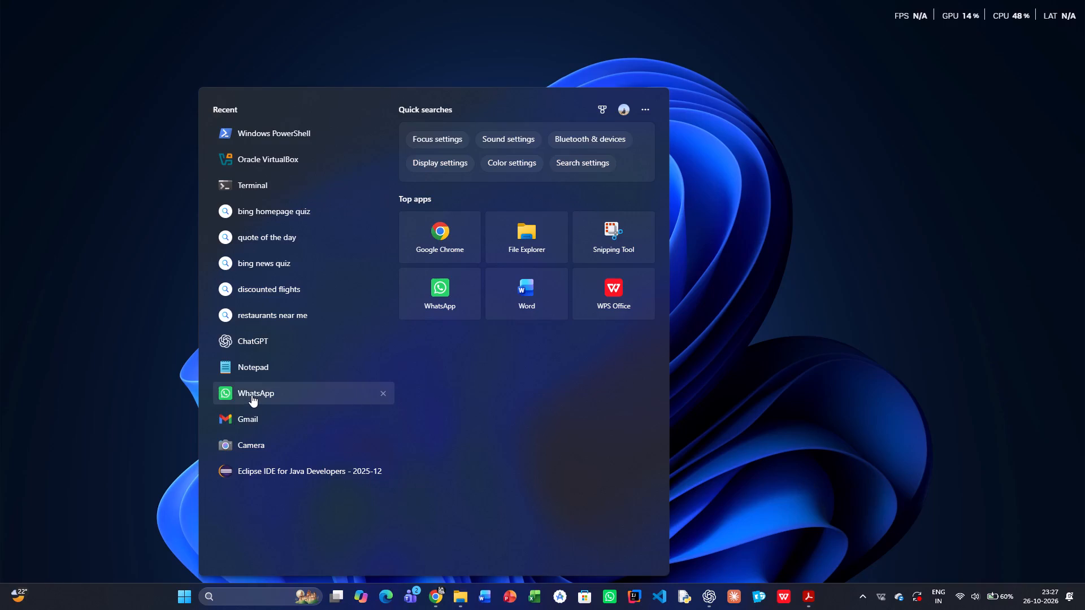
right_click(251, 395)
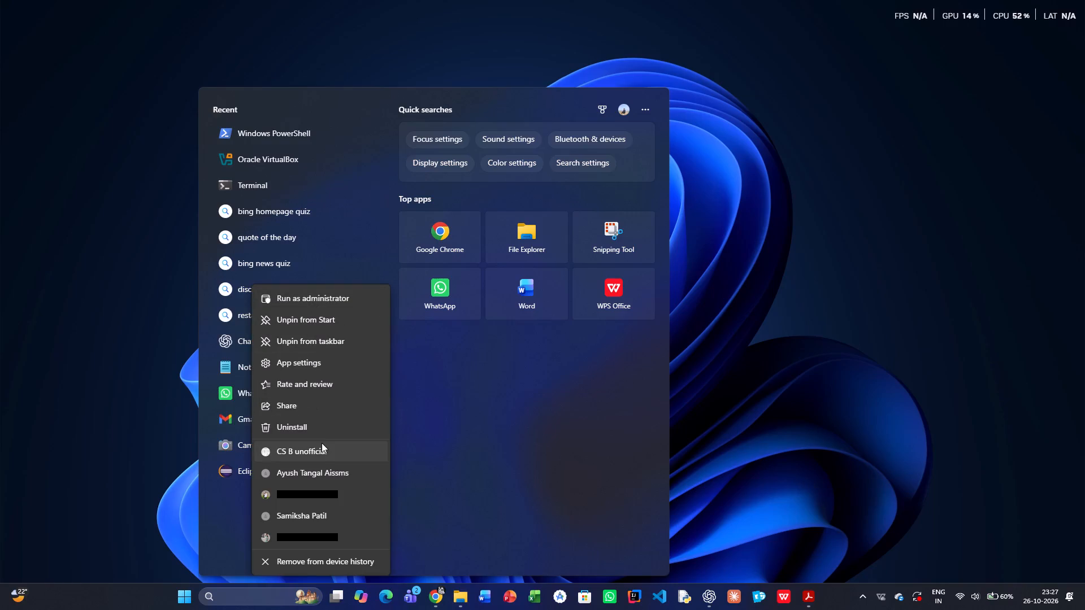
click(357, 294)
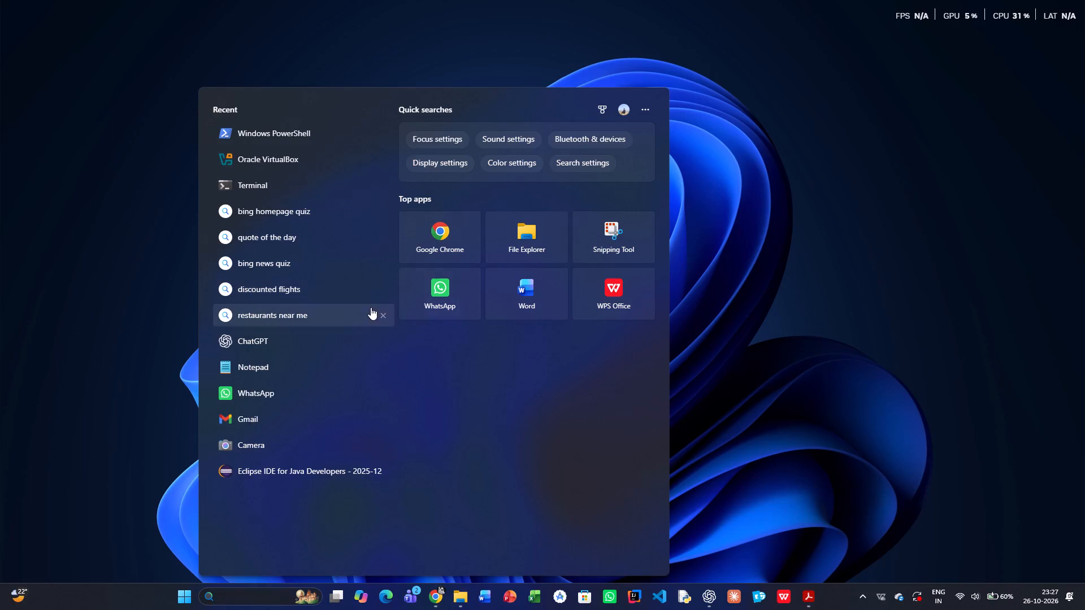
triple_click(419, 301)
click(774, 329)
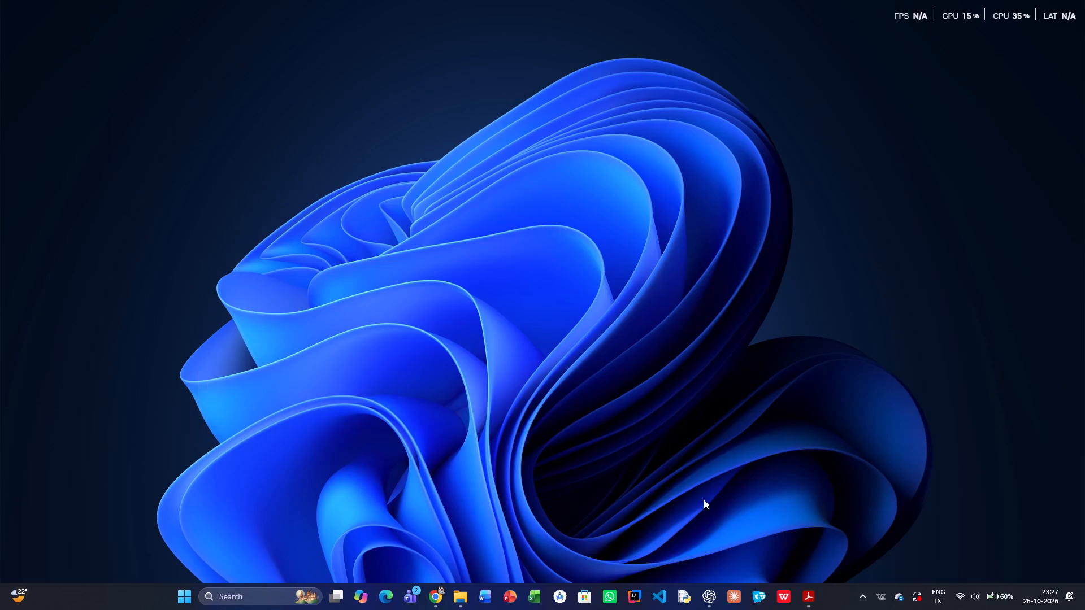
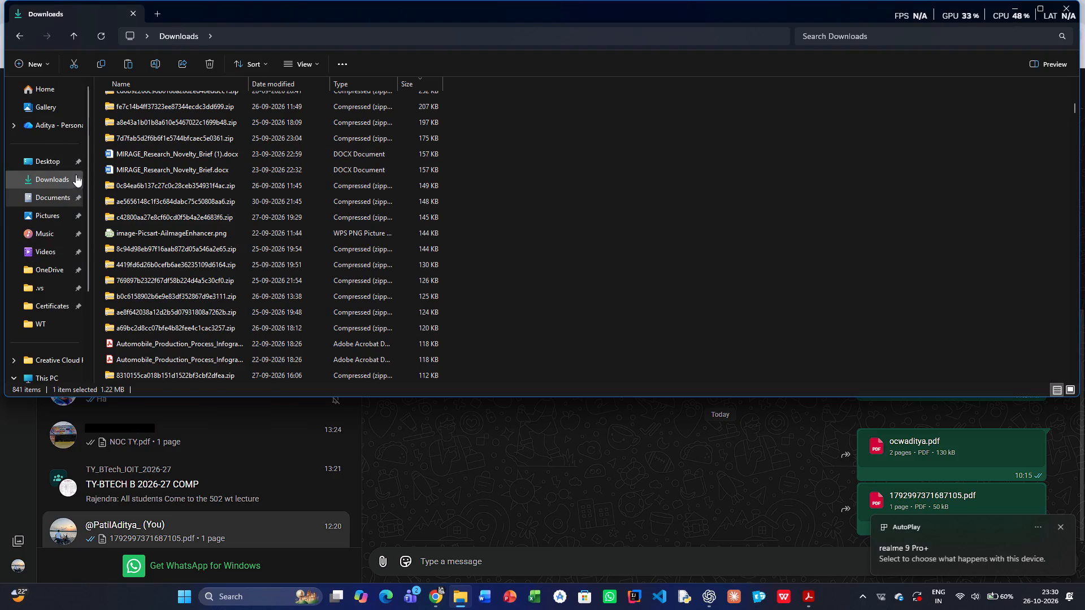
Copy the Final_CareerSaathi_AI_WT_Project_Report PDF from the Downloads folder.
click(58, 182)
right_click(160, 120)
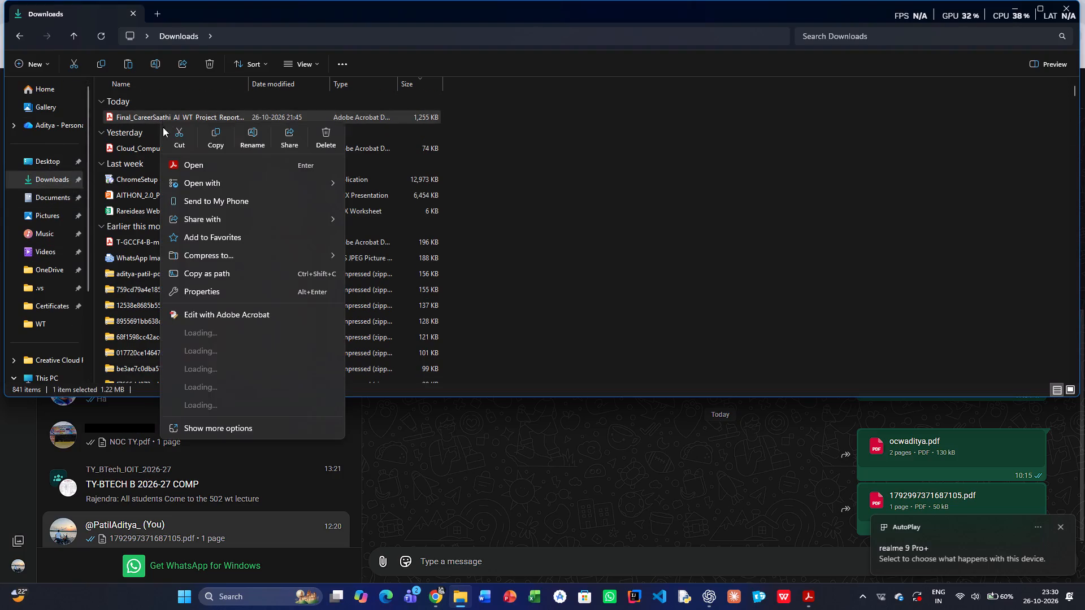
click(212, 140)
right_click(219, 119)
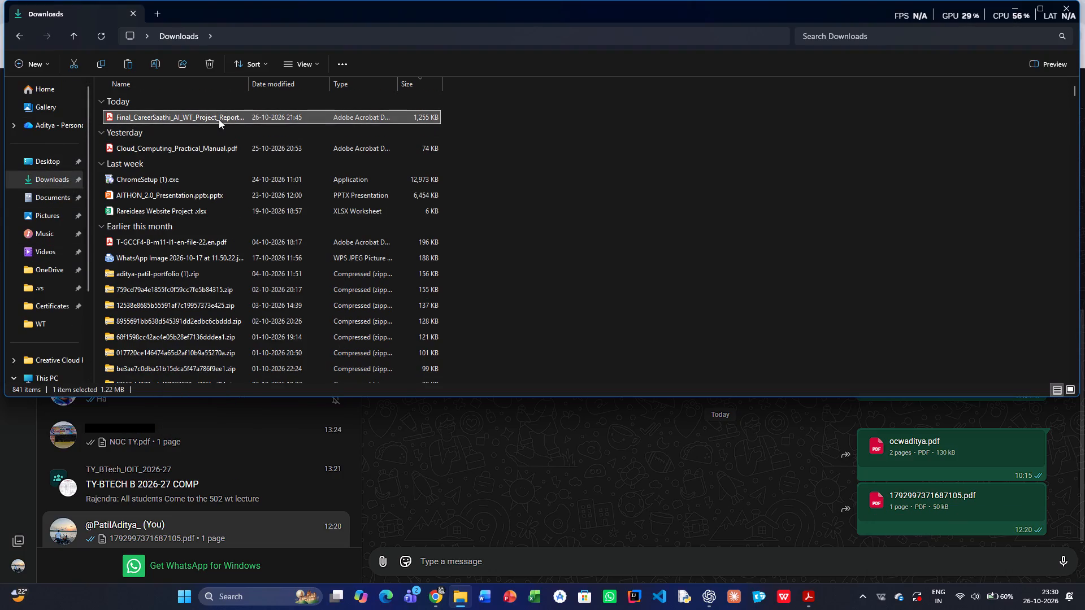
click(273, 137)
Open the connected realme 9 Pro+ phone under This PC as the destination for the copied report.
scroll(65, 262, down, 5)
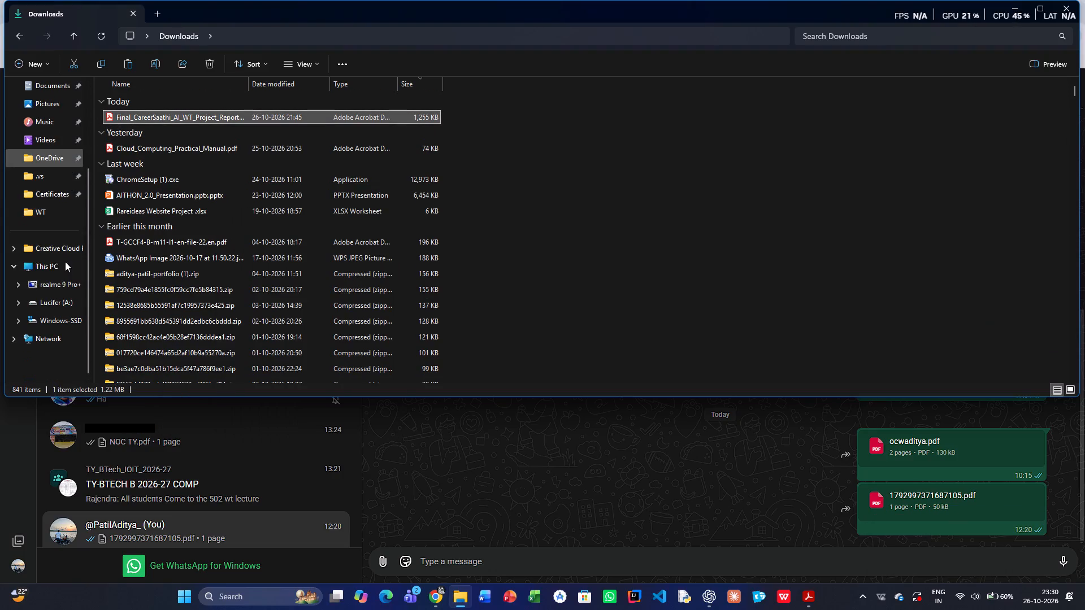
click(63, 291)
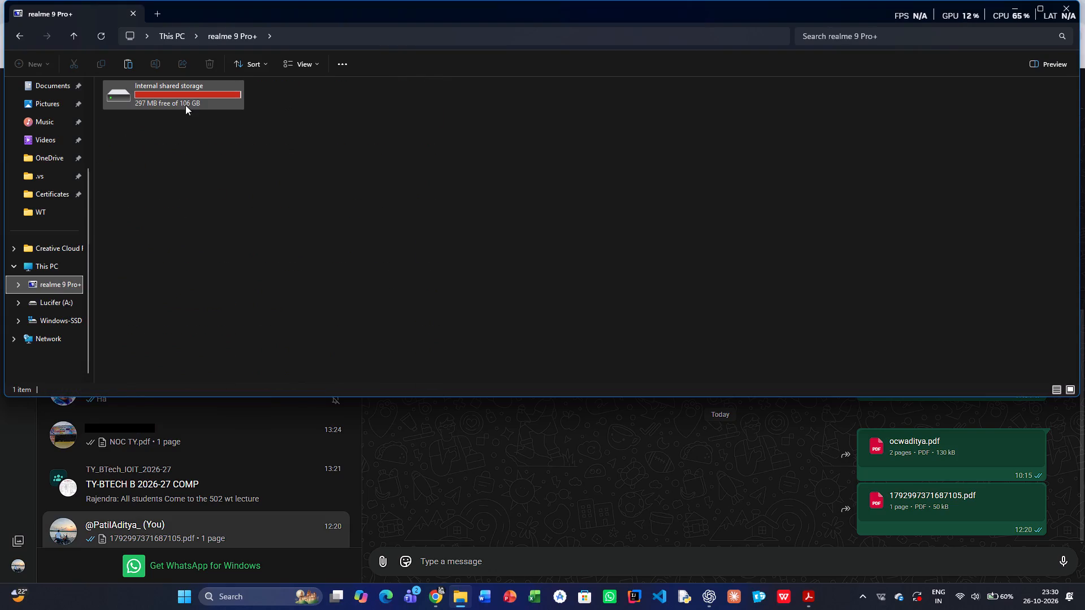
Open the Car Website folder in the realme 9 Pro+ phone's internal shared storage and paste the copied content there.
double_click(185, 106)
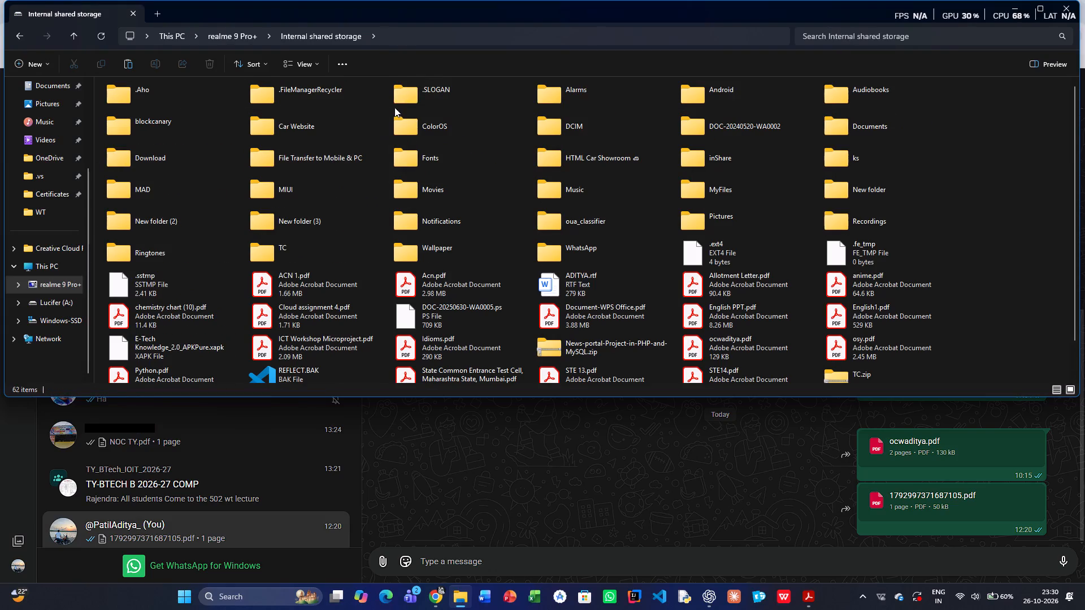
double_click(350, 138)
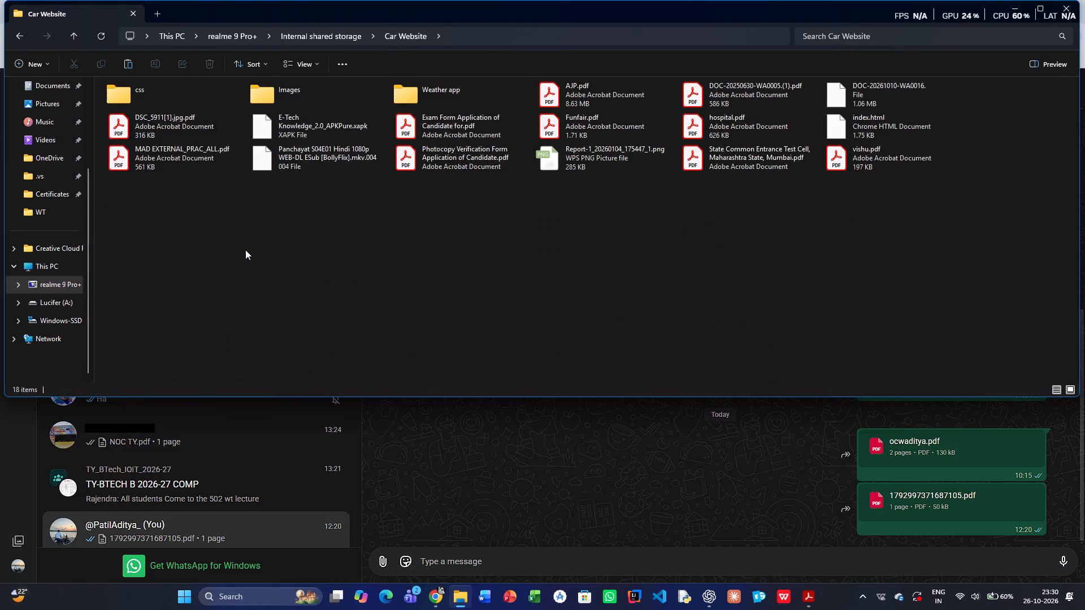
right_click(244, 251)
click(270, 271)
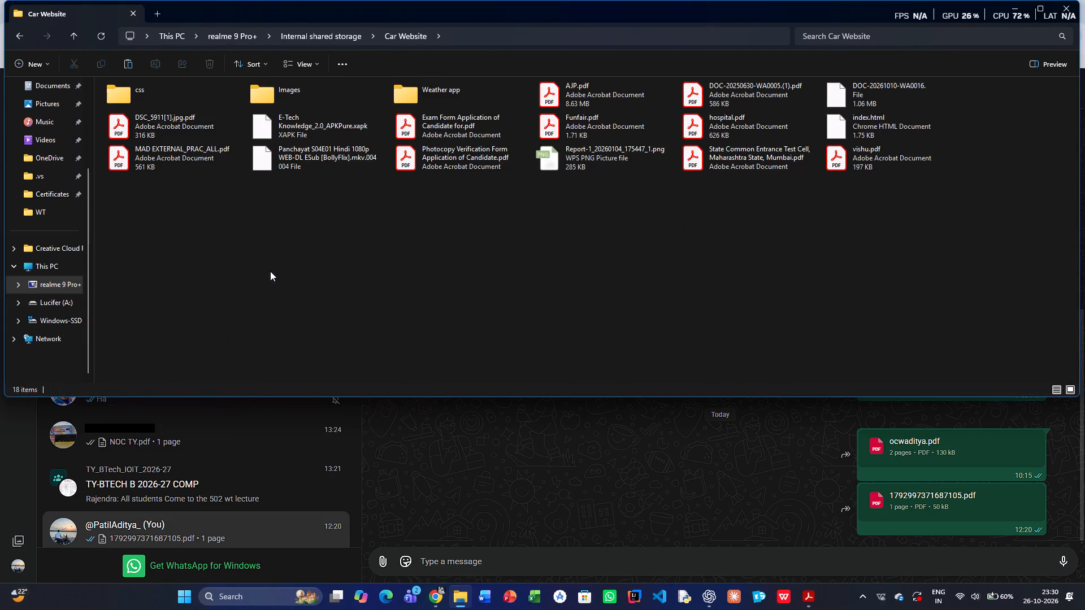
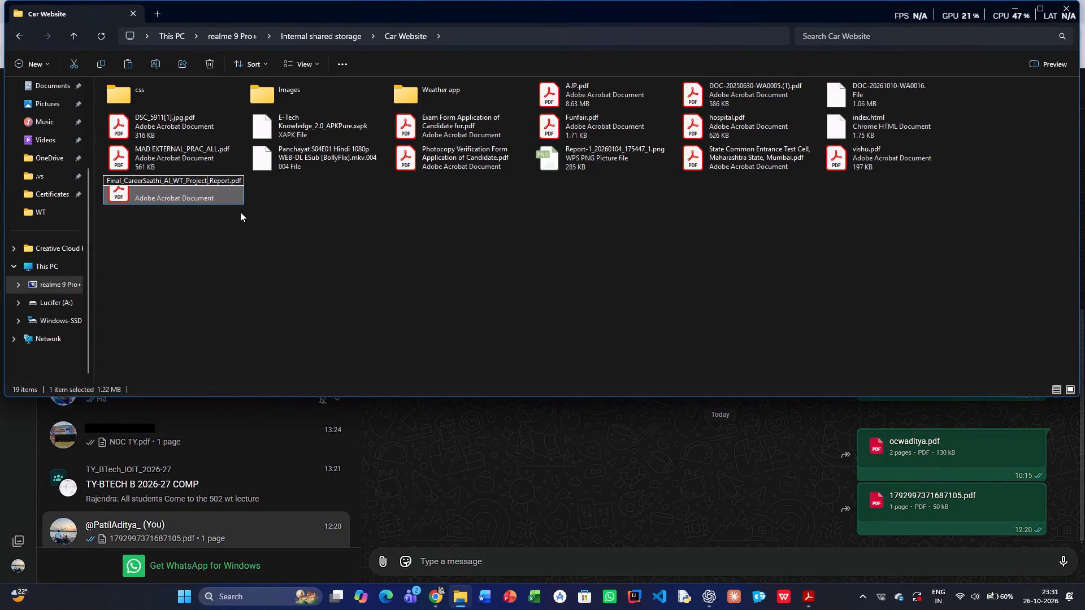
Edit the file name Final_CareerSaathi_AI_WT_Project_Report.pdf in the Car Website folder, deleting the project title text directly before _Report.
key(BackSpace)
key(BackSpace)
key(BackSpace)
key(BackSpace)
key(BackSpace)
key(BackSpace)
key(BackSpace)
key(BackSpace)
key(BackSpace)
key(BackSpace)
key(BackSpace)
key(BackSpace)
key(BackSpace)
key(BackSpace)
key(BackSpace)
key(BackSpace)
key(BackSpace)
key(BackSpace)
key(BackSpace)
key(BackSpace)
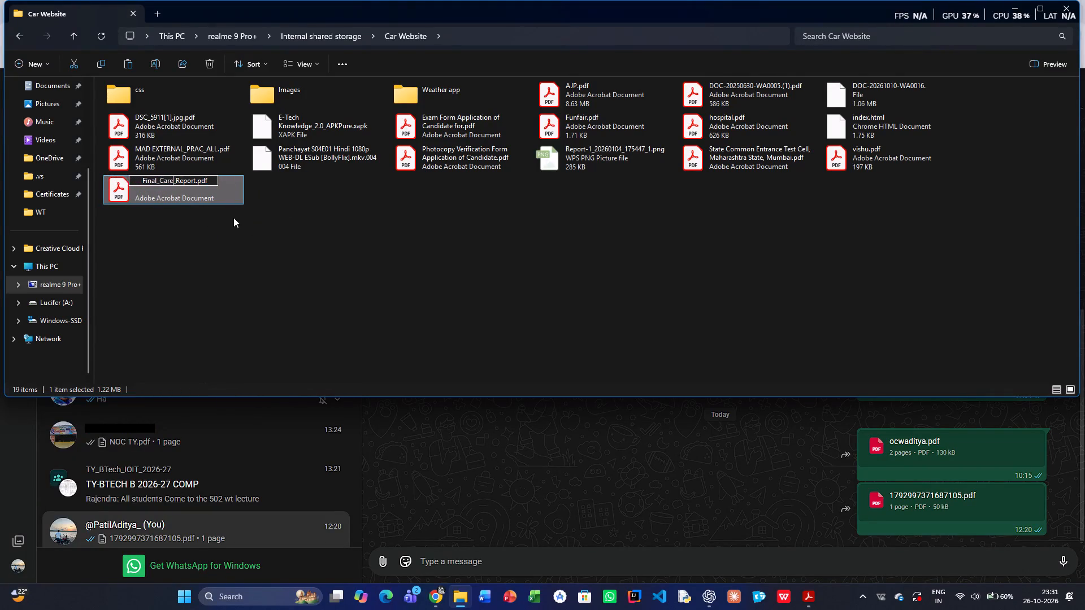
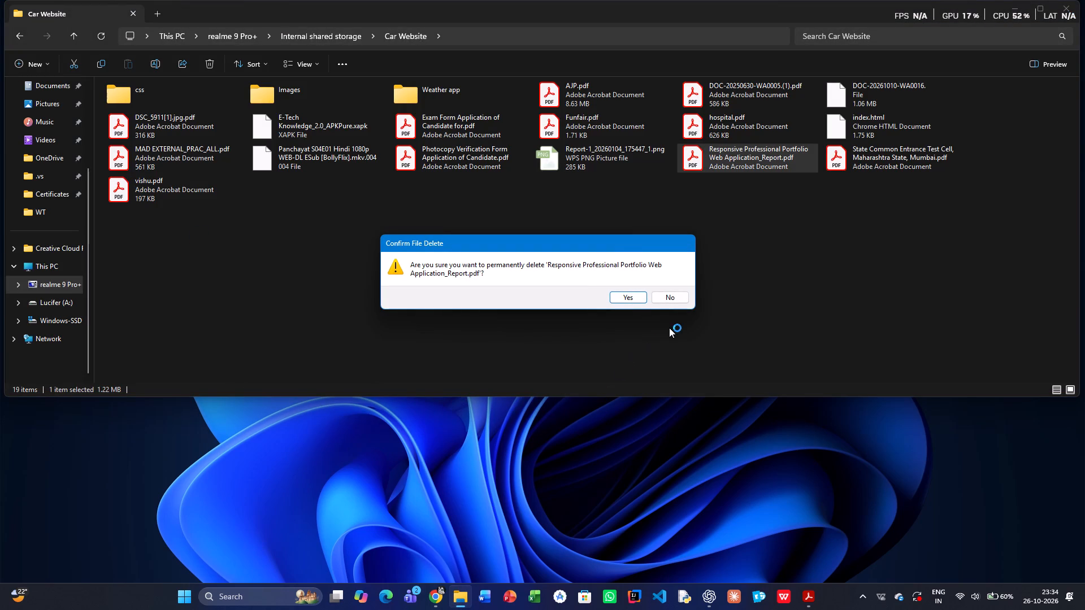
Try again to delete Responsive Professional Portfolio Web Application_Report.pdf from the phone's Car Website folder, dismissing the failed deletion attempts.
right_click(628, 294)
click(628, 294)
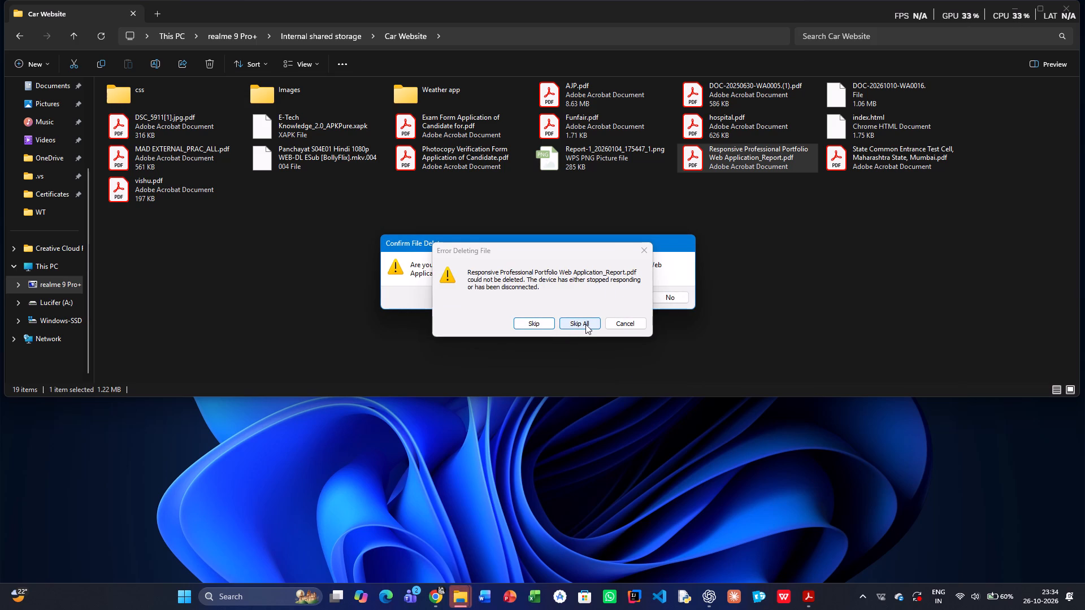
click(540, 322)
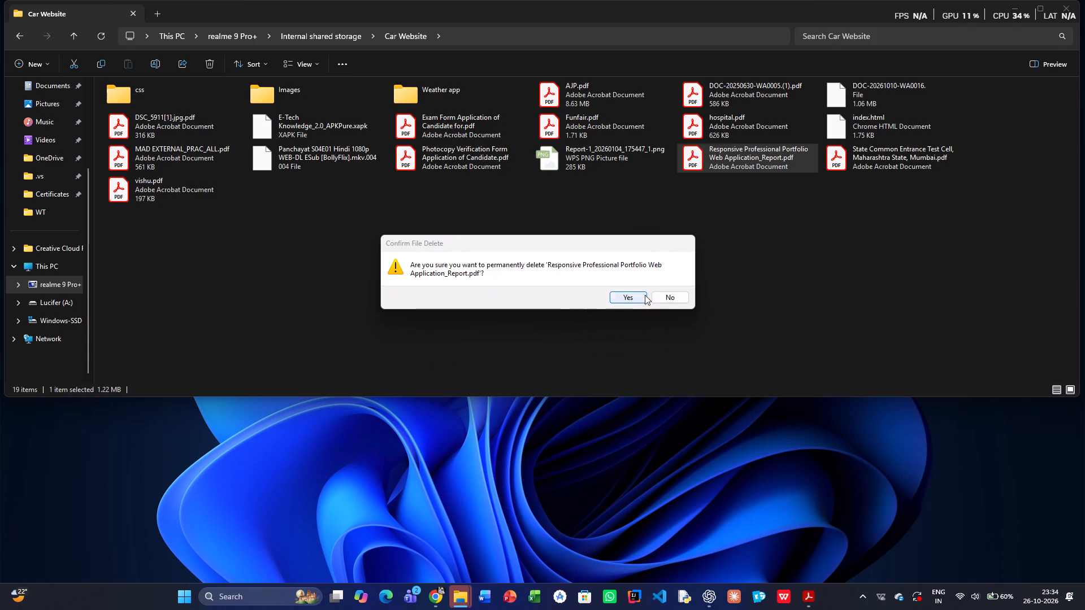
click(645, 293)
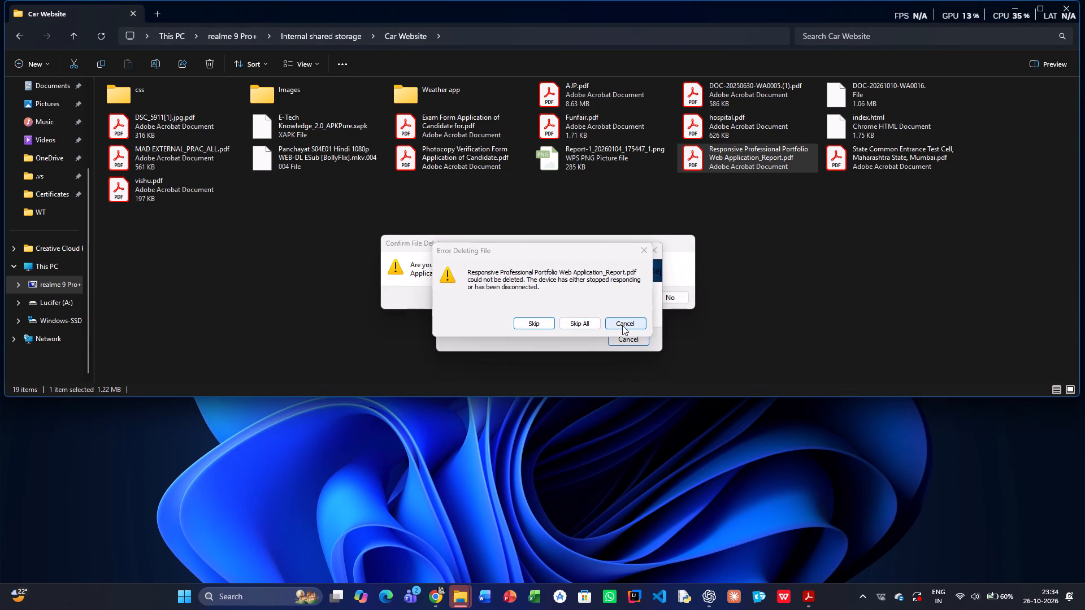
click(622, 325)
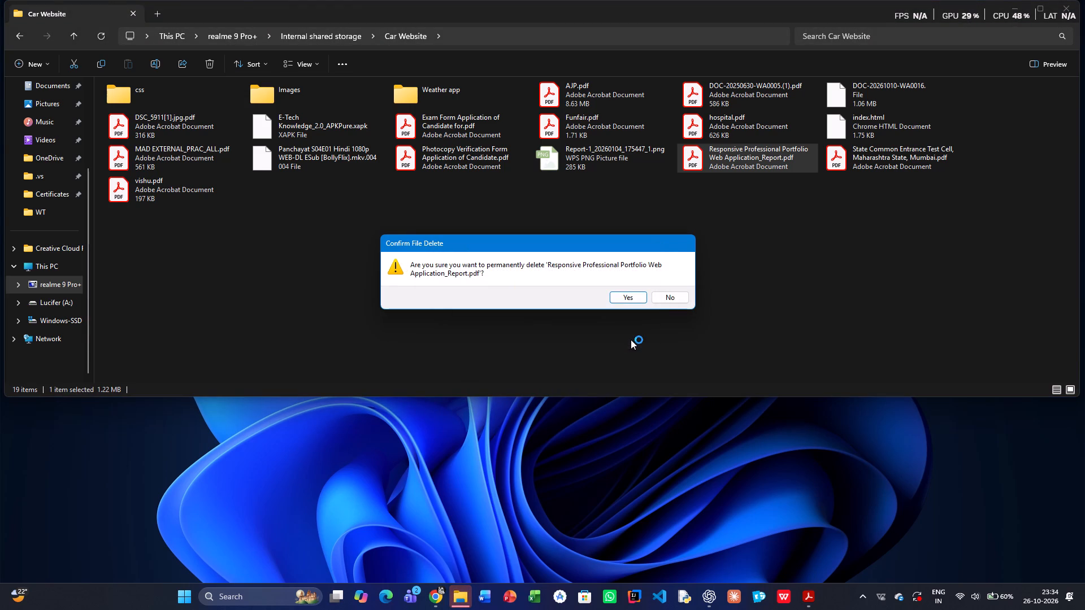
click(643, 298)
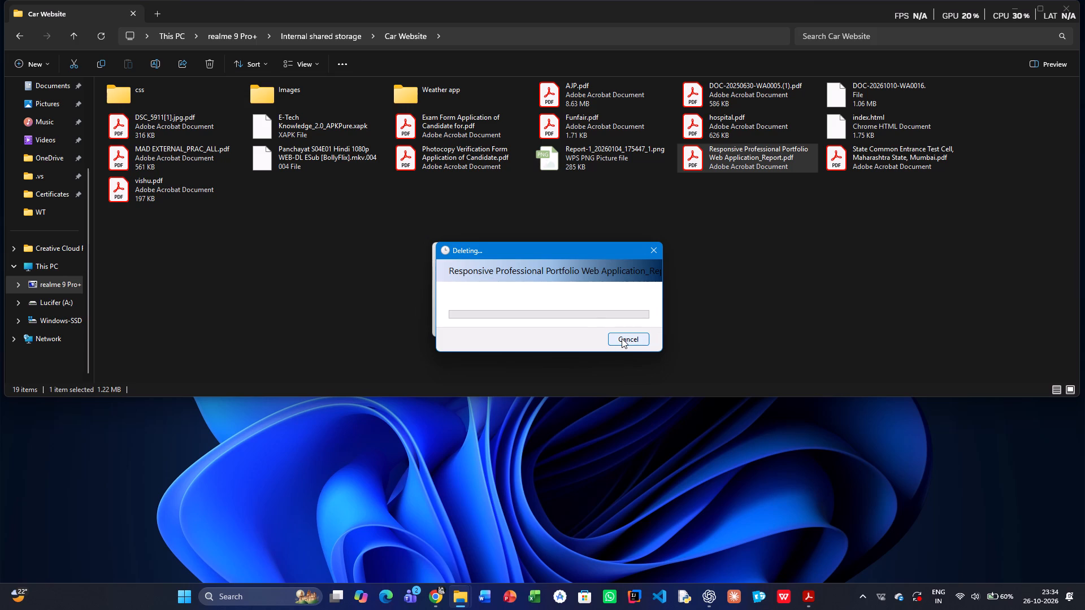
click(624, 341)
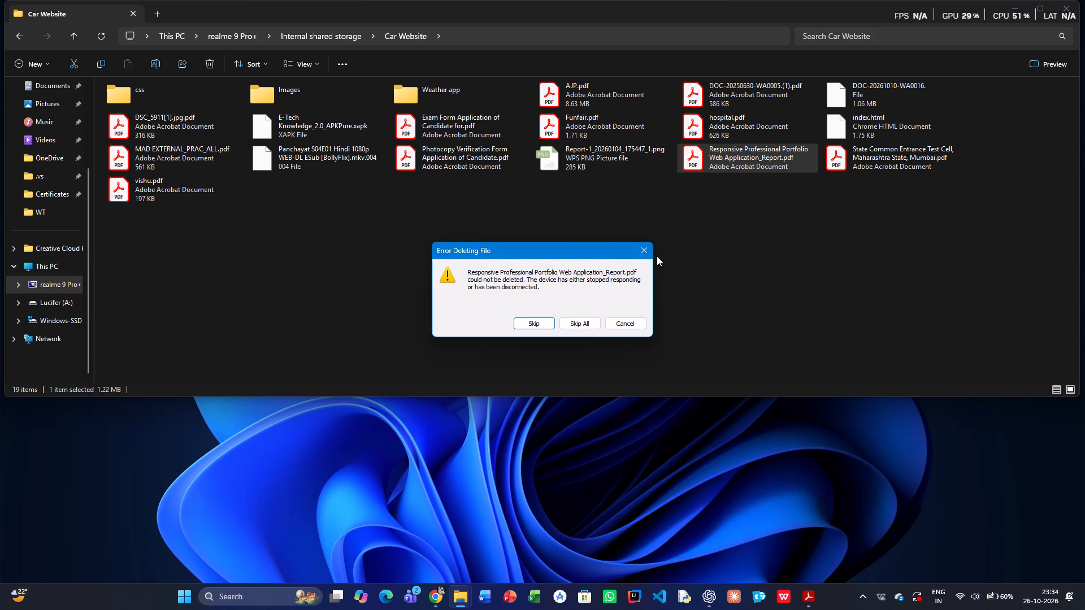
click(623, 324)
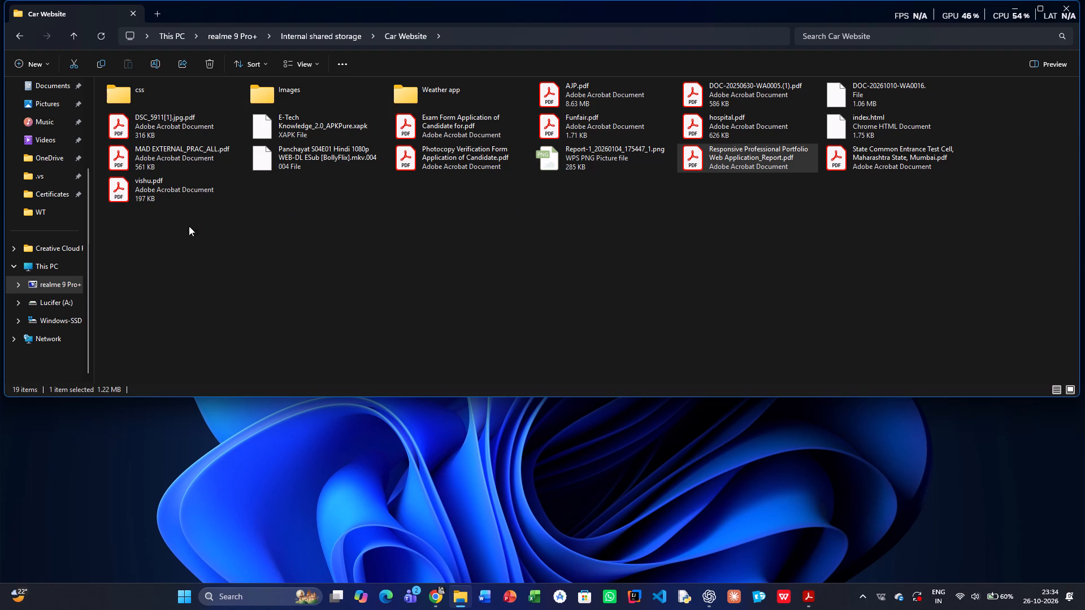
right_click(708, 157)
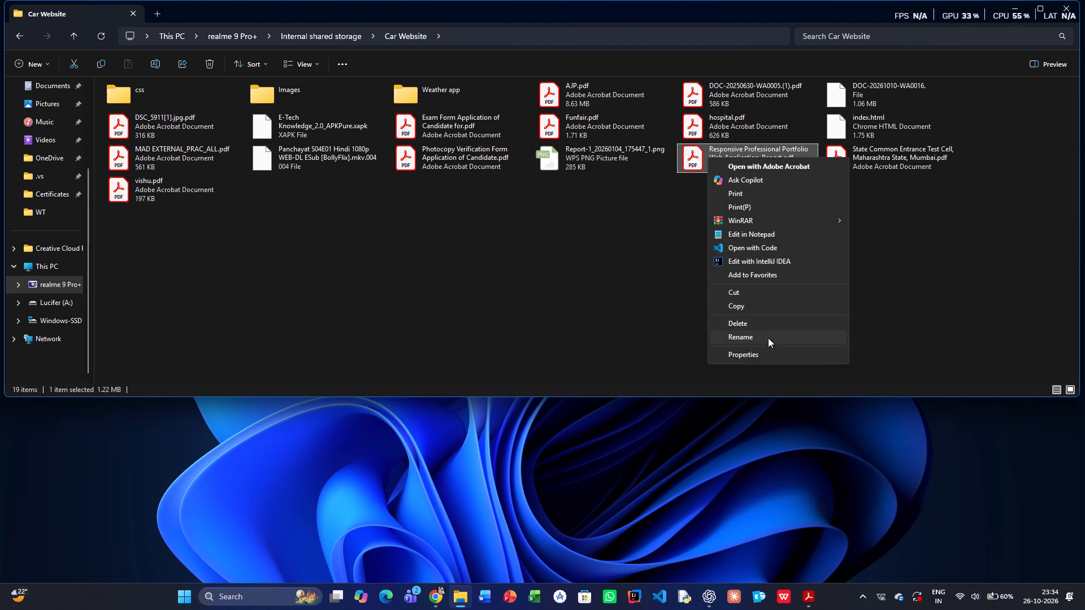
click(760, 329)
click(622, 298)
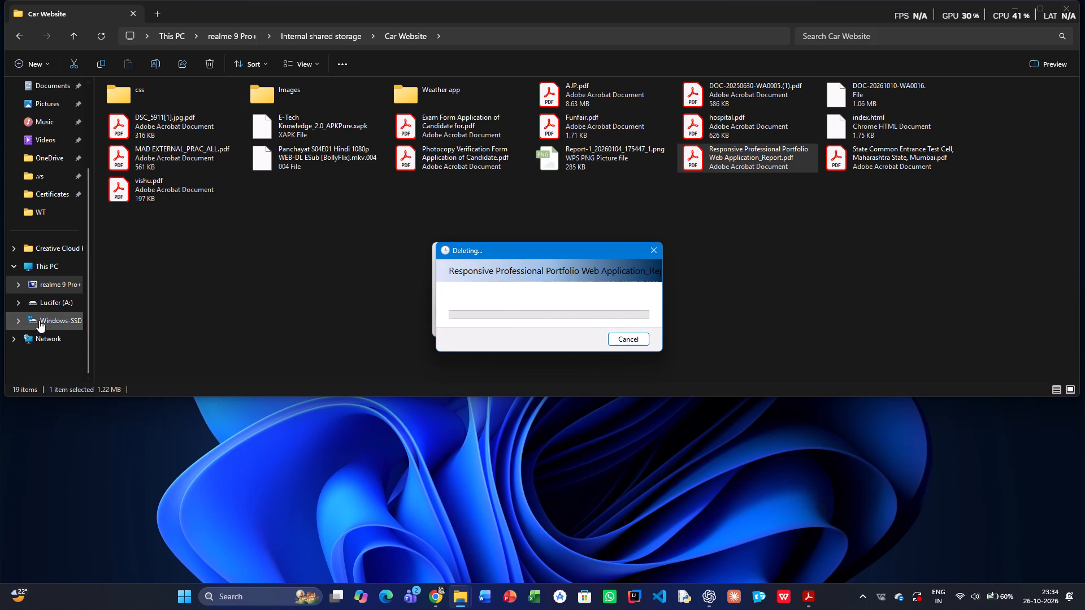
Copy Final_CareerSaathi_AI_WT_Project_Report.pdf from the WT folder on the Desktop.
scroll(65, 214, up, 3)
click(72, 165)
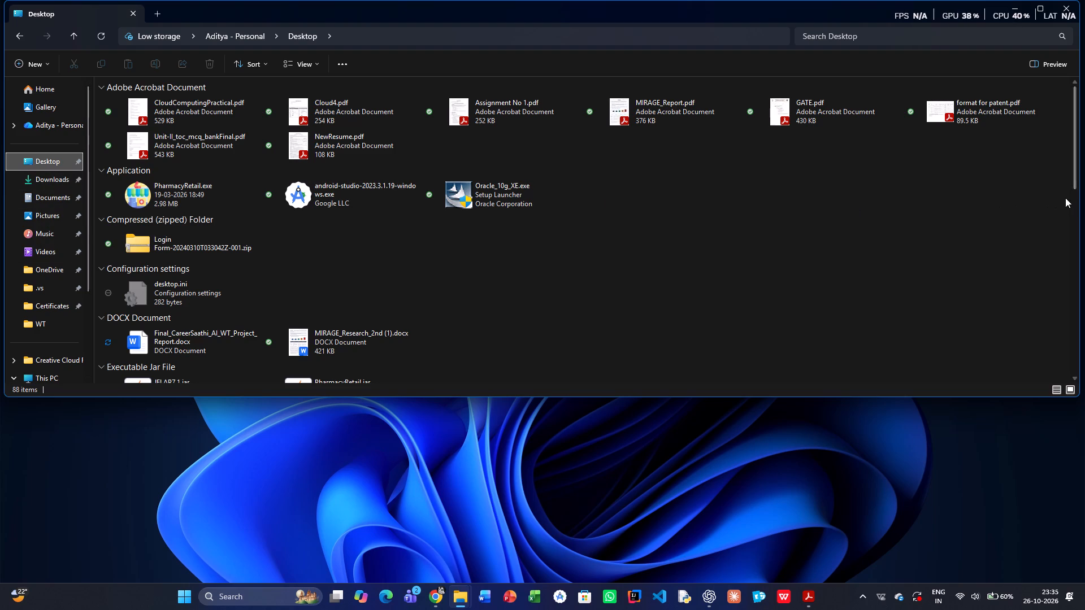
drag(1071, 172, 1083, 209)
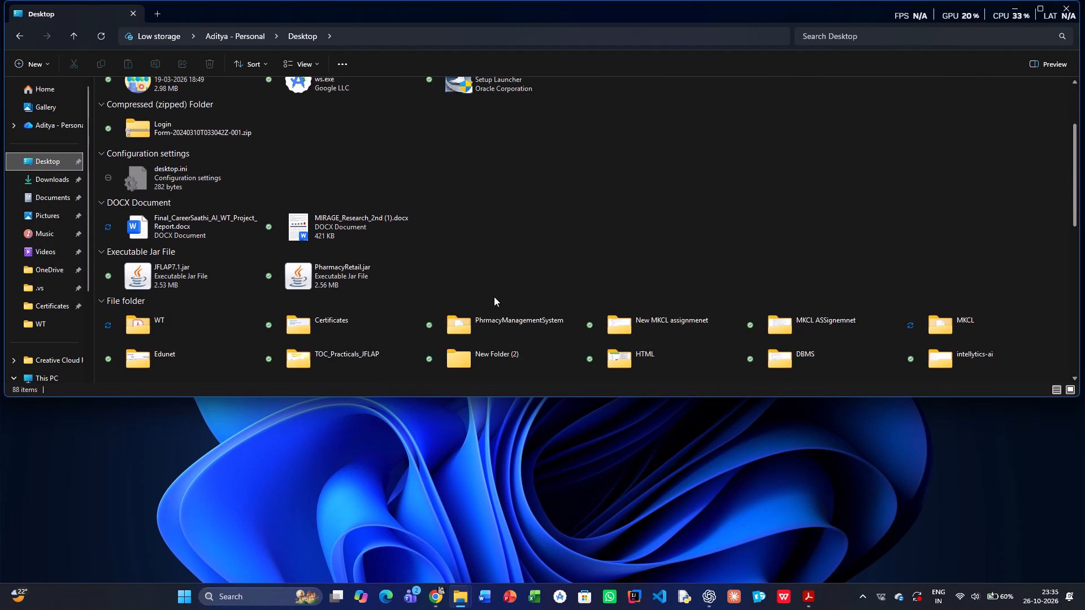
double_click(227, 326)
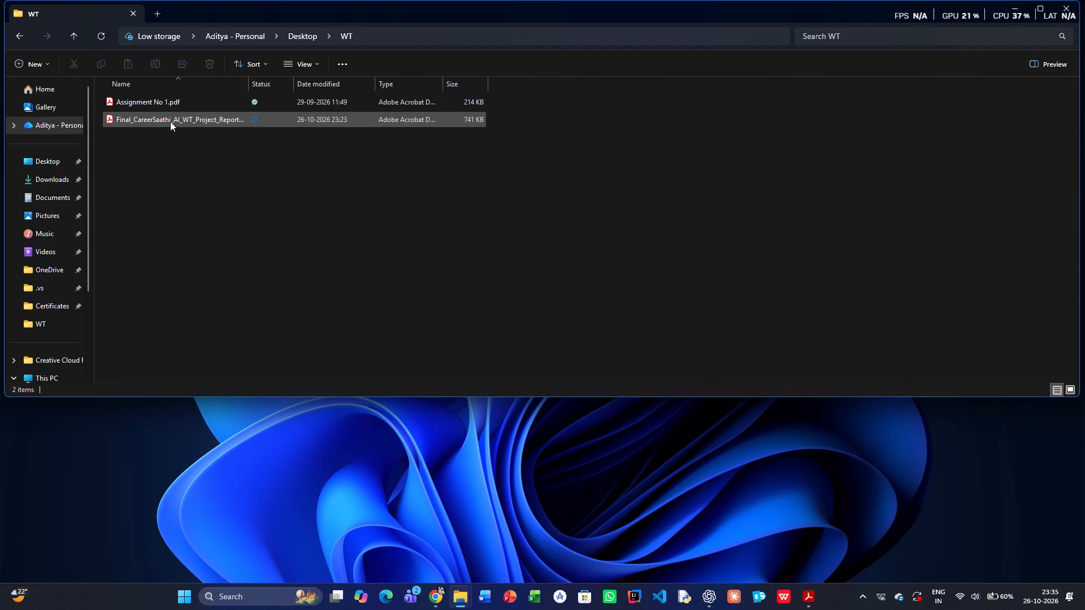
right_click(172, 123)
click(232, 138)
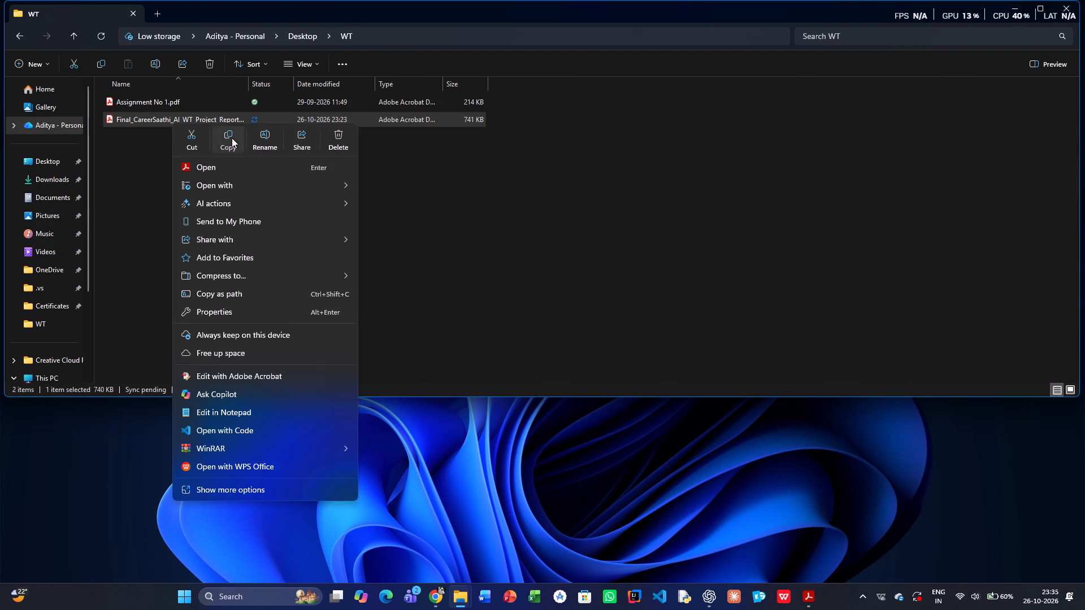
right_click(207, 120)
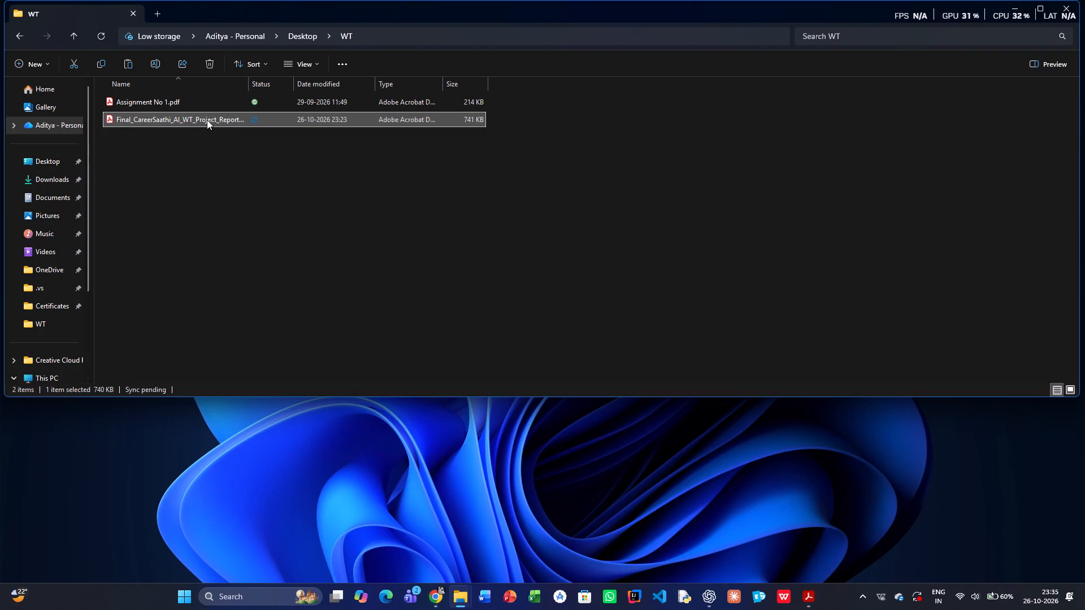
click(264, 138)
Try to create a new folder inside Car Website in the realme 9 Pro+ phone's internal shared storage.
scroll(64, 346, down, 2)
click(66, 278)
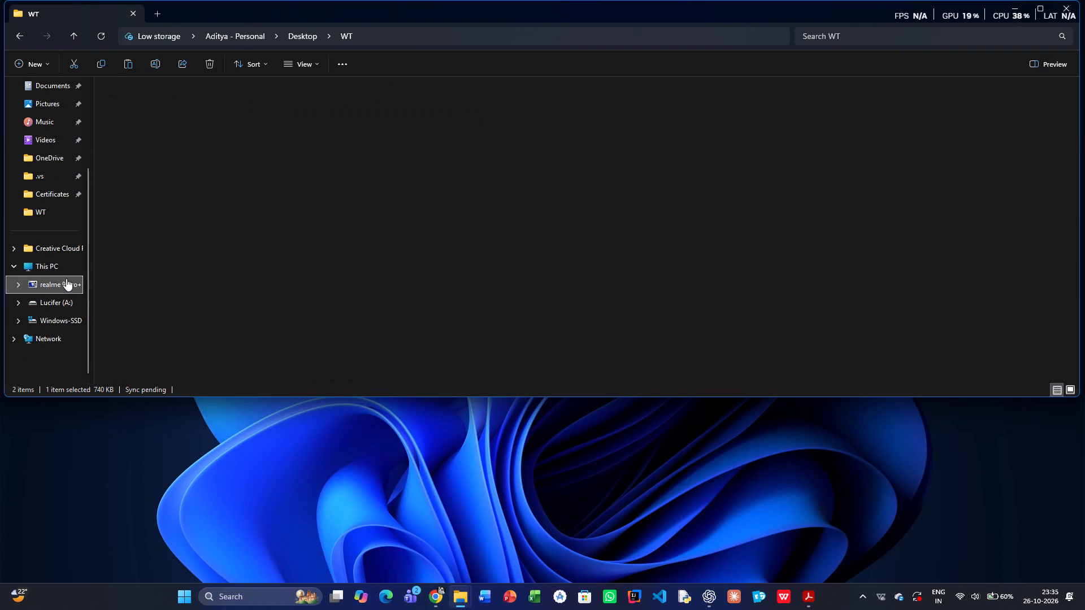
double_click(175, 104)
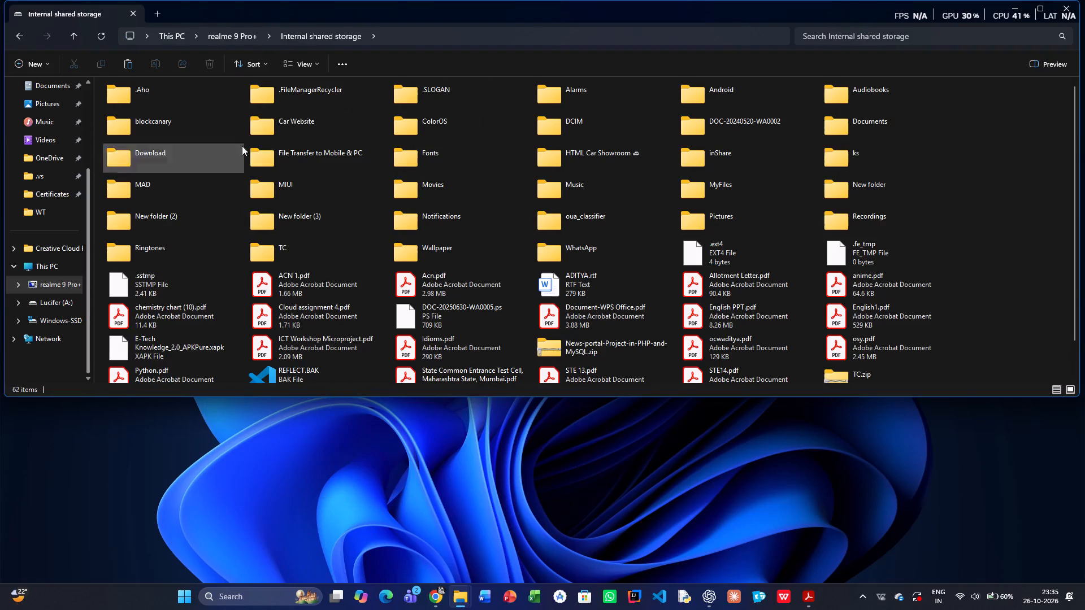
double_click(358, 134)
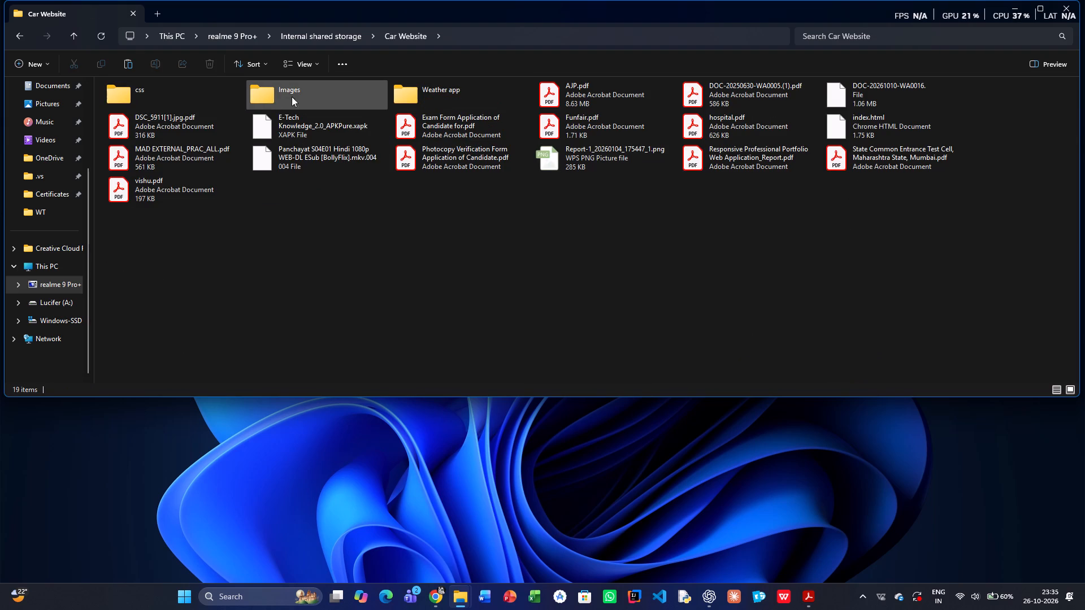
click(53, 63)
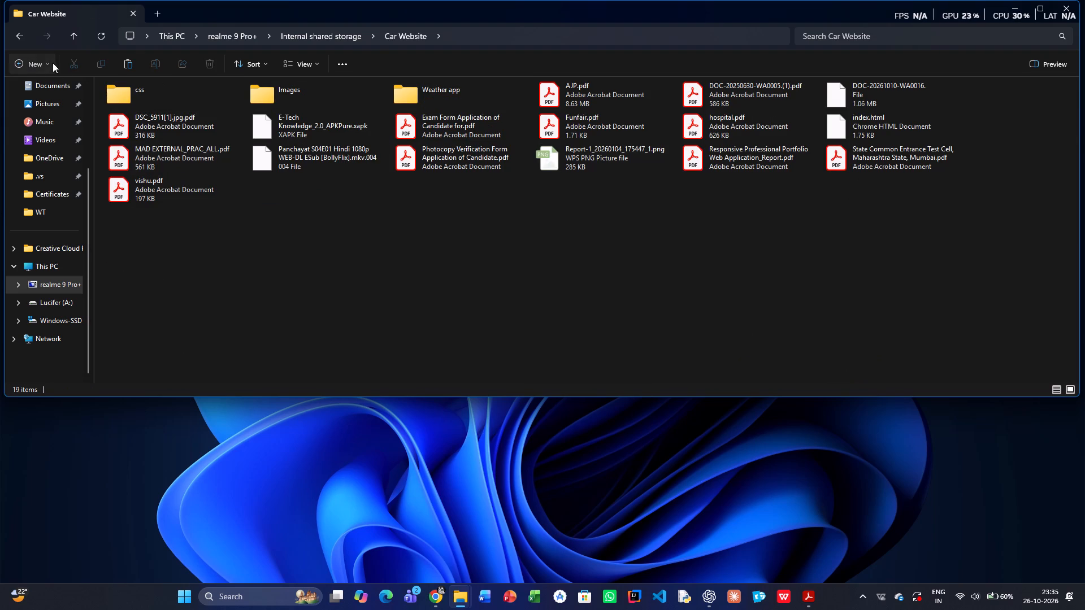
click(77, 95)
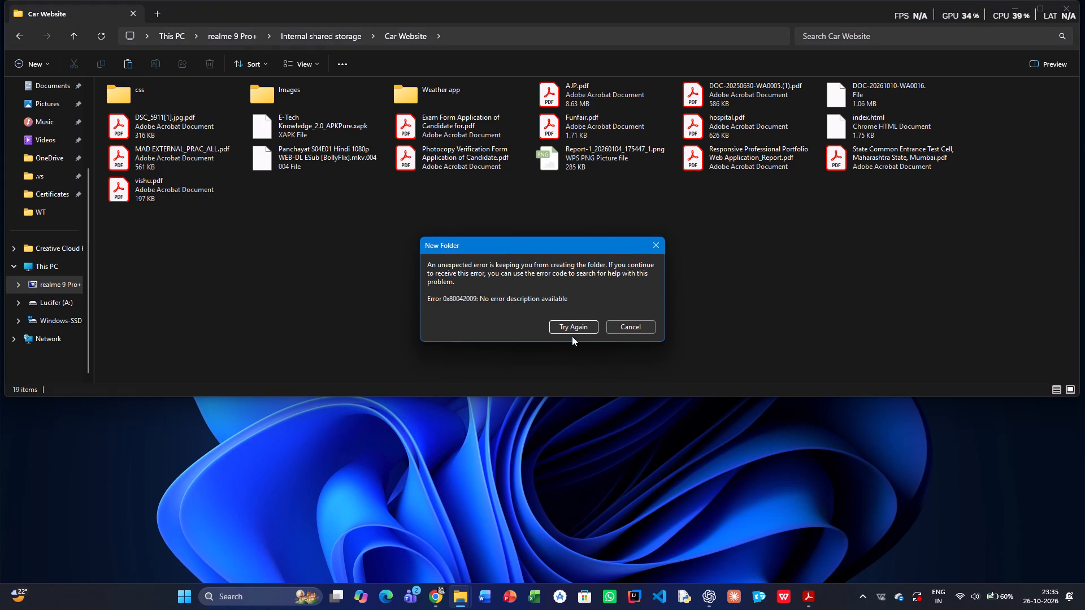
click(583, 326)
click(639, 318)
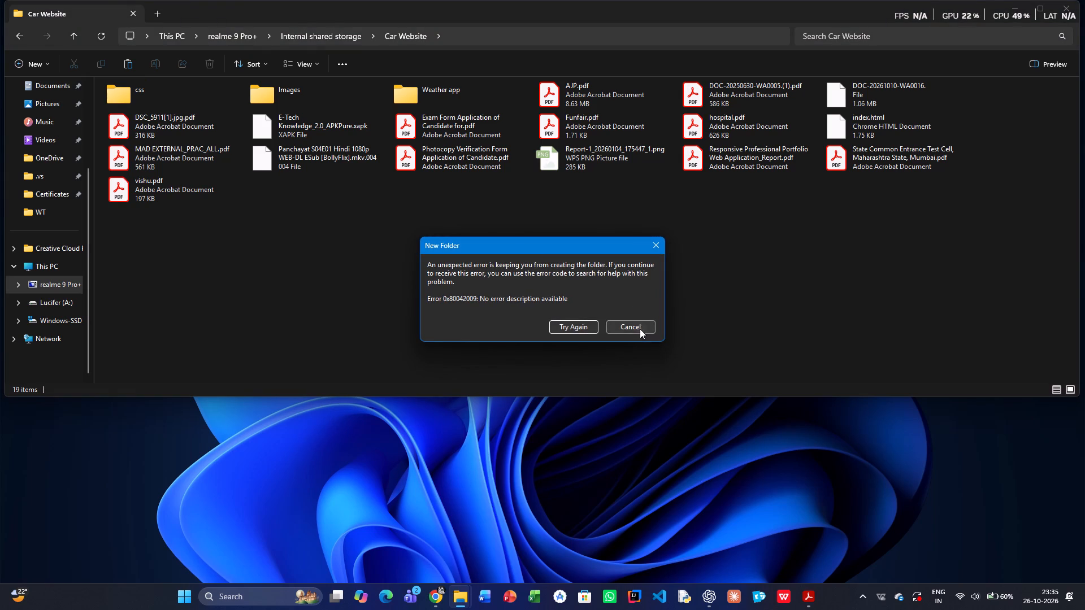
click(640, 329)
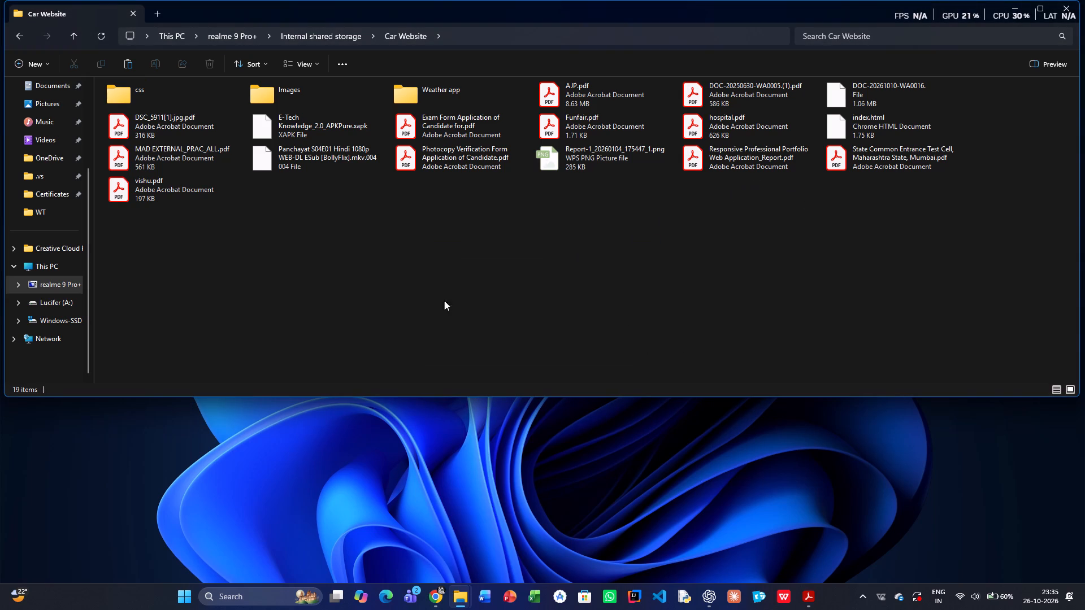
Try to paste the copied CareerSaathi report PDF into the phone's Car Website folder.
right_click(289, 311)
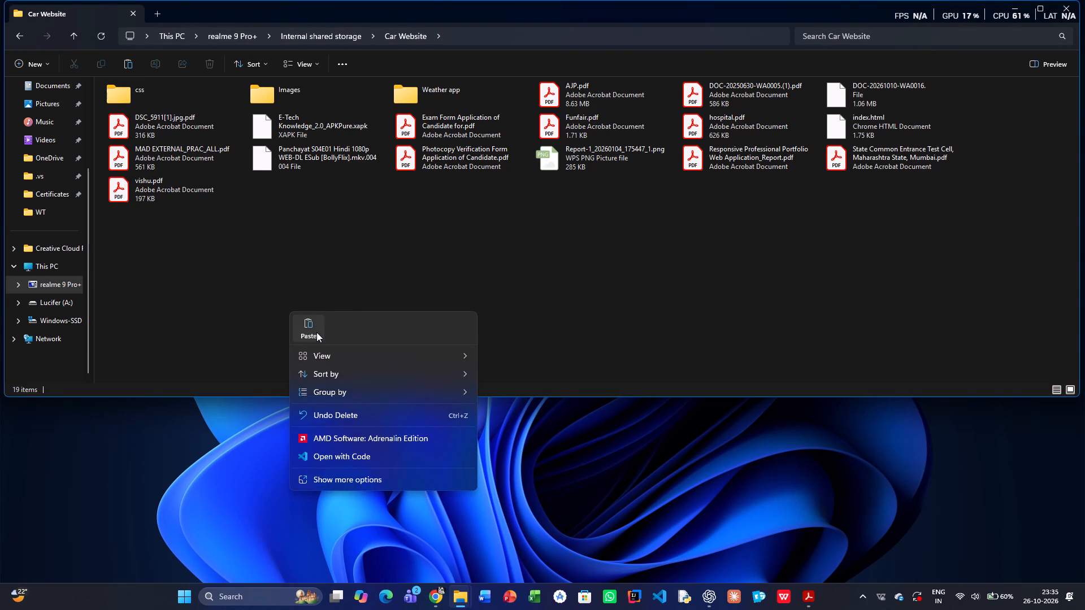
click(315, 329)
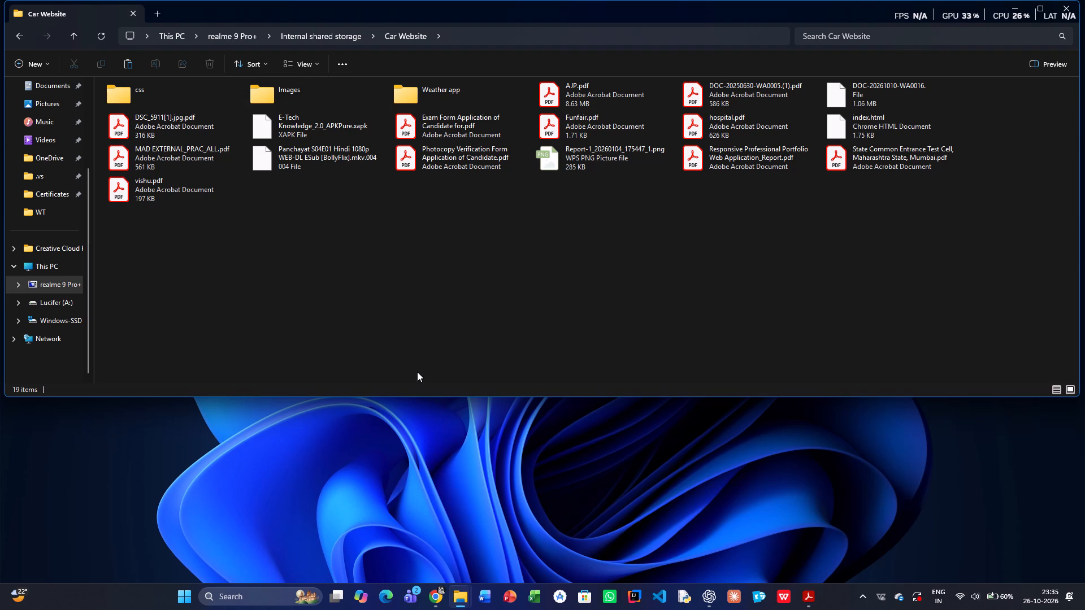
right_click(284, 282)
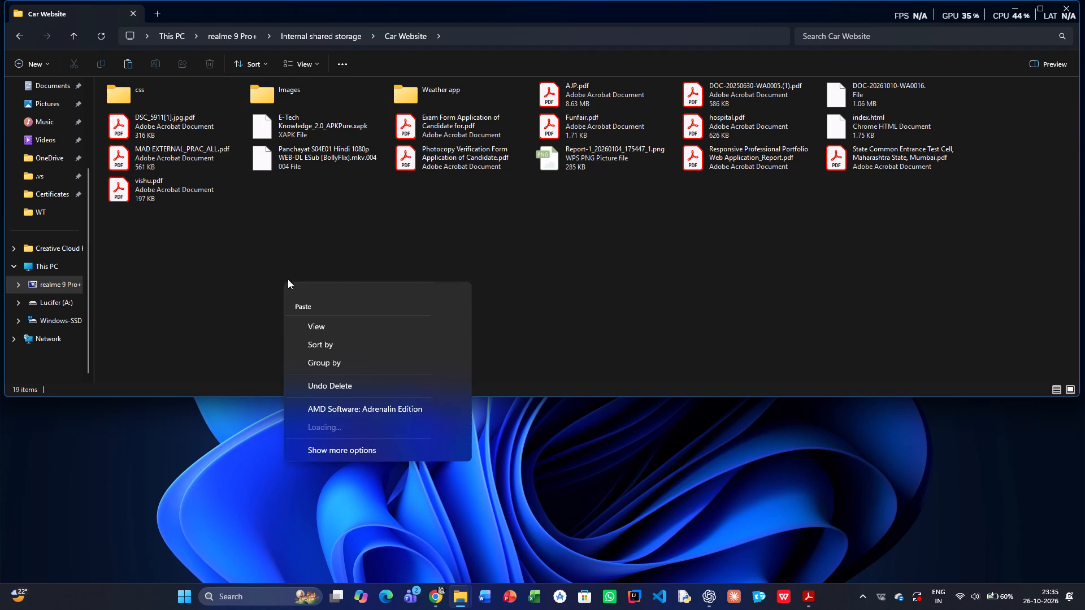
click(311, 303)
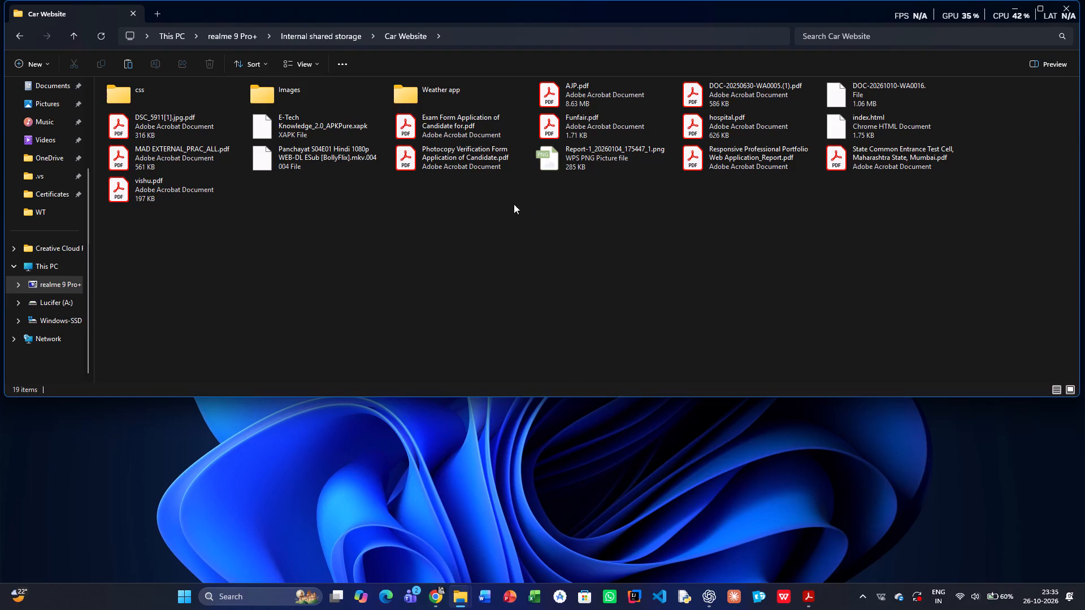
Paste the copied CareerSaathi report PDF into the HTML Car Showroom folder in the realme 9 Pro+ internal shared storage.
click(50, 263)
click(58, 280)
double_click(233, 97)
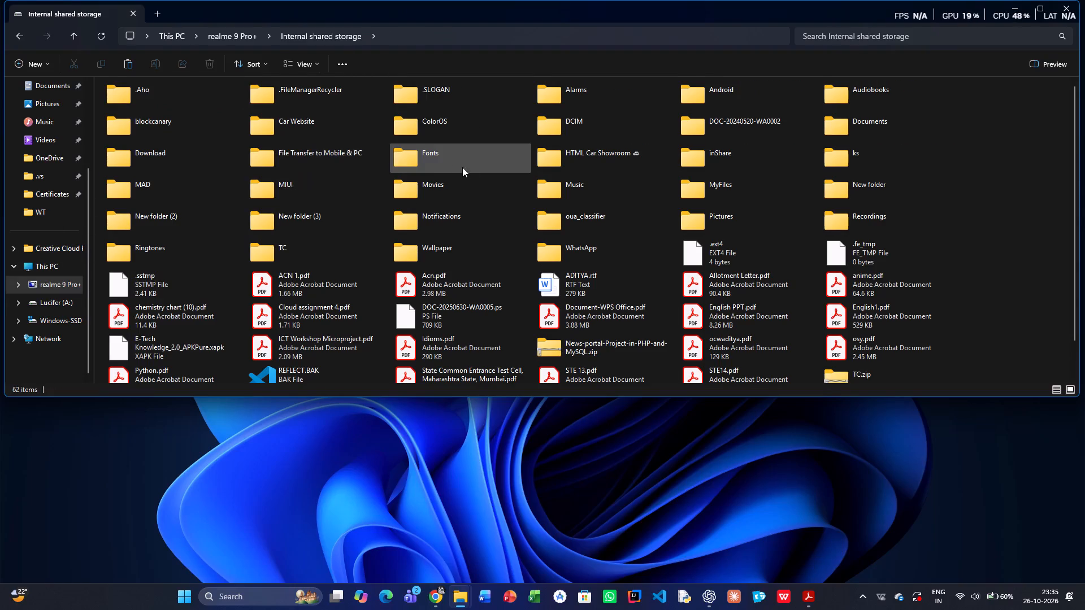
double_click(606, 168)
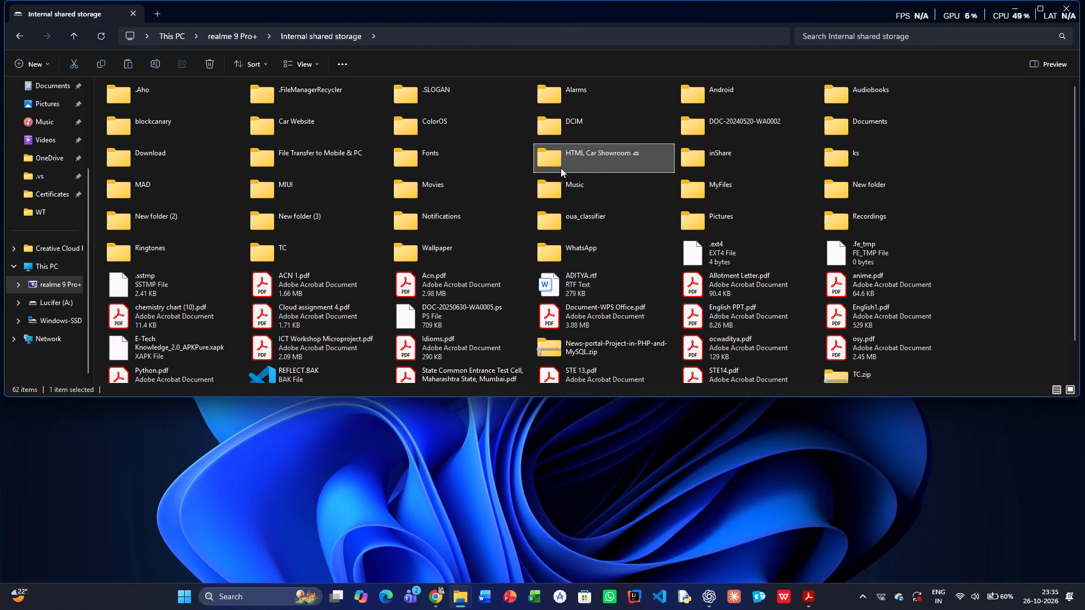
double_click(571, 162)
double_click(566, 154)
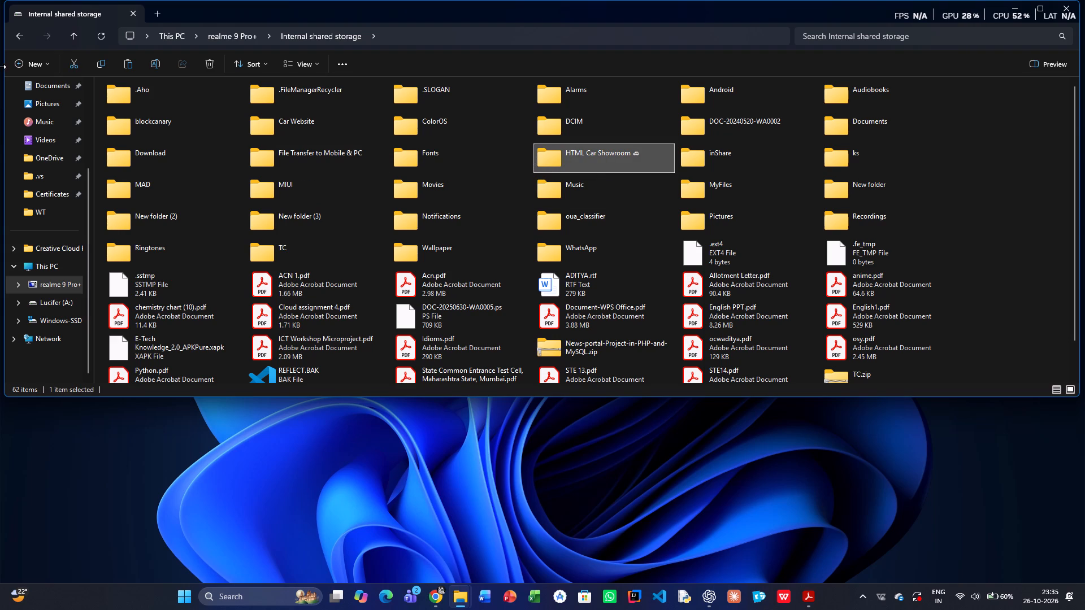
triple_click(579, 157)
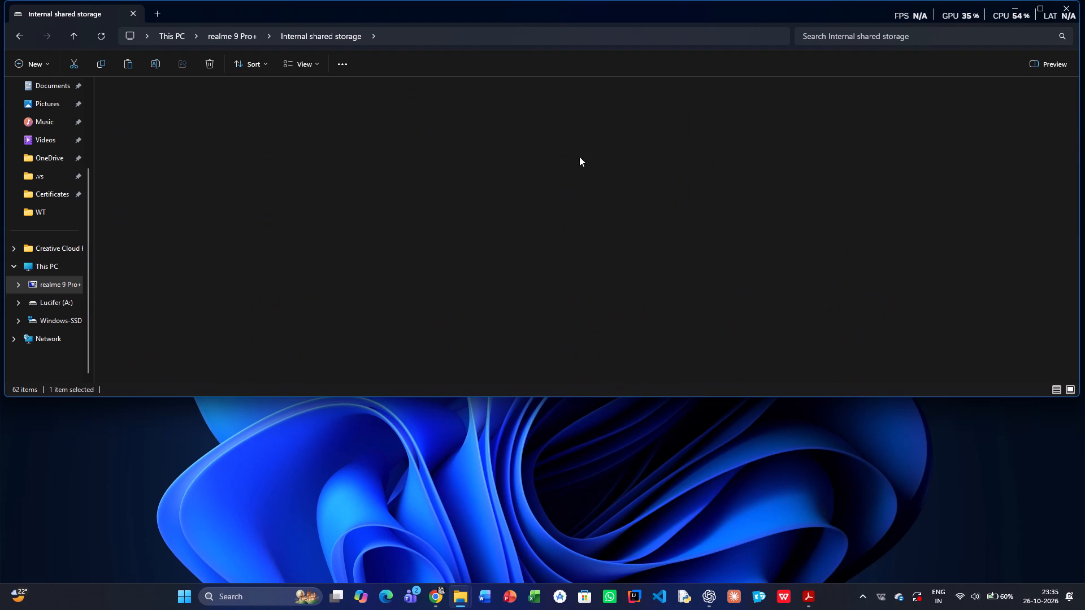
right_click(317, 206)
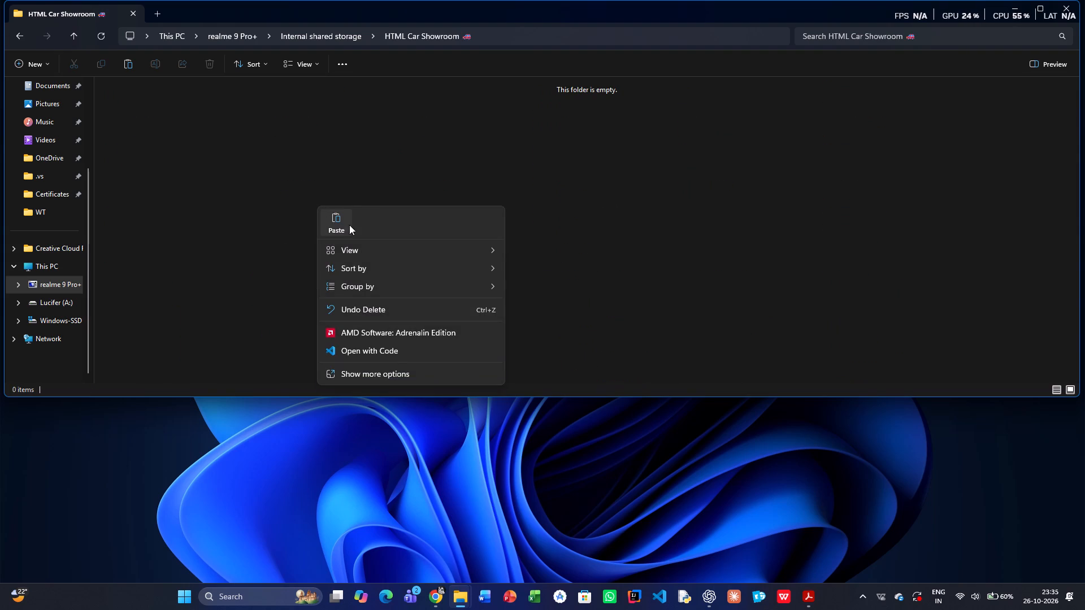
click(342, 215)
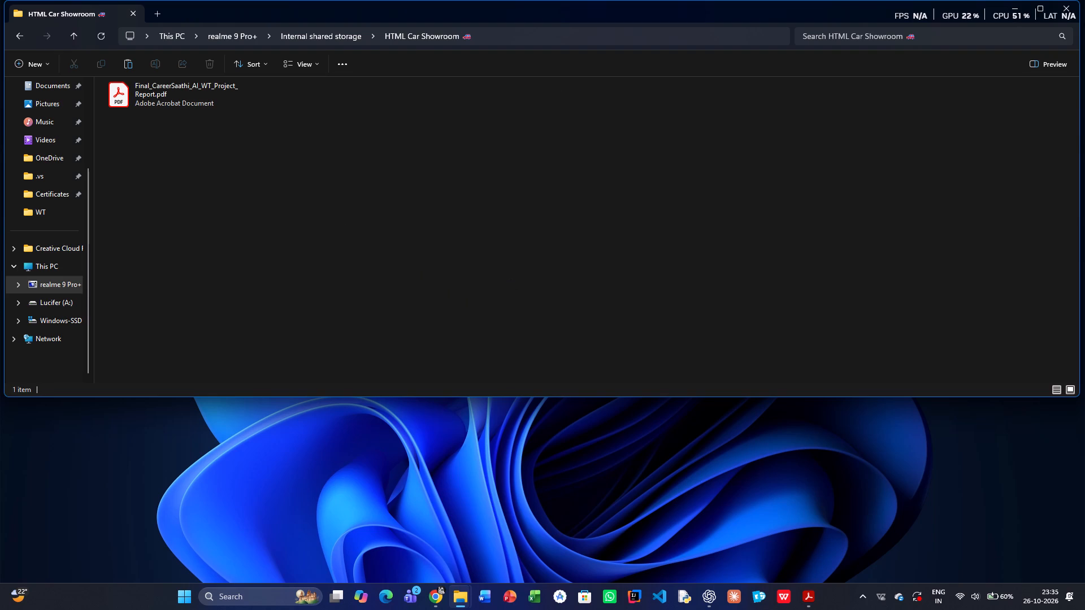
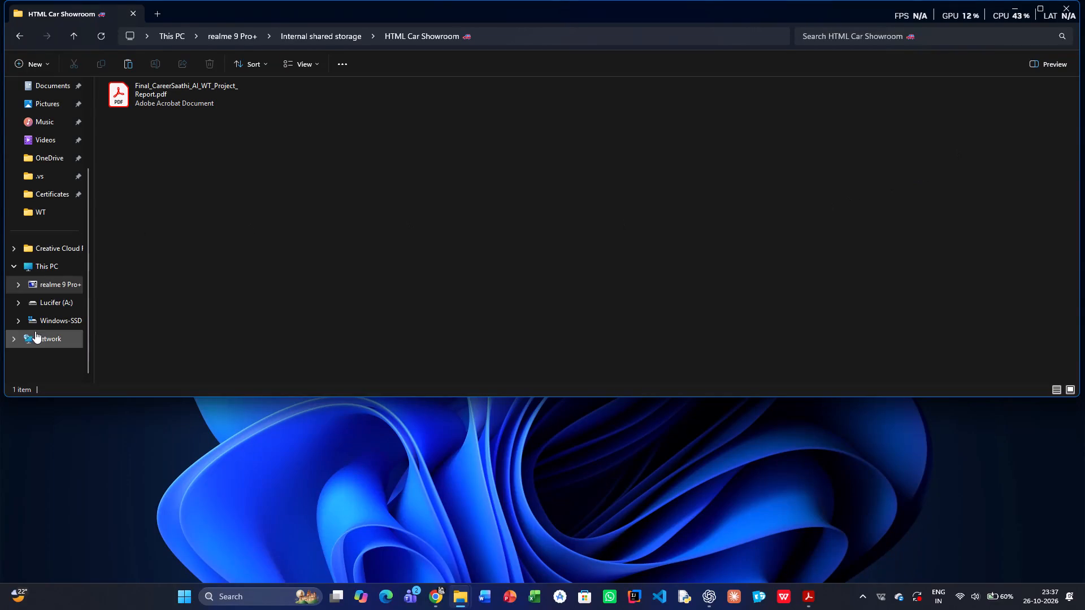
Return to the realme 9 Pro+ phone and open its internal shared storage.
click(62, 287)
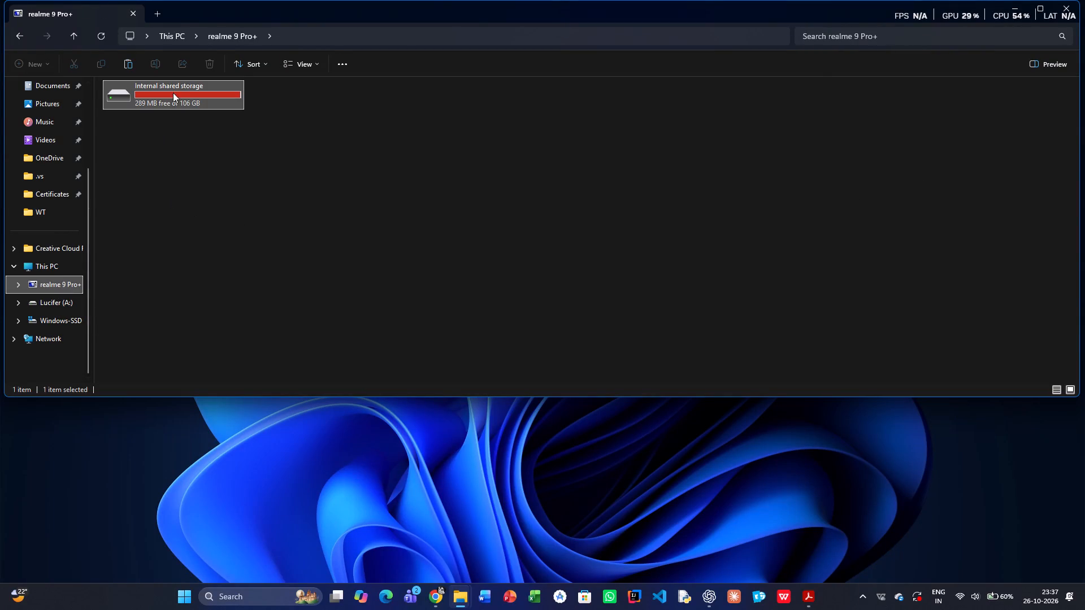
double_click(184, 84)
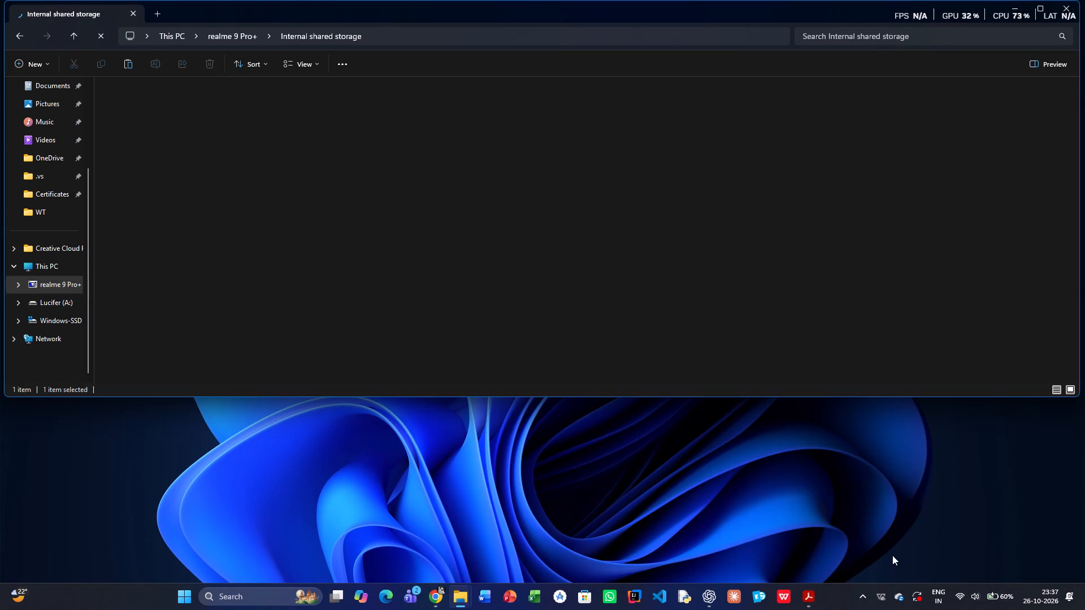
Switch to Acrobat to view the open Web Technology mini project report PDF.
click(865, 556)
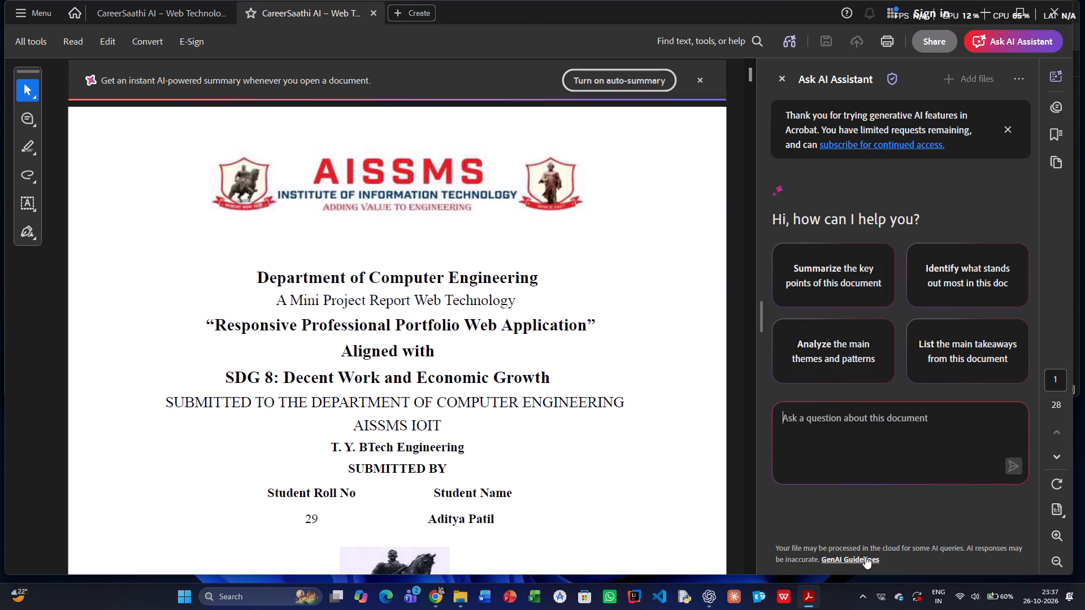
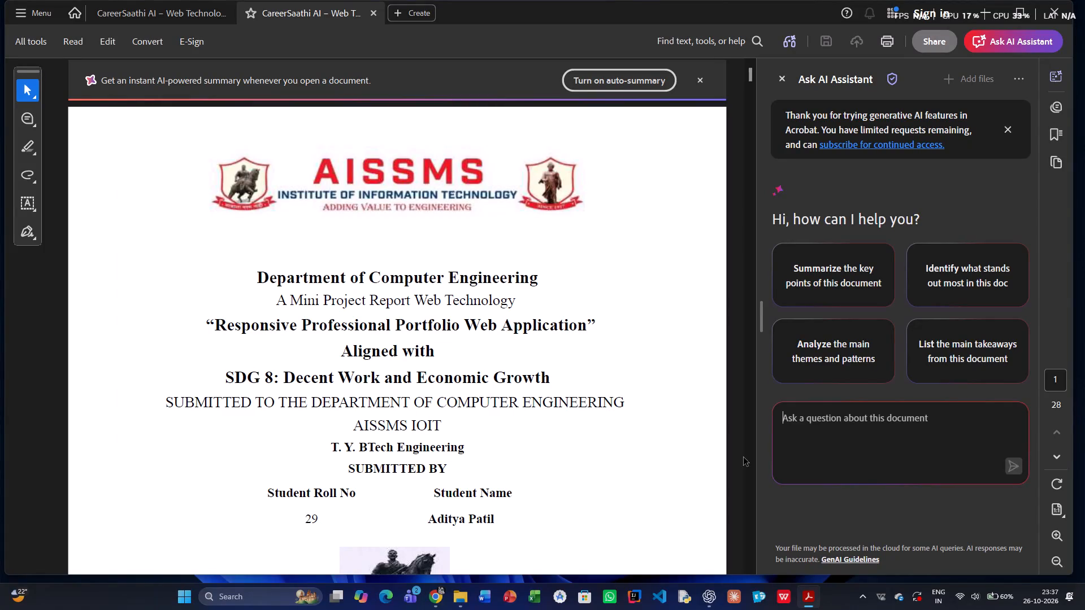
Minimize all open windows to show the desktop.
key(super+d)
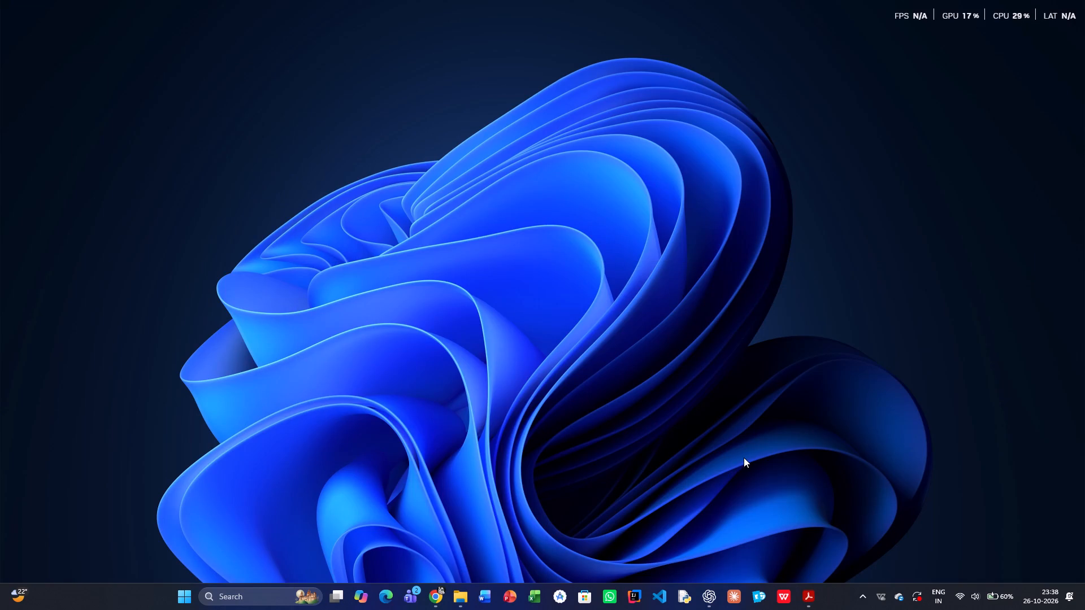
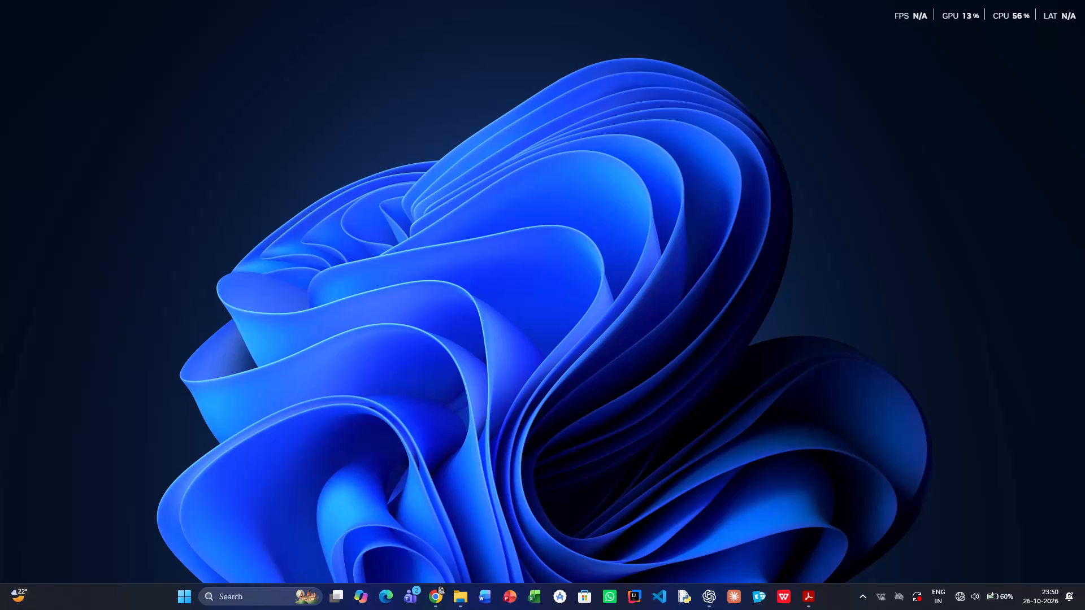
Close the active window and show the desktop, minimizing the file deletion progress window.
key(alt+F4)
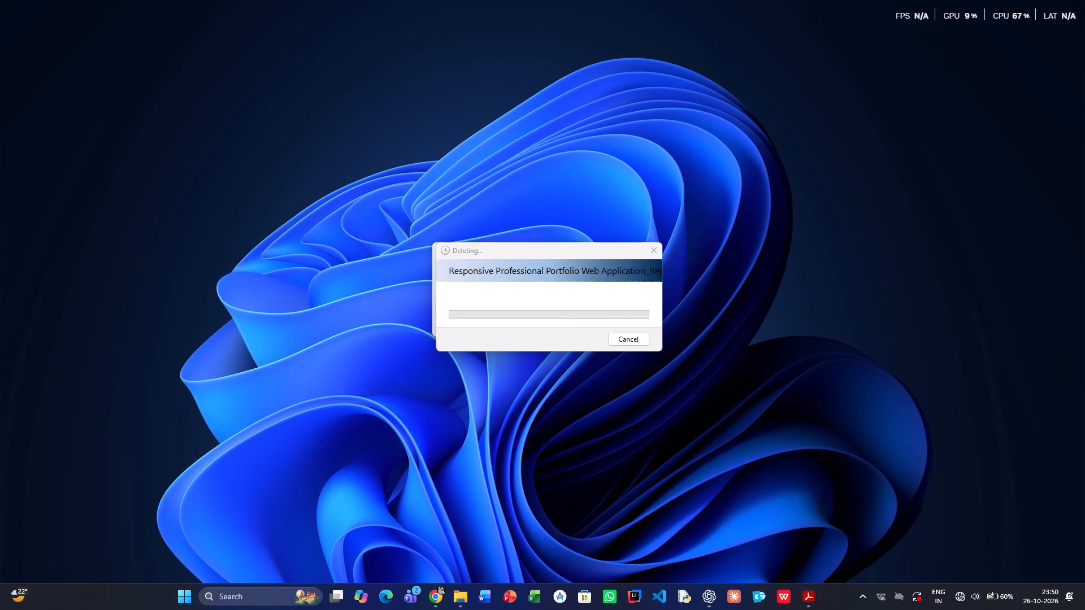
key(super+d)
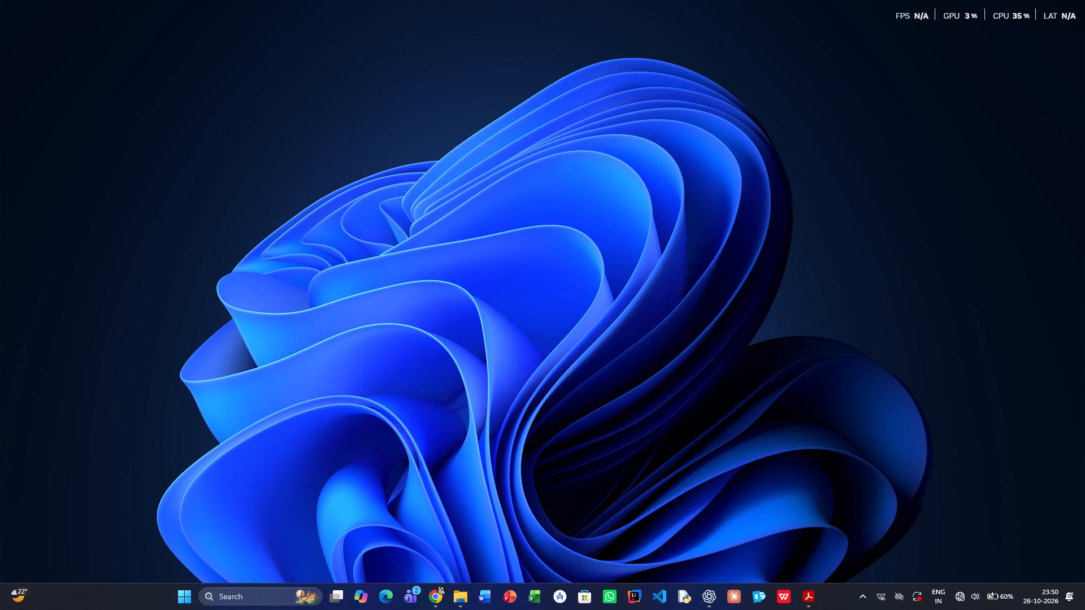